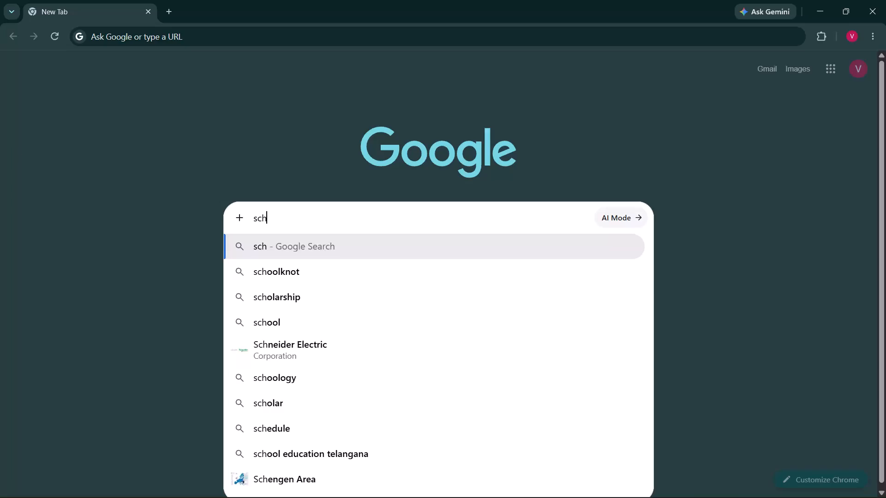
Search Google for school education telangana.
text(ool)
click(390, 224)
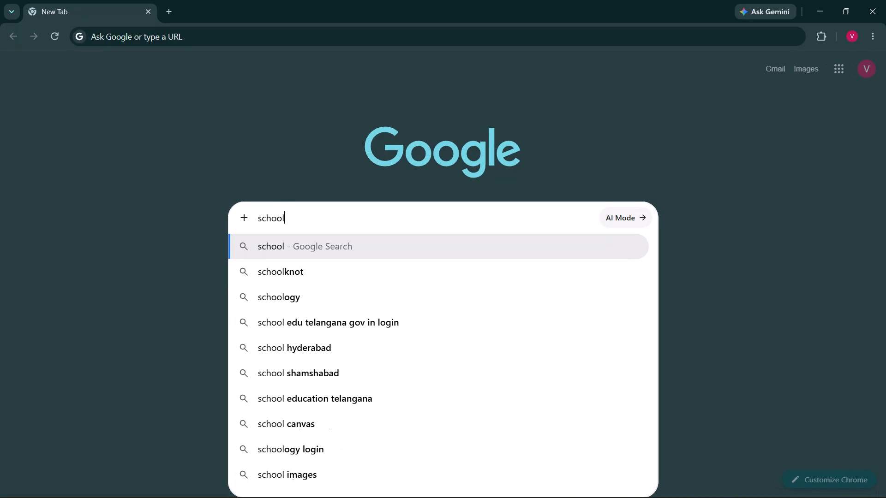
click(335, 409)
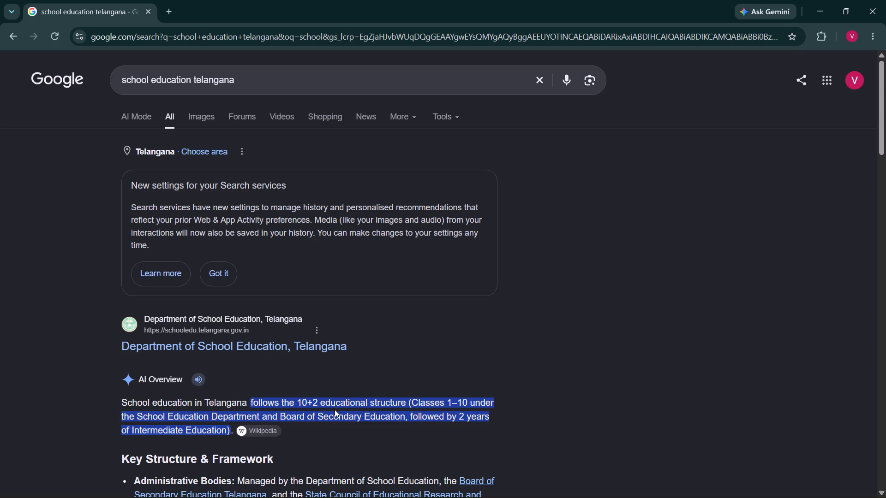
Open the Department of School Education, Telangana site, allow its device access request and dismiss the News, Updates & Links pop-up.
click(259, 347)
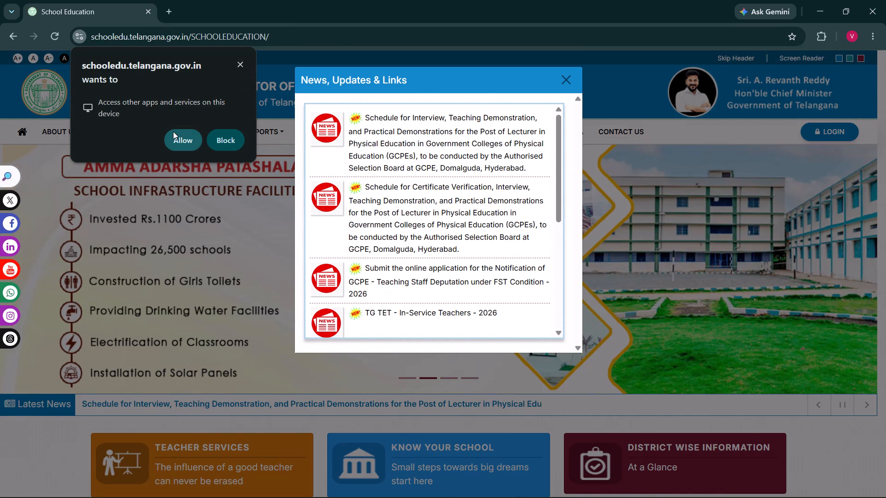
click(173, 131)
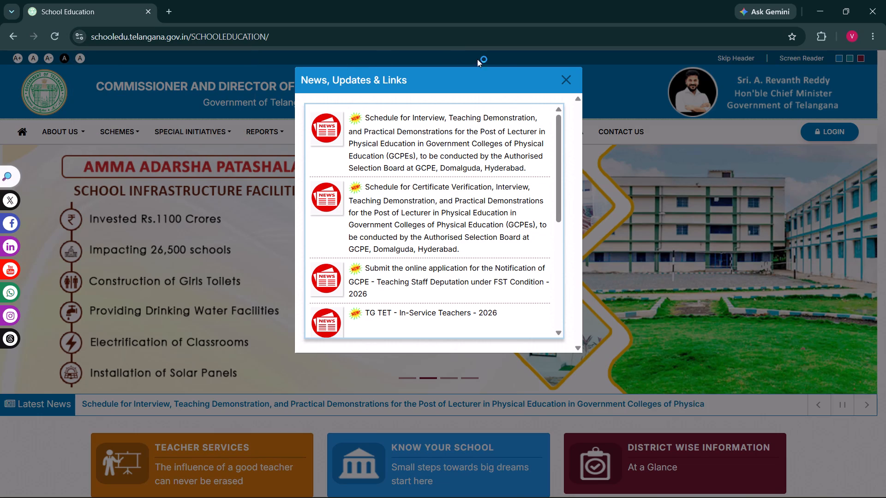
click(570, 79)
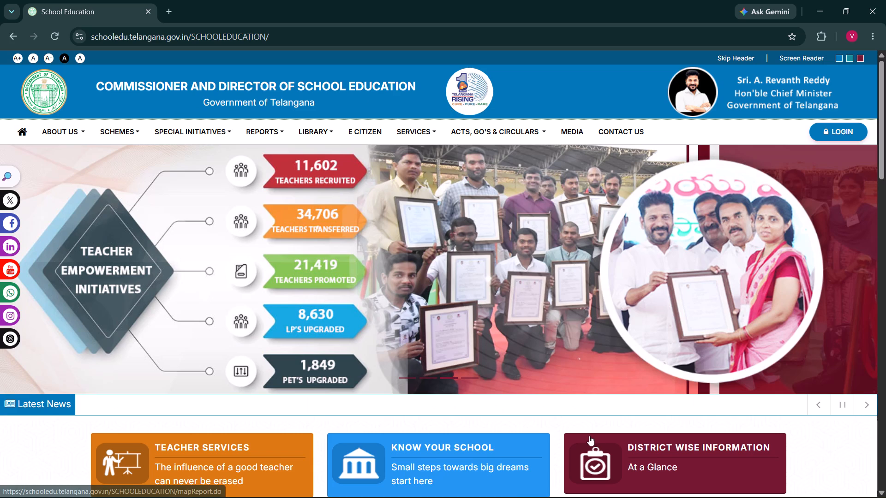
Look through the department's home page from the service tiles to the footer links, and return to the search results.
click(882, 356)
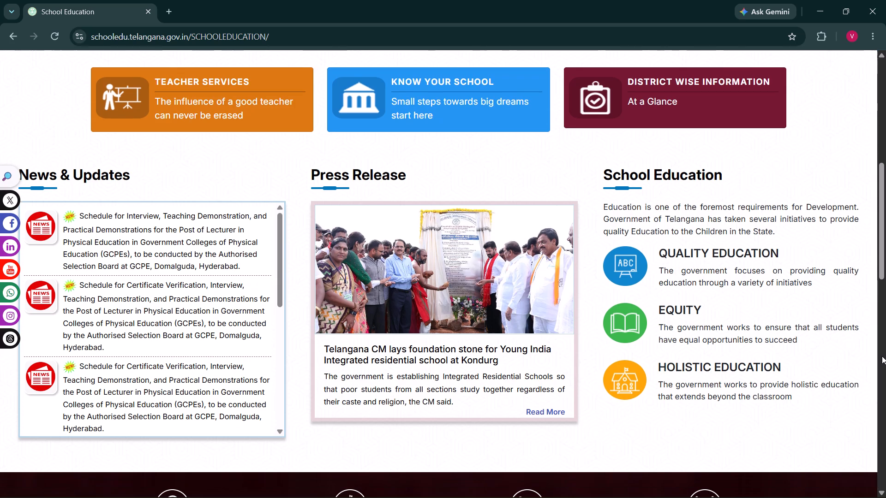
click(882, 356)
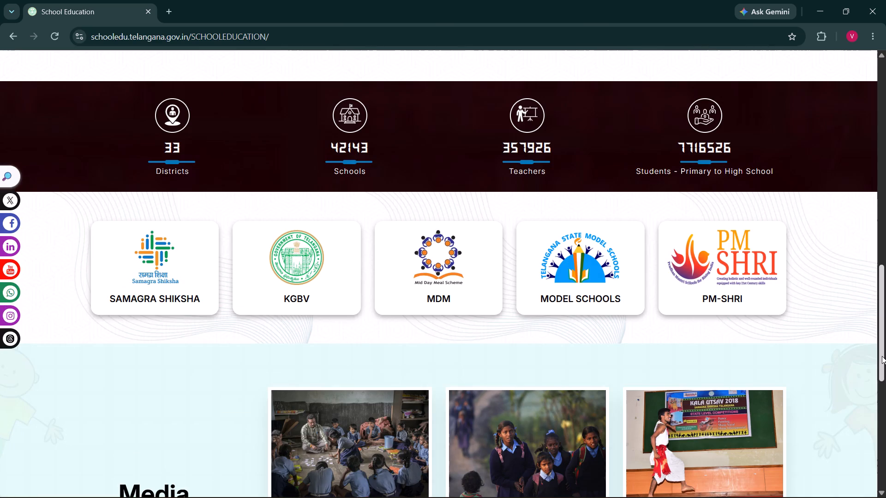
click(882, 356)
click(880, 422)
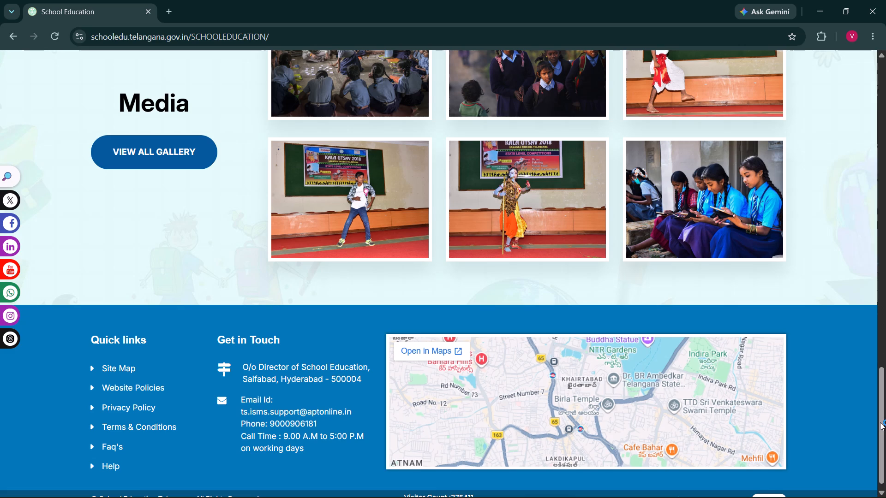
click(881, 149)
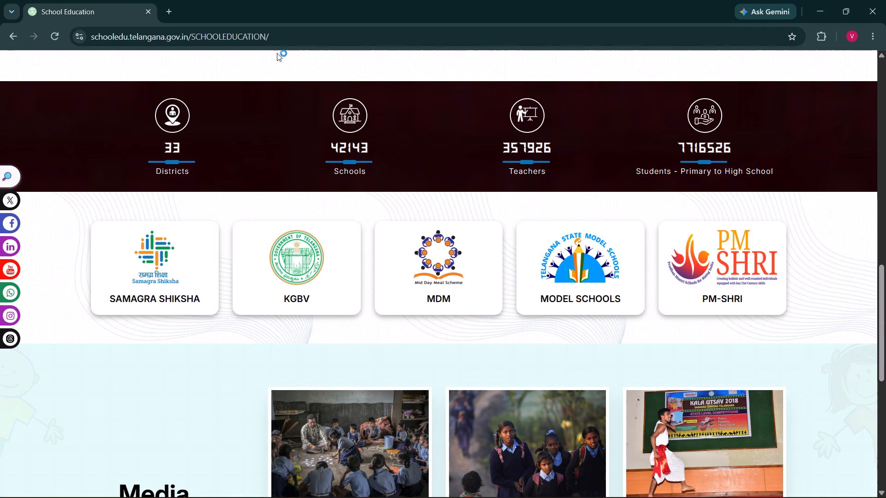
click(8, 39)
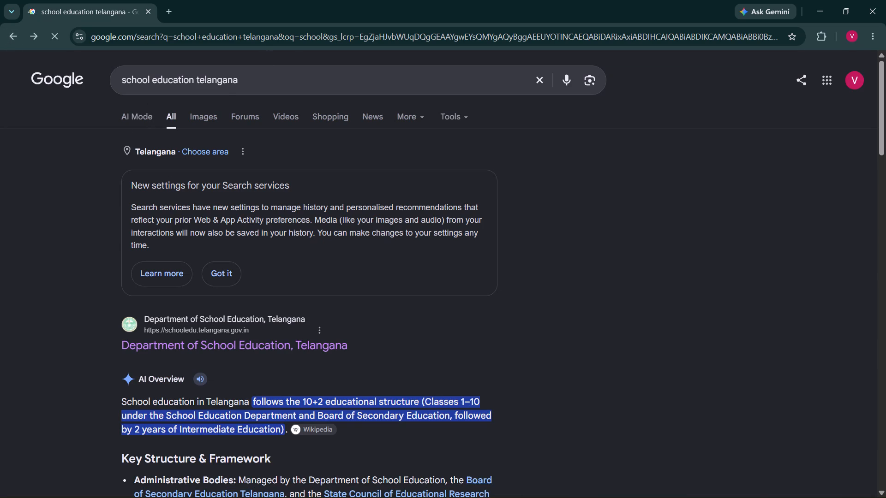
Search for cce marks entry and open the ISMS (CCE Marks entry) result.
click(308, 71)
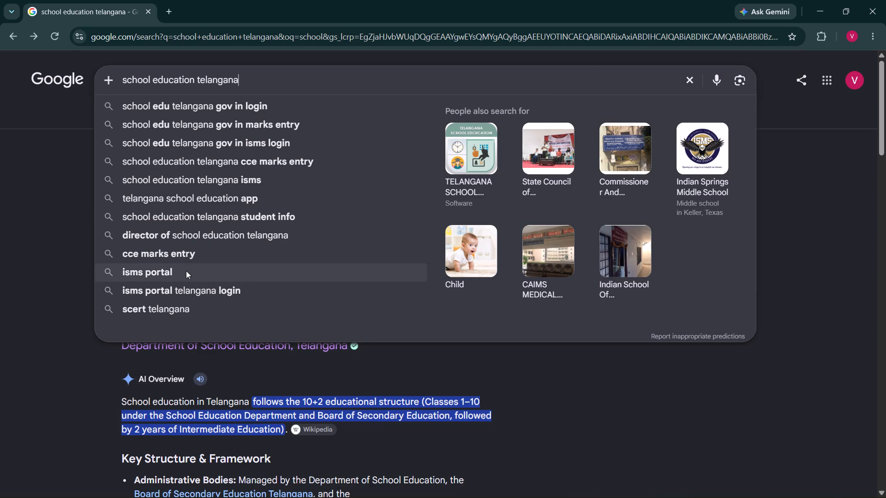
click(182, 255)
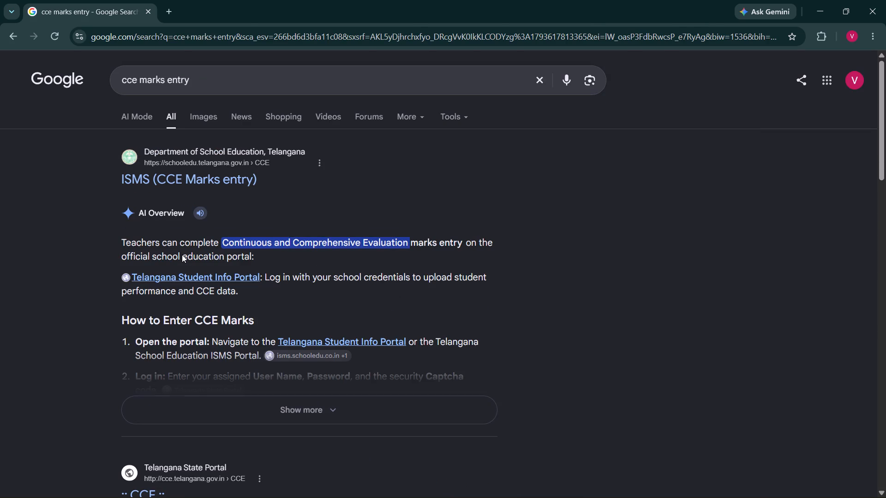
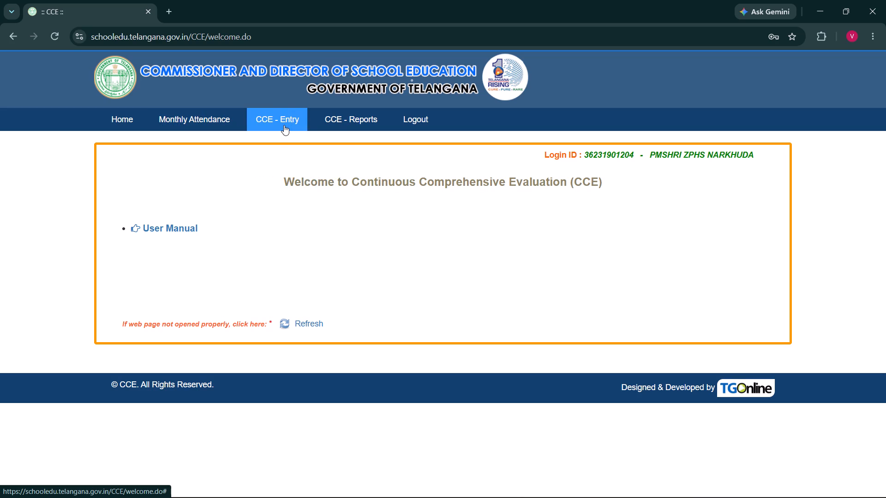
Open the FA - 1 marks entry service under CCE - Entry.
double_click(284, 125)
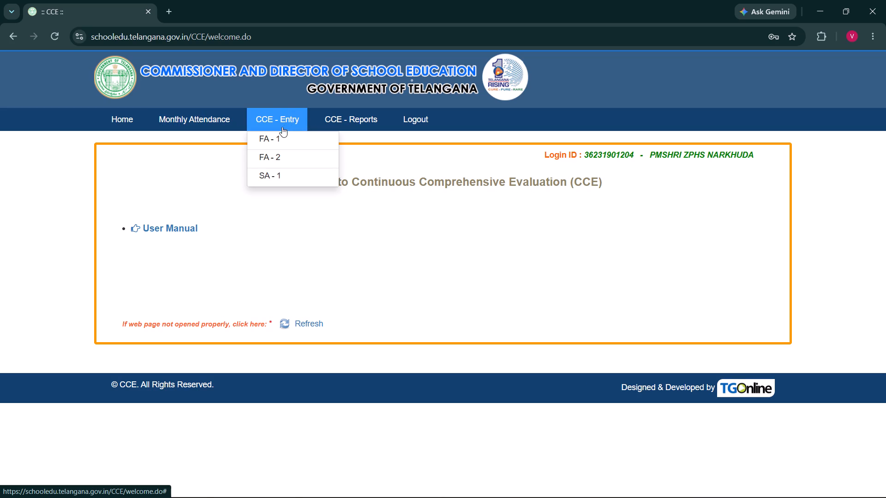
click(277, 139)
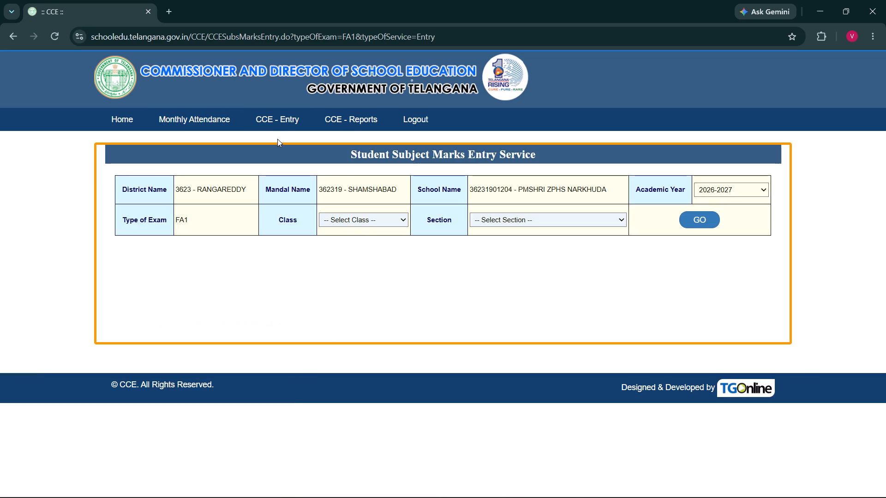
Choose class 6 and section B for the FA1 exam and load the student marks entry table.
click(404, 219)
click(363, 250)
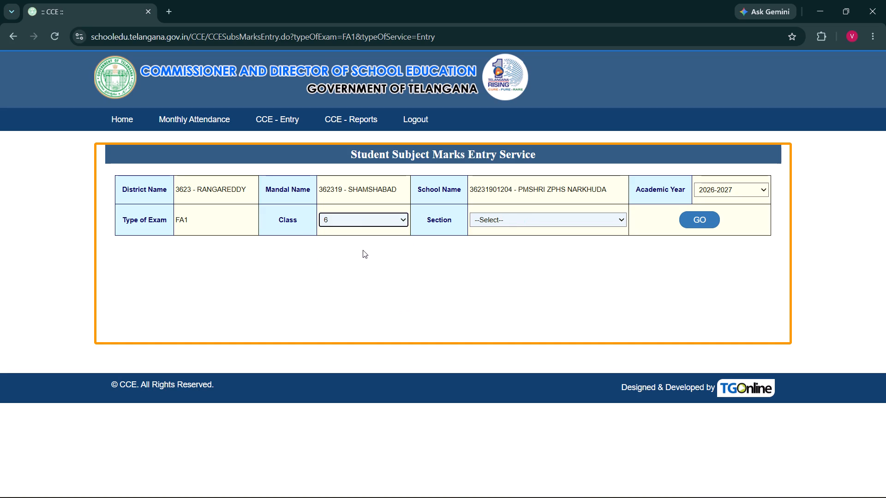
click(614, 219)
click(533, 261)
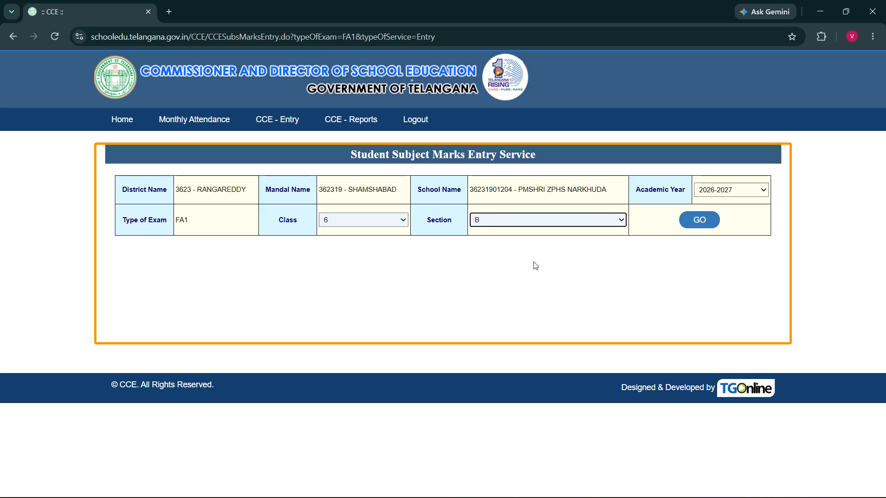
click(705, 217)
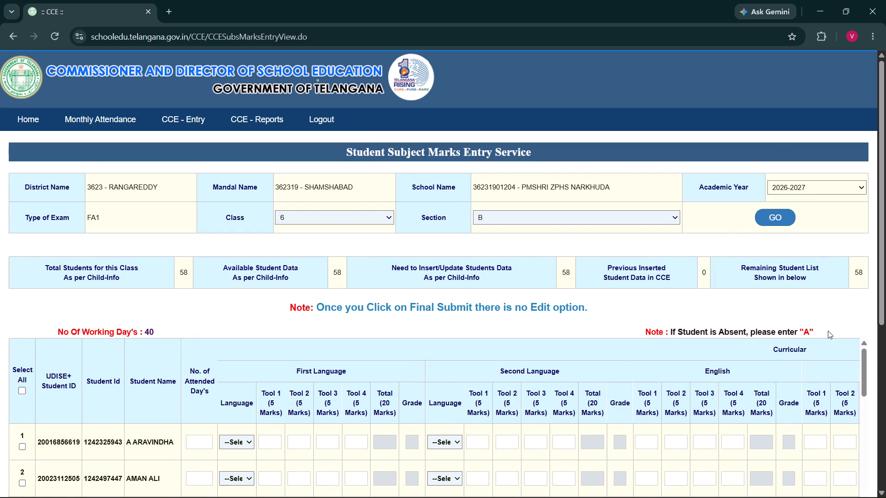
Look across the marks entry table from the student details through every subject to the Total columns, and return to the first columns.
click(885, 347)
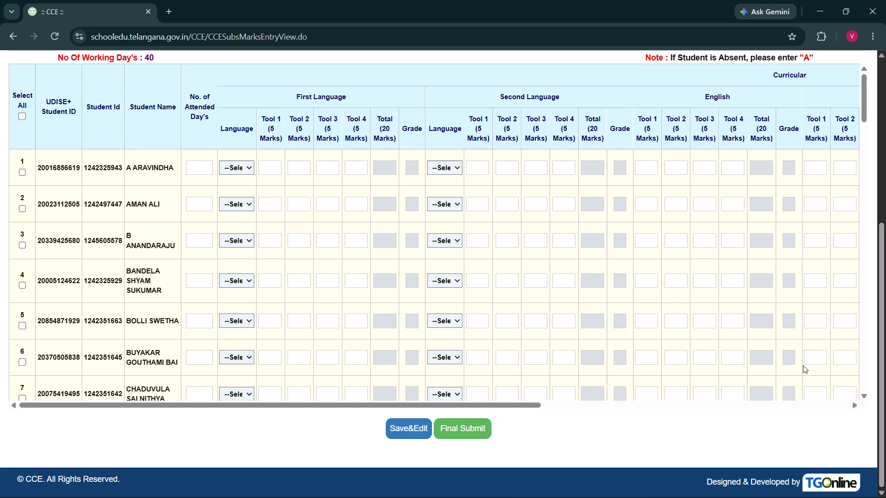
click(853, 405)
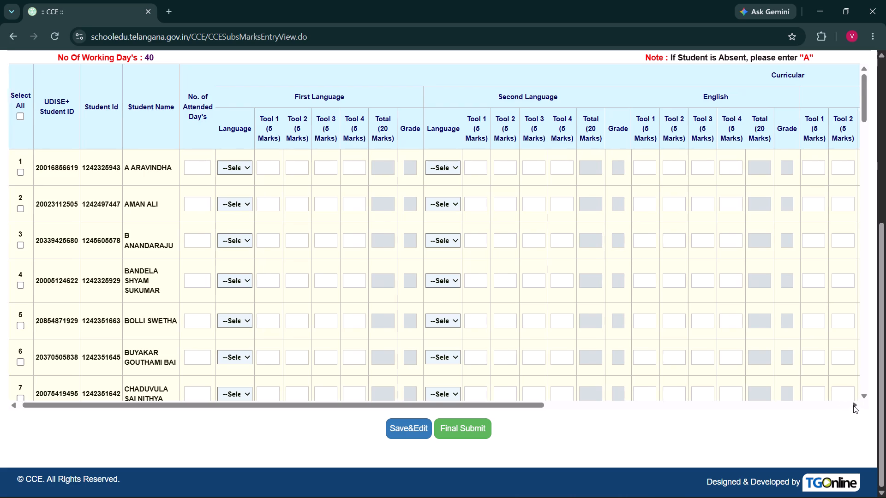
triple_click(853, 405)
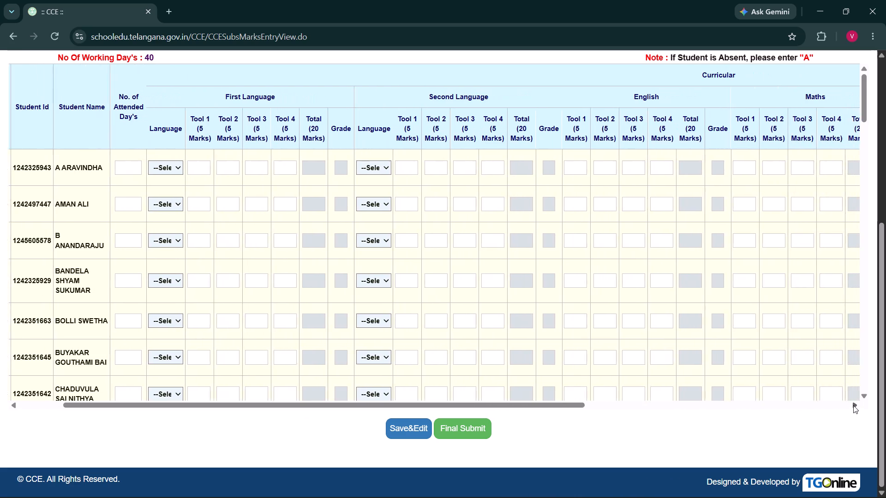
triple_click(853, 405)
triple_click(853, 405)
triple_click(853, 405)
triple_click(853, 405)
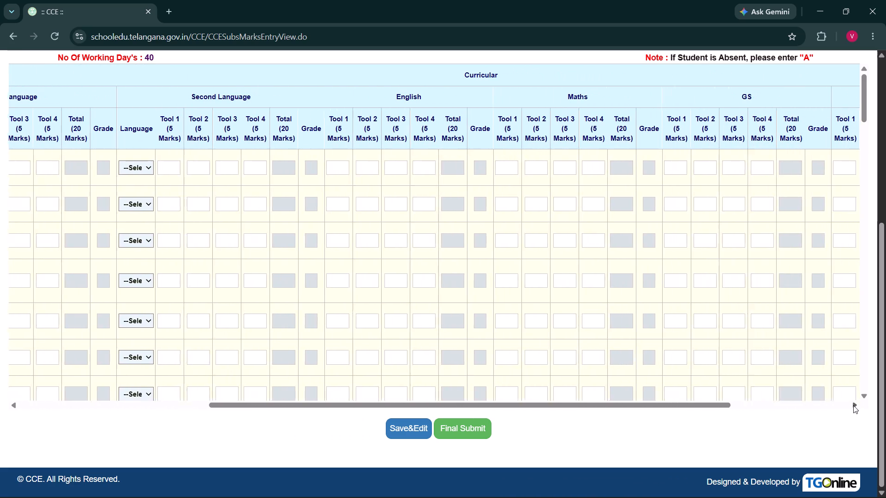
triple_click(853, 405)
triple_click(853, 405)
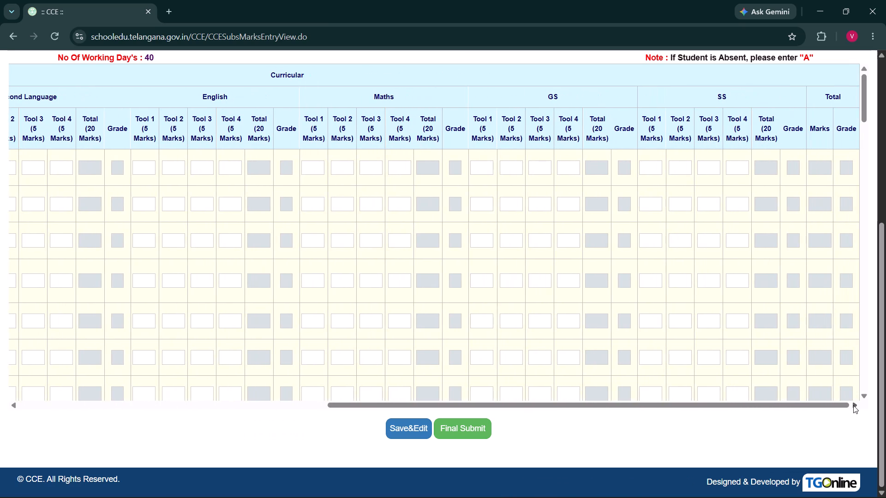
triple_click(853, 405)
click(853, 405)
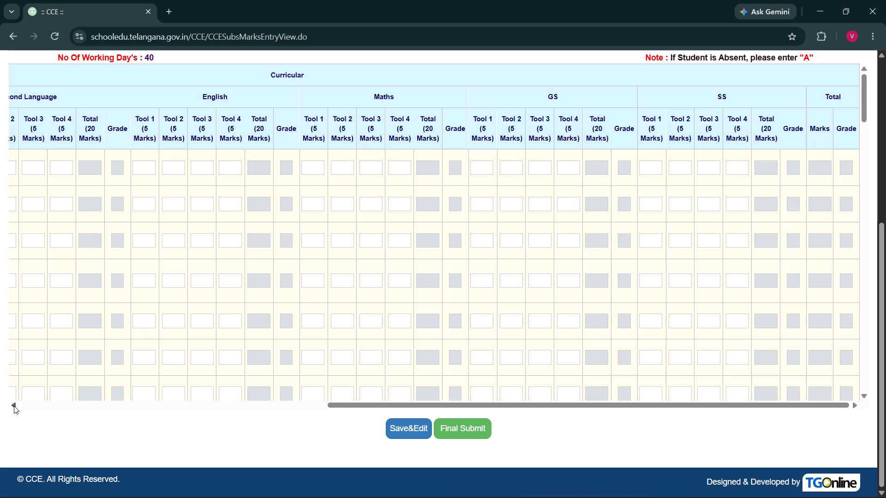
click(14, 406)
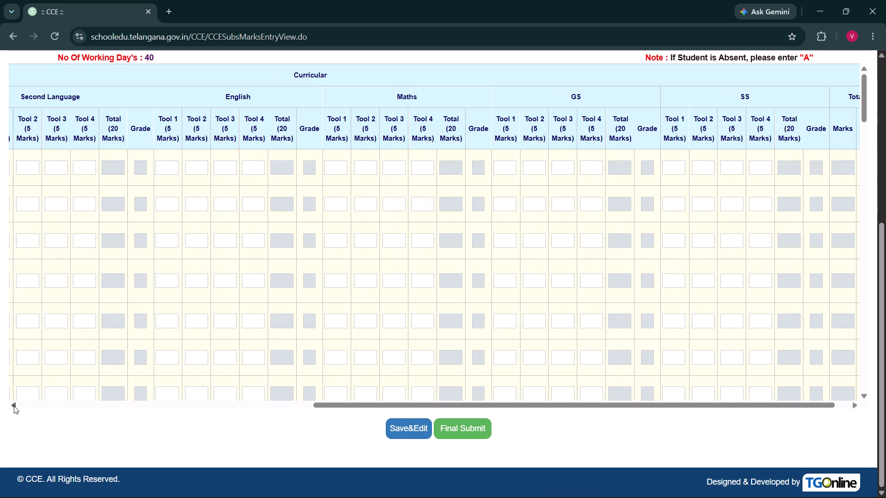
triple_click(14, 406)
triple_click(14, 406)
triple_click(14, 406)
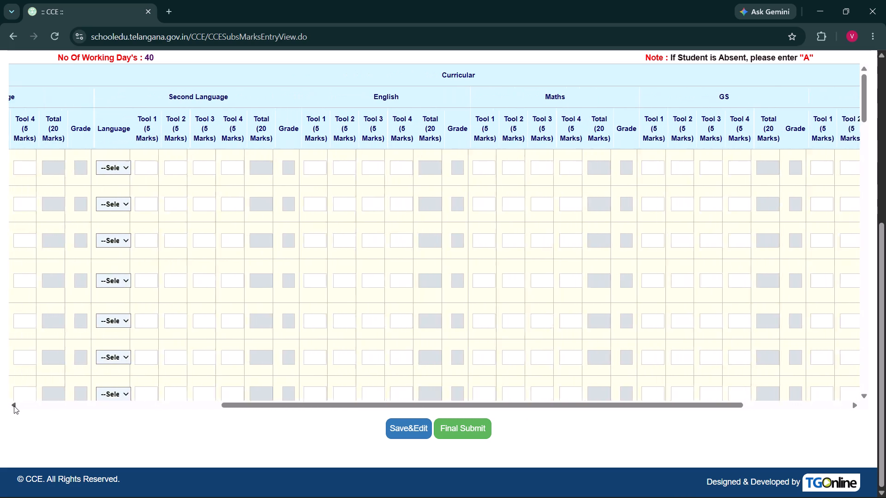
triple_click(14, 406)
triple_click(14, 406)
triple_click(14, 406)
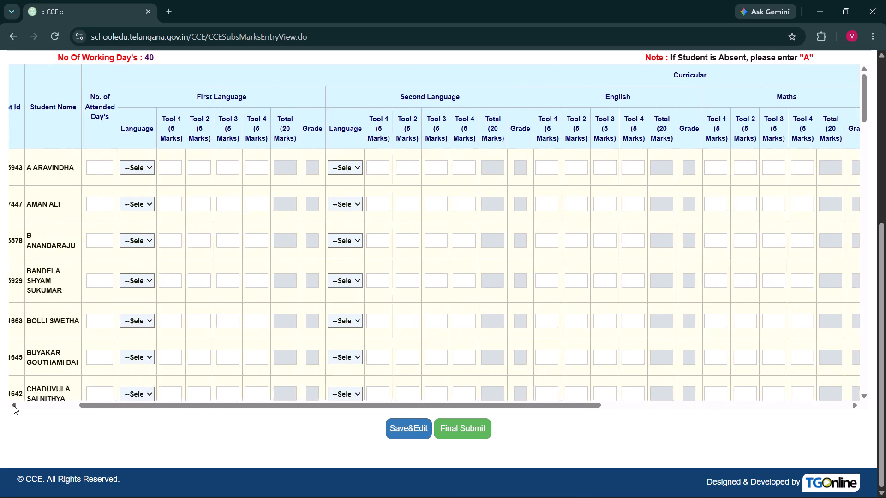
triple_click(14, 406)
triple_click(14, 406)
click(14, 406)
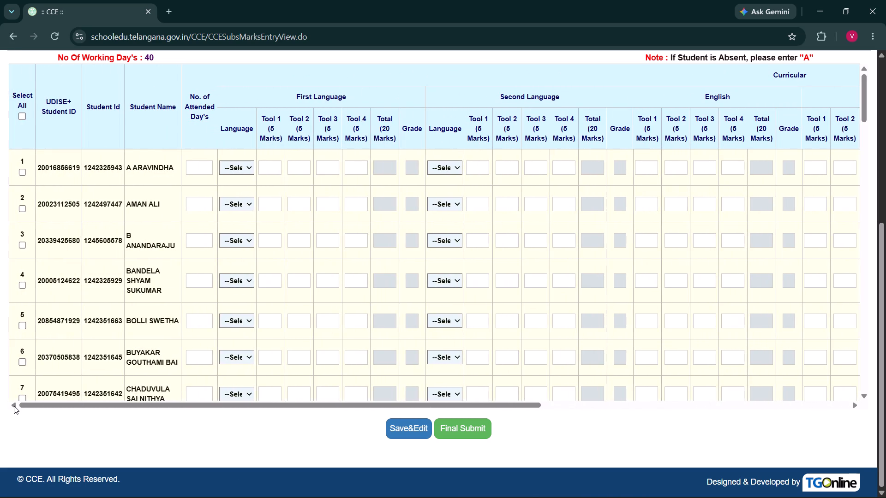
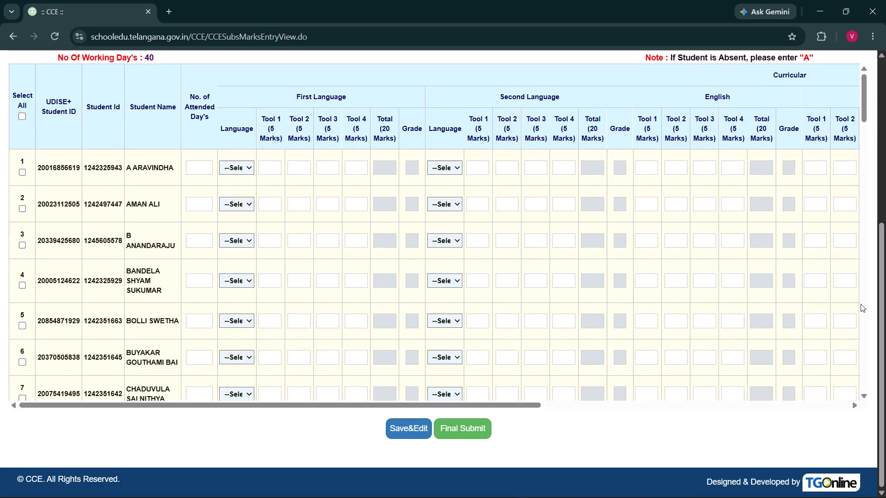
Look down the marks entry table through the student rows to the last student, and head back up the list.
double_click(864, 395)
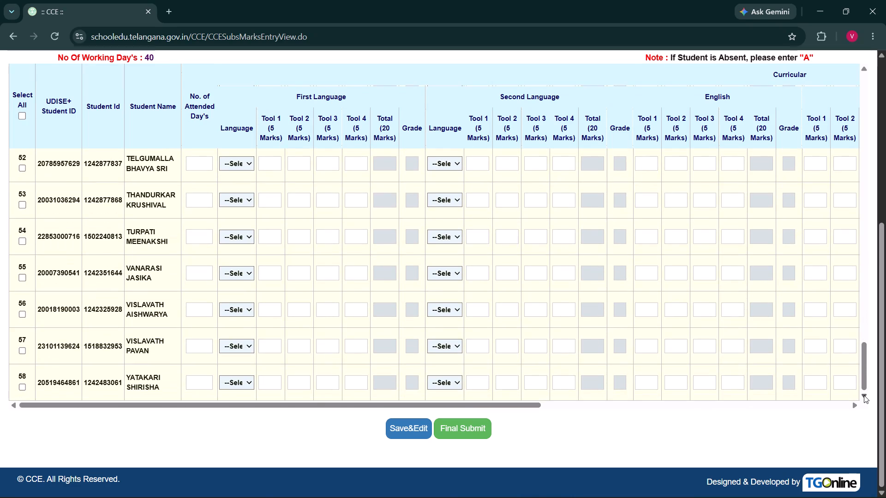
triple_click(864, 395)
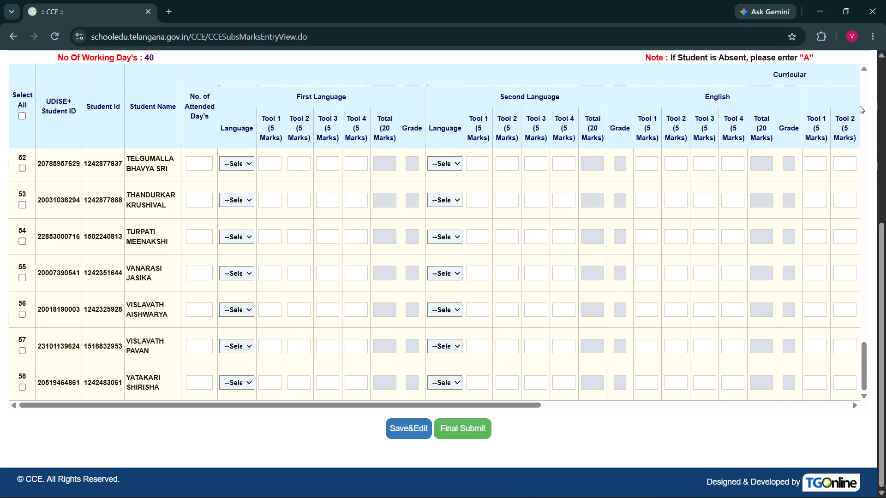
click(864, 70)
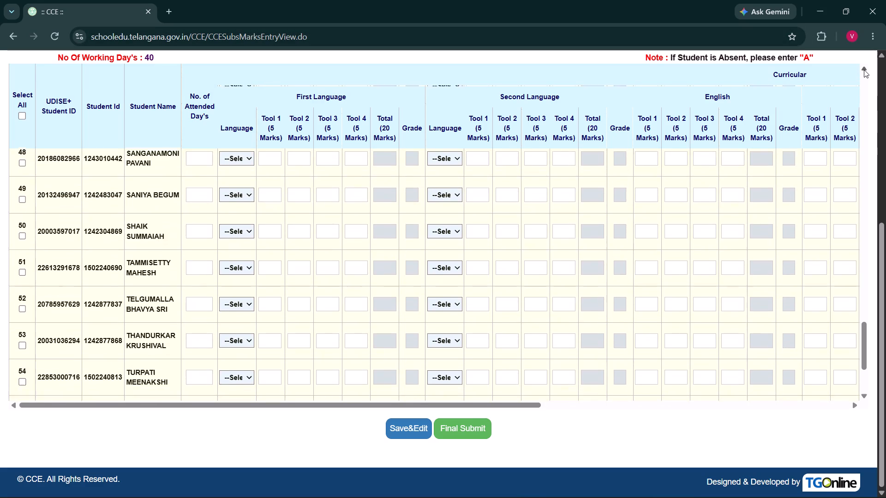
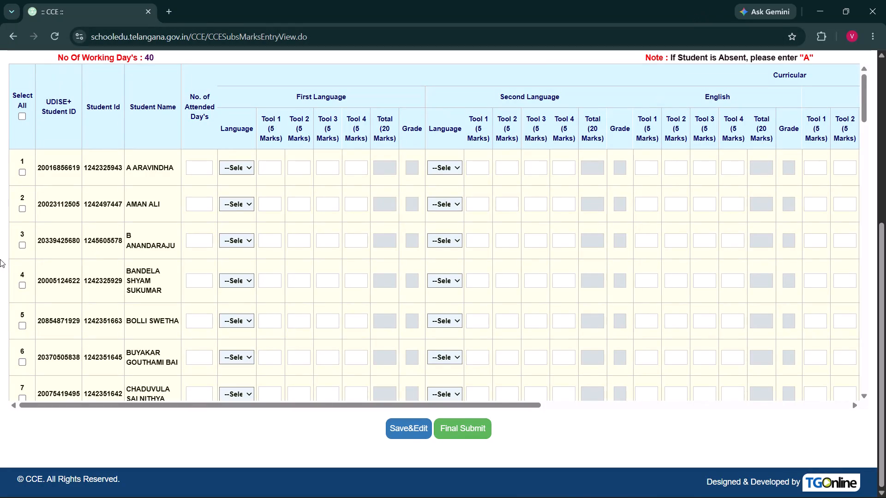
Select the first student's row and enter 14 as the number of attended days.
click(23, 176)
click(197, 163)
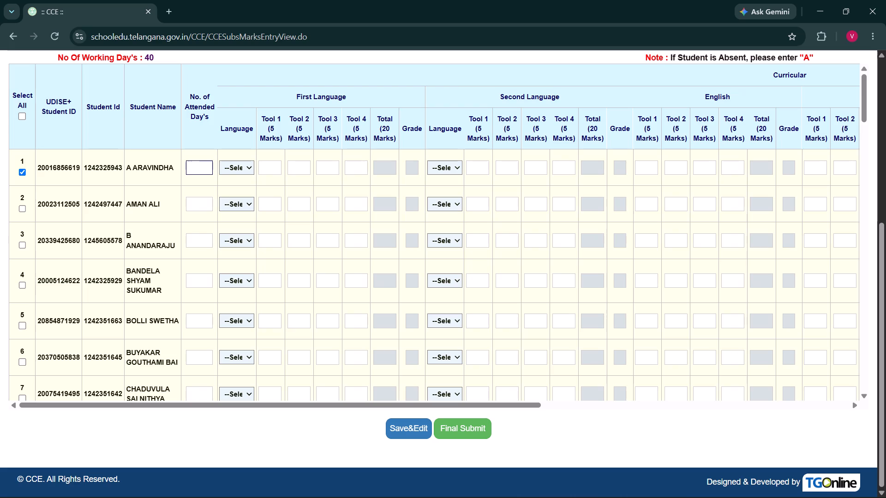
key(End)
key(Left)
key(Left)
text(14)
key(Right)
key(Right)
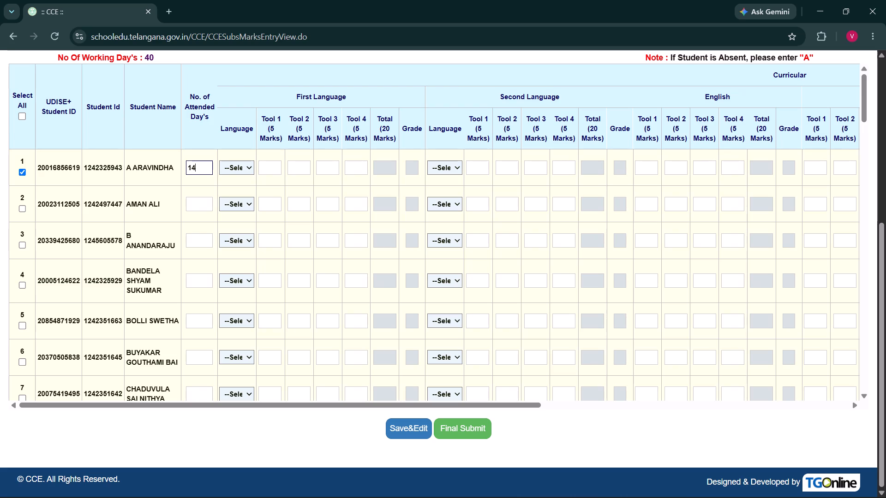
key(period)
Look through the language options available for the first student's First Language.
key(Tab)
key(Return)
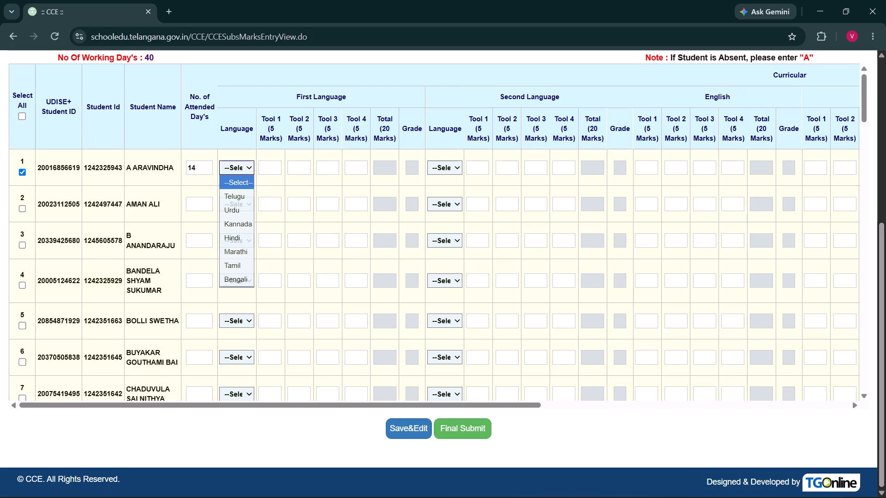
key(Down)
key(Down)
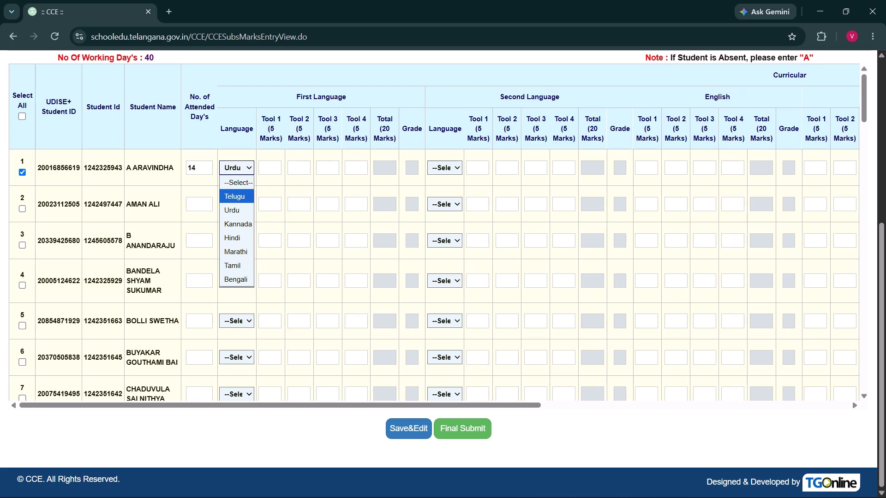
key(Down)
key(Down)
key(Down)
key(Down)
key(Down)
key(Down)
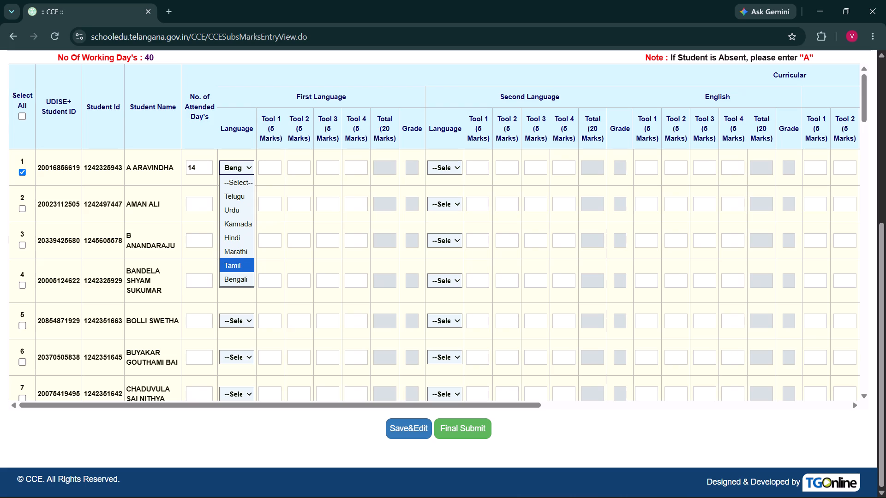
key(Up)
key(Up)
key(Up)
key(Up)
key(Up)
key(Up)
key(Up)
key(Up)
key(Up)
key(Up)
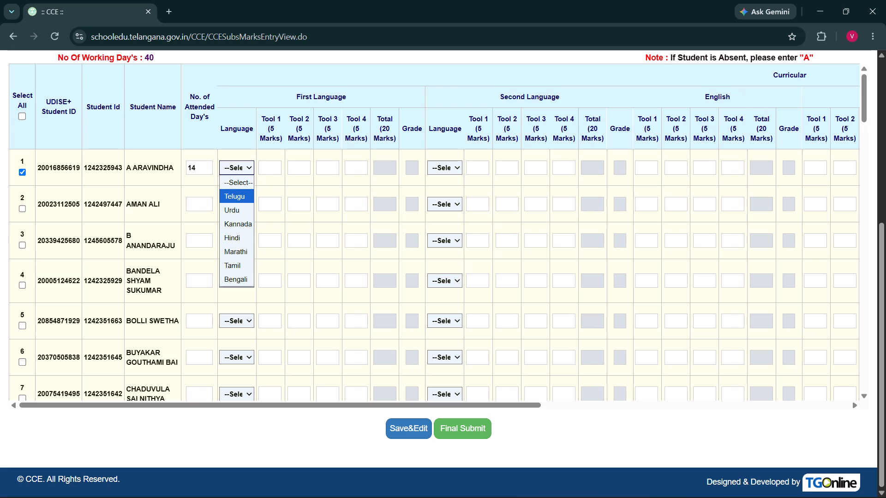
Set the first student's First Language to Telugu.
key(Down)
key(Down)
key(Up)
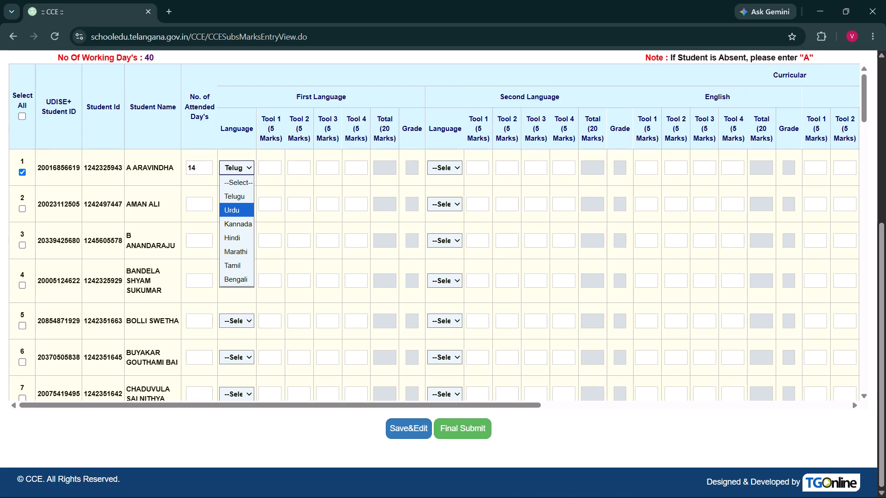
key(Return)
Enter the first student's First Language marks: 4 for Tool 1, 4 for Tool 2, 4 for Tool 3 and 1 for Tool 4.
key(Tab)
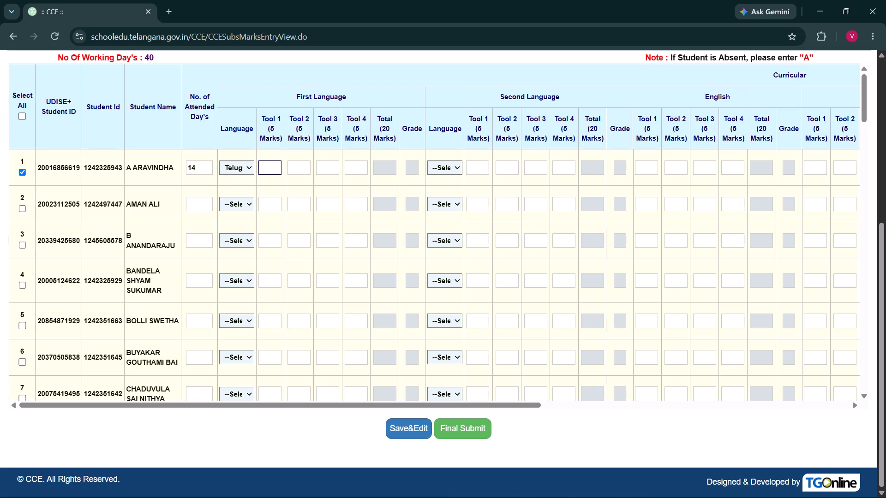
key(4)
key(Tab)
key(4)
key(Tab)
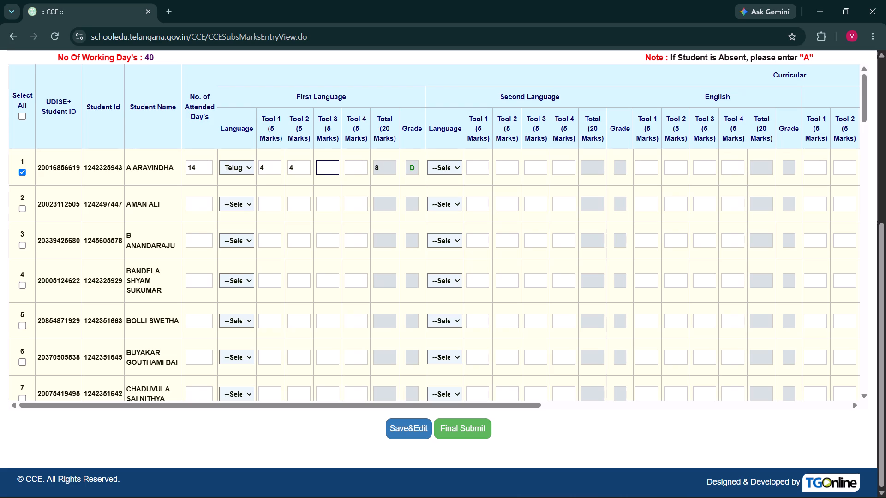
key(Tab)
key(BackSpace)
click(333, 163)
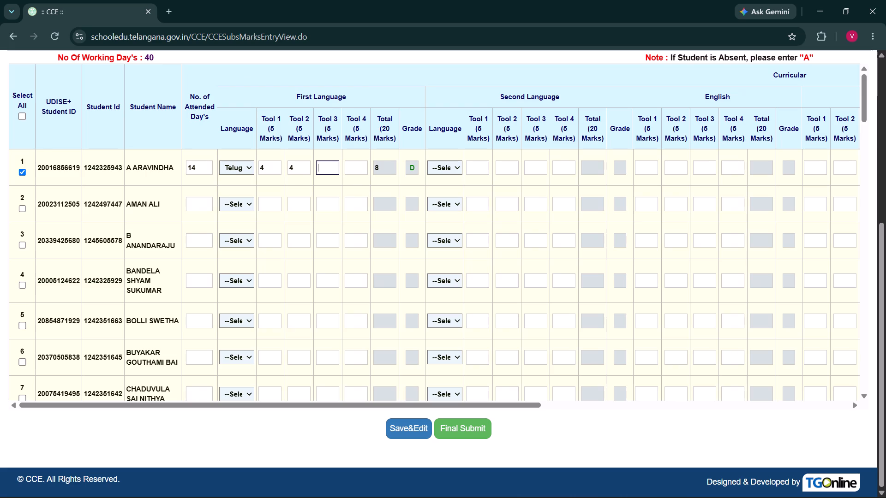
key(4)
key(Tab)
key(1)
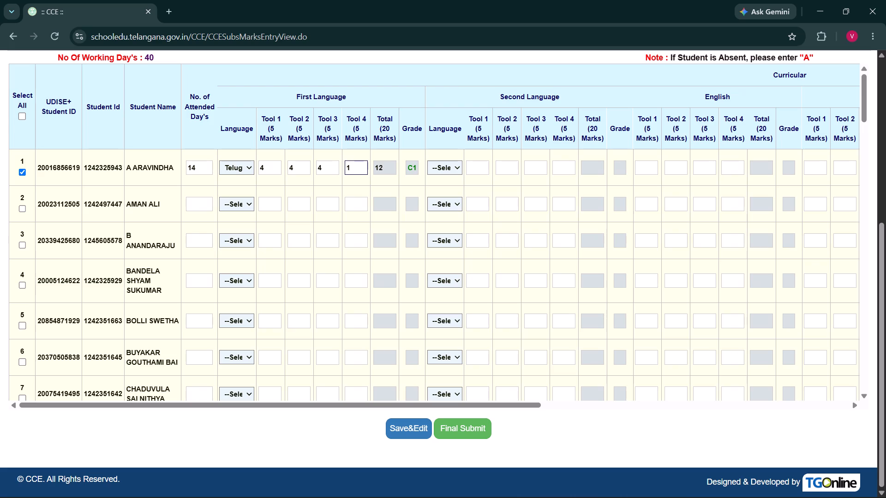
key(Right)
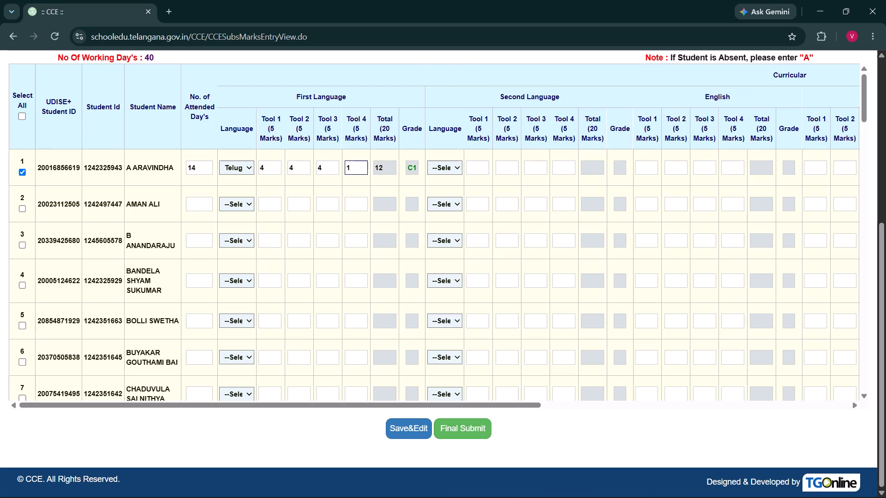
click(363, 166)
double_click(382, 171)
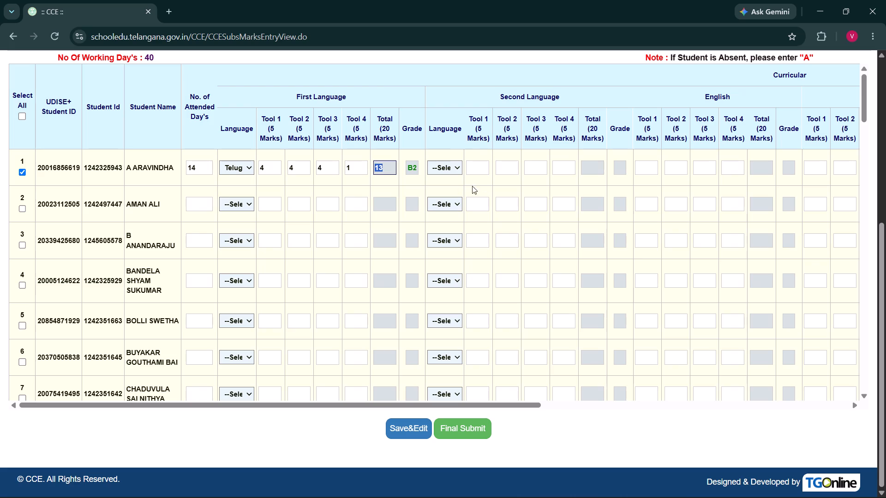
Set the first student's Second Language to Hindi.
click(458, 166)
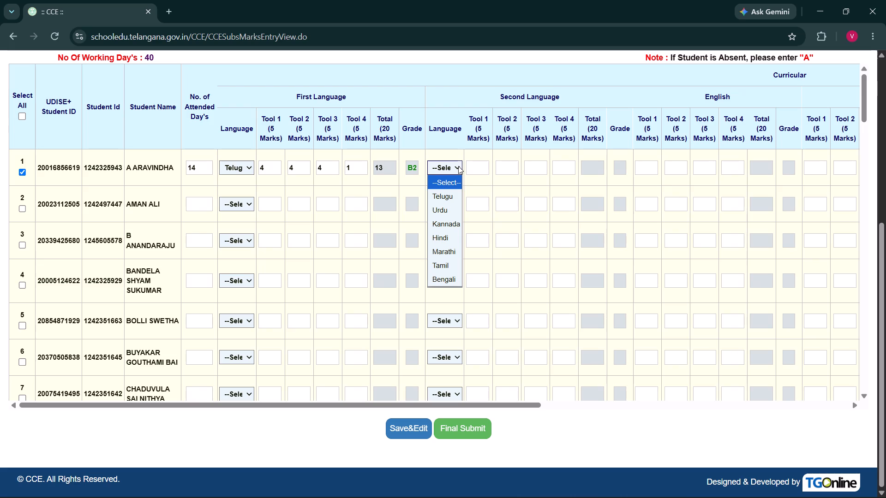
key(Down)
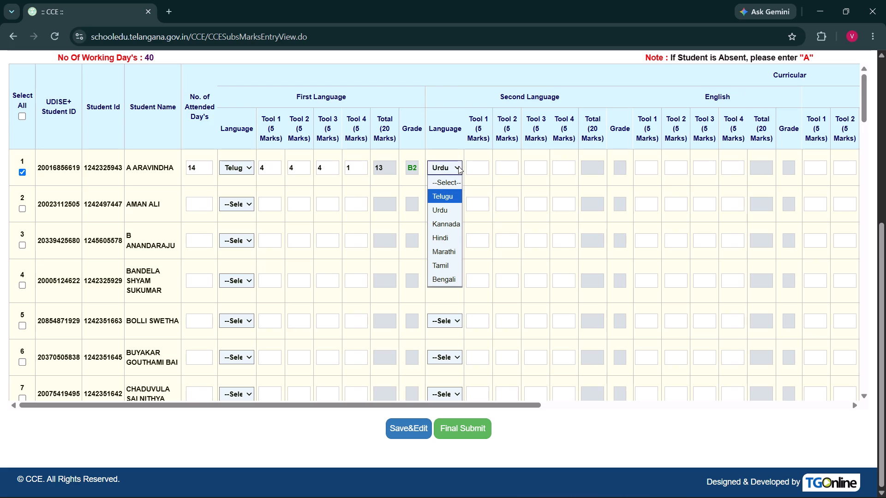
key(Down)
key(Down)
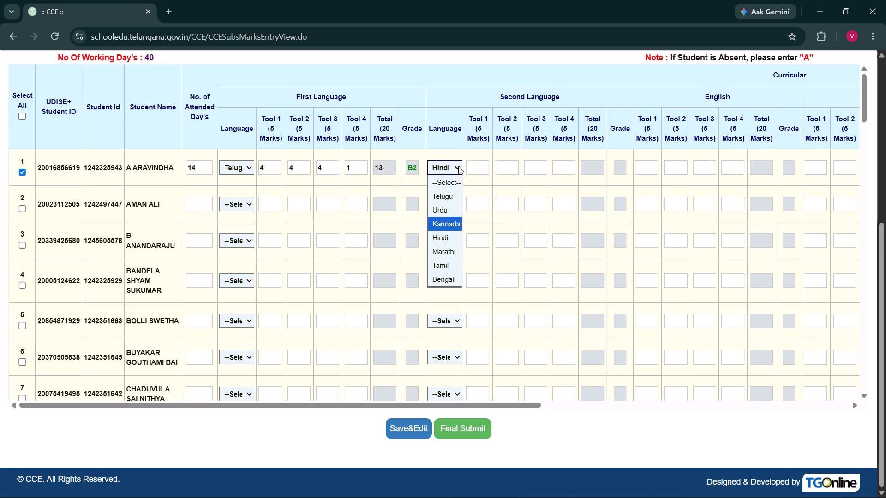
key(Return)
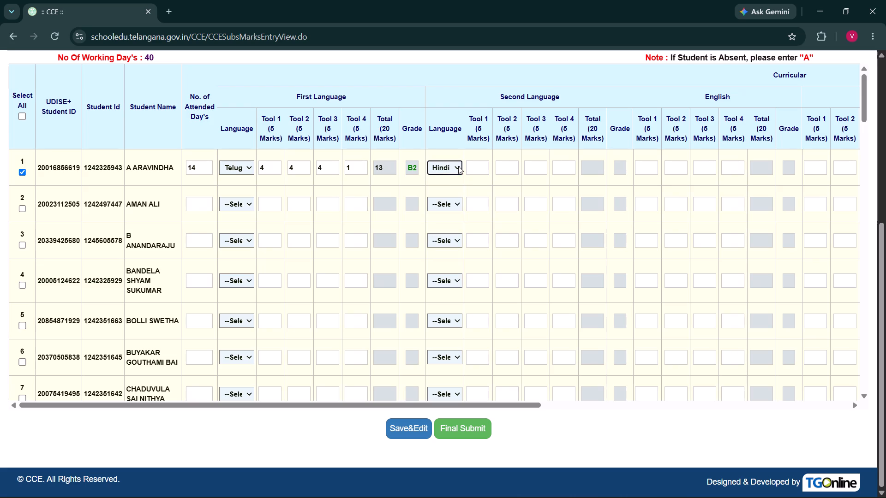
Enter the first student's Second Language marks: 3 for Tool 1, 3 for Tool 2, 3 for Tool 3 and 4 for Tool 4.
key(Tab)
key(3)
key(Tab)
key(3)
key(Tab)
key(3)
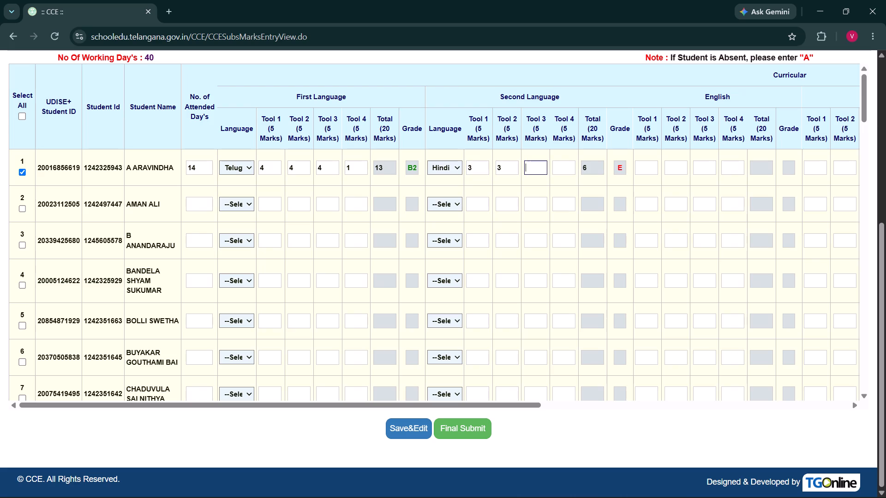
key(Tab)
key(4)
key(Right)
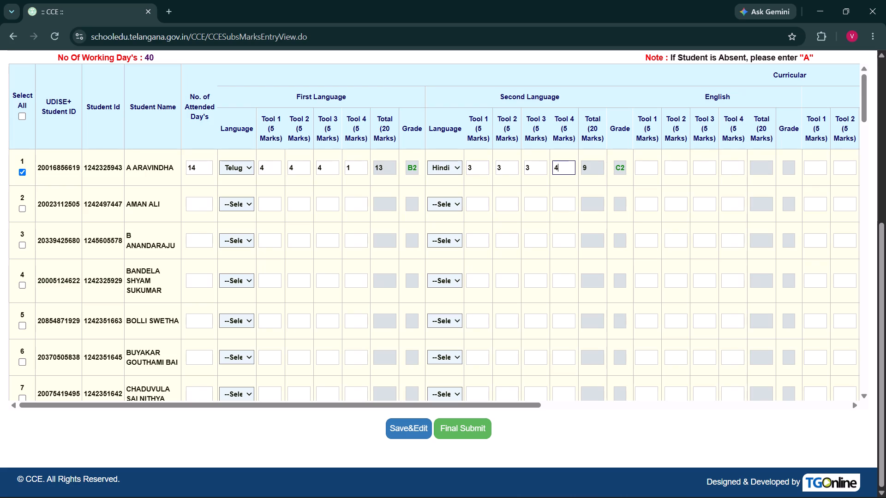
key(Right)
key(Return)
Enter the first student's English marks: 4 for Tool 1, 4 for Tool 2, 4 for Tool 3 and 2 for Tool 4.
click(647, 170)
key(4)
key(Tab)
key(4)
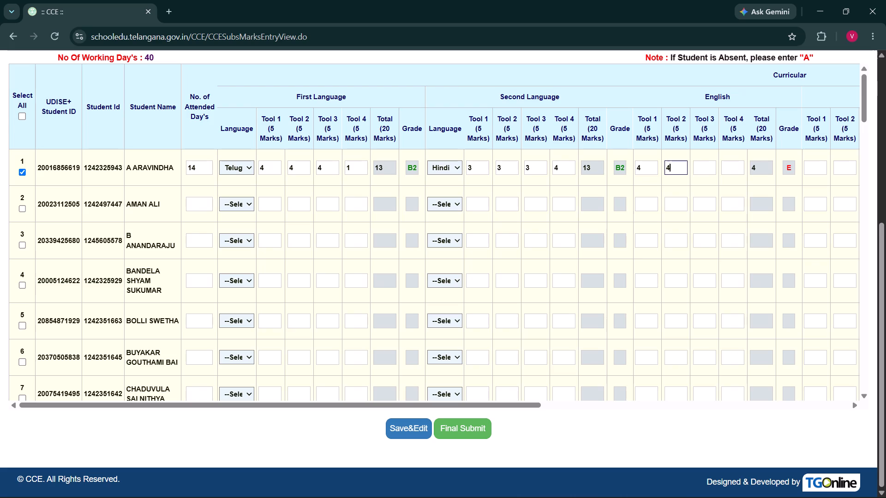
key(Tab)
key(4)
key(Tab)
key(2)
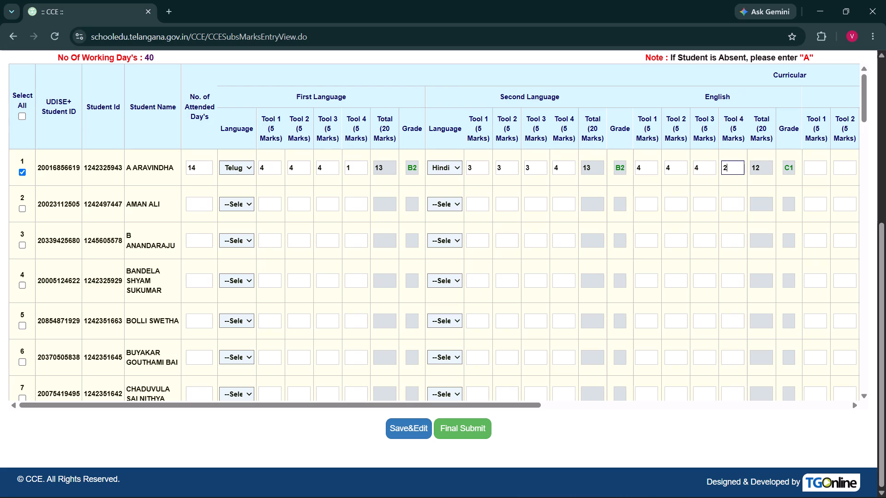
key(Return)
click(771, 164)
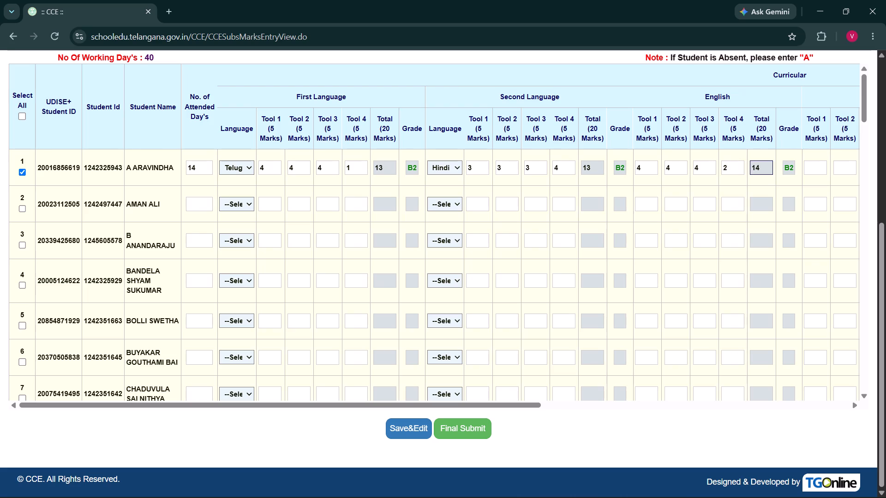
click(793, 171)
click(793, 171)
Enter the first student's Maths marks: 3 for Tool 1, 3 for Tool 2, 2 for Tool 3 and 2 for Tool 4.
triple_click(853, 404)
triple_click(853, 404)
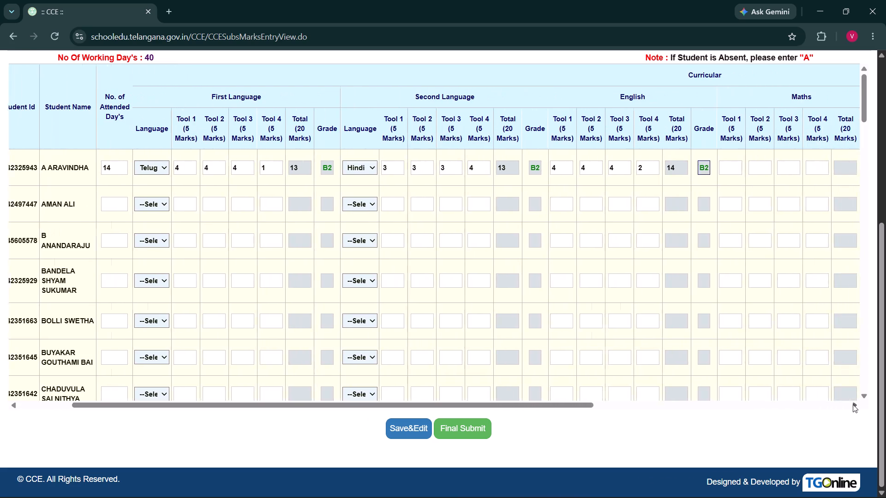
triple_click(853, 404)
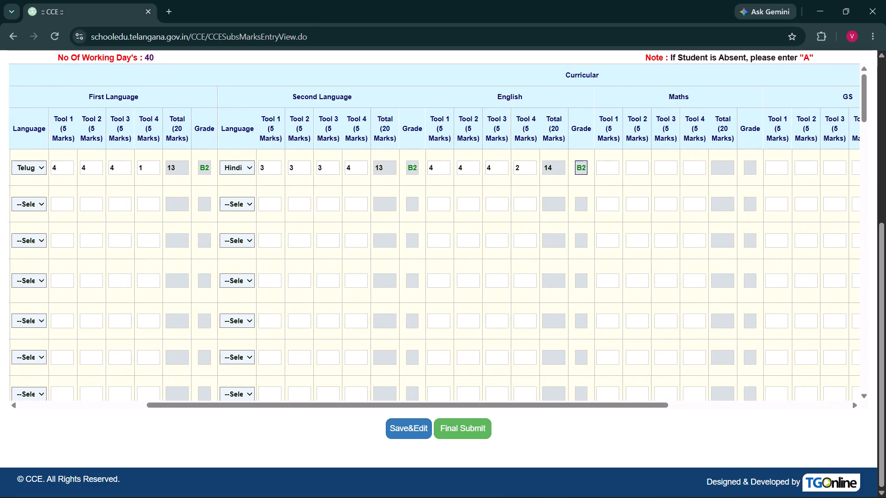
click(607, 173)
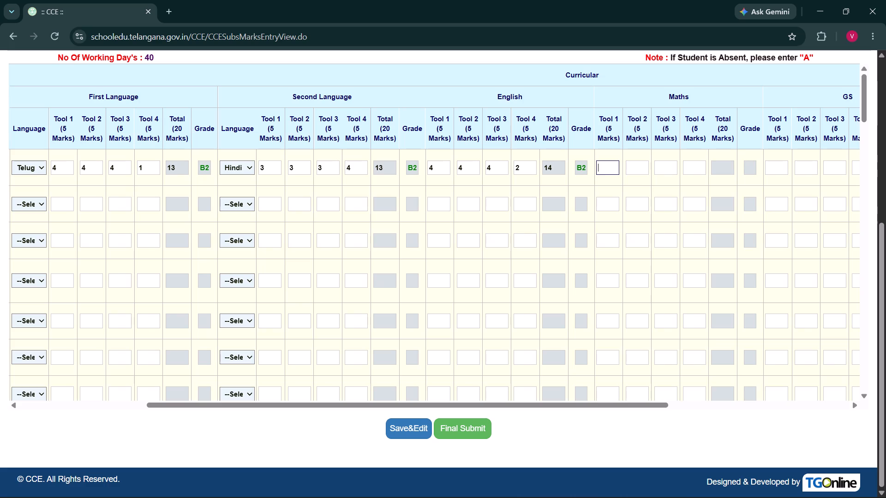
key(3)
key(Tab)
key(3)
key(Tab)
key(2)
key(Tab)
key(2)
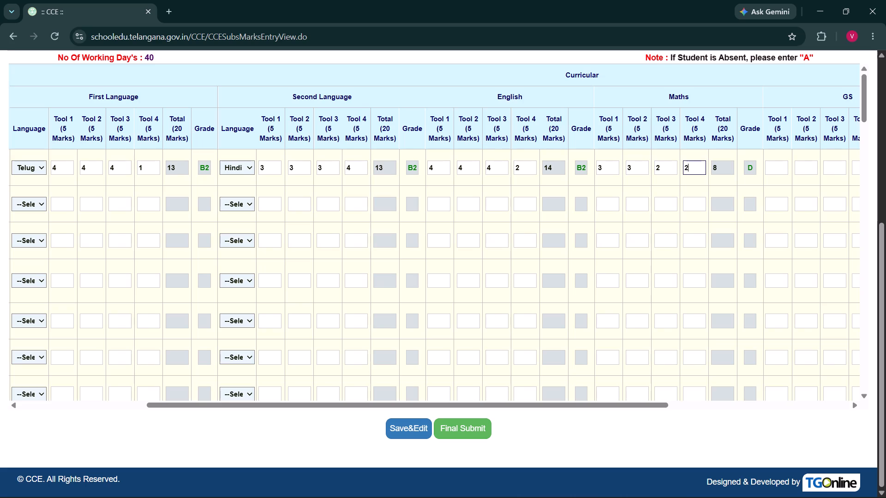
key(Tab)
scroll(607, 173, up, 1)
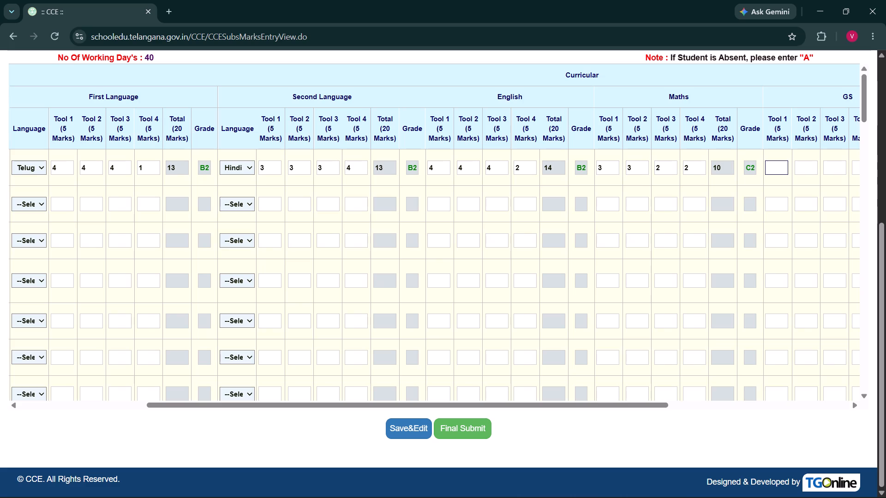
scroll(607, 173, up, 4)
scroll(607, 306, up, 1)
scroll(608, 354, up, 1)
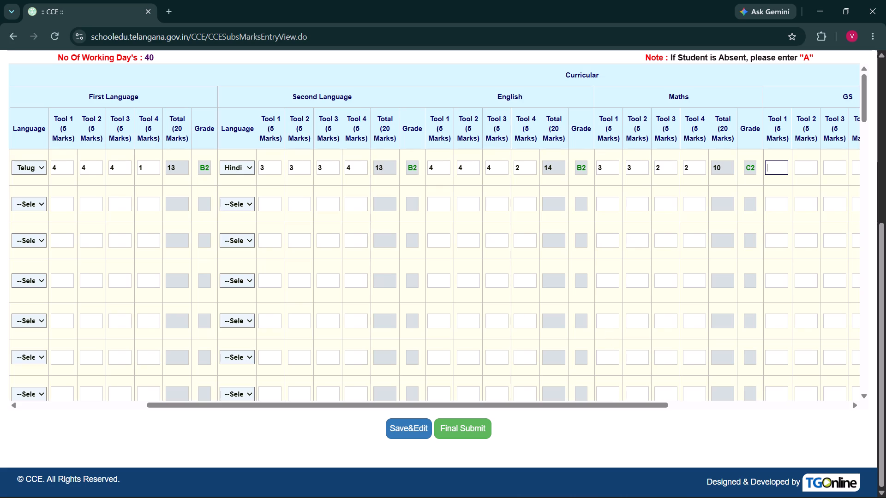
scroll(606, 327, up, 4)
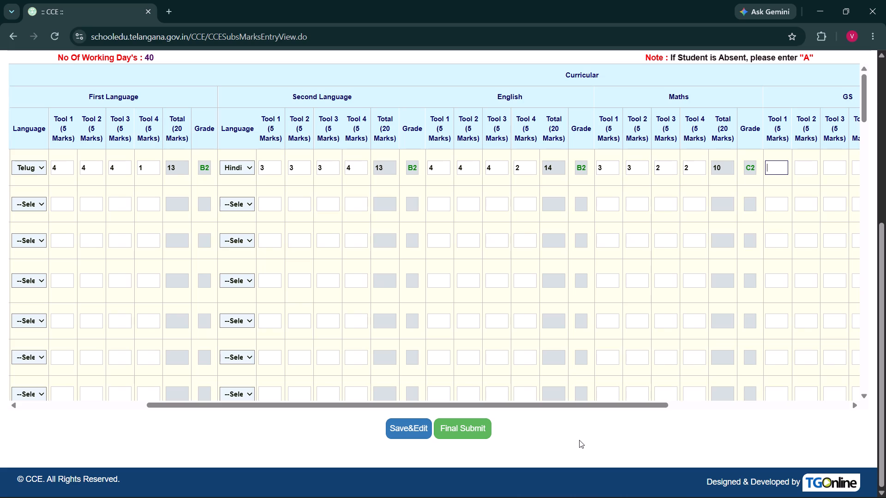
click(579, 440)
Enter the first student's GS marks: 3.5 for Tool 1, 3 for Tool 2, 3 for Tool 3 and 2 for Tool 4.
triple_click(852, 407)
triple_click(852, 407)
triple_click(852, 407)
triple_click(852, 407)
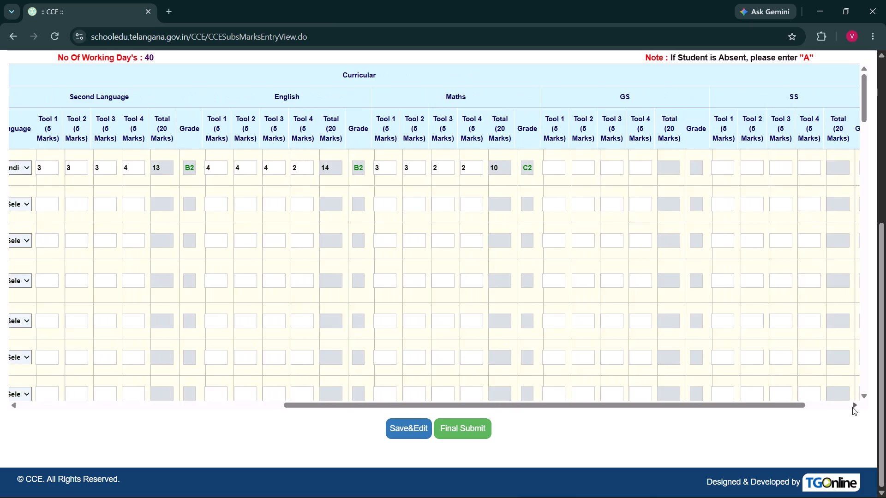
triple_click(852, 407)
triple_click(852, 407)
click(852, 407)
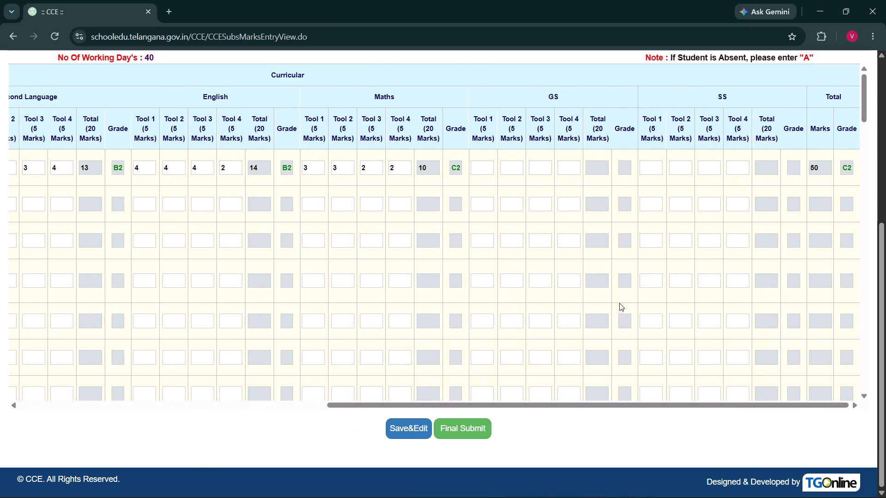
click(486, 174)
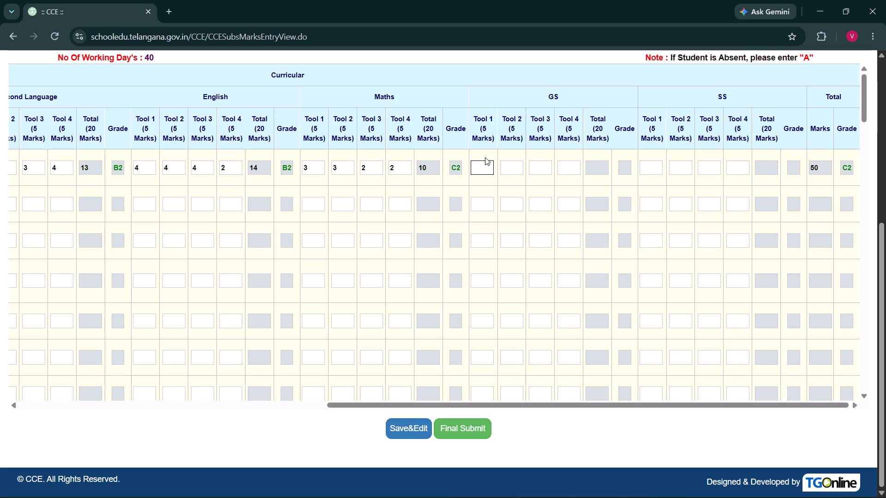
text(3.5)
key(Tab)
key(3)
key(Tab)
key(3)
key(Tab)
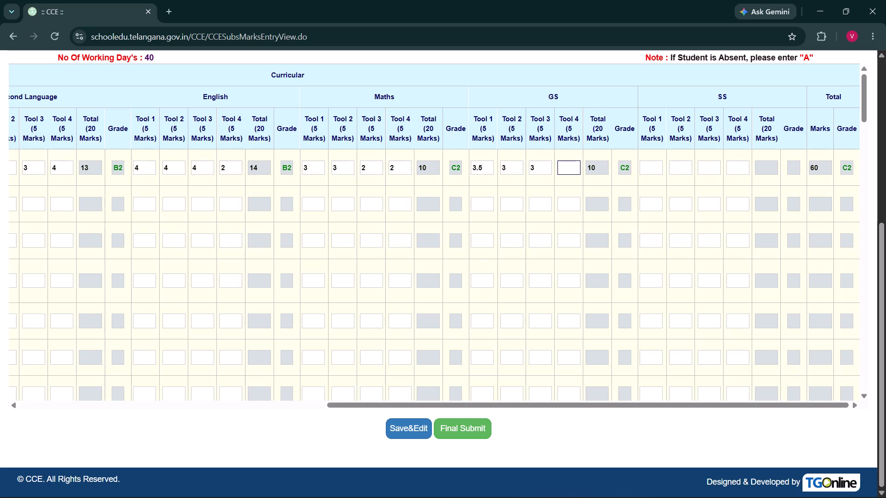
key(2)
key(Tab)
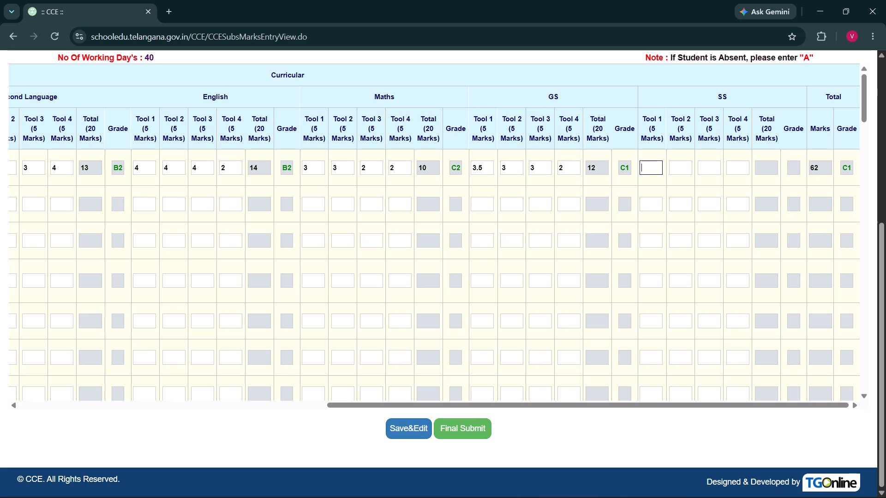
Enter the first student's SS marks: 2 for Tool 1, 2 for Tool 2, 2 for Tool 3 and 1 for Tool 4.
key(2)
key(Tab)
key(2)
key(Tab)
key(2)
key(Tab)
key(1)
key(Tab)
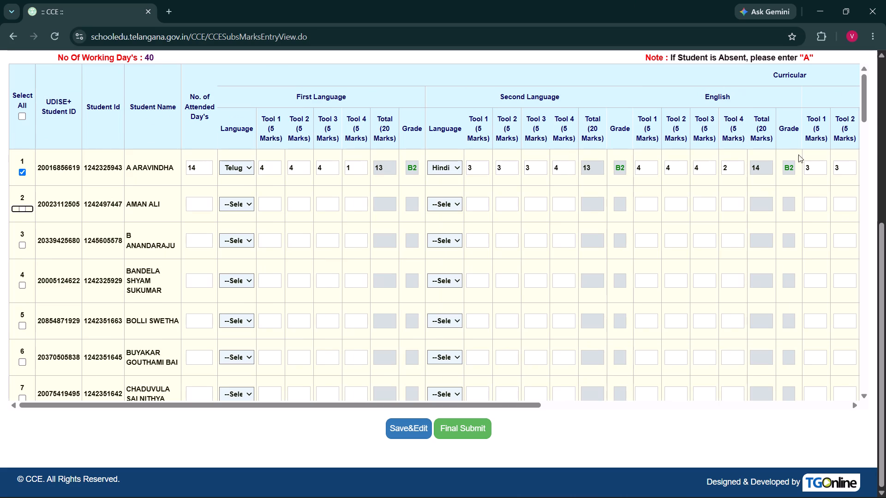
Save the first student's marks as still editable, without making the final submission.
triple_click(854, 406)
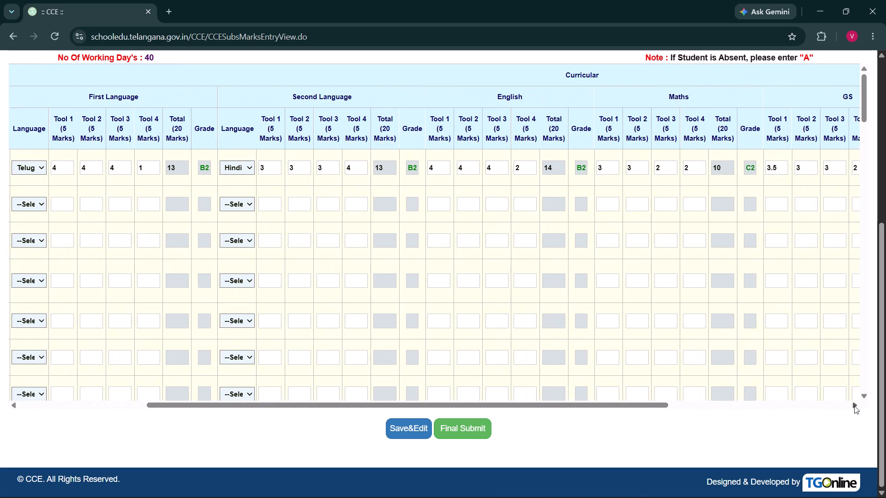
double_click(854, 406)
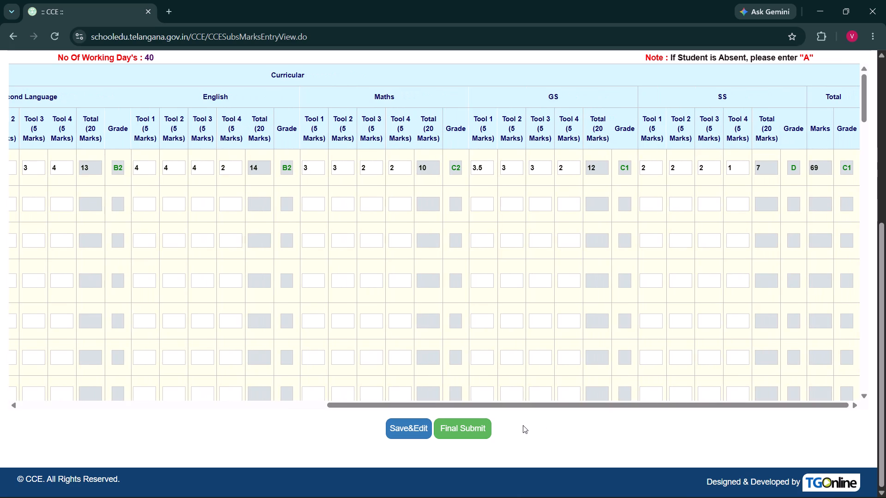
click(404, 432)
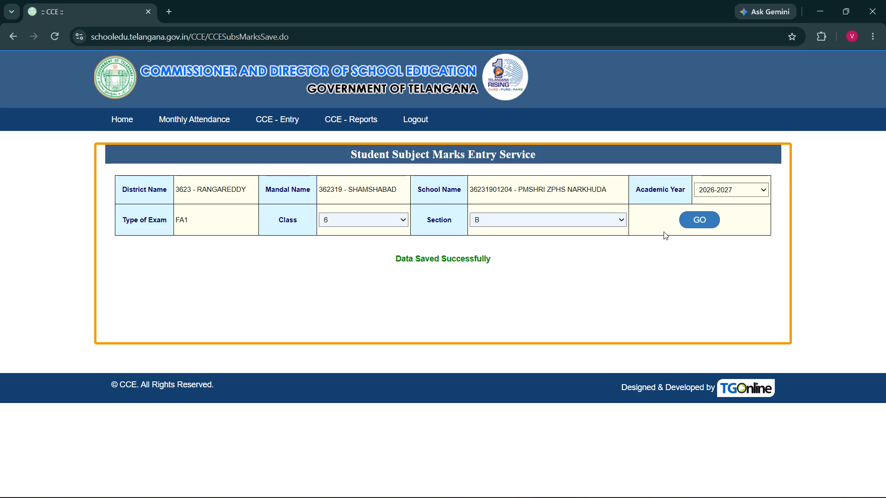
Load the FA1 student marks entry list again for class 6, section B.
click(700, 218)
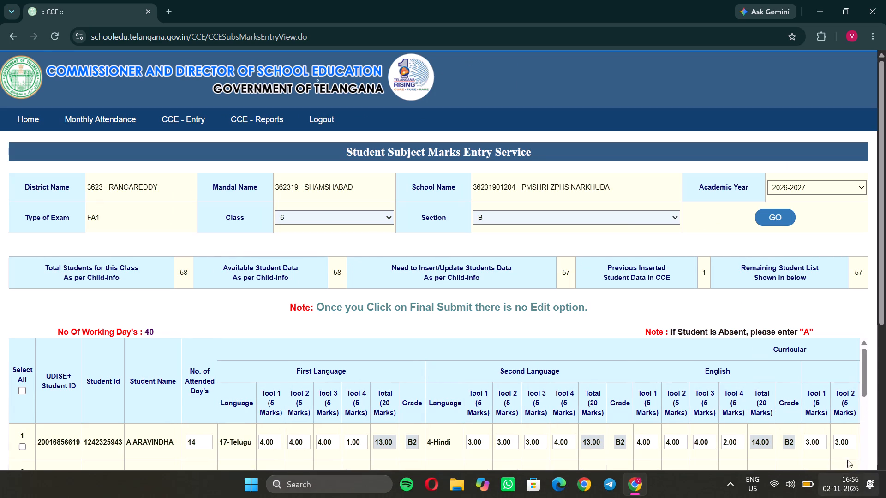
Select the second student's row and set the number of attended days to 30.
double_click(885, 404)
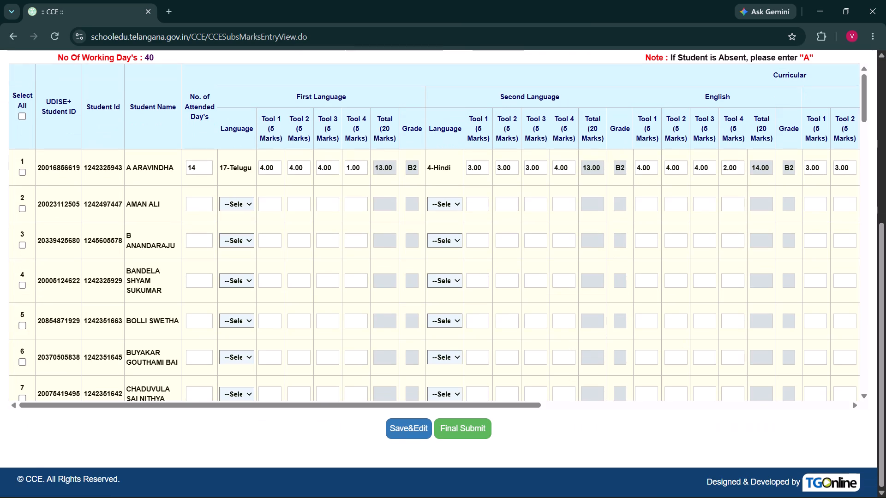
click(21, 208)
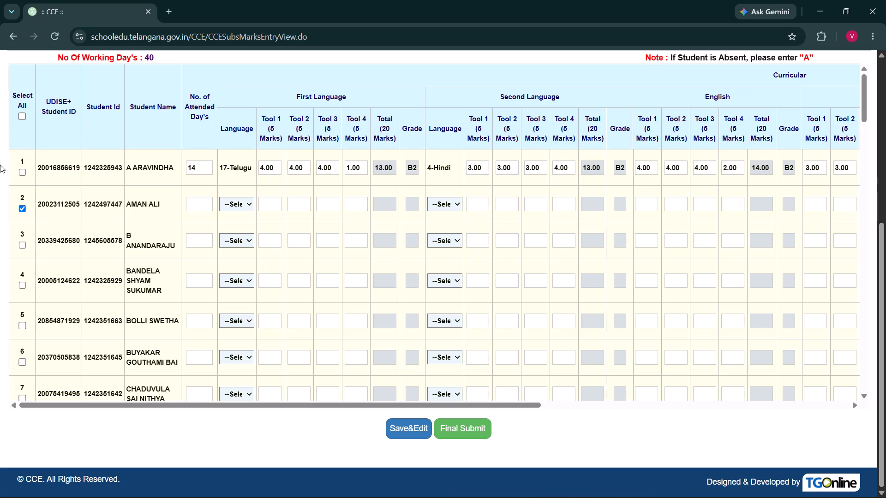
click(192, 206)
text(30)
key(Tab)
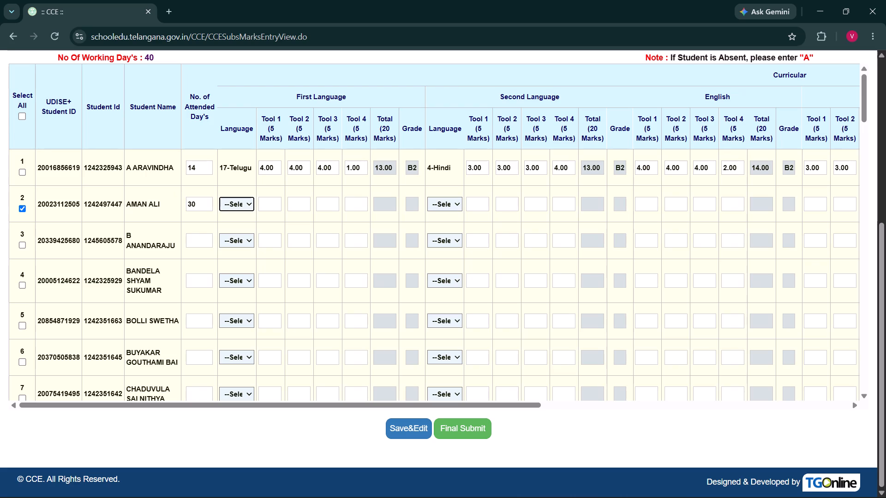
Set the second student's first language to Telugu with marks 3, 3, 3 and 2.3 for Tools 1 to 4.
key(Return)
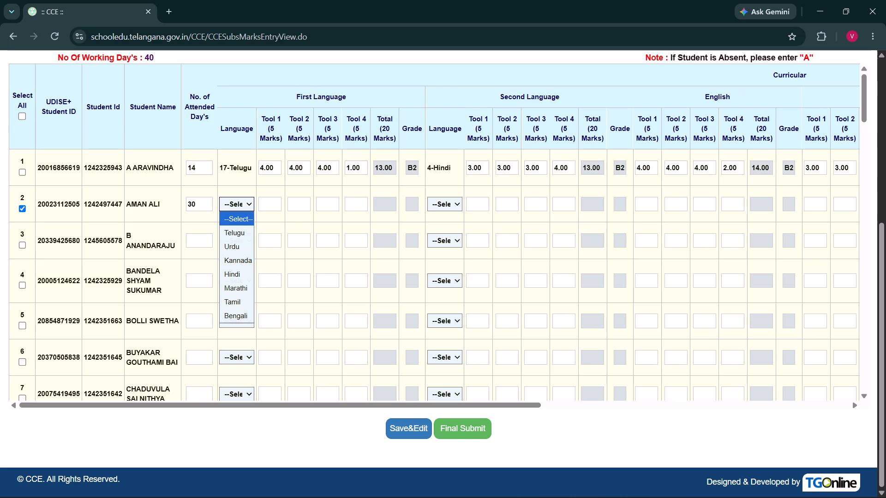
key(Down)
key(Return)
key(Tab)
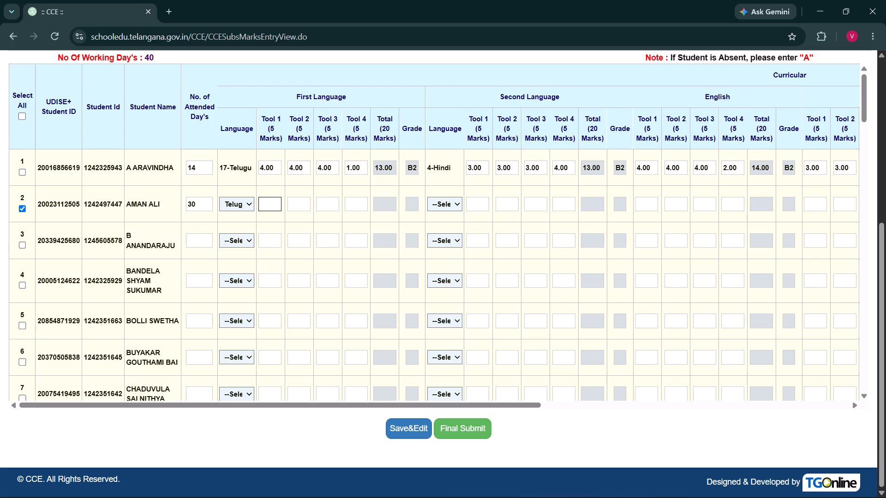
key(3)
key(Tab)
key(3)
key(Tab)
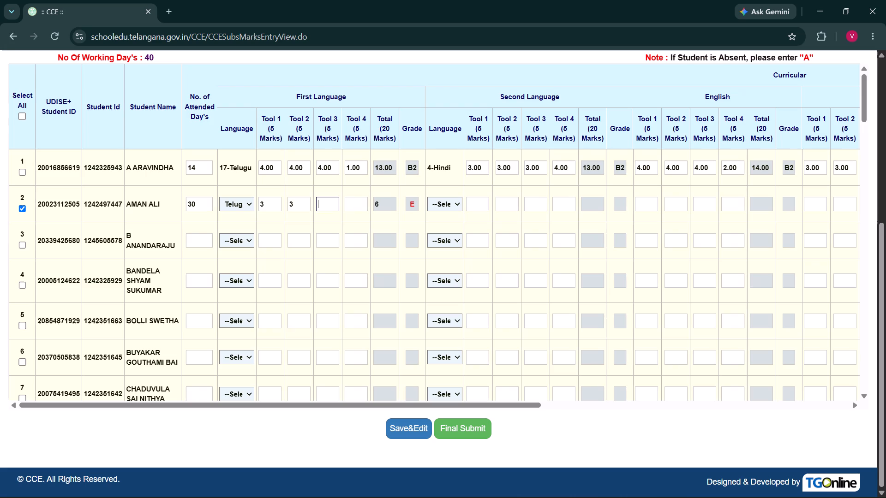
key(3)
key(Tab)
text(2.3)
key(Tab)
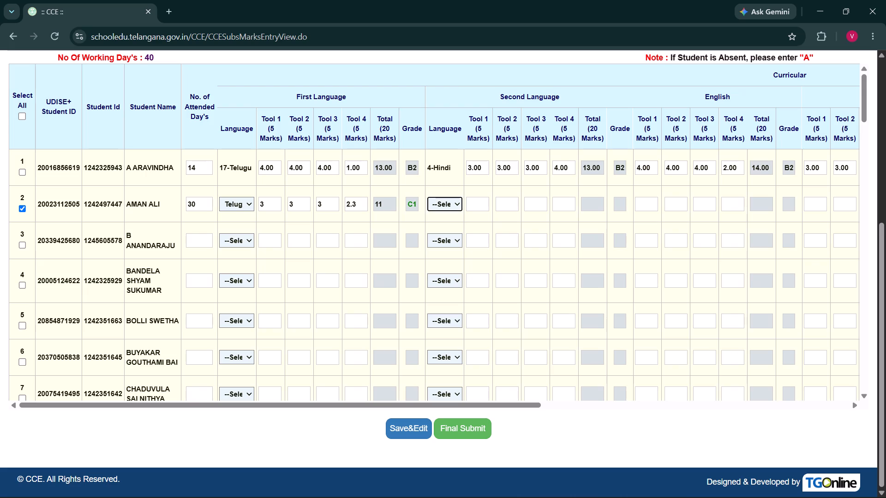
Set the second student's second language to Hindi.
key(Return)
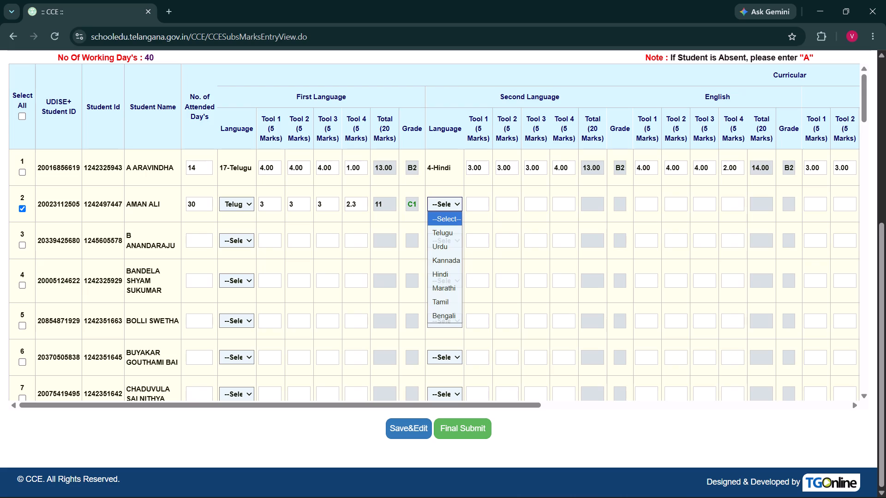
key(Down)
key(Down)
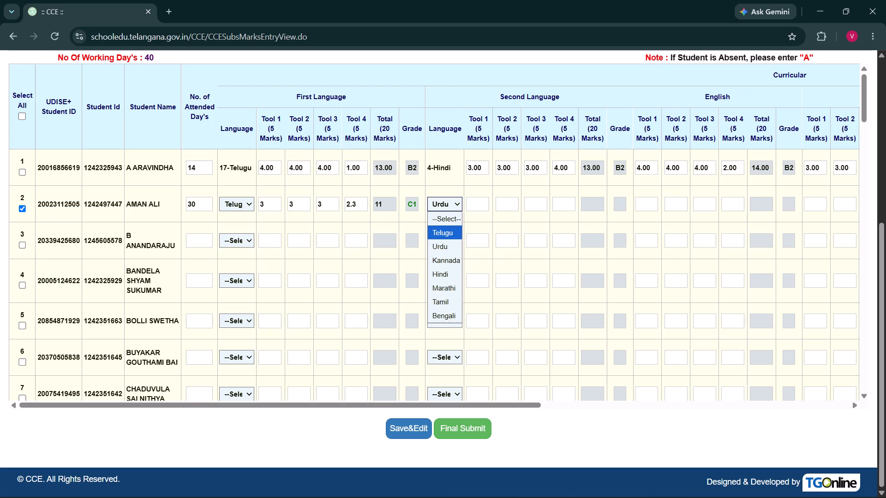
key(Down)
key(Down)
key(Return)
key(Tab)
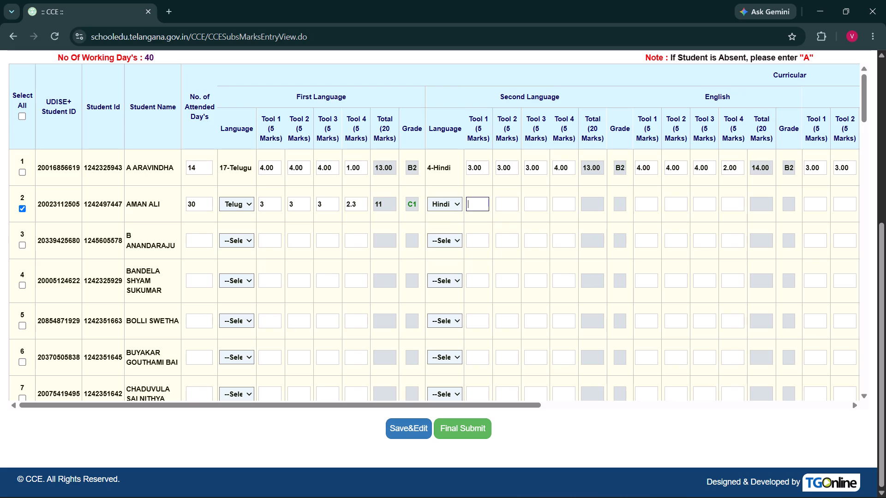
Enter the second student's Hindi marks: 5 for Tool 1, 4 for Tool 2, 4 for Tool 3 and 5 for Tool 4.
key(4)
key(BackSpace)
key(5)
key(Tab)
key(4)
key(Tab)
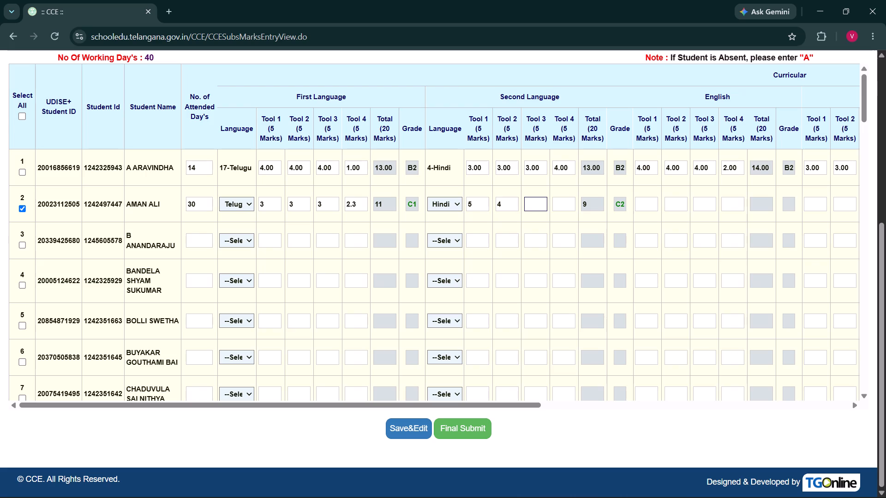
key(4)
key(Tab)
key(5)
key(Tab)
Enter the second student's English marks: 2 for Tool 1, 3 for Tool 2, 3 for Tool 3 and 1 for Tool 4.
key(2)
key(Tab)
key(Tab)
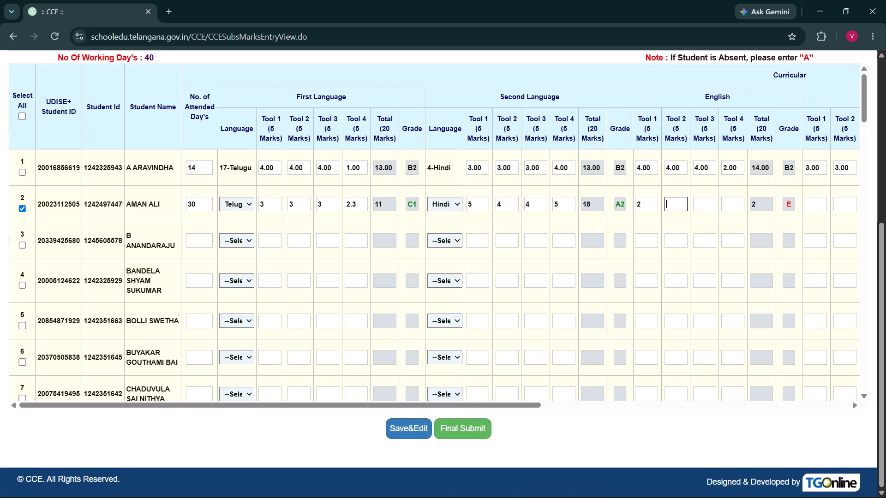
key(BackSpace)
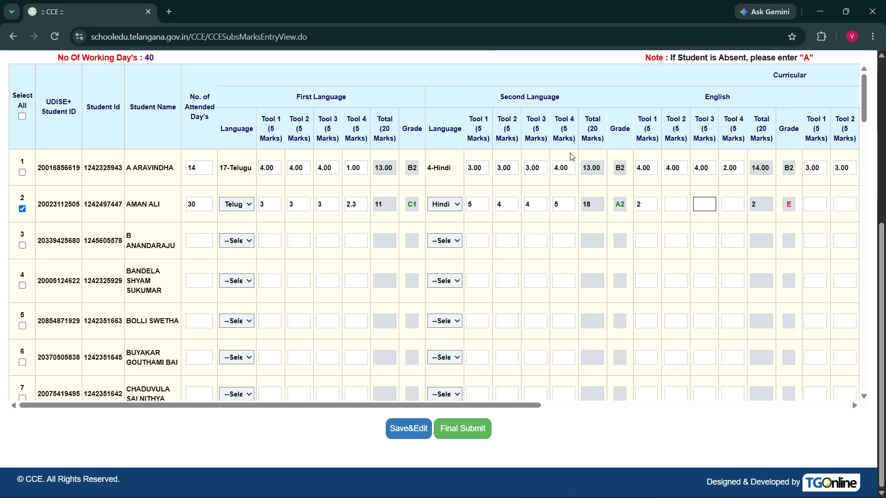
click(668, 200)
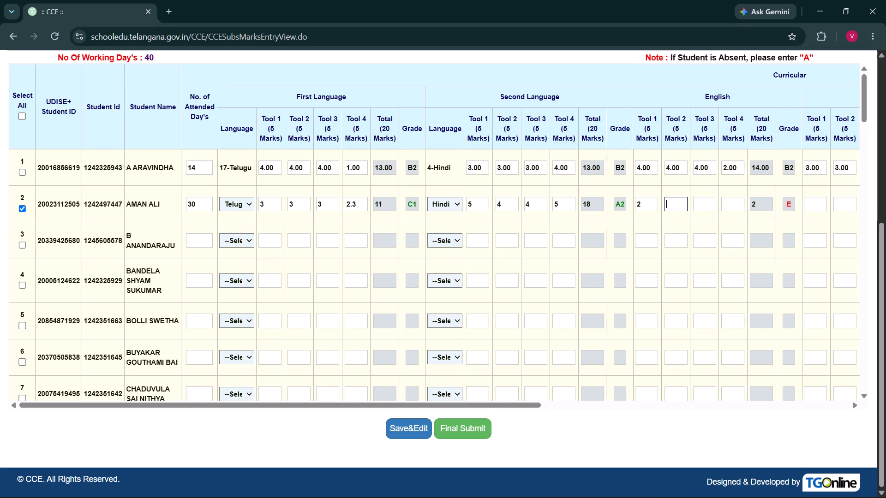
key(3)
key(Tab)
key(3)
key(Tab)
key(1)
key(Tab)
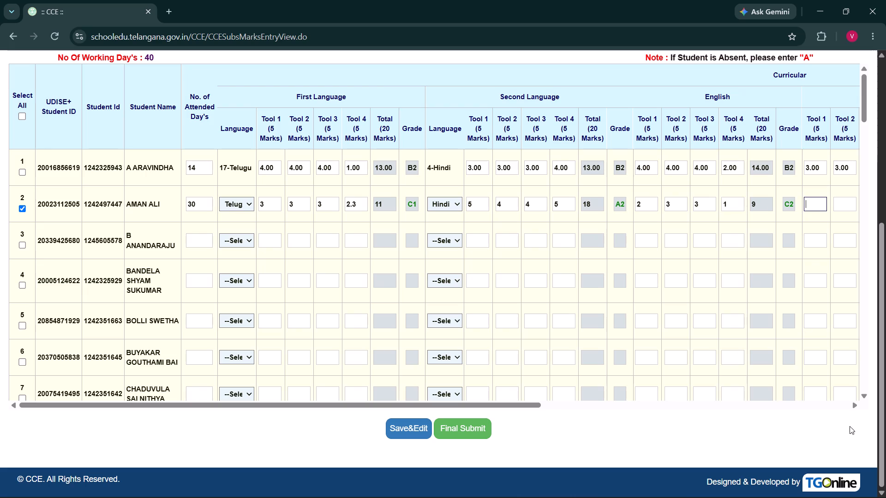
Enter the second student's Maths marks: 4 for Tool 1, 2 for Tool 2, 4 for Tool 3 and 1.5 for Tool 4.
triple_click(854, 405)
triple_click(854, 405)
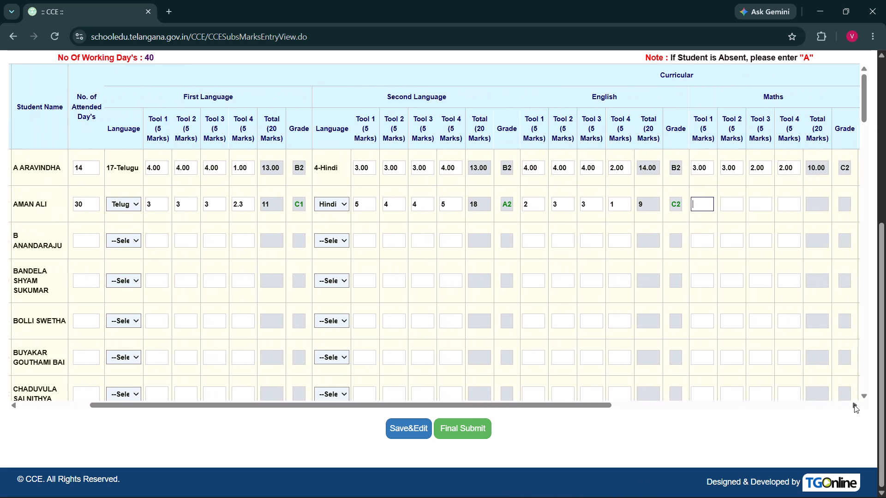
triple_click(854, 405)
triple_click(854, 405)
triple_click(854, 405)
triple_click(854, 405)
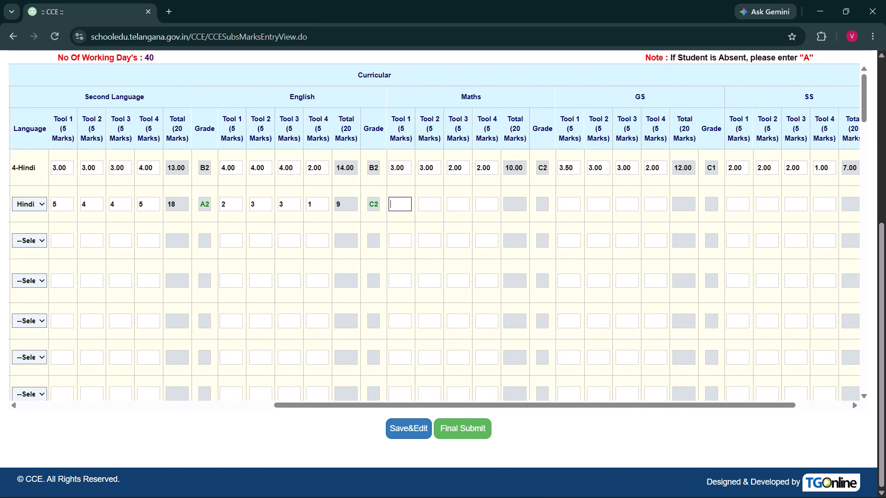
key(4)
key(Tab)
key(2)
key(Tab)
key(4)
key(Tab)
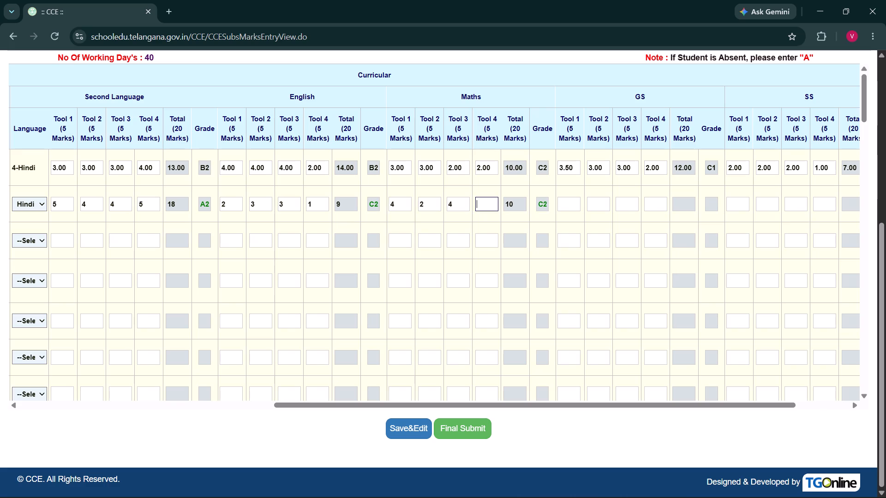
text(1.5)
key(Tab)
Enter the second student's GS marks: 3 for Tool 1, 3 for Tool 2, 3.5 for Tool 3 and 1.3 for Tool 4.
key(3)
key(Tab)
key(3)
key(Tab)
text(3.5)
key(Tab)
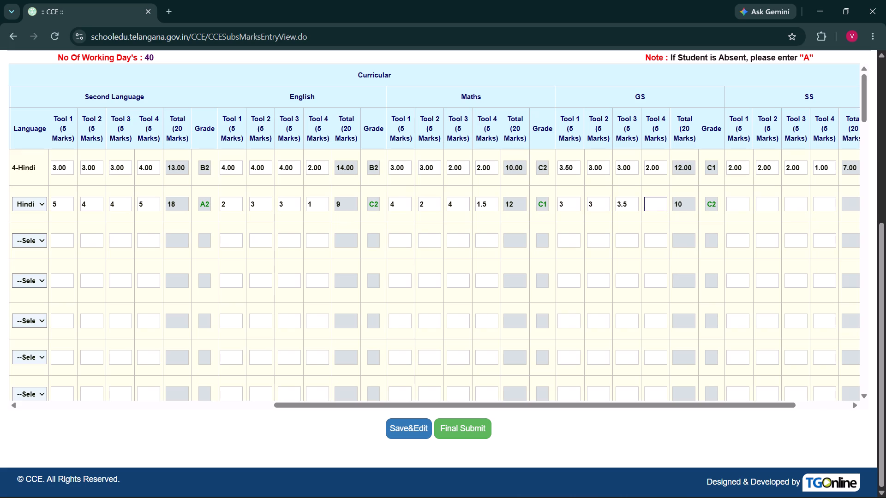
text(1.3)
key(Tab)
Enter the second student's SS marks: 2 for Tool 1, 2 for Tool 2, 2 for Tool 3 and 1 for Tool 4.
key(2)
key(Tab)
key(2)
key(Tab)
key(2)
key(Tab)
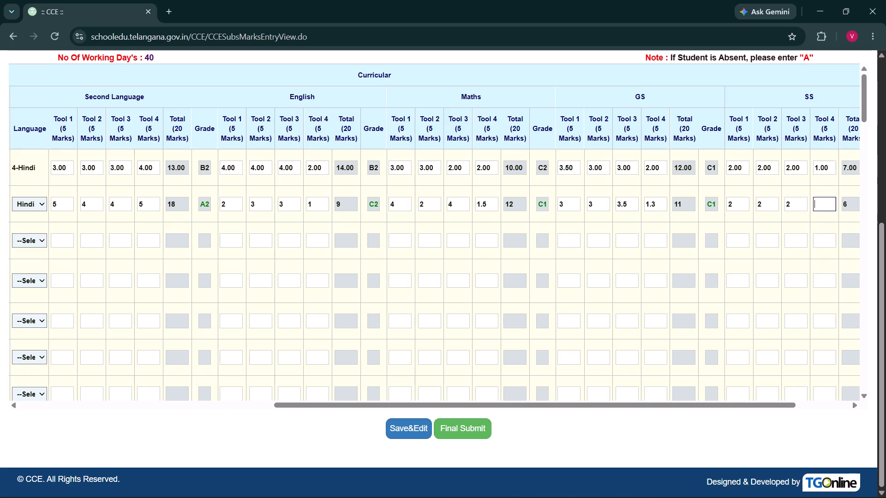
key(1)
key(Tab)
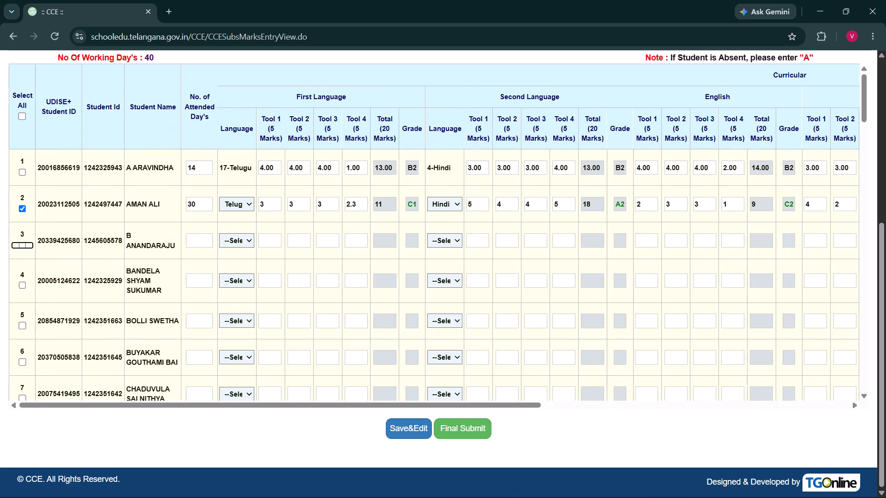
Review the second student's entered subject marks through to the overall total and grade.
triple_click(856, 406)
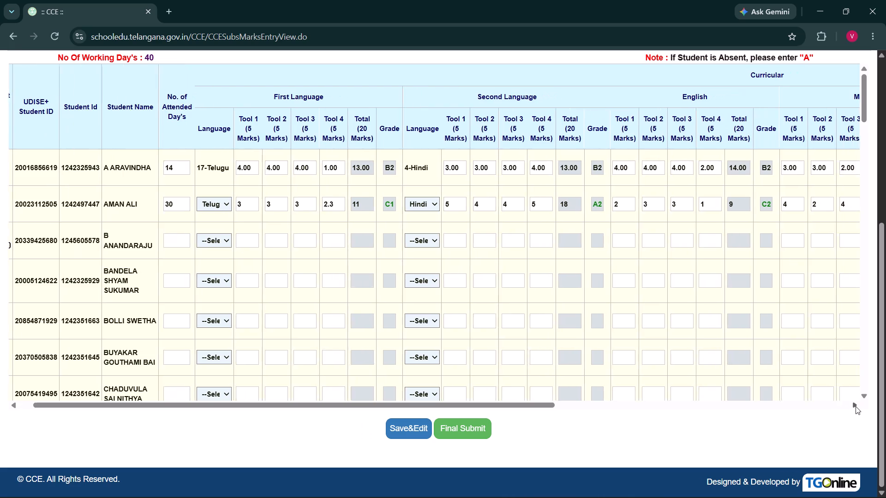
triple_click(856, 406)
triple_click(856, 406)
triple_click(856, 406)
triple_click(856, 406)
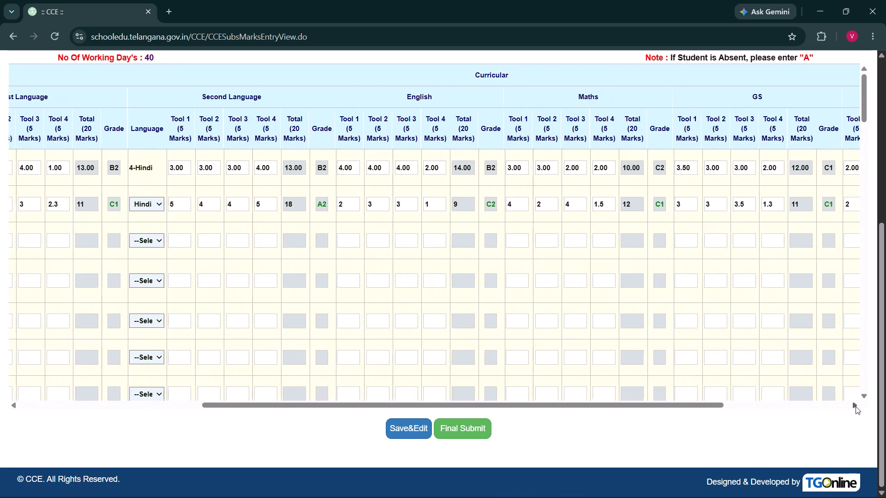
triple_click(856, 406)
triple_click(856, 406)
triple_click(856, 406)
triple_click(856, 406)
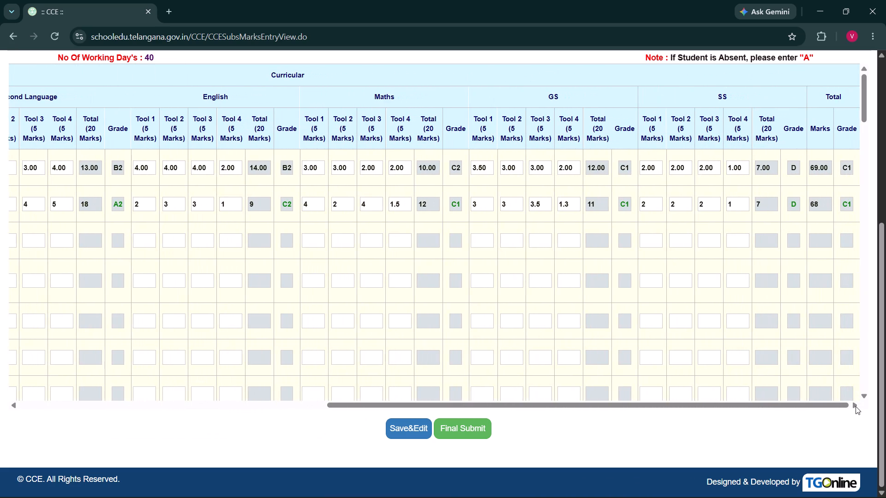
double_click(856, 406)
Include the third and fourth students in the selection for marks entry.
double_click(12, 403)
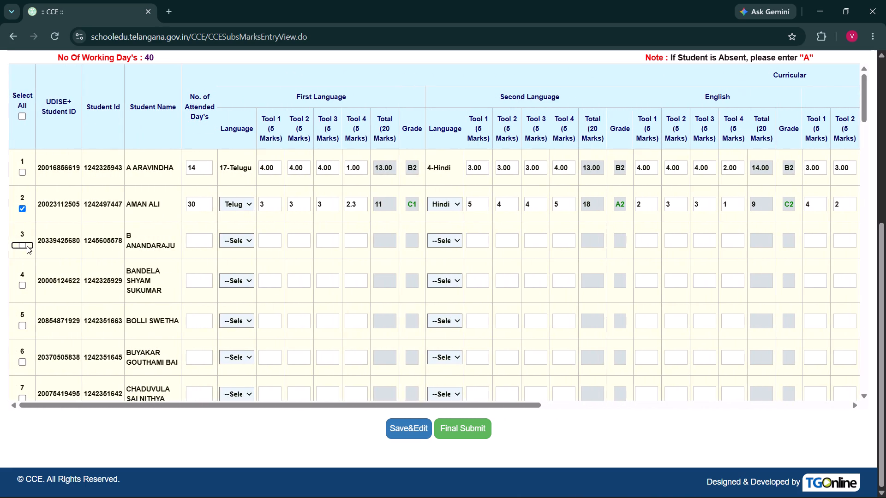
click(22, 243)
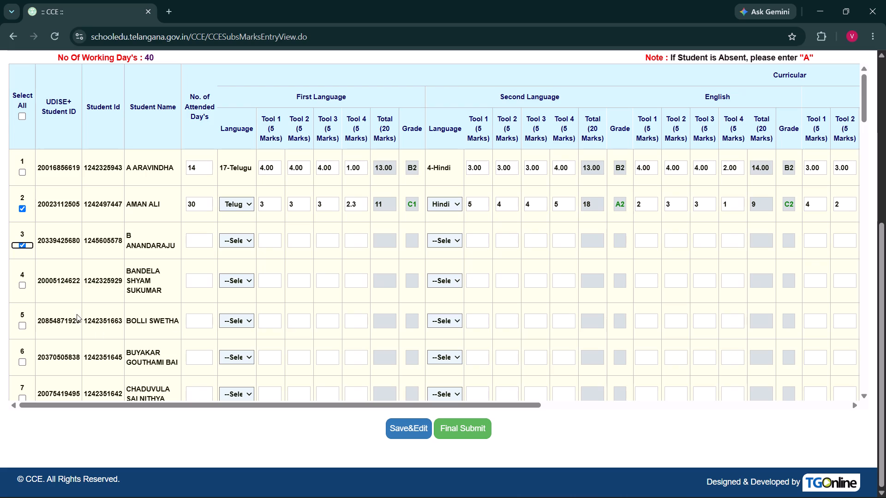
click(22, 287)
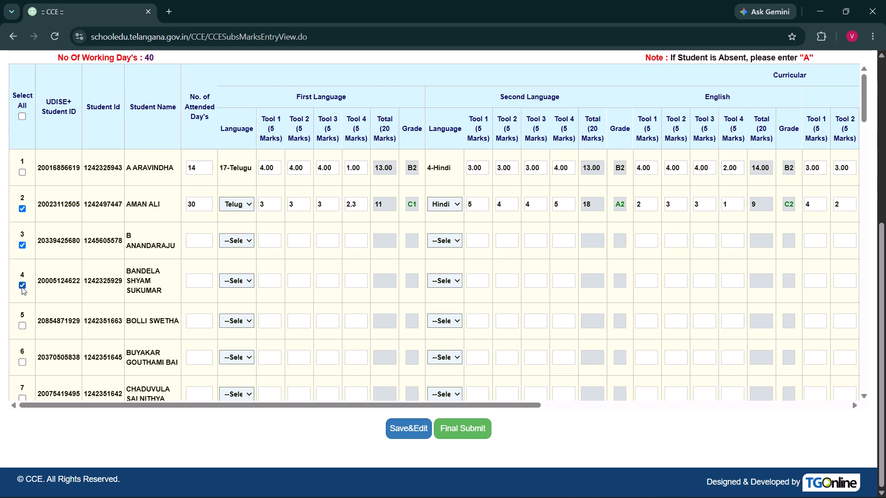
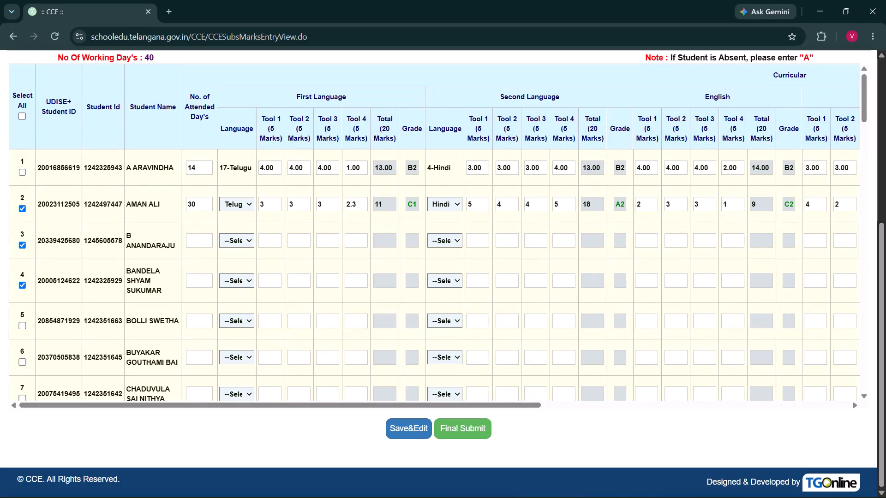
Remove the third student from the selection for marks entry, keeping the fourth student selected.
click(202, 279)
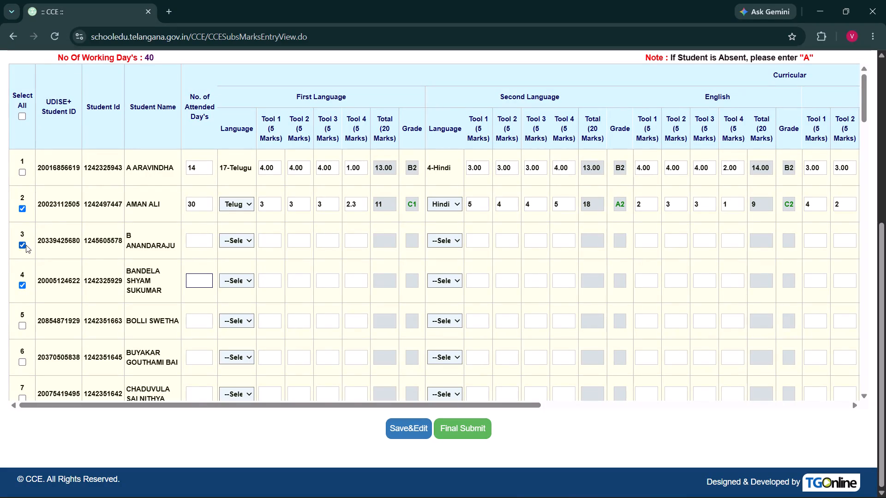
click(26, 245)
Enter 28 as the fourth student's number of attended days.
click(198, 276)
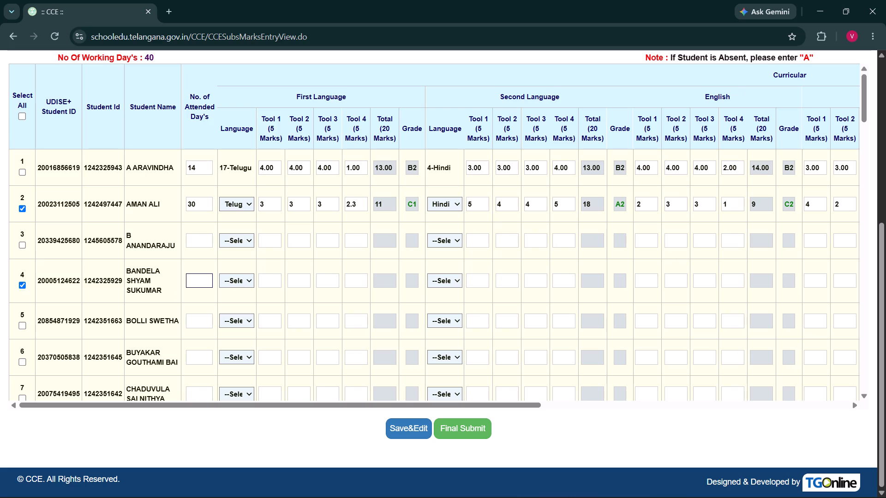
text(28)
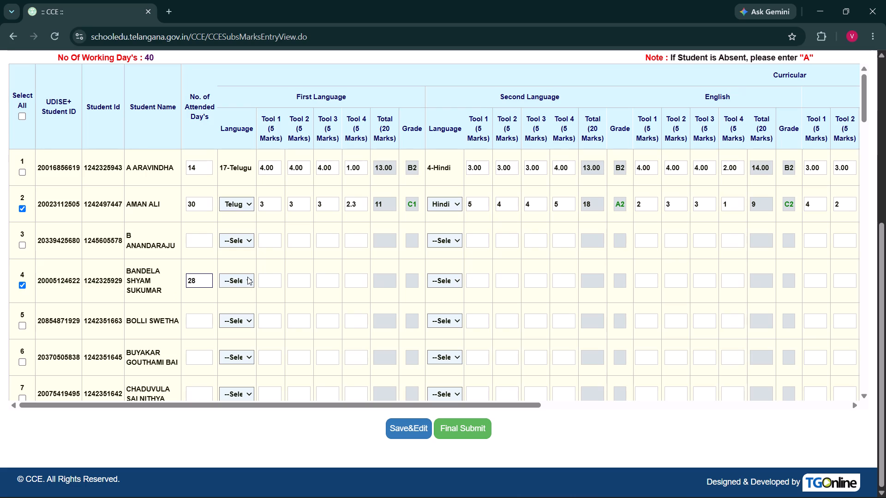
Set the fourth student's first language to Telugu with marks 4 for Tool 1, 4 for Tool 2, 4 for Tool 3 and 1 for Tool 4.
click(247, 277)
drag(231, 308, 248, 309)
click(248, 309)
click(273, 275)
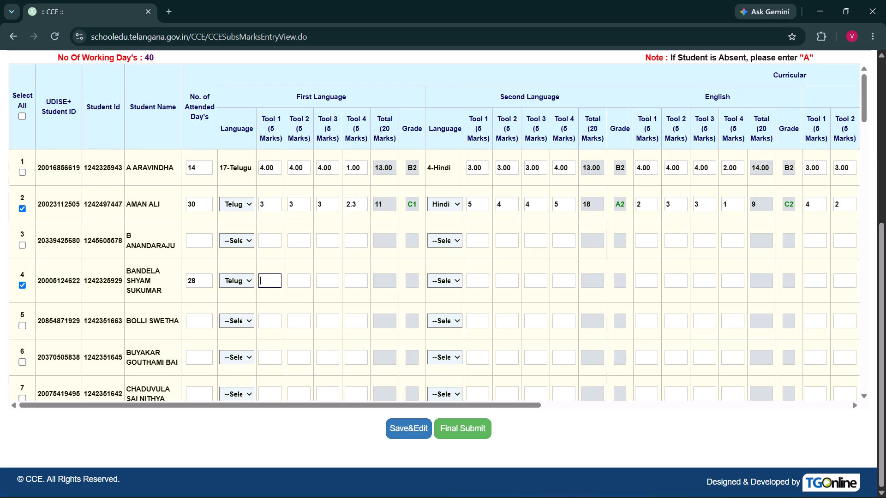
key(4)
key(Tab)
key(4)
key(Tab)
key(4)
key(Tab)
key(1)
key(Tab)
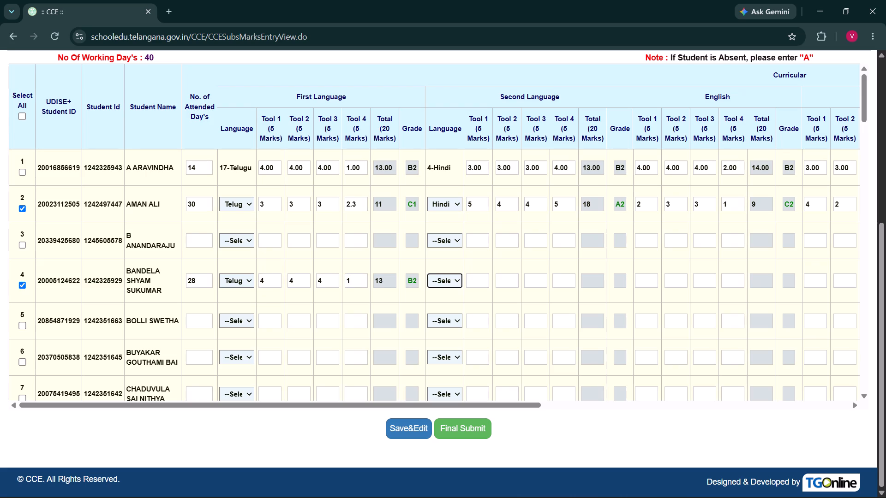
Choose Hindi as the fourth student's second language and move on to its Tool 1 mark.
key(Return)
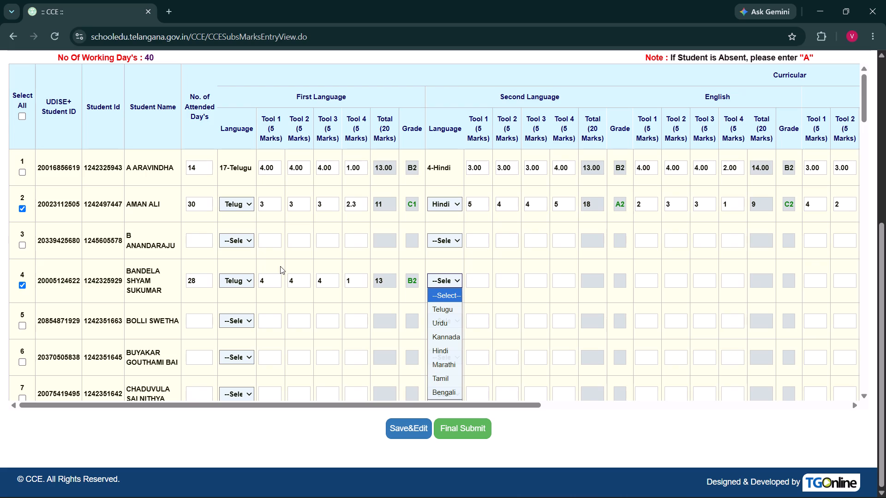
key(Down)
key(Down)
key(Down)
key(Down)
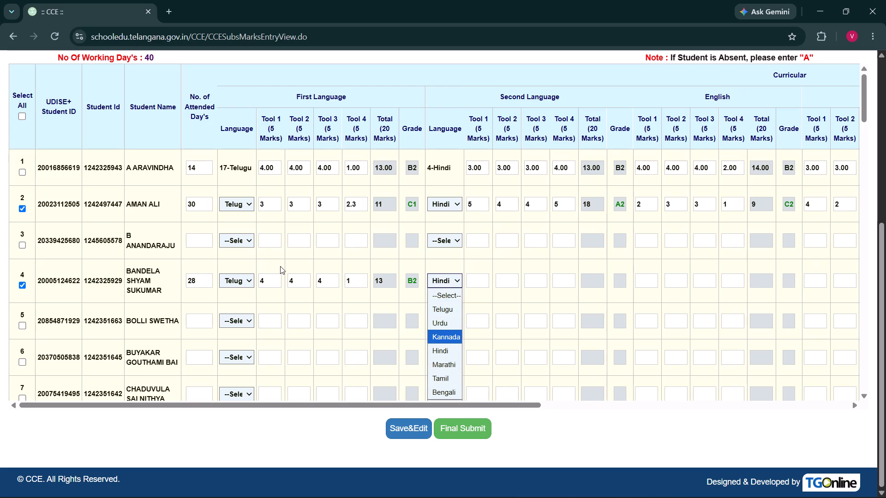
key(Return)
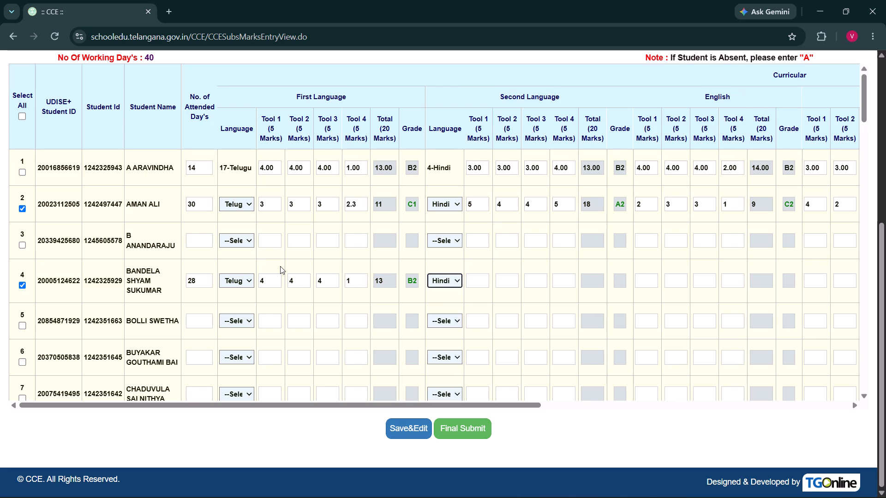
key(Tab)
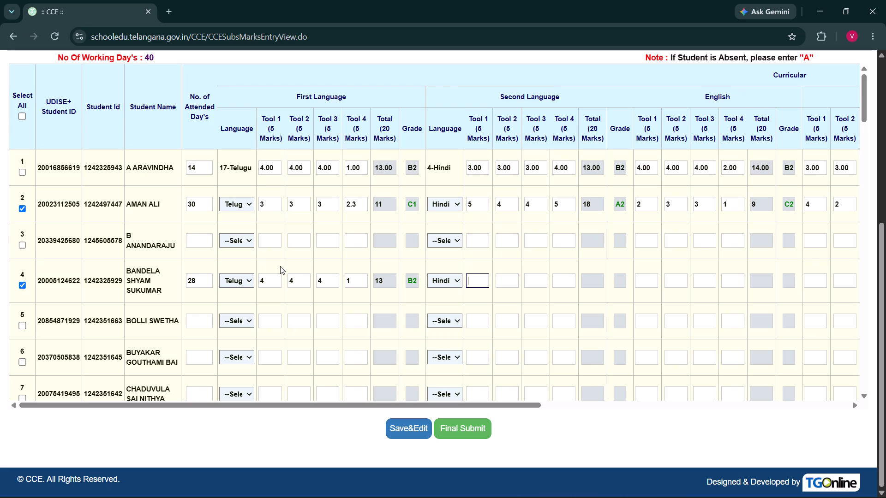
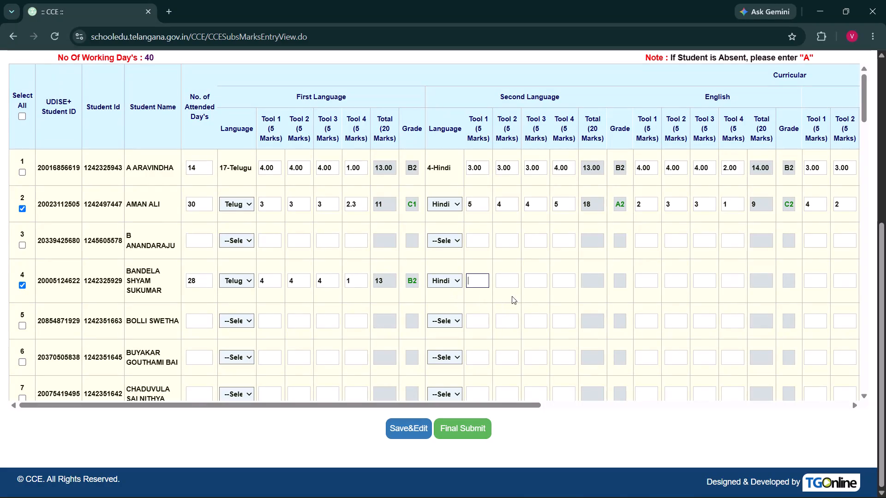
Enter the fourth student's second language marks as 4 for each of Tools 1 to 4.
click(476, 284)
key(4)
key(Tab)
key(4)
key(Tab)
key(4)
key(Tab)
key(4)
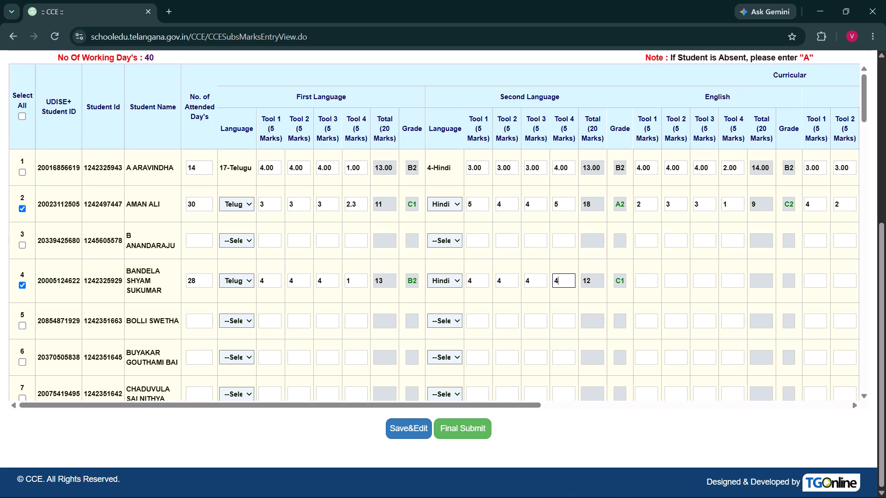
key(Tab)
Enter the fourth student's English marks: 4 for Tool 1, 4 for Tool 2, 3 for Tool 3 and 3 for Tool 4.
key(4)
key(Tab)
key(4)
key(Tab)
key(4)
key(Tab)
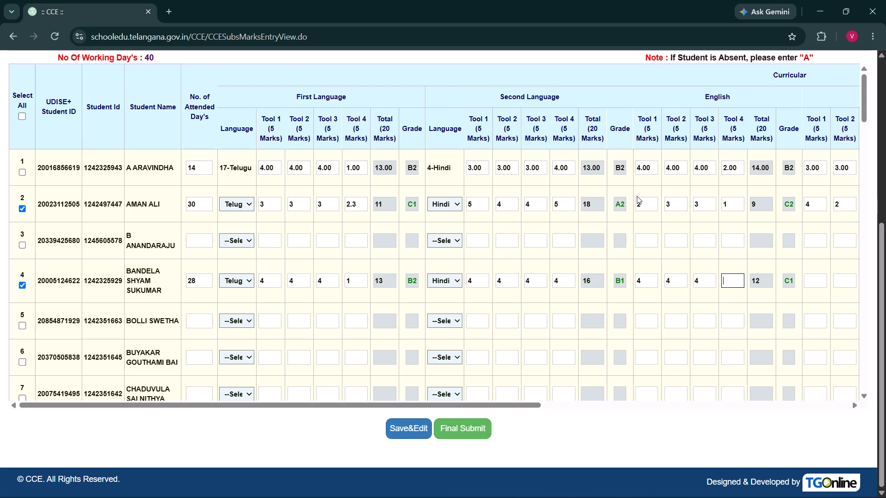
click(701, 279)
key(BackSpace)
key(3)
key(Tab)
key(3)
key(Tab)
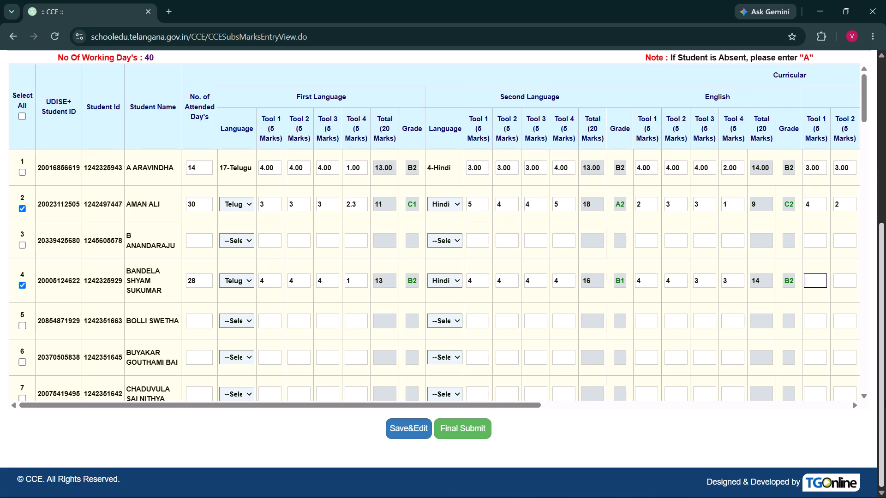
Enter the fourth student's Maths marks: 2 for Tool 1, 2 for Tool 2, 2 for Tool 3 and 1 for Tool 4.
double_click(854, 405)
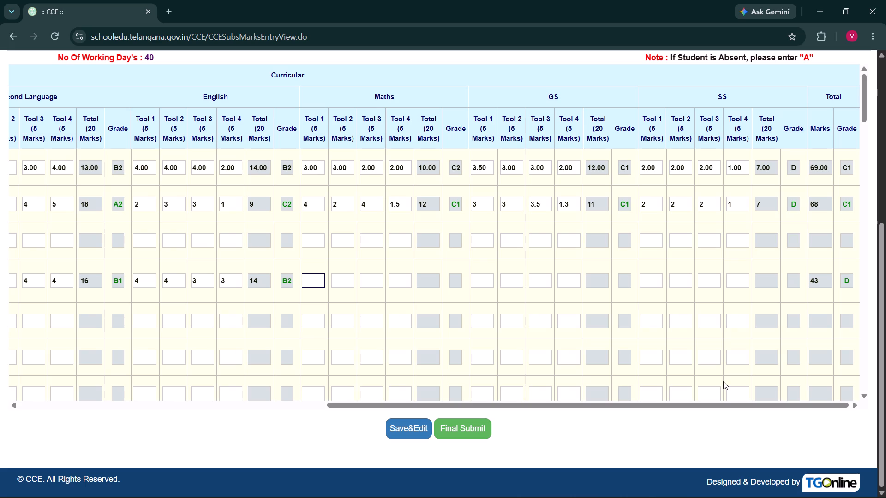
key(2)
key(Tab)
key(2)
key(Tab)
key(2)
key(Tab)
key(1)
key(Tab)
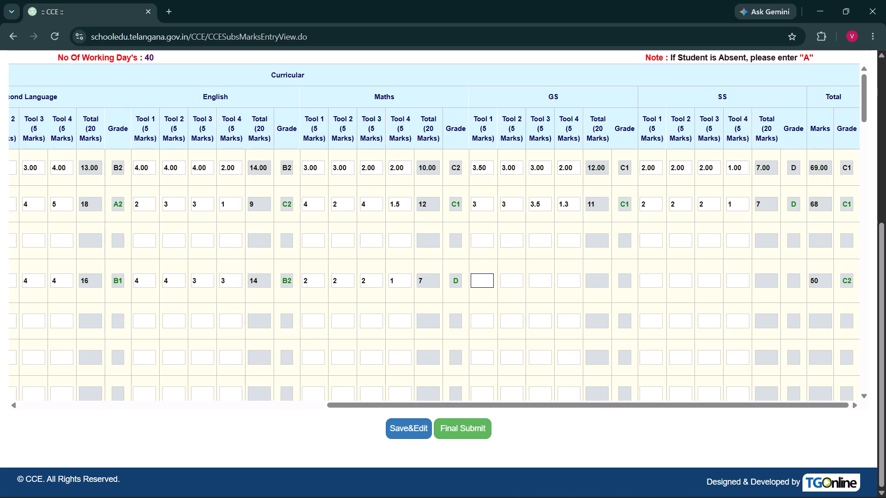
Enter the fourth student's GS marks: 4.5 for Tool 1, 4 for Tool 2, 4.5 for Tool 3 and 3 for Tool 4.
text(4.5)
key(Tab)
key(4)
key(Tab)
text(4.5)
key(Tab)
key(3)
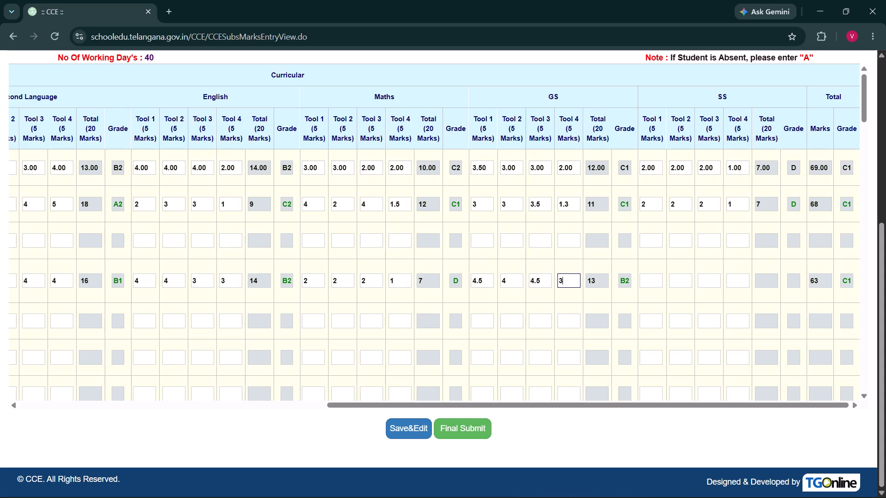
key(Tab)
Enter the fourth student's SS marks: 3 for Tool 1, 3 for Tool 2, 4 for Tool 3 and 1 for Tool 4.
text(33)
key(BackSpace)
key(Tab)
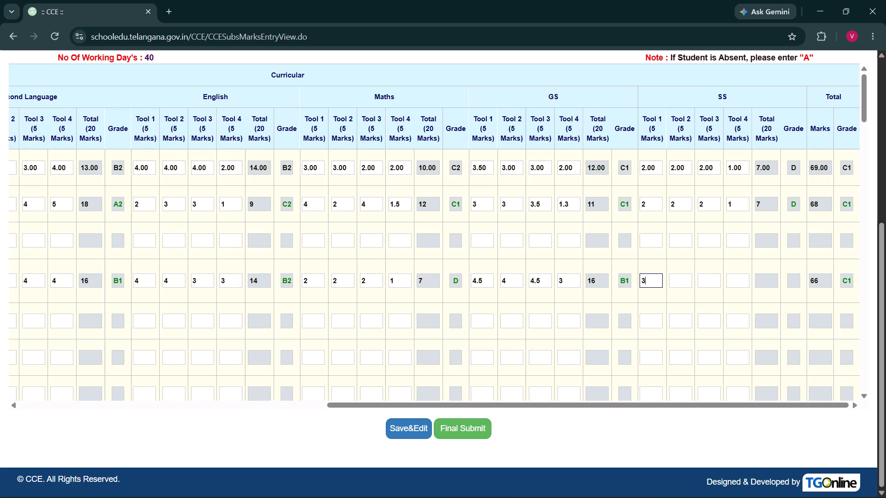
key(3)
key(Tab)
key(4)
key(Tab)
key(1)
key(Tab)
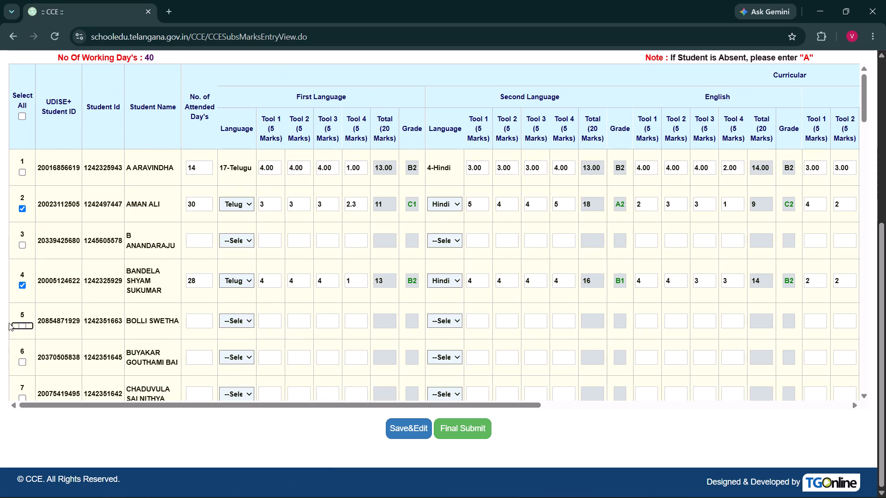
Select the fifth student for marks entry and enter 29 as the number of attended days.
click(21, 326)
click(192, 320)
click(202, 318)
text(29)
key(Tab)
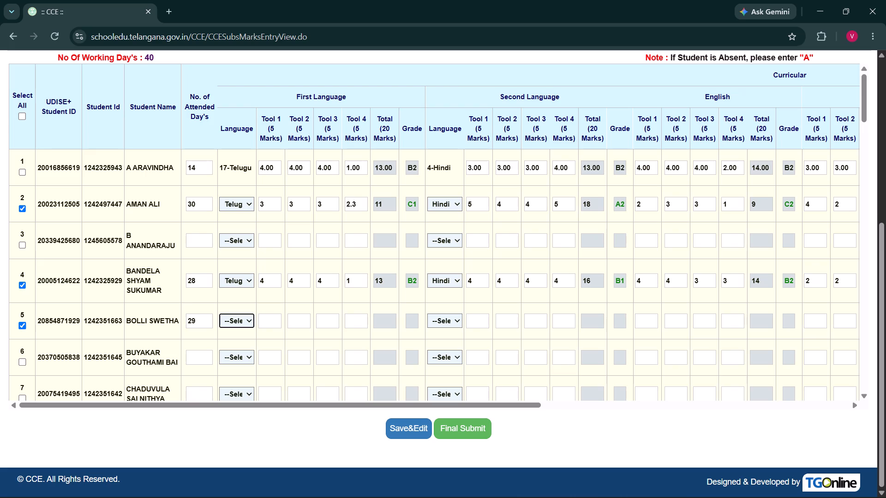
Set the fifth student's first language to Telugu with marks 5, 5, 5 and 4.5 for Tools 1 to 4.
key(Return)
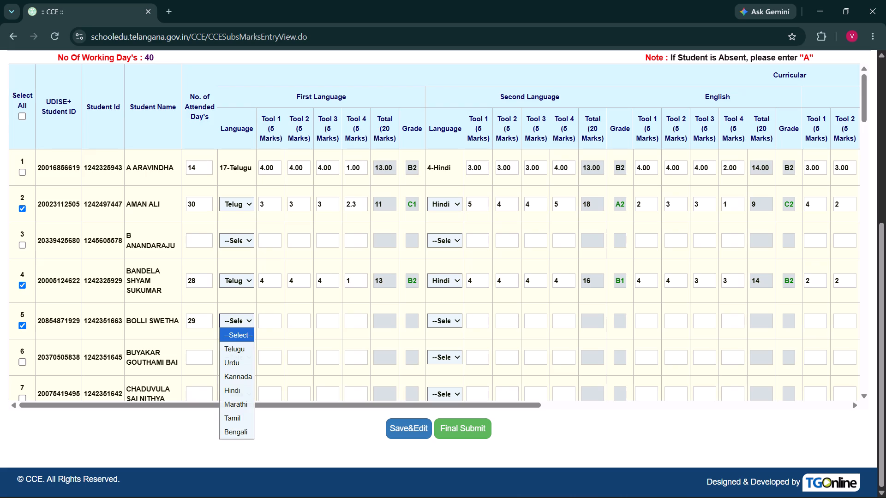
key(Down)
key(Return)
key(Tab)
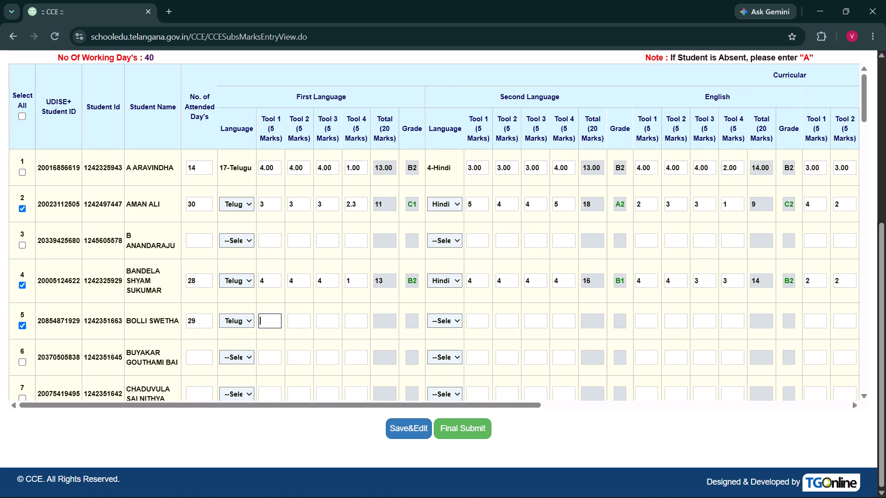
key(5)
key(Tab)
key(5)
key(Tab)
key(5)
key(Tab)
text(4.5)
key(Tab)
Set the fifth student's second language to Hindi with marks 5, 5, 5 and 4 for Tools 1 to 4.
key(Return)
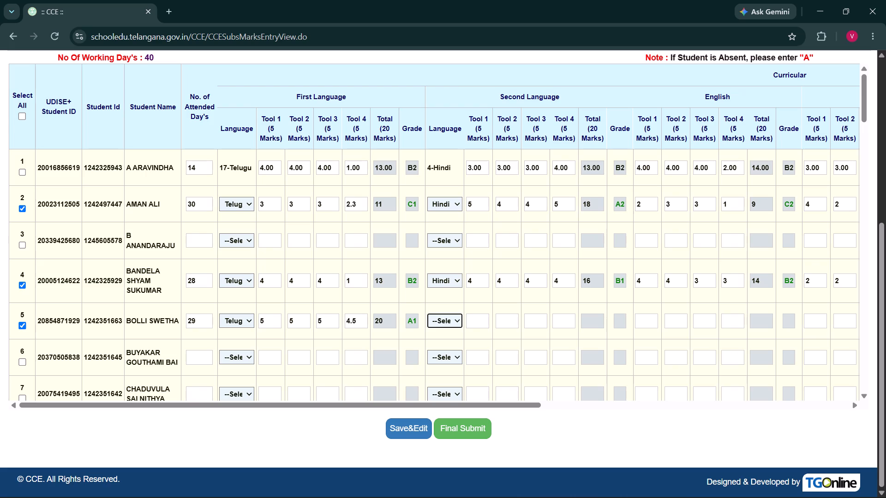
key(Down)
key(Down)
key(Down)
key(Down)
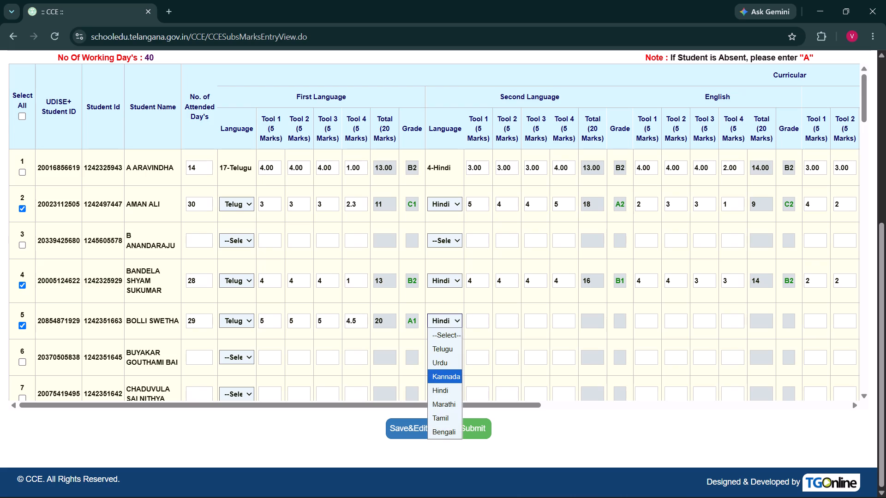
key(Return)
key(Tab)
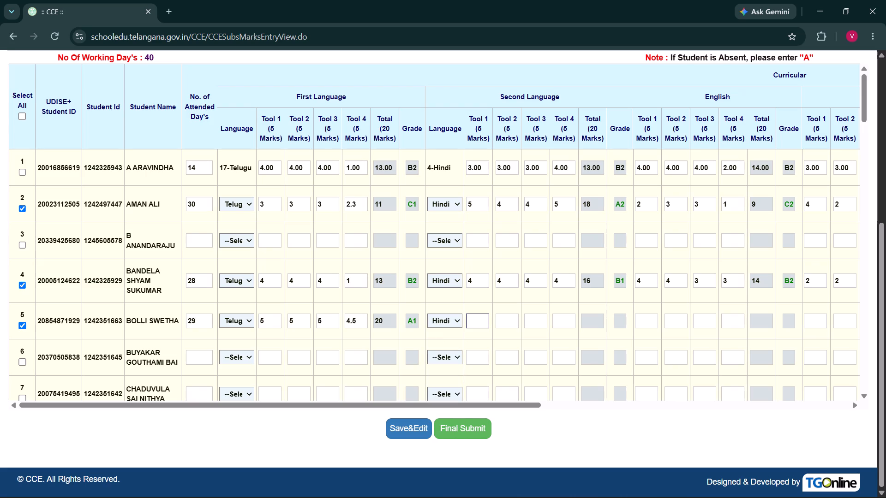
key(5)
key(Tab)
key(5)
key(Tab)
key(5)
key(Tab)
key(4)
key(Tab)
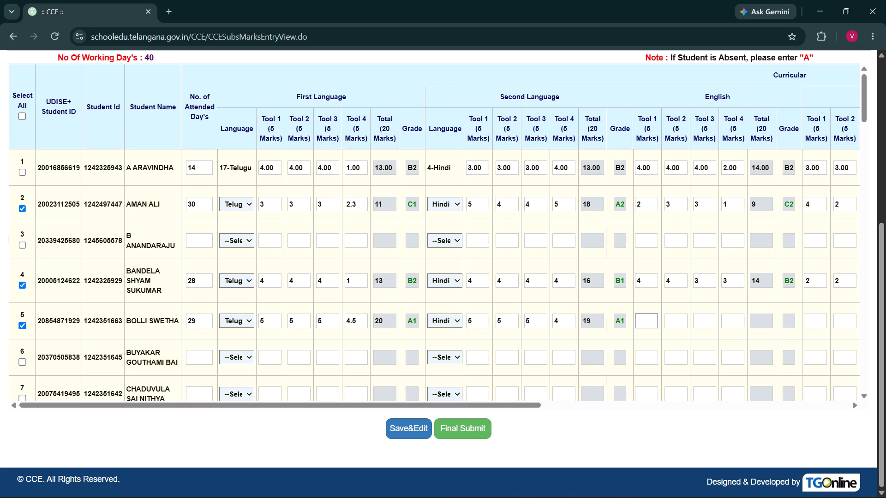
Enter the fifth student's English marks: 5 for Tool 1, 5 for Tool 2, 5 for Tool 3 and 4 for Tool 4.
key(5)
key(Tab)
key(5)
key(Tab)
key(5)
key(Tab)
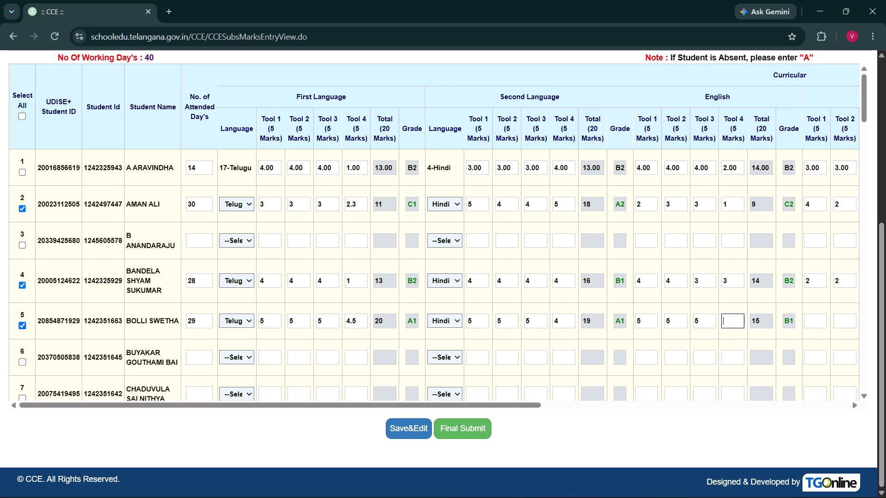
key(4)
key(Tab)
Enter the fifth student's Maths marks: 4.5 for Tool 1, 5 for Tool 2, 5 for Tool 3 and 4.8 for Tool 4.
text(4.5)
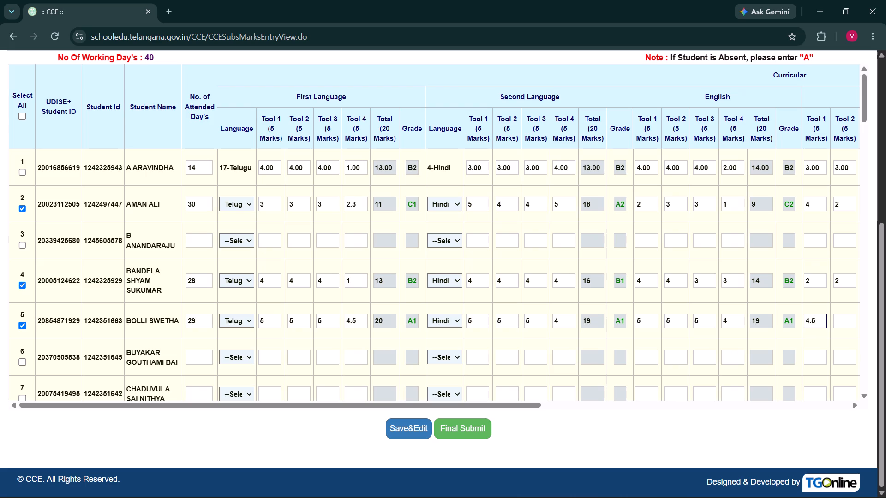
key(Tab)
key(5)
key(Tab)
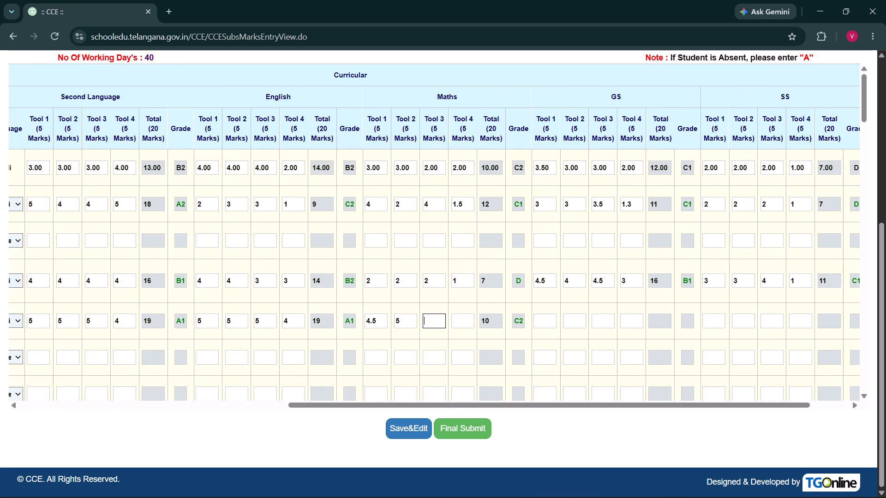
key(4)
key(BackSpace)
key(5)
key(Tab)
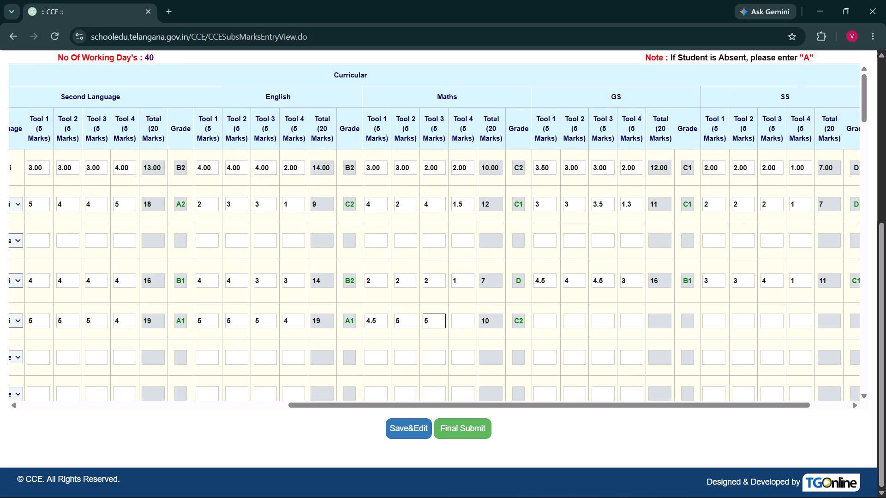
text(4.8)
key(Tab)
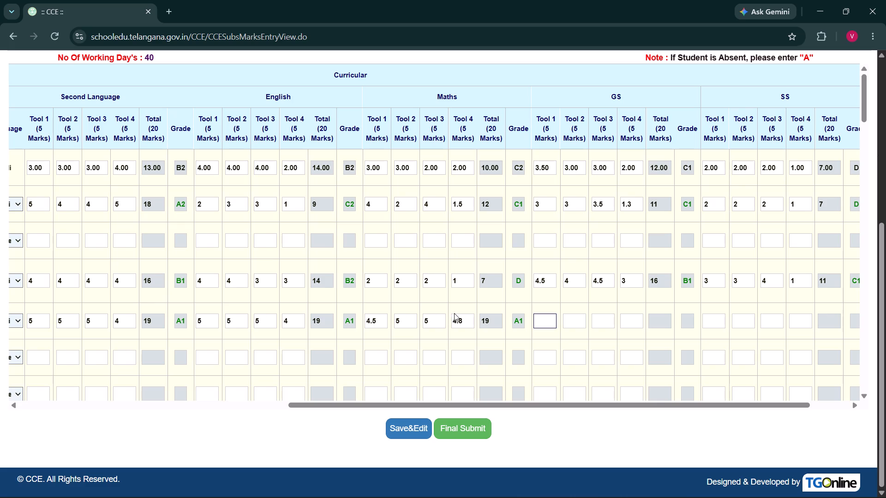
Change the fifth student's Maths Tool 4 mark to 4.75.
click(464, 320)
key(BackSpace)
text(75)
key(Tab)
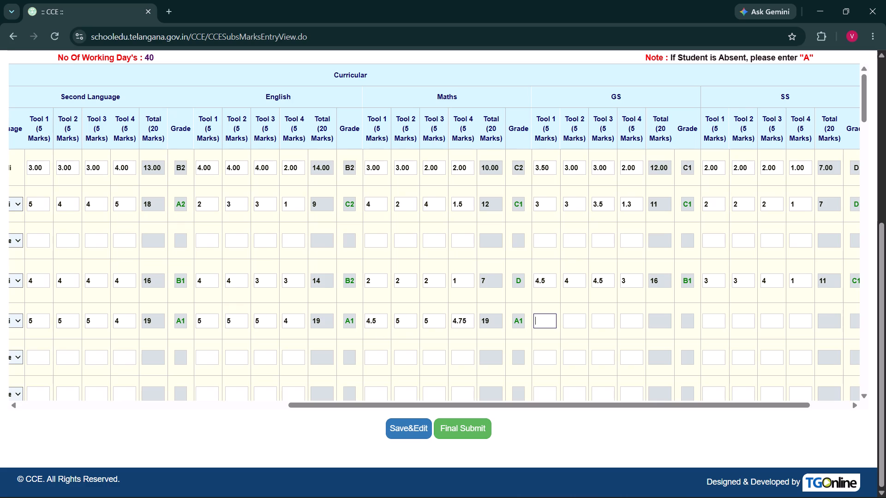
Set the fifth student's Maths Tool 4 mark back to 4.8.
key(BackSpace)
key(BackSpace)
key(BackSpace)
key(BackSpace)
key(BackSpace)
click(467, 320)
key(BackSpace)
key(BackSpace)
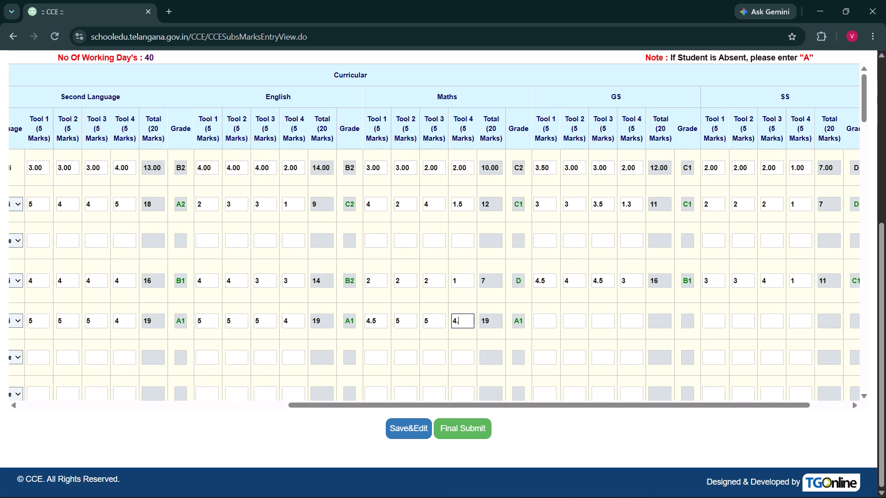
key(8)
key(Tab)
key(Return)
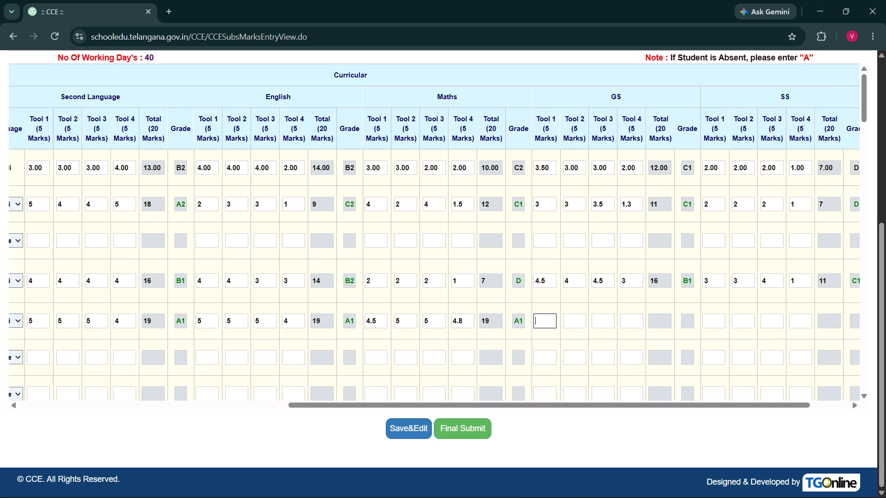
Change the fifth student's Maths Tool 1 mark to 4.
click(373, 320)
key(4)
key(BackSpace)
key(BackSpace)
key(BackSpace)
key(BackSpace)
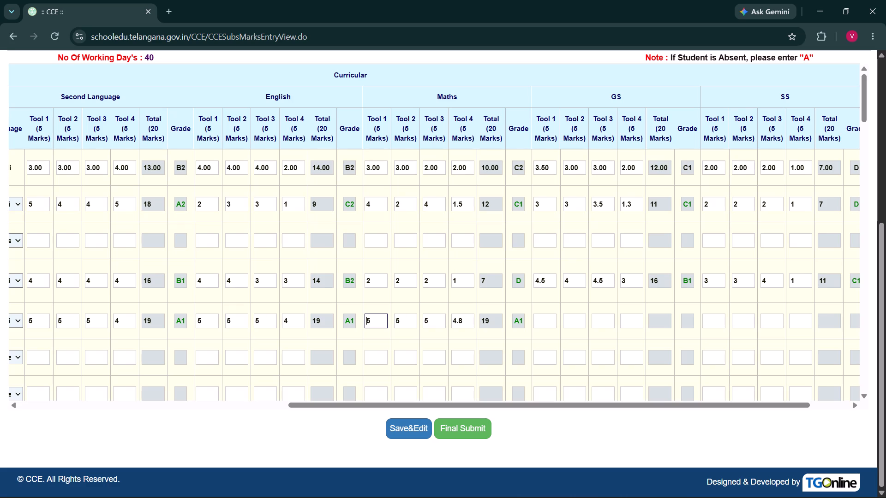
click(380, 321)
key(BackSpace)
key(4)
Change the fifth student's Maths Tool 4 mark to 4.5.
click(461, 324)
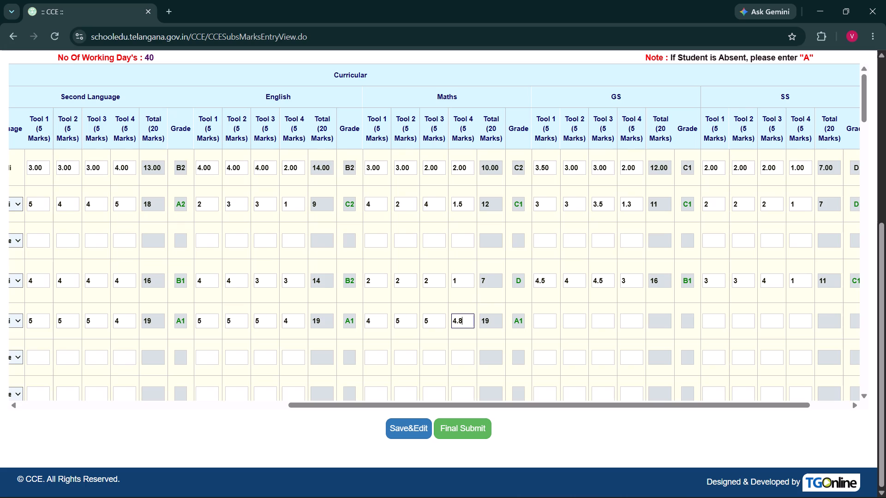
key(BackSpace)
key(5)
key(Tab)
Enter the fifth student's GS marks: 4.5 for Tool 1, 5 for Tool 2, 5 for Tool 3 and 4.8 for Tool 4.
text(4.5)
key(Tab)
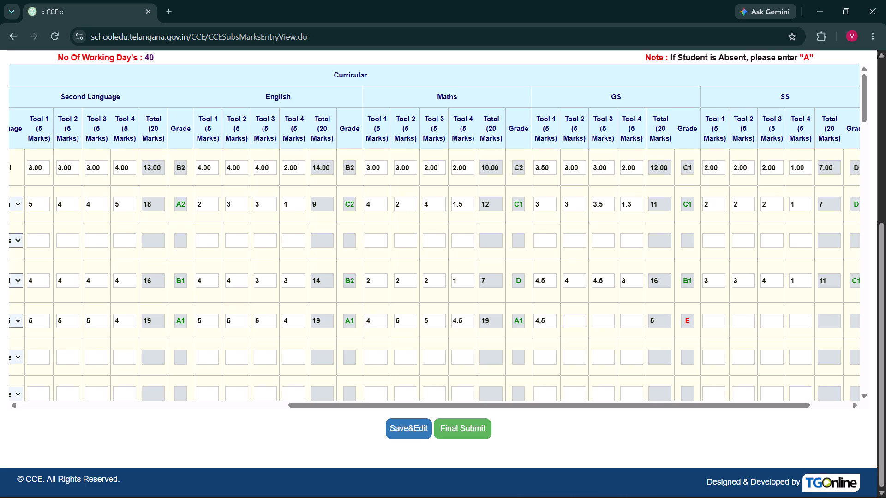
key(5)
key(Tab)
key(5)
key(Tab)
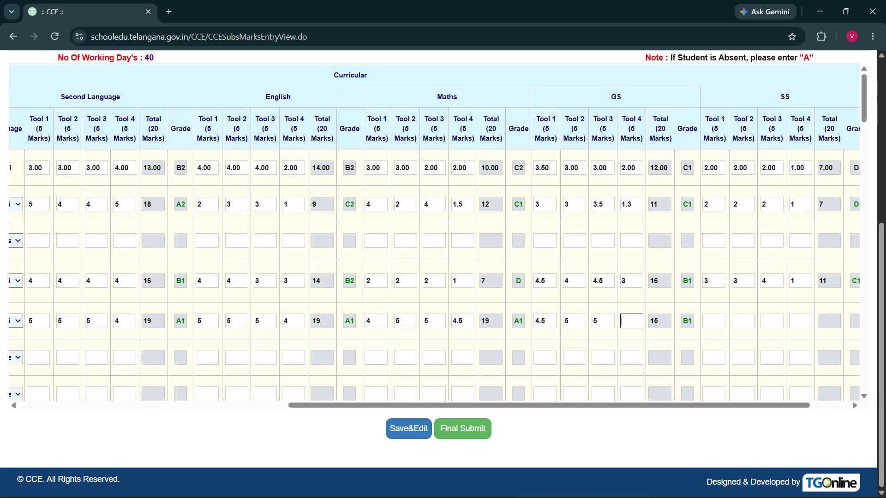
text(4.8)
key(Tab)
Enter the fifth student's SS marks: 4 for Tool 1, 4 for Tool 2, 5 for Tool 3 and 3 for Tool 4.
key(4)
key(Tab)
key(4)
key(Tab)
key(5)
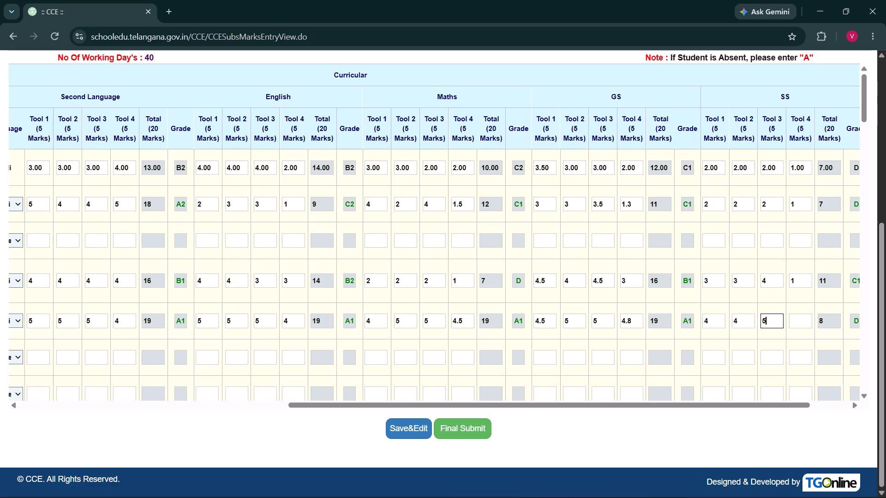
key(Tab)
text(32)
key(Tab)
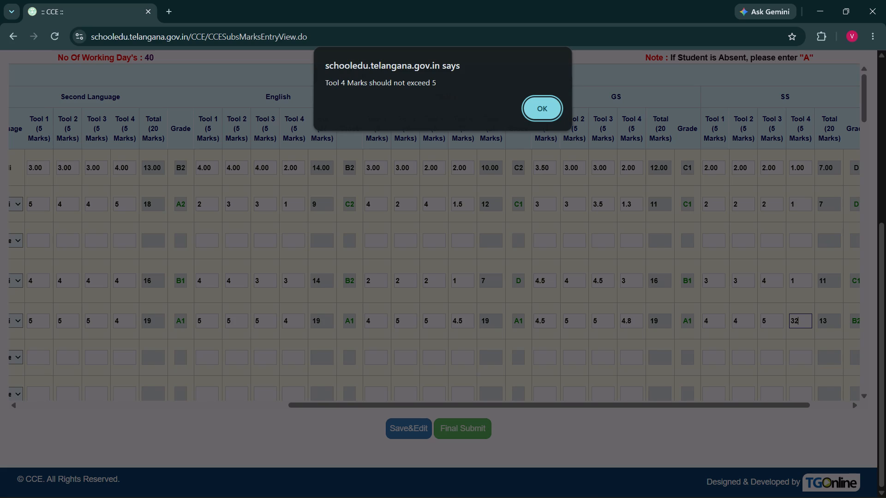
click(531, 116)
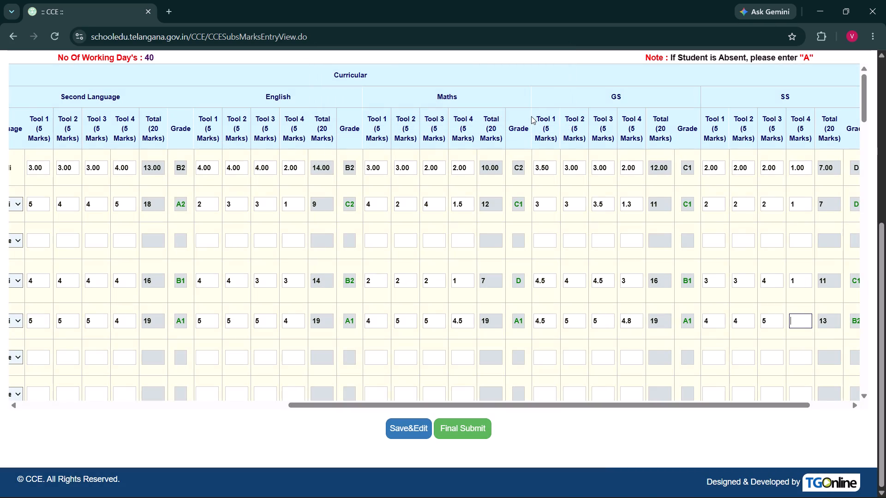
key(3)
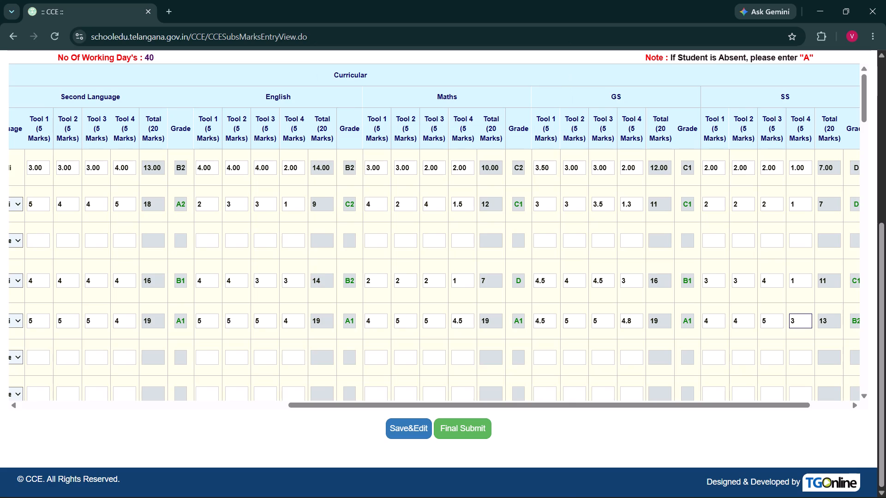
key(Tab)
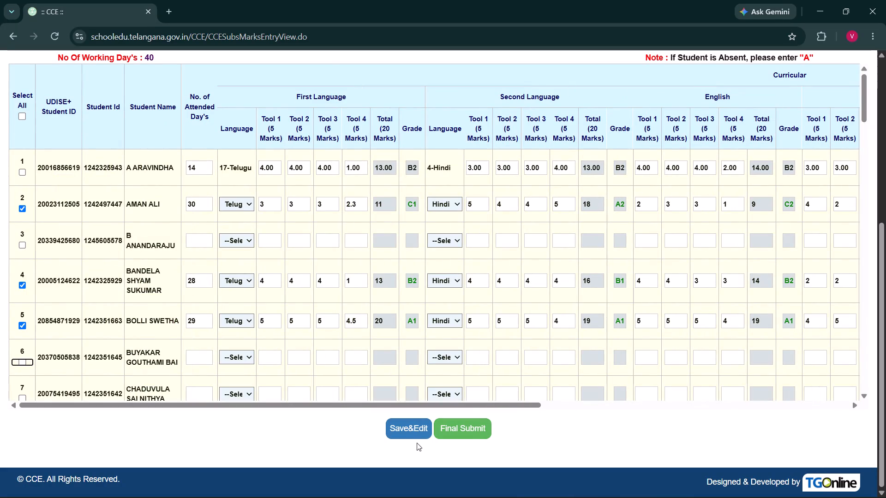
Save the entered marks as editable and reload the FA1 marks entry list for class 6, section B.
click(404, 430)
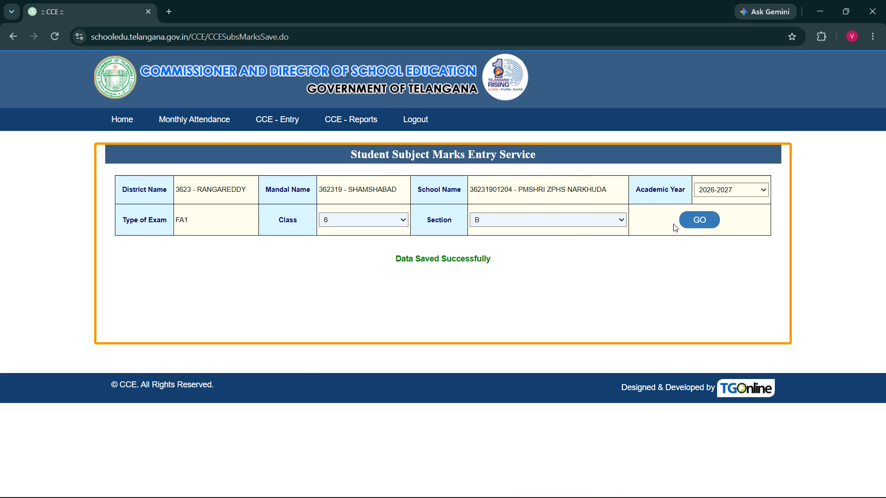
click(694, 217)
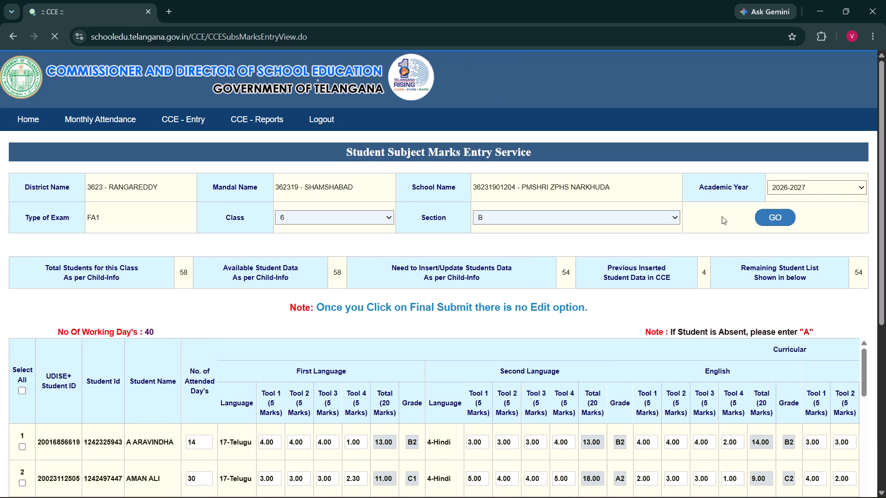
click(885, 409)
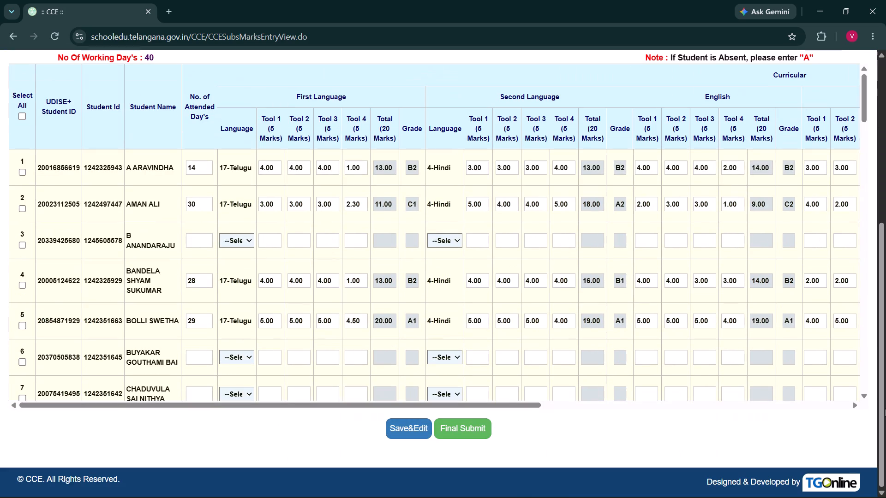
Select the sixth student's row and enter 27 as the number of attended days.
click(885, 409)
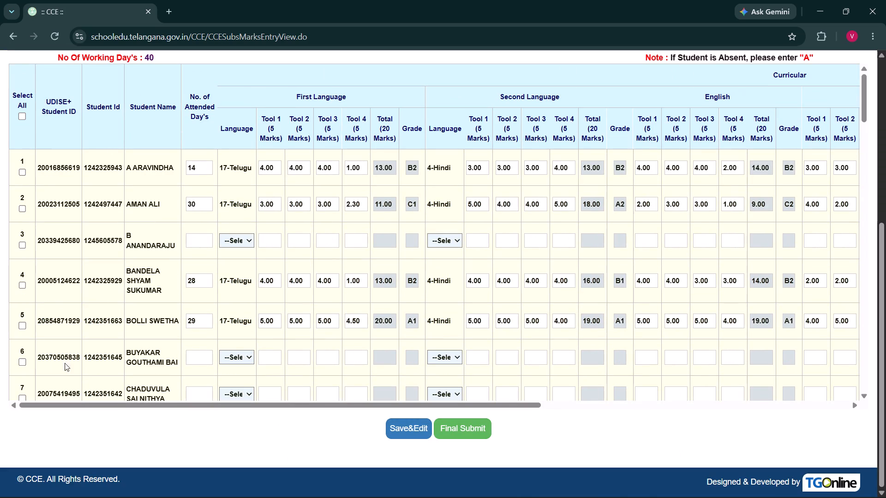
click(20, 363)
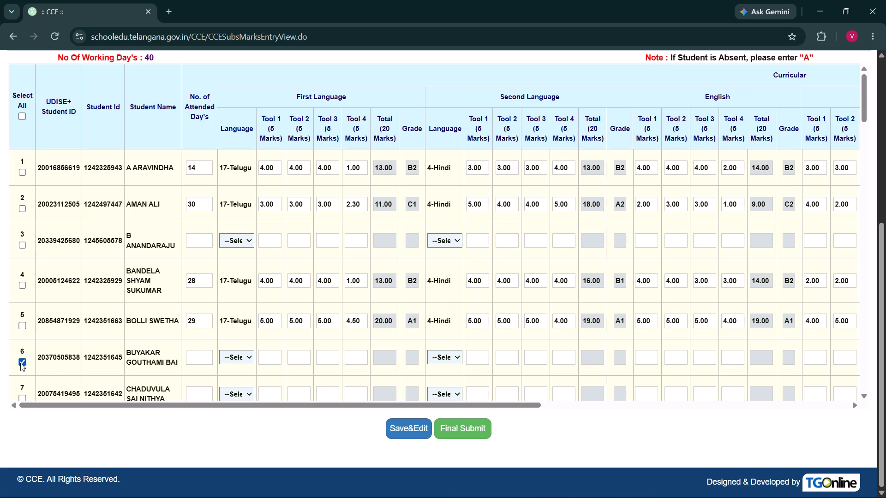
click(203, 354)
click(188, 350)
text(27)
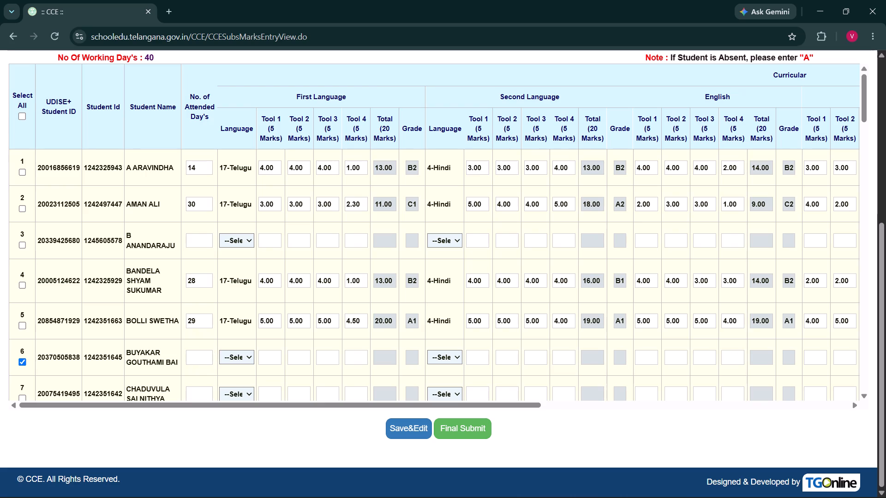
click(202, 360)
text(27)
Set the sixth student's first language to Telugu, with Tool 1 to Tool 4 marks of 3, 3.5, 3 and 1.
key(Tab)
key(Return)
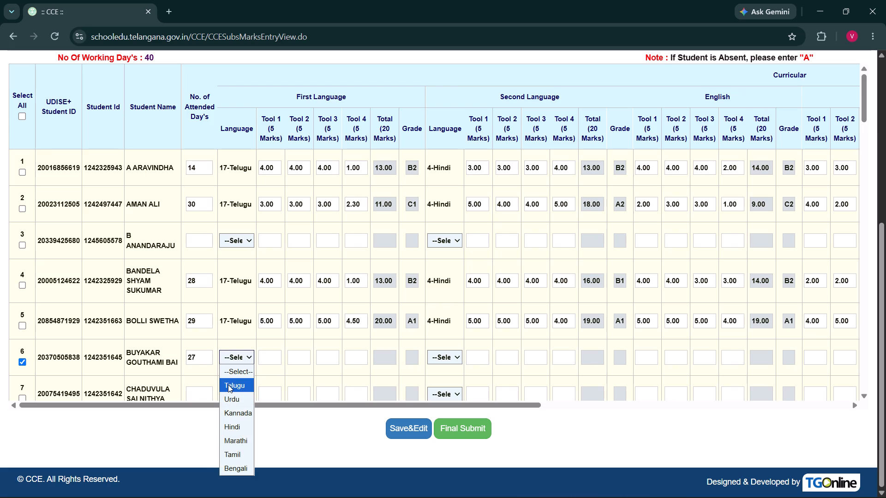
key(Return)
key(Tab)
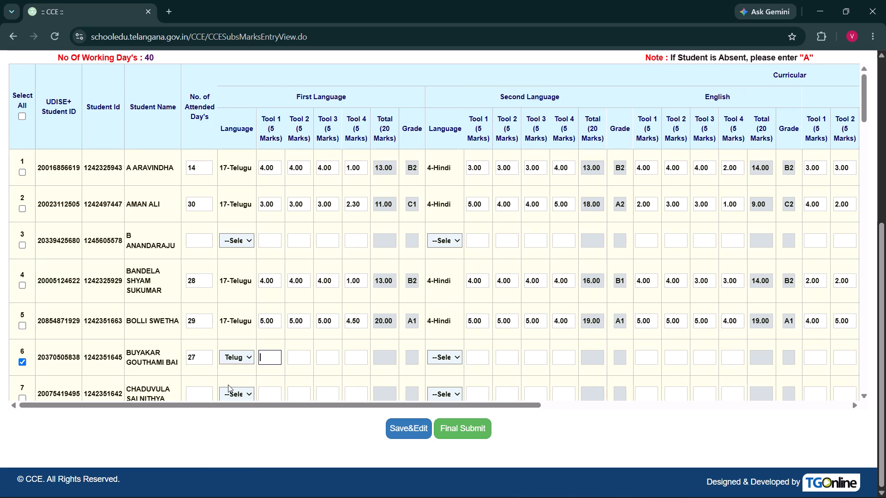
key(3)
key(Tab)
text(3.5)
key(Tab)
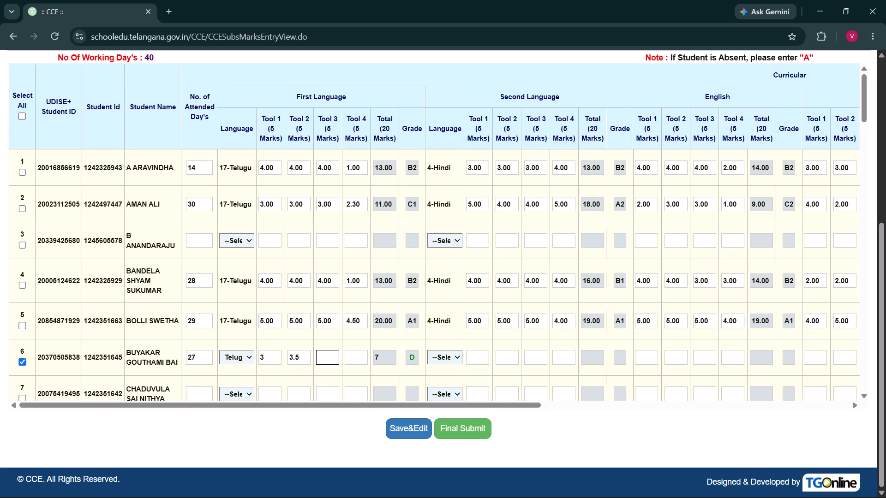
key(3)
key(Tab)
key(1)
key(Tab)
Set the sixth student's second language to Hindi, with Tool 1 to Tool 4 marks of 4, 3, 4 and 1.
key(Return)
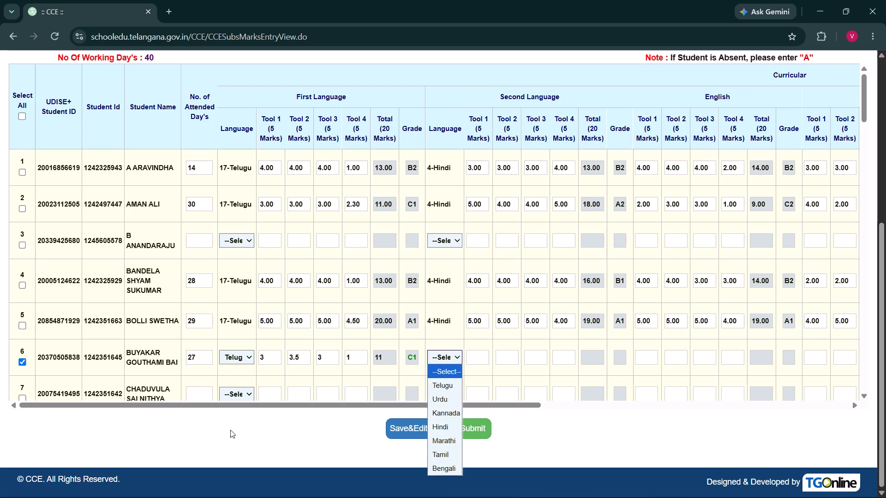
click(439, 428)
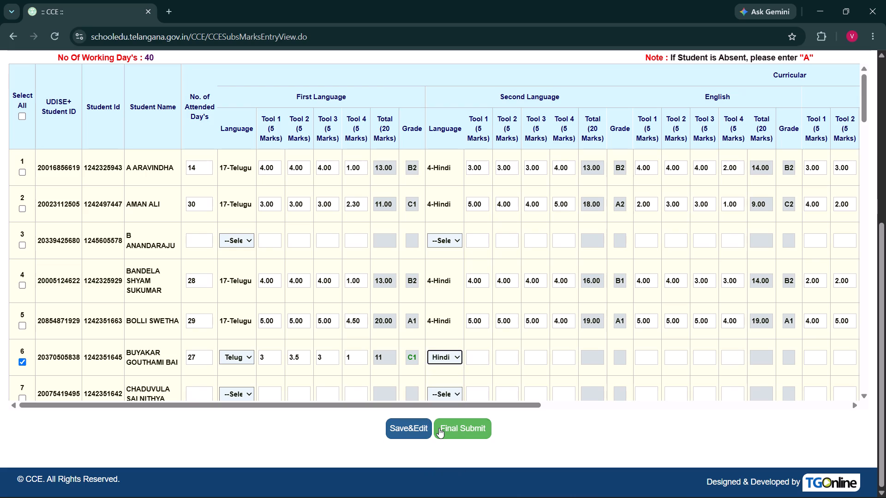
key(Tab)
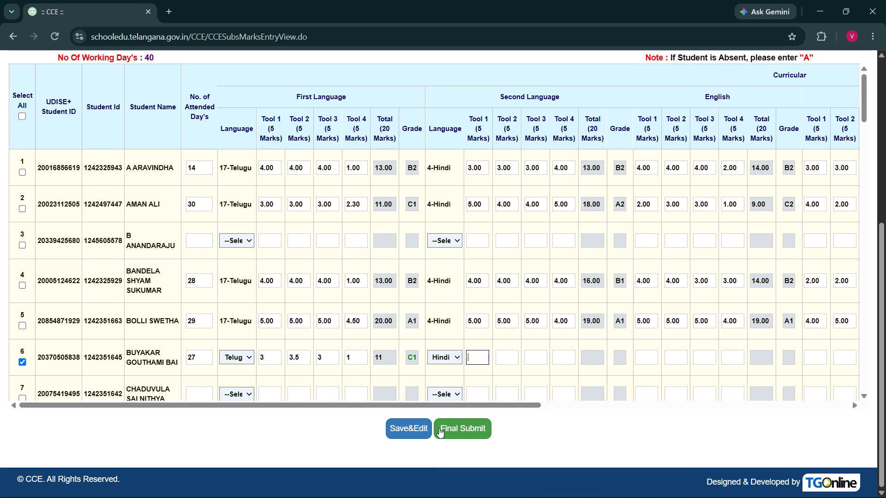
key(3)
key(Tab)
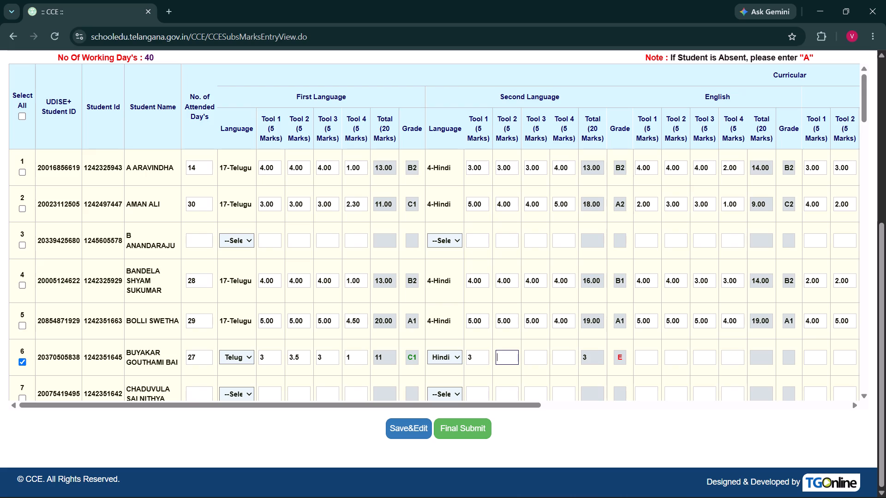
click(475, 358)
key(BackSpace)
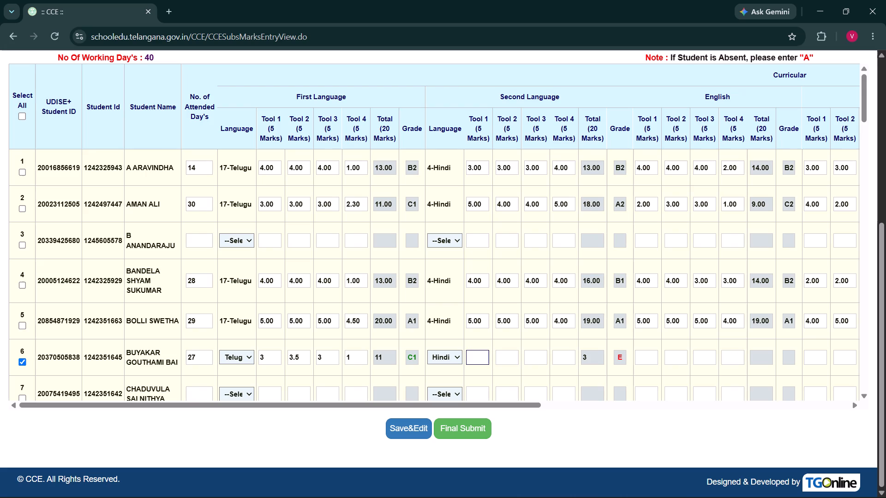
key(4)
key(Tab)
key(3)
key(Tab)
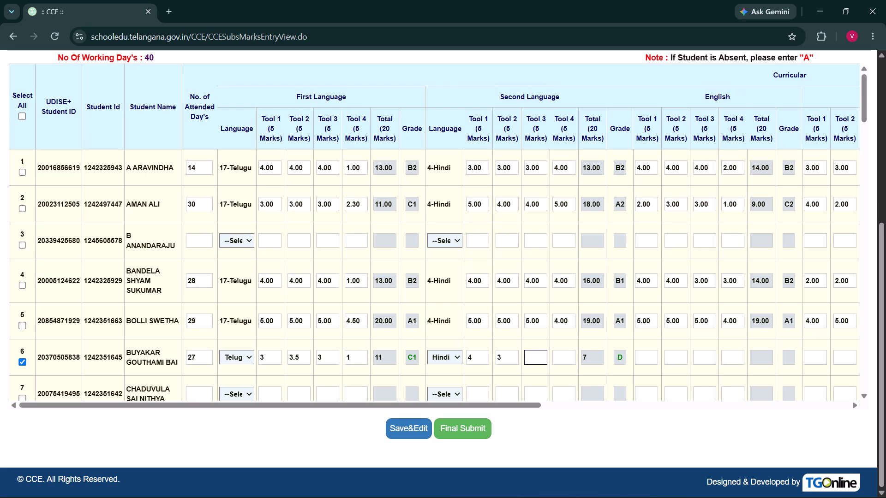
key(4)
key(Tab)
key(1)
key(Tab)
Enter the sixth student's English marks: 3 for Tool 1, 3 for Tool 2, 4 for Tool 3 and 1 for Tool 4.
text(33)
key(BackSpace)
key(Tab)
key(3)
key(Tab)
key(4)
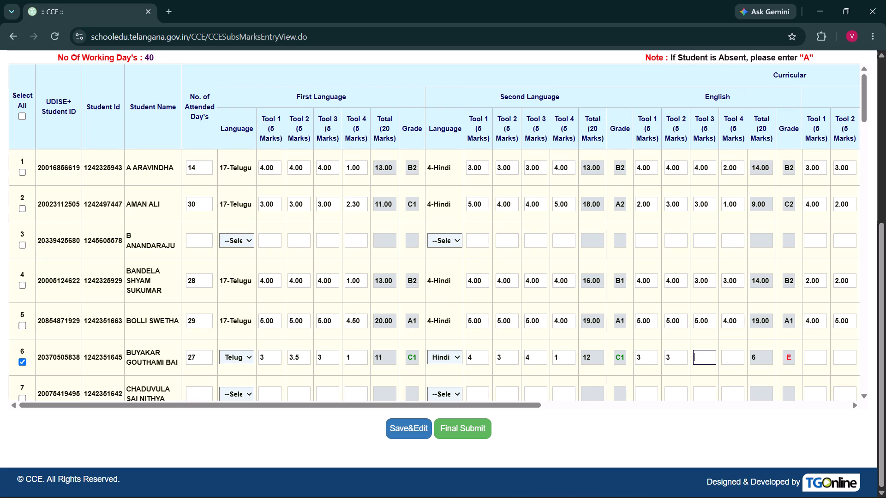
key(Tab)
key(1)
key(Tab)
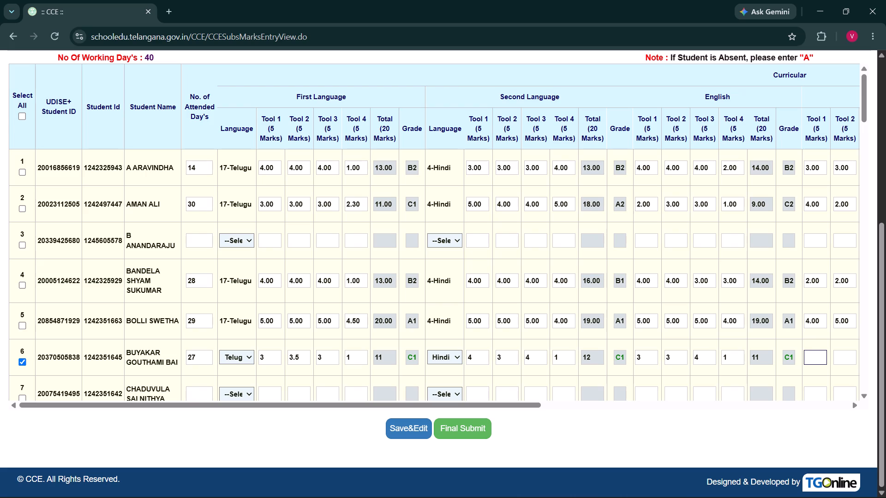
Enter the sixth student's Maths marks: 2 for Tool 1, 2 for Tool 2, 2 for Tool 3 and 1 for Tool 4.
key(2)
key(Tab)
key(2)
key(Tab)
key(2)
key(Tab)
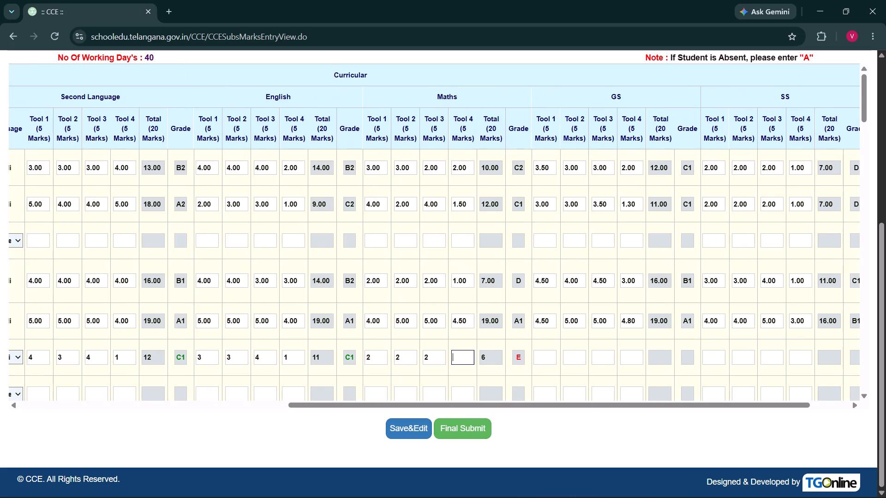
key(1)
key(Tab)
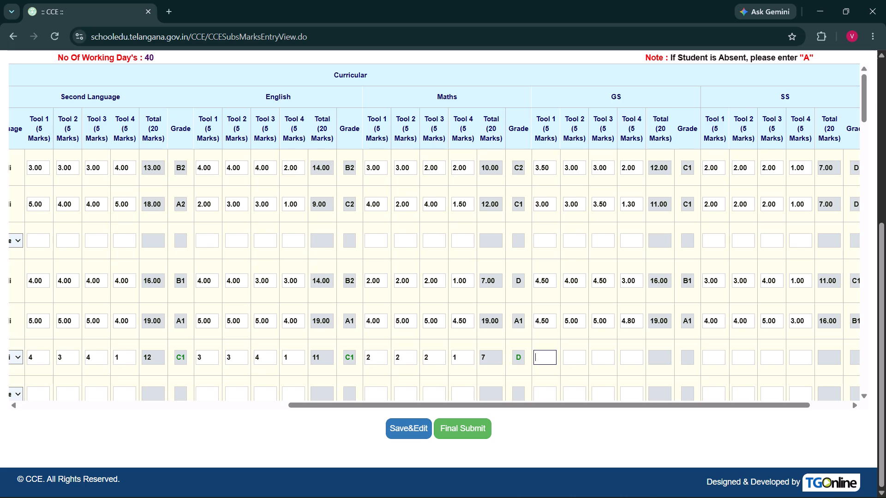
Enter the sixth student's GS marks: 3.5 for Tool 1, 3 for Tool 2, 3 for Tool 3 and 0.5 for Tool 4.
text(3.5)
key(Tab)
key(3)
key(Tab)
key(3)
key(Tab)
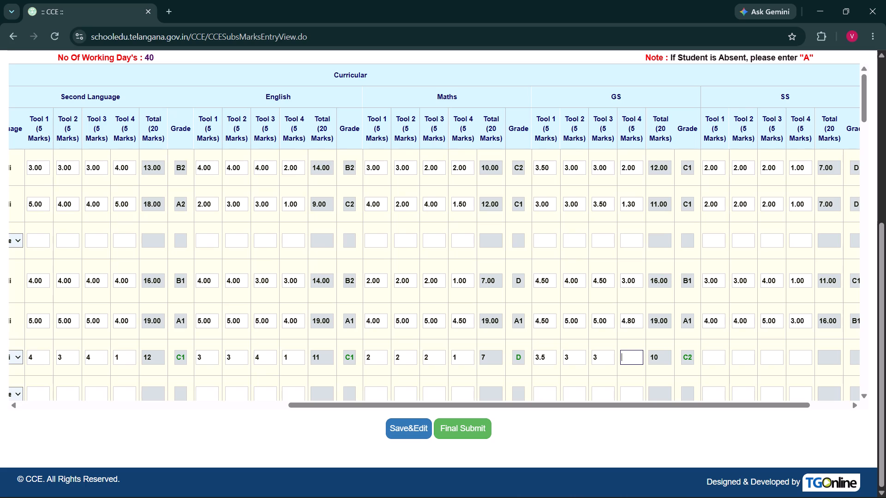
text(0.5)
key(Tab)
Enter the sixth student's SS marks: 3 for Tool 1, 3 for Tool 2, 3 for Tool 3 and 2 for Tool 4.
key(3)
key(Tab)
key(3)
key(Tab)
key(3)
key(Tab)
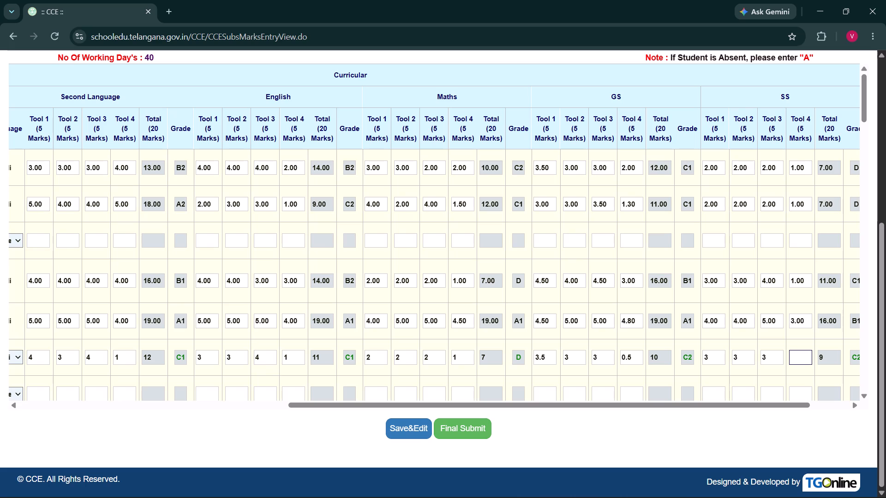
key(2)
key(Tab)
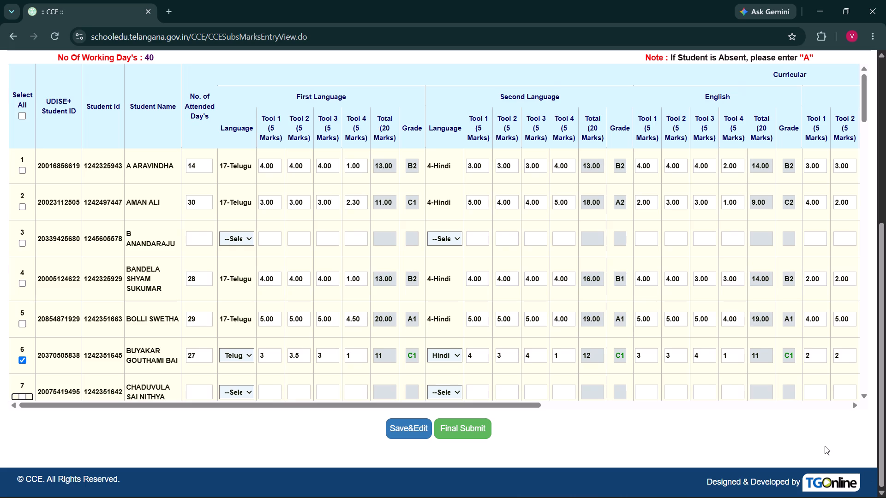
Select the seventh student's row and set the number of attended days to 30.
triple_click(883, 478)
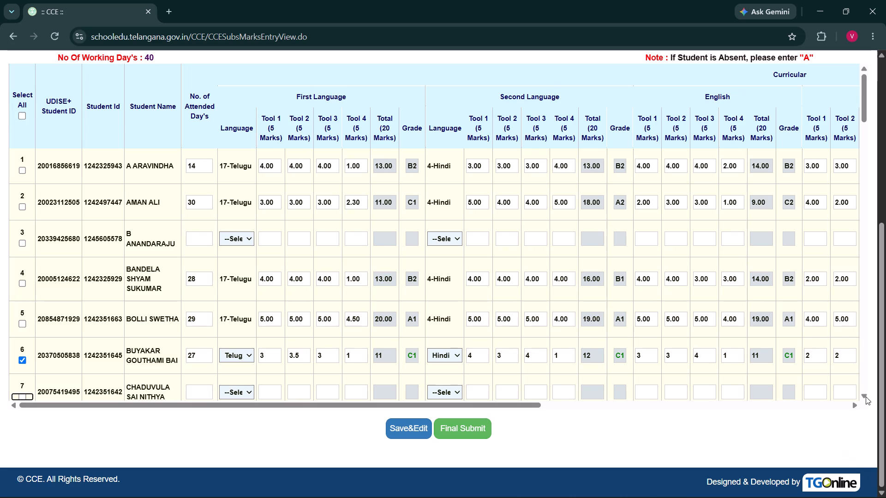
triple_click(865, 395)
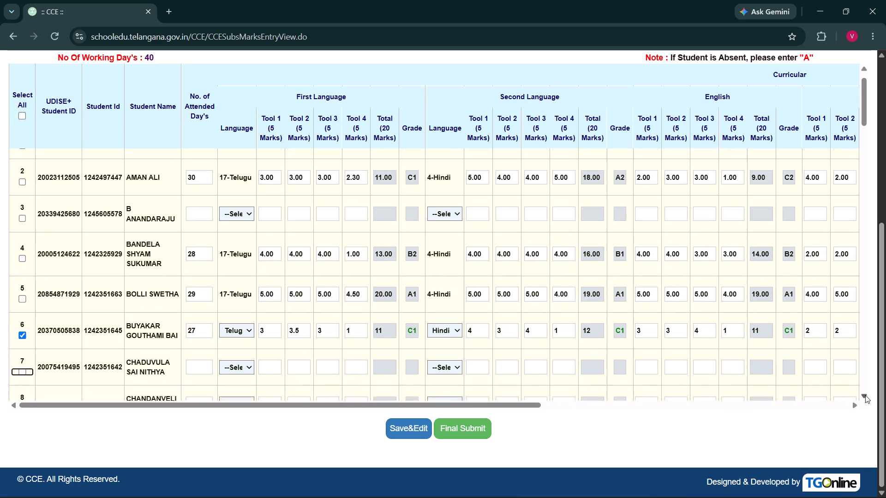
triple_click(865, 395)
triple_click(865, 395)
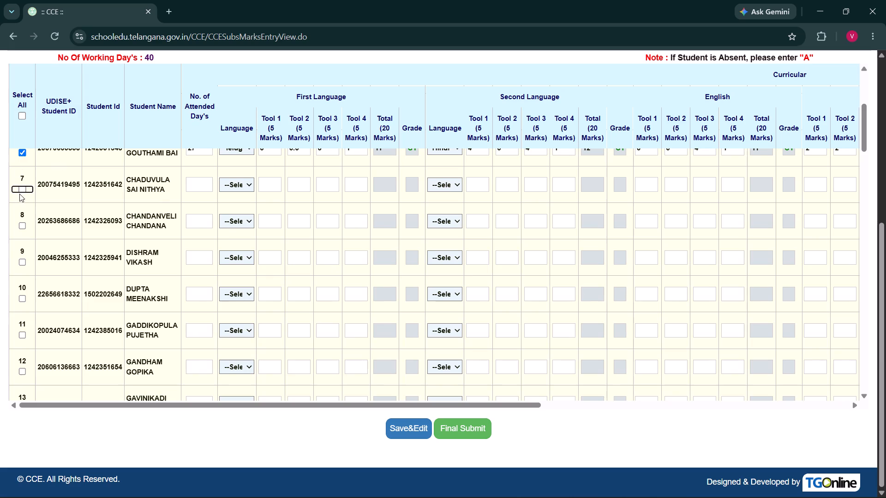
click(24, 185)
click(210, 184)
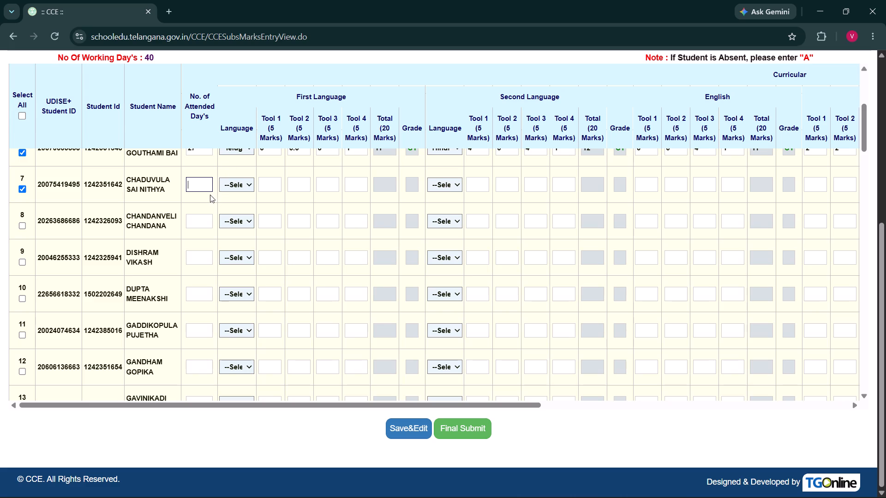
click(206, 181)
text(30)
key(Tab)
Set the seventh student's first language to Telugu with marks 3 for Tool 1, 4 for Tool 2, 3 for Tool 3 and 1 for Tool 4.
key(Return)
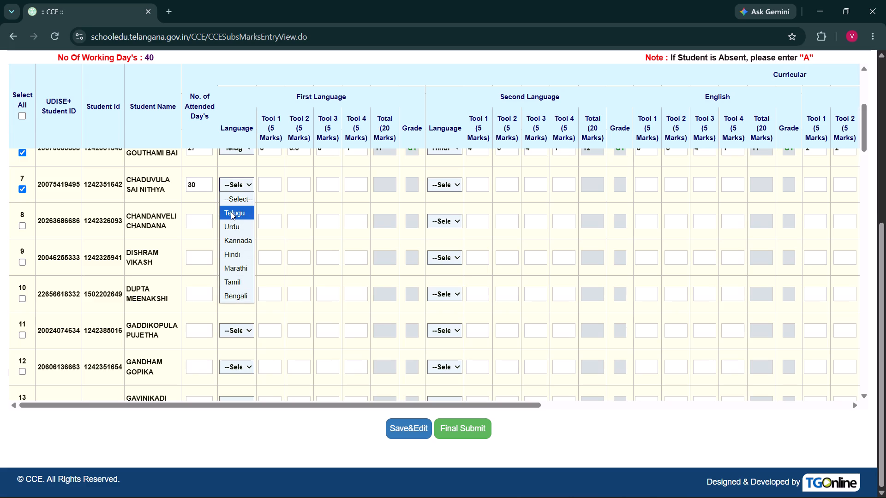
key(Return)
key(Tab)
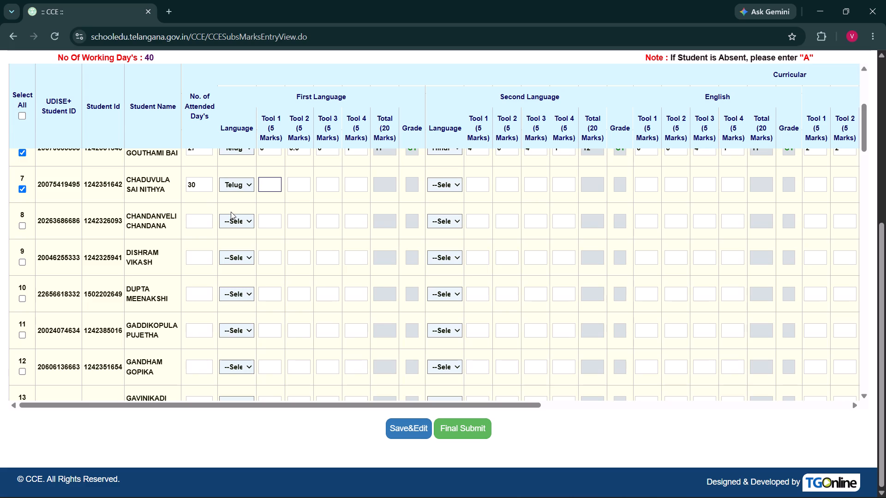
key(3)
key(Tab)
key(4)
key(Tab)
key(3)
key(Tab)
key(1)
key(Tab)
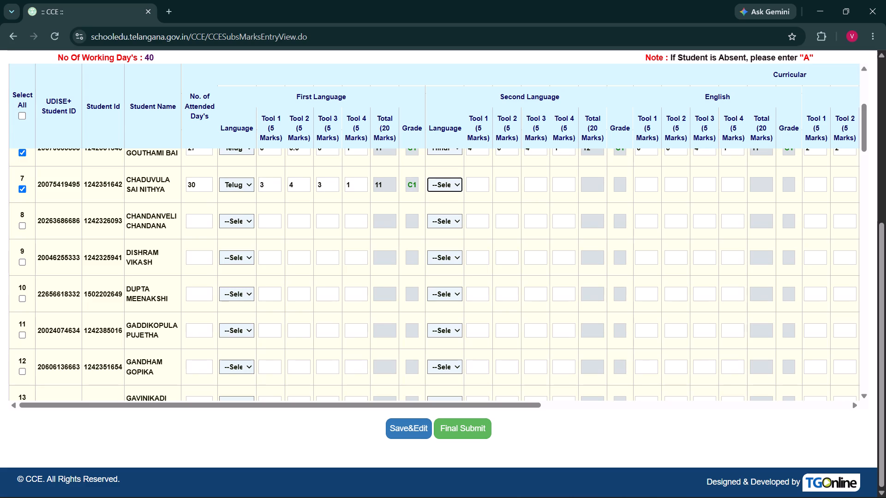
Set the seventh student's second language to Hindi with marks 4 for Tool 1, 3 for Tool 2, 4 for Tool 3 and 4 for Tool 4.
key(Return)
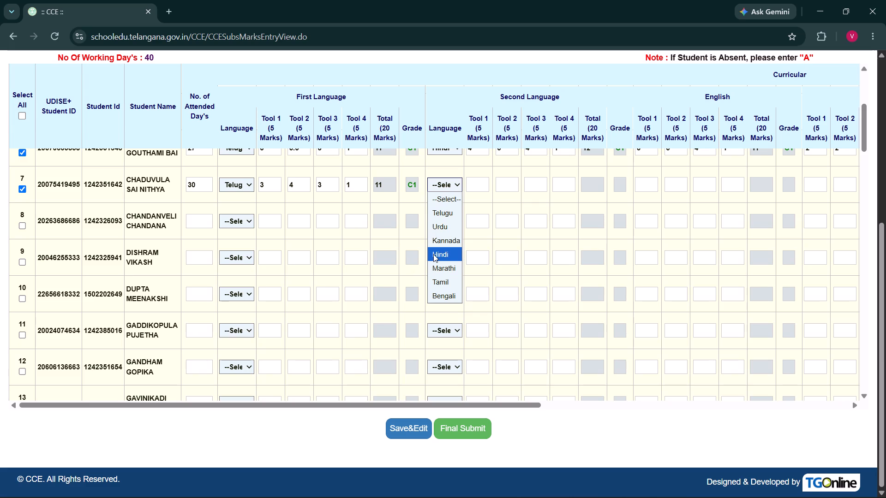
key(Return)
key(Tab)
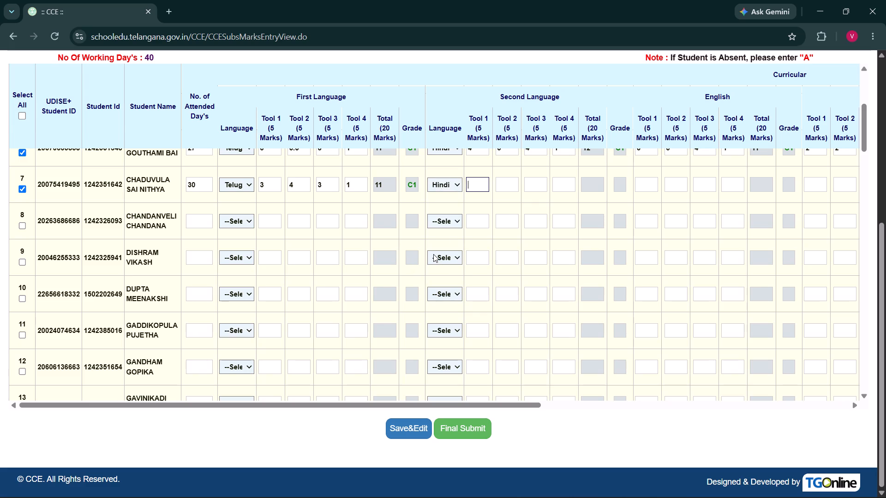
key(4)
key(Tab)
key(3)
key(Tab)
key(4)
key(Tab)
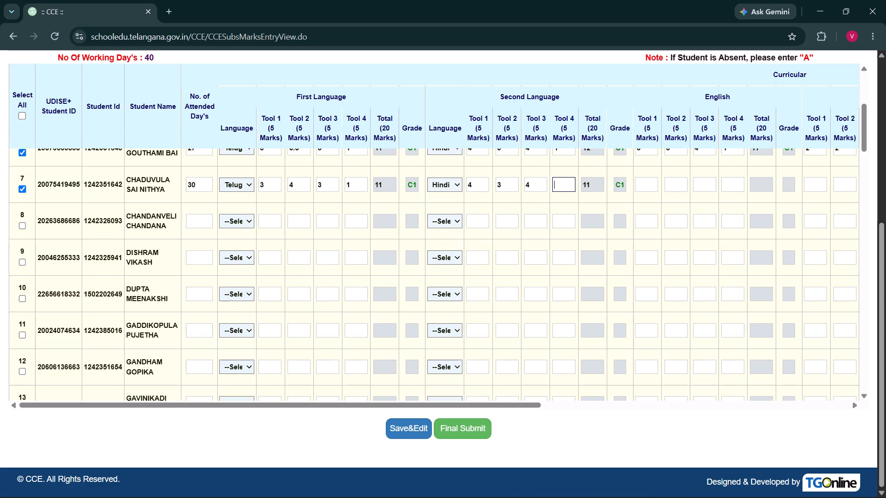
key(4)
key(Tab)
Enter the seventh student's English marks: 3 for Tool 1, 3 for Tool 2, 4 for Tool 3 and 1 for Tool 4.
key(3)
key(Tab)
key(3)
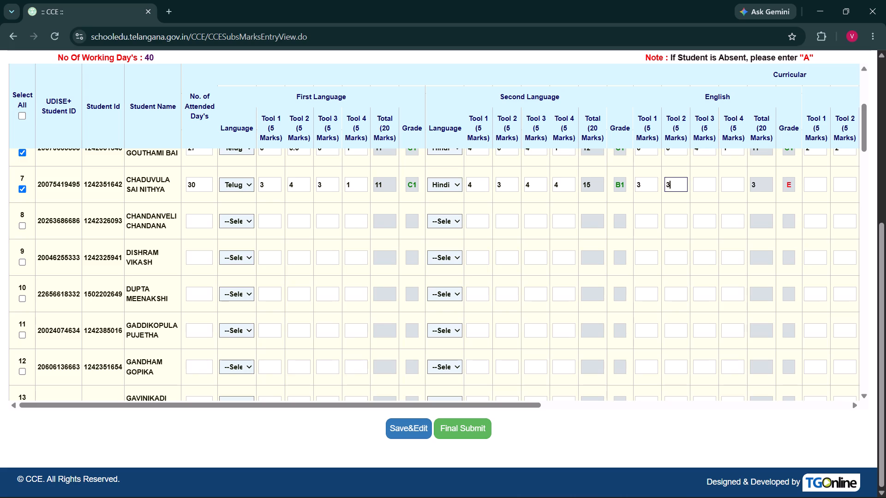
key(Tab)
key(4)
key(Tab)
key(1)
key(Tab)
Enter the seventh student's Maths marks: 2 for Tool 1, 2 for Tool 2, 2 for Tool 3 and 1 for Tool 4.
key(2)
key(Tab)
key(2)
key(Tab)
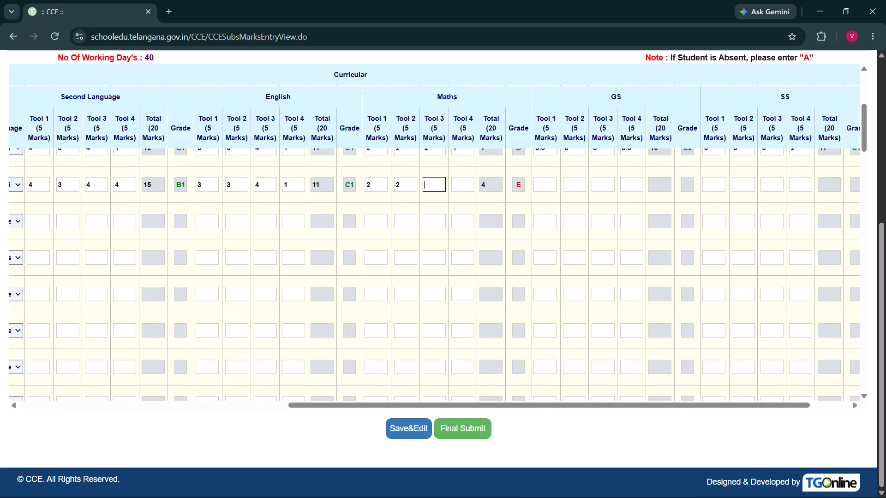
key(2)
key(Tab)
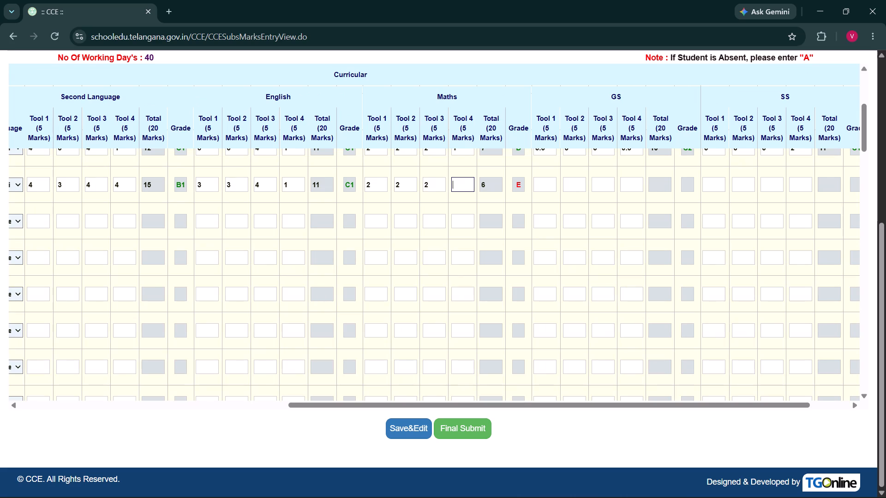
key(1)
key(Tab)
Enter the seventh student's GS marks: 3 for Tool 1, 2.5 for Tool 2, 3 for Tool 3 and 1 for Tool 4.
key(3)
key(Tab)
text(2.5)
key(Tab)
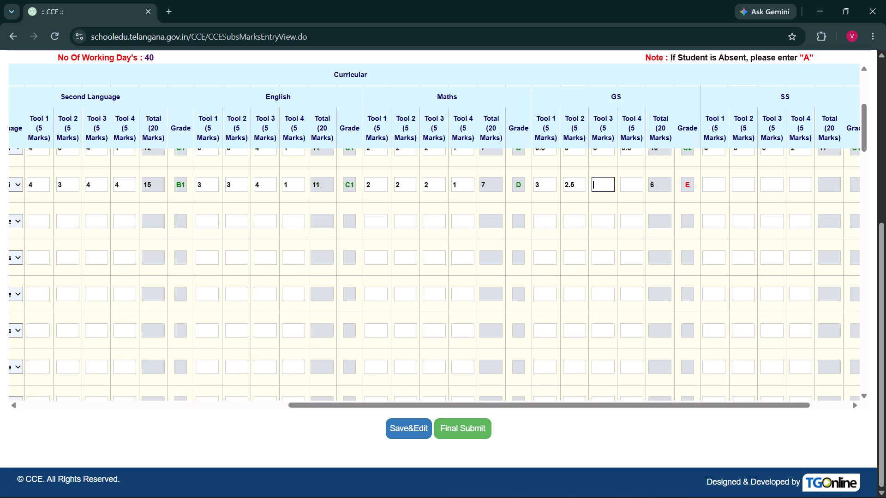
key(3)
key(Tab)
key(1)
key(Tab)
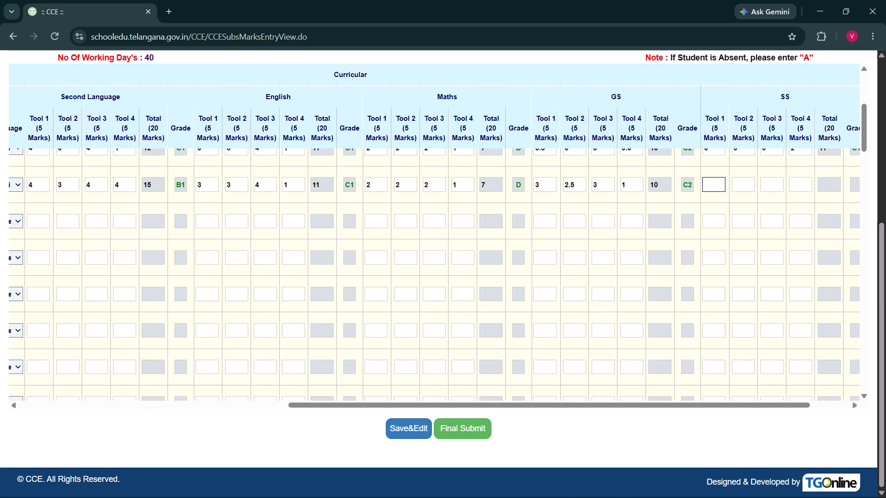
Enter the seventh student's SS marks: 2 for Tool 1, 3 for Tool 2, 3 for Tool 3 and 1 for Tool 4.
key(2)
key(Tab)
key(3)
key(Tab)
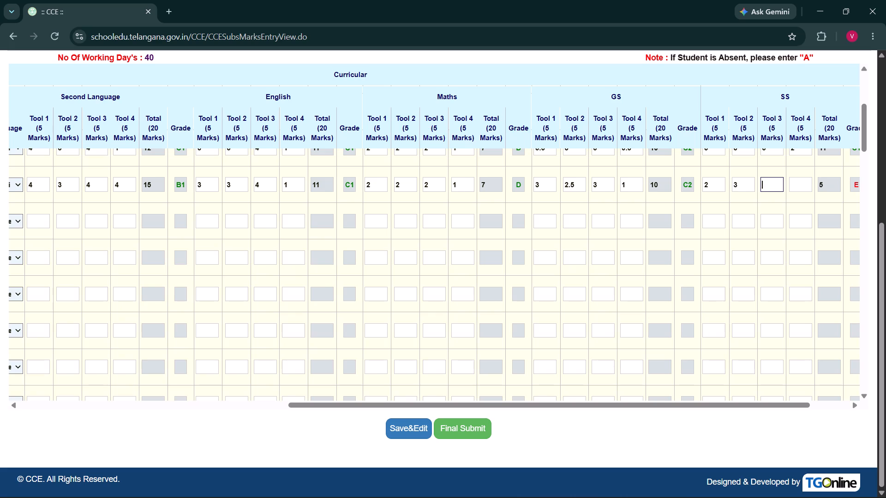
key(3)
key(Tab)
key(1)
key(Tab)
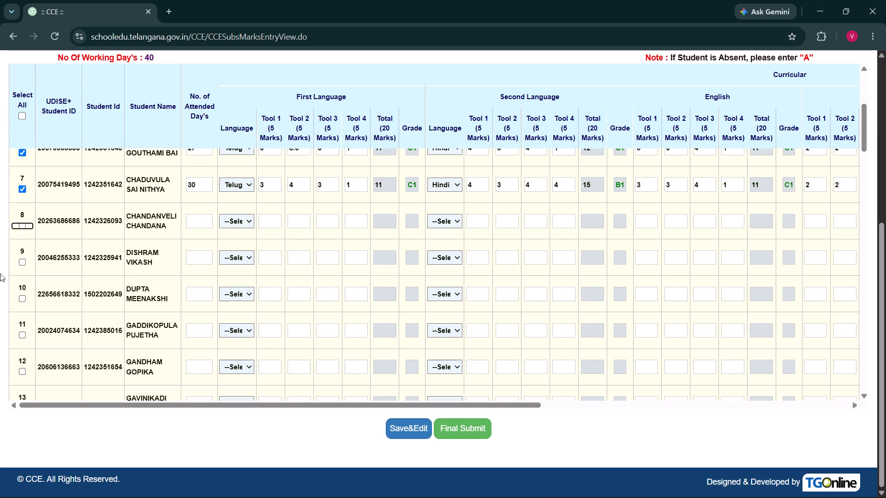
Select the eighth student's row and set the number of attended days to 32.
click(18, 227)
click(207, 222)
text(32)
key(Tab)
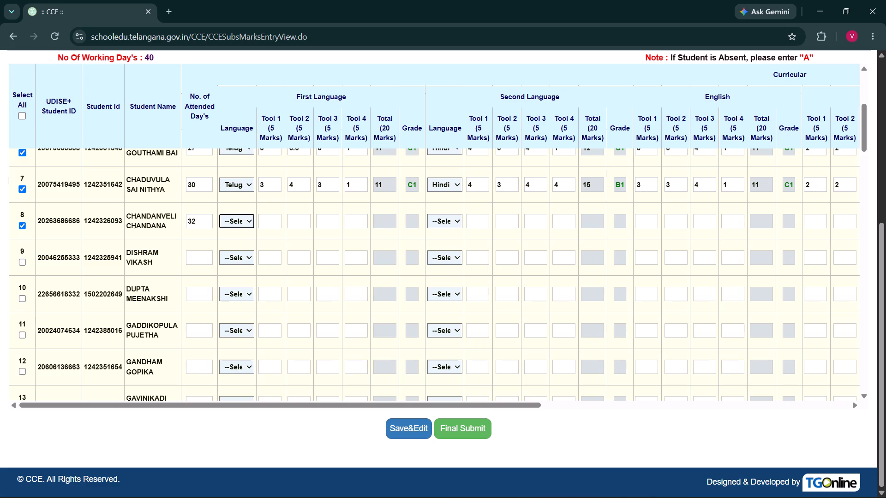
Set the eighth student's first language to Telugu and enter its marks: 4 for Tools 1, 2 and 3, and 2 for Tool 4.
key(Return)
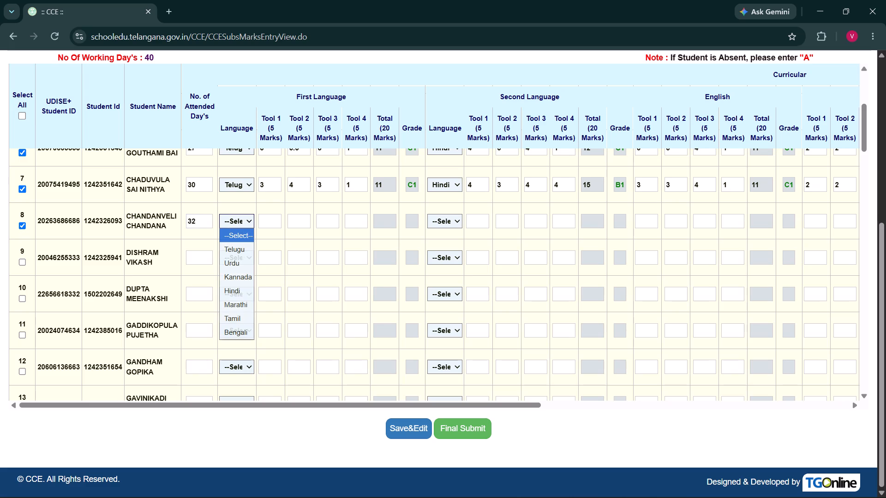
key(Down)
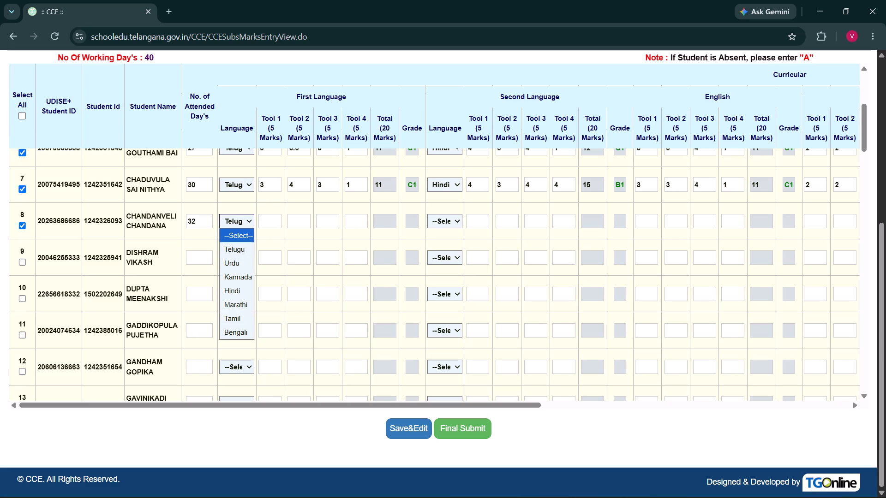
key(Up)
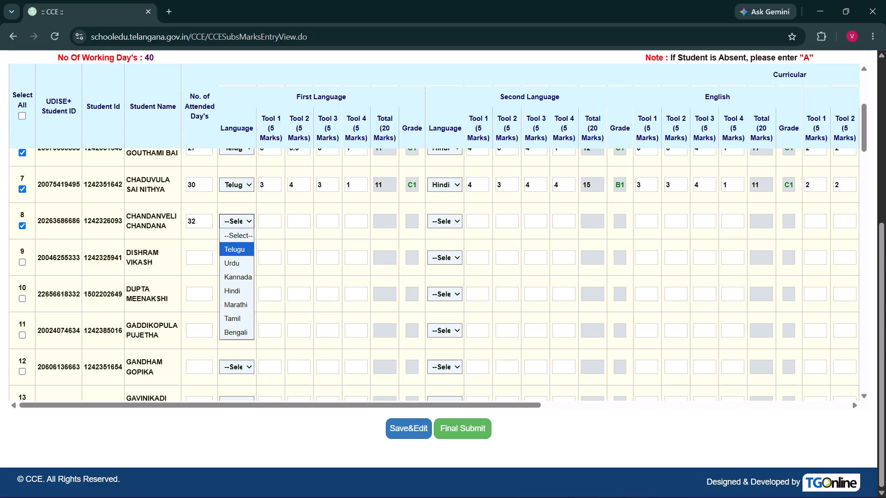
key(Down)
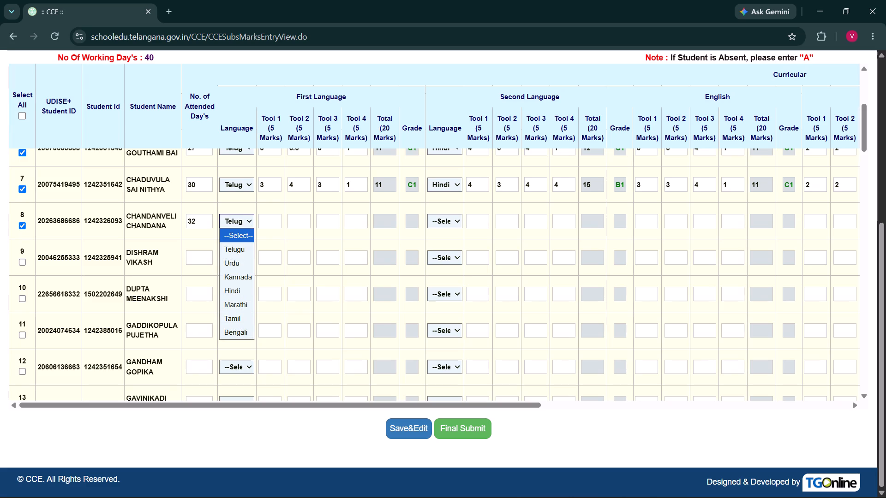
key(Return)
key(Tab)
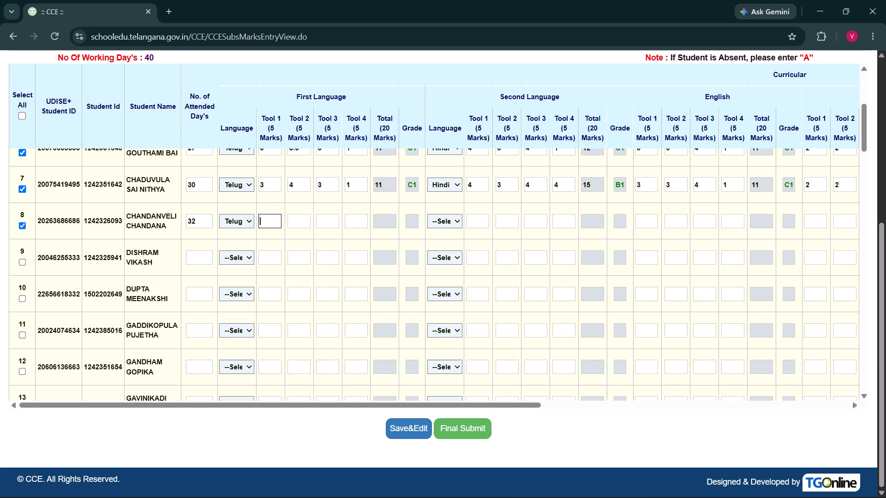
key(4)
key(Tab)
key(4)
key(Tab)
key(4)
key(Tab)
key(2)
key(Tab)
Set the eighth student's second language to Hindi with marks of 4 for Tool 1, 5 for Tool 2, 4 for Tool 3 and 4 for Tool 4.
key(Return)
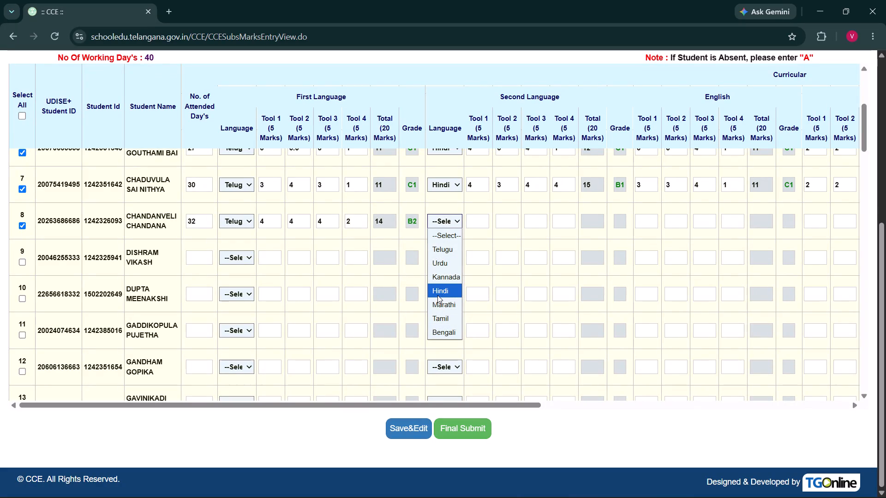
key(Return)
key(Tab)
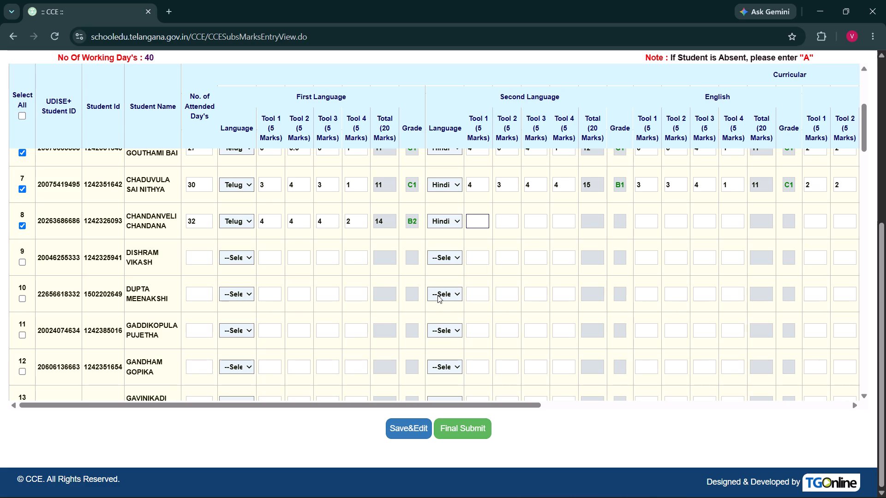
key(4)
key(Tab)
key(5)
key(Tab)
key(4)
key(Tab)
key(4)
key(Tab)
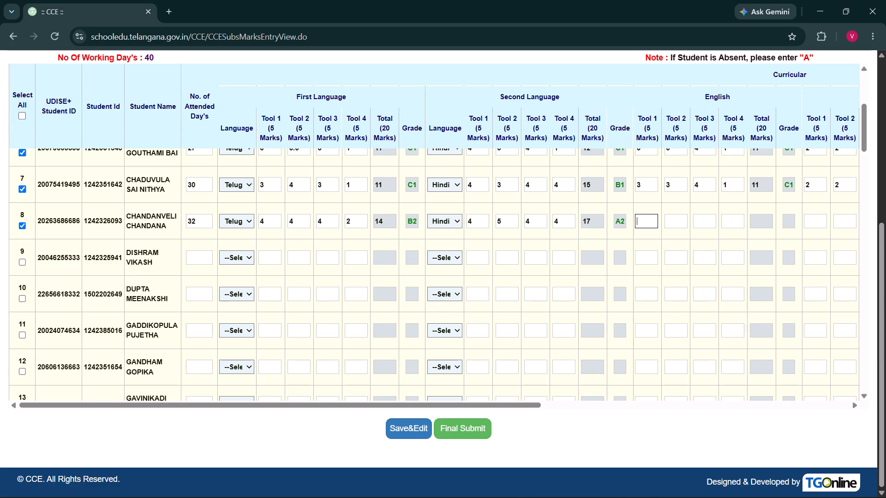
Enter the eighth student's English marks: 3 for Tool 1, 3 for Tool 2, 4 for Tool 3 and 2 for Tool 4.
key(3)
key(Tab)
key(3)
key(Tab)
key(4)
key(Tab)
key(2)
key(Tab)
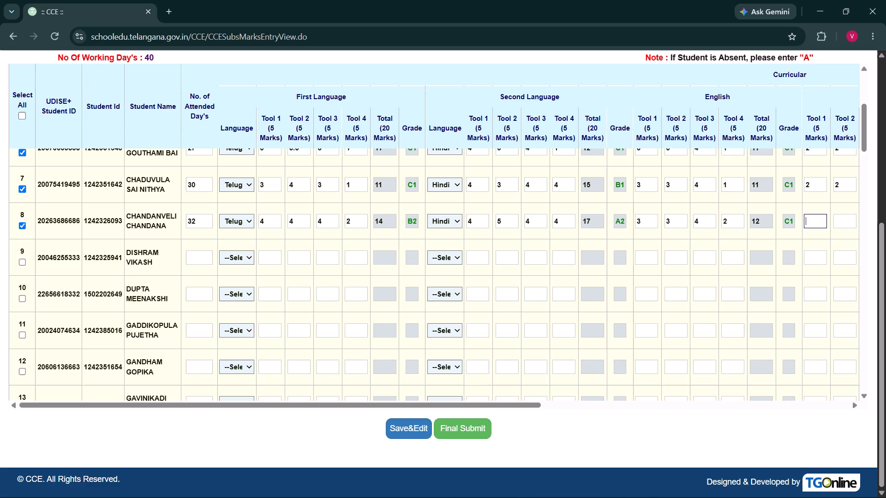
Enter the eighth student's Maths marks: 4 for Tool 1, 2 for Tool 2, 4 for Tool 3 and 2 for Tool 4.
key(4)
key(Tab)
key(2)
key(Tab)
key(4)
key(Tab)
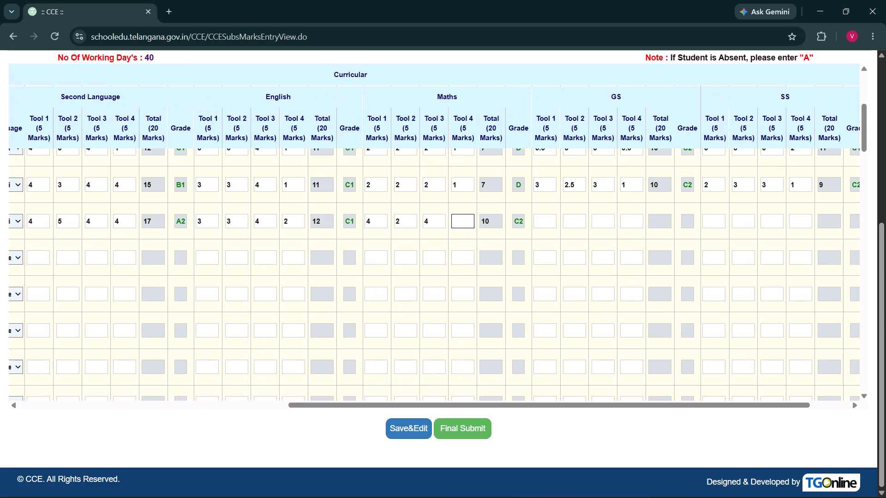
key(2)
key(Tab)
Enter the eighth student's GS marks: 3 for Tool 1, 4 for Tool 2, 3.5 for Tool 3 and 3 for Tool 4.
key(3)
key(Tab)
key(4)
key(Tab)
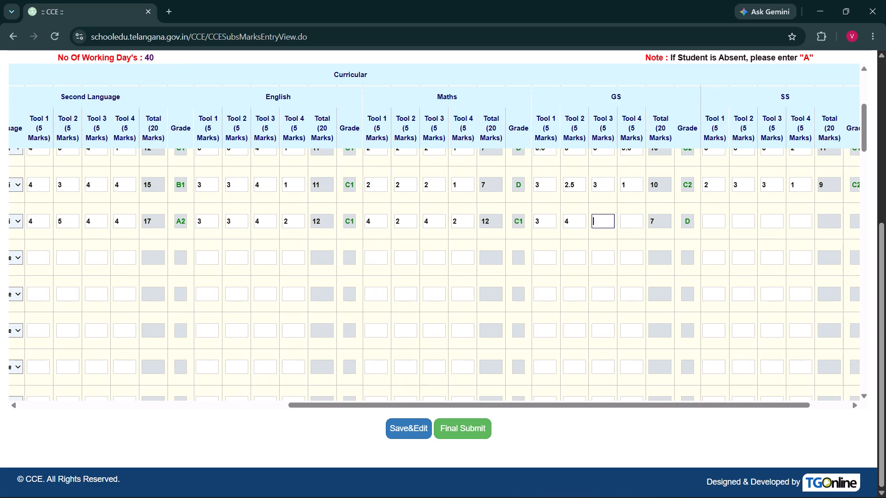
text(3.5)
key(Tab)
key(3)
key(Tab)
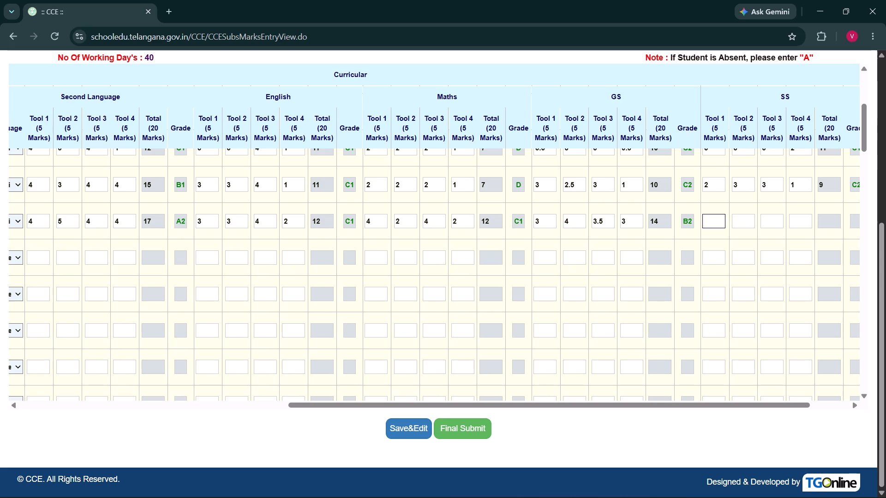
Enter the eighth student's SS marks: 3 for Tool 1, 3 for Tool 2, 4 for Tool 3 and 2 for Tool 4.
key(3)
key(Tab)
key(3)
key(Tab)
key(4)
key(Tab)
key(2)
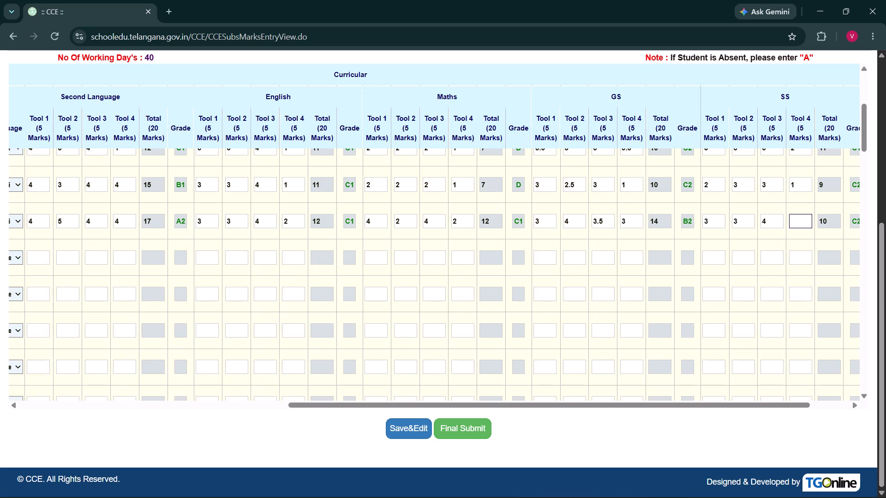
key(Tab)
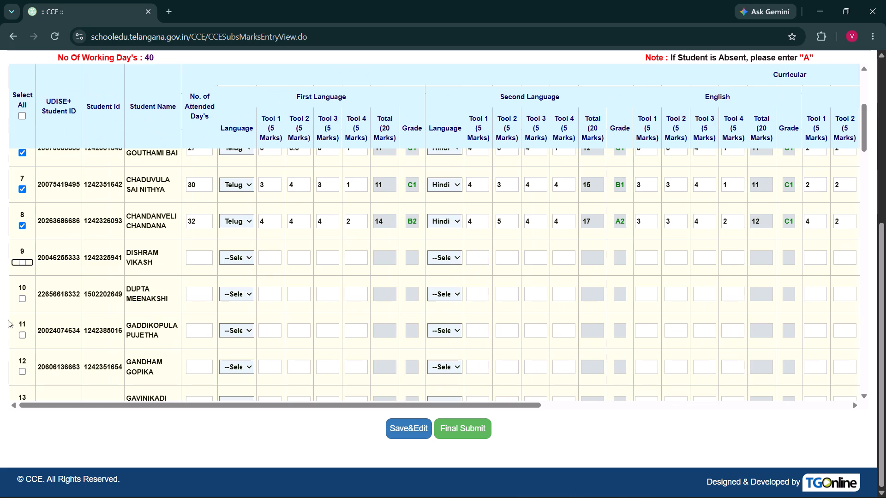
Select the ninth student's row and set the number of attended days to 29.
click(20, 259)
click(197, 261)
text(29)
key(Tab)
Set the ninth student's first language to Telugu and enter its marks: 3 for Tools 1, 2 and 3, and 1 for Tool 4.
key(Return)
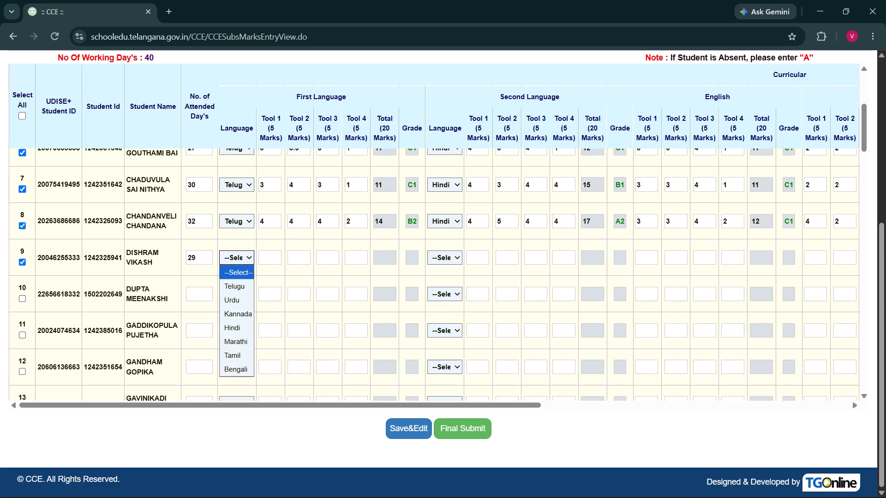
key(Down)
key(Down)
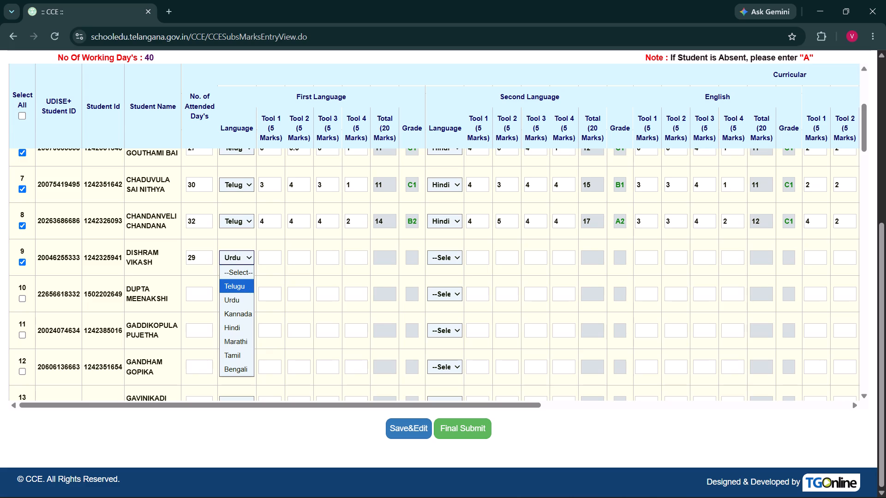
key(Up)
key(Return)
key(Tab)
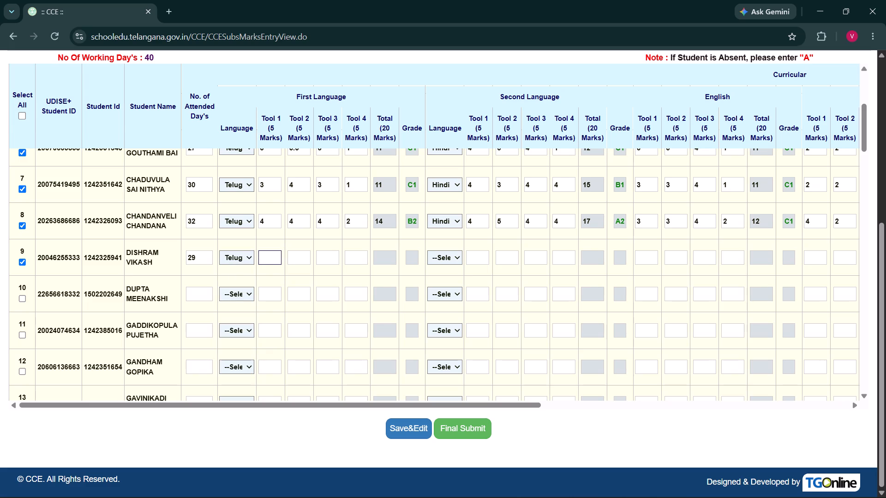
key(3)
key(Tab)
key(3)
key(Tab)
key(3)
key(Tab)
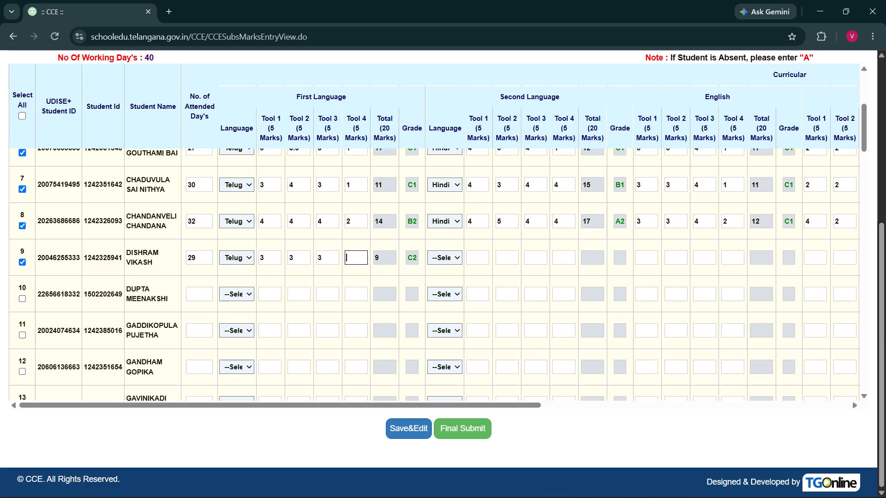
key(1)
key(Tab)
Set the ninth student's second language to Hindi with marks of 2 for Tool 1, 3 for Tool 2, 2 for Tool 3 and 3 for Tool 4.
key(Return)
key(Down)
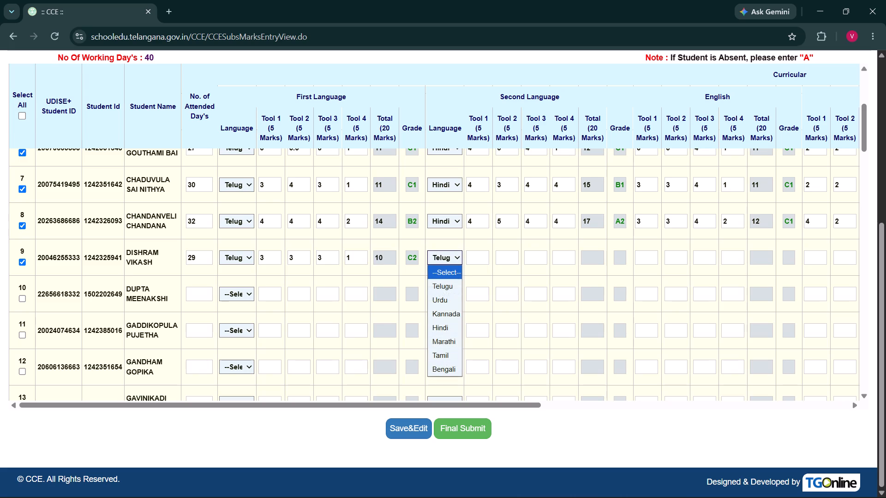
key(Down)
key(Down)
key(Down)
key(Return)
key(Tab)
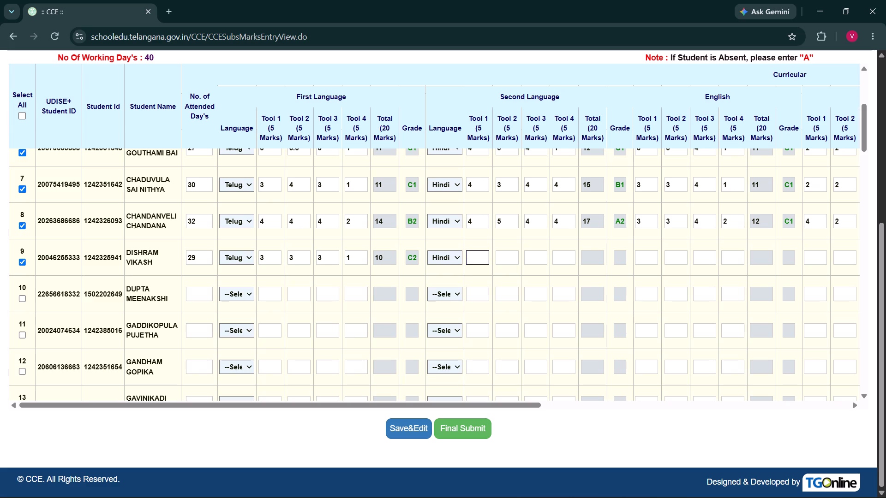
key(2)
key(Tab)
key(3)
key(Tab)
key(2)
key(Tab)
key(3)
key(Tab)
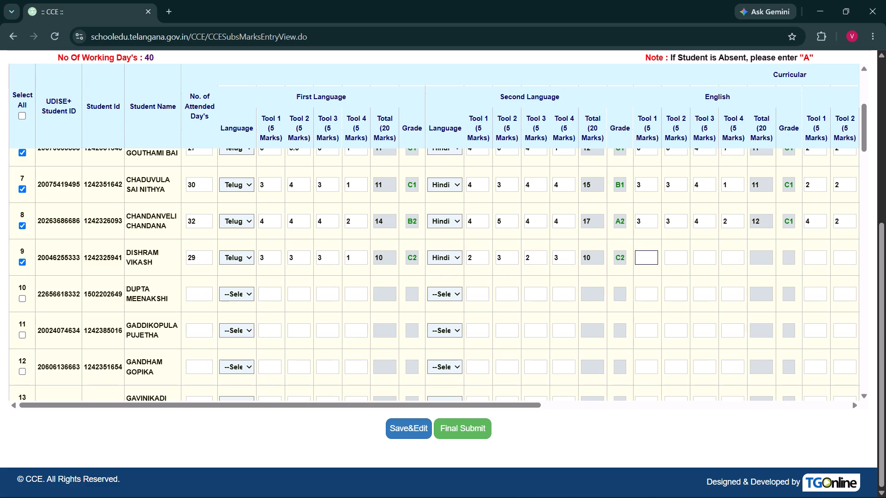
Enter the ninth student's English marks: 3 for Tool 1, 4 for Tool 2, 4 for Tool 3 and 2 for Tool 4.
key(3)
key(Tab)
key(4)
key(Tab)
key(4)
key(Tab)
key(2)
key(Tab)
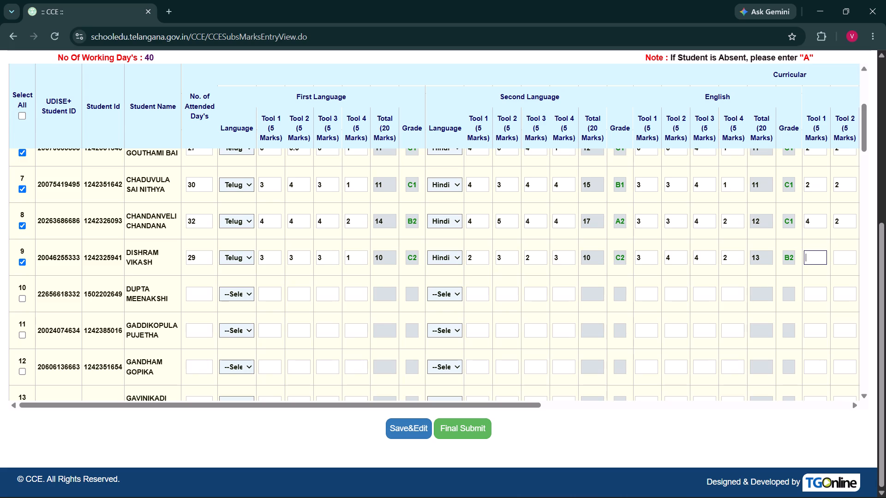
Enter the ninth student's Maths marks: 3 for Tool 1, 3 for Tool 2, 2 for Tool 3 and 2 for Tool 4.
key(3)
key(Tab)
key(3)
key(Tab)
key(2)
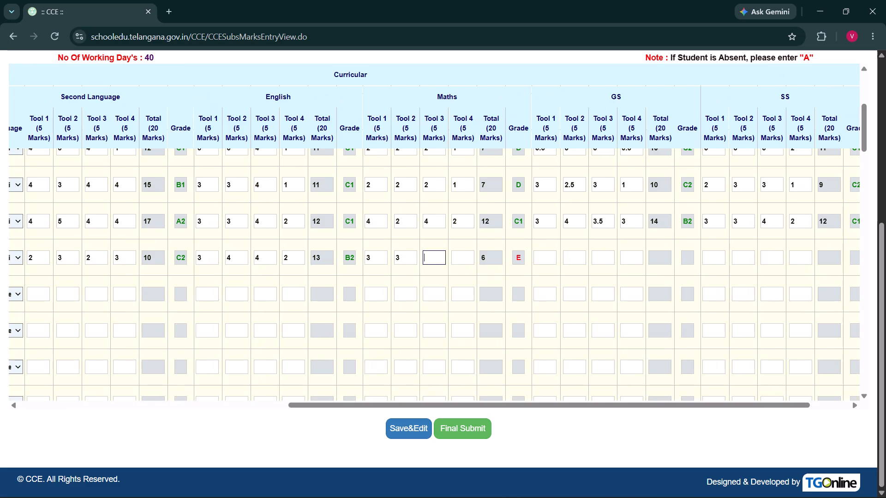
key(Tab)
key(2)
key(Tab)
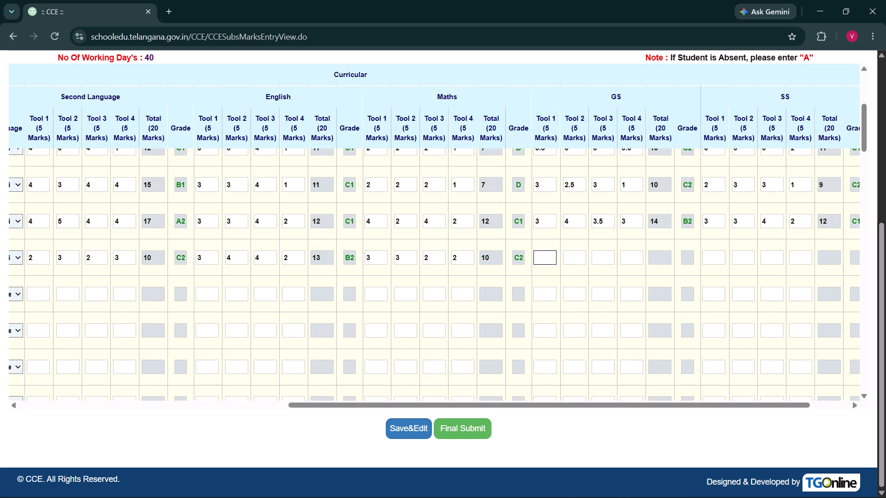
Enter the ninth student's GS marks: 2.5 for Tool 1, 3 for Tool 2, 3.5 for Tool 3 and 2 for Tool 4.
text(2.5)
key(Tab)
text(36)
key(Tab)
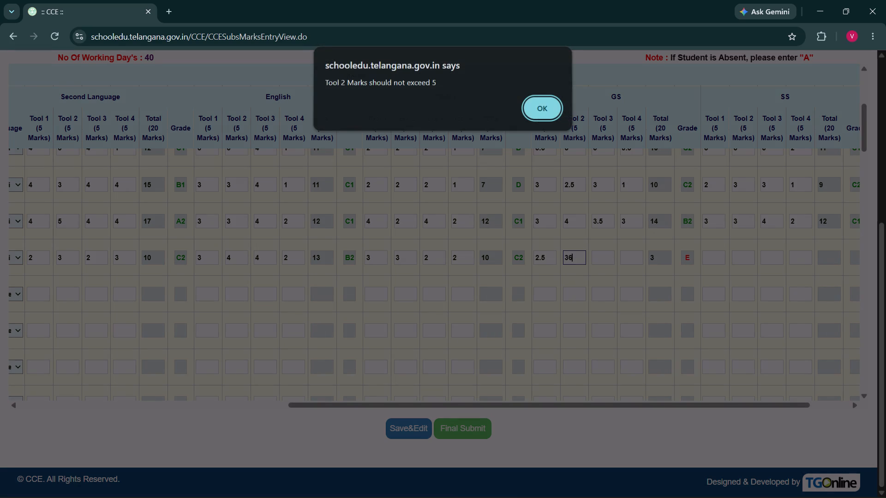
click(259, 170)
key(Return)
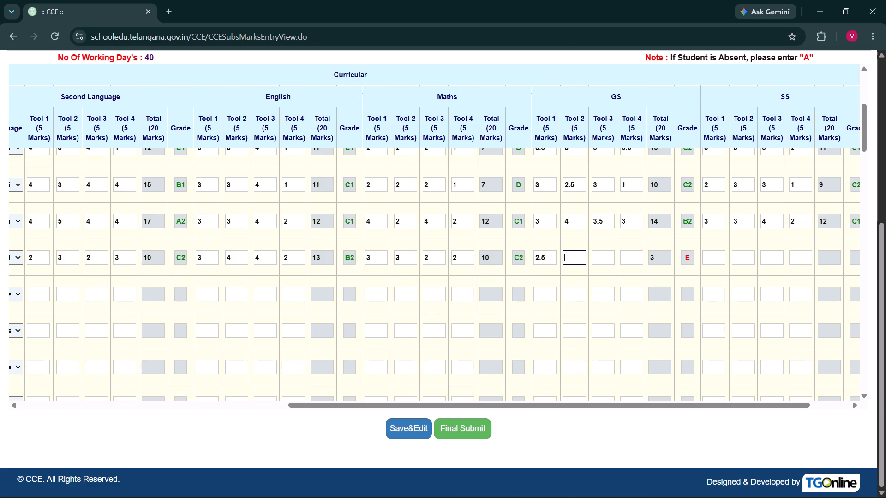
key(3)
key(Tab)
text(3.5)
key(Tab)
key(2)
key(Tab)
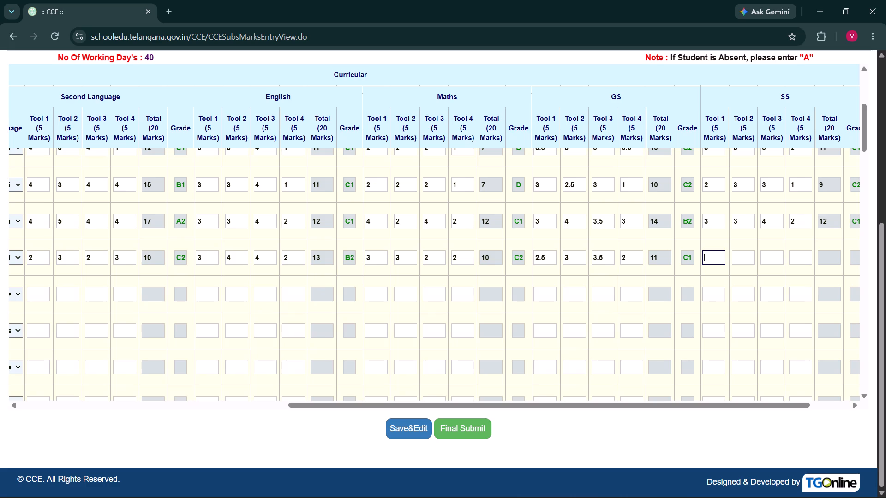
Enter the ninth student's SS marks: 2 for Tools 1, 2 and 3, and 1 for Tool 4.
key(2)
key(Tab)
key(2)
key(Tab)
key(2)
key(Tab)
key(1)
key(Tab)
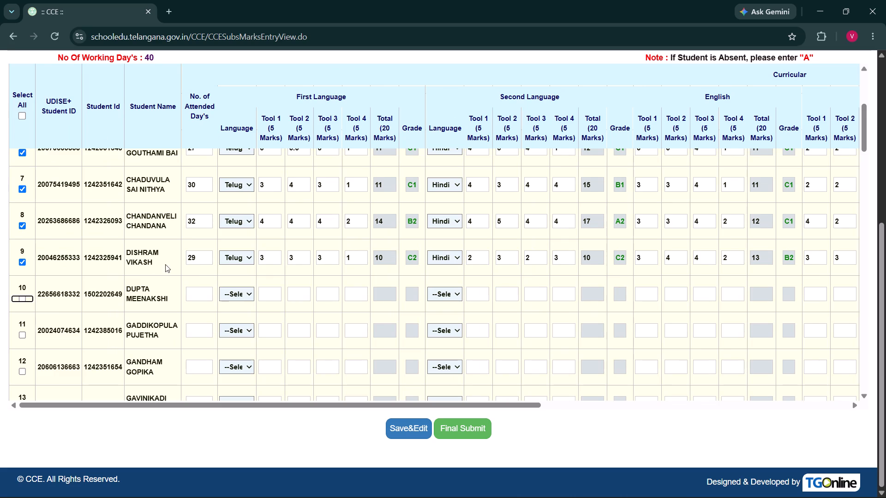
Save the selected students' attendance and marks as still editable, without final submission.
click(412, 428)
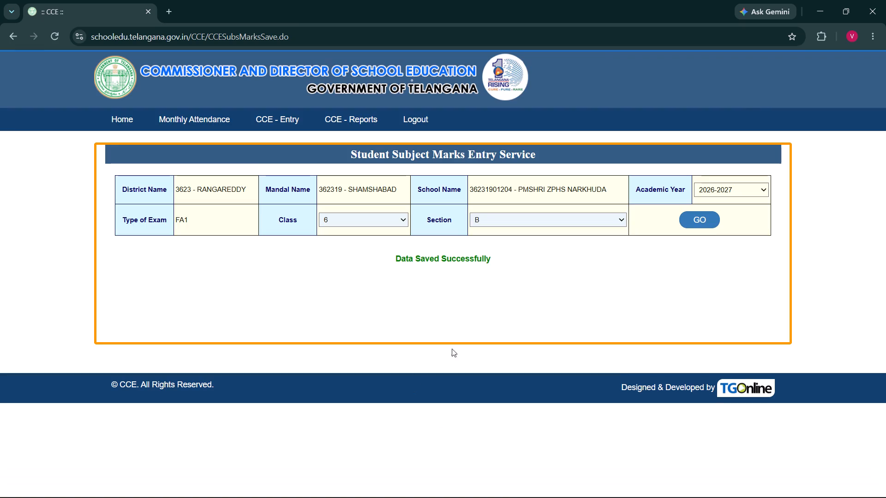
Reopen the FA1 marks entry list for class 6, section B, academic year 2026-2027.
click(693, 218)
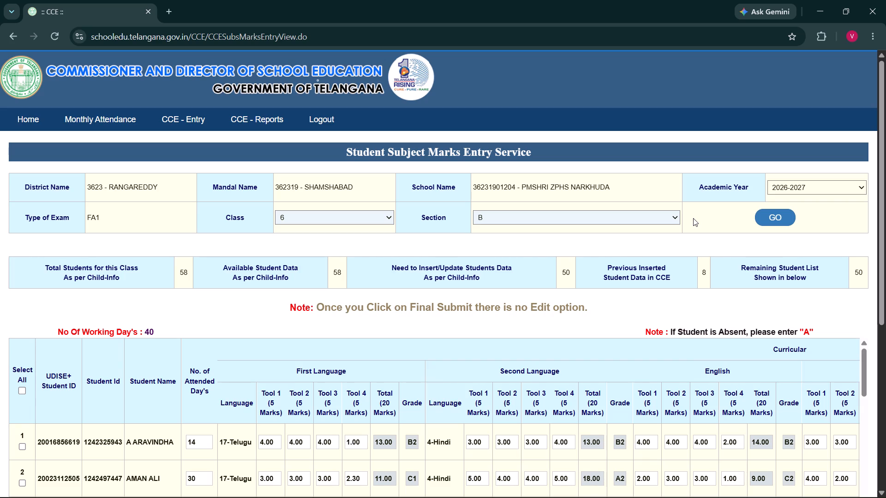
key(8)
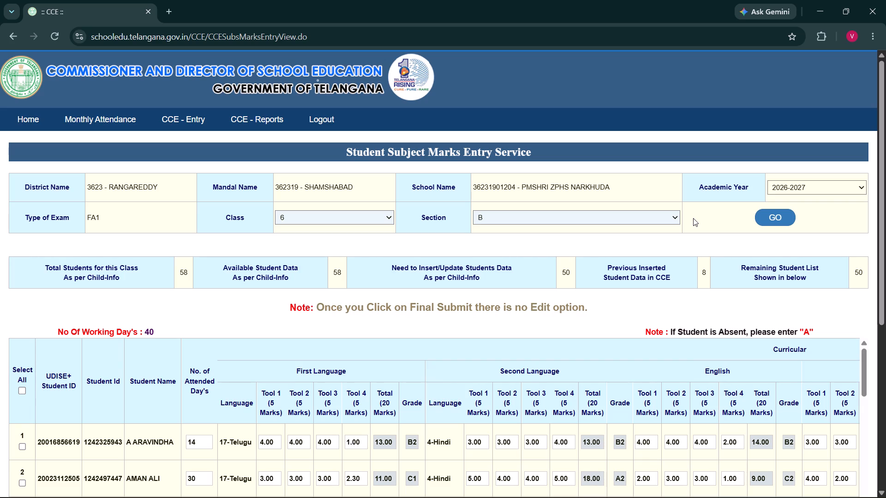
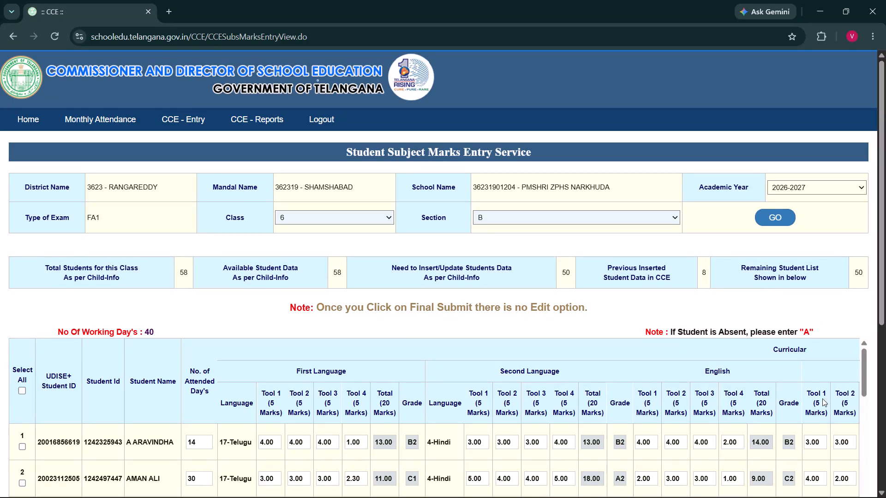
Review the ninth student's saved attendance, language and subject marks across the row up to the overall total.
click(852, 415)
click(862, 415)
double_click(868, 479)
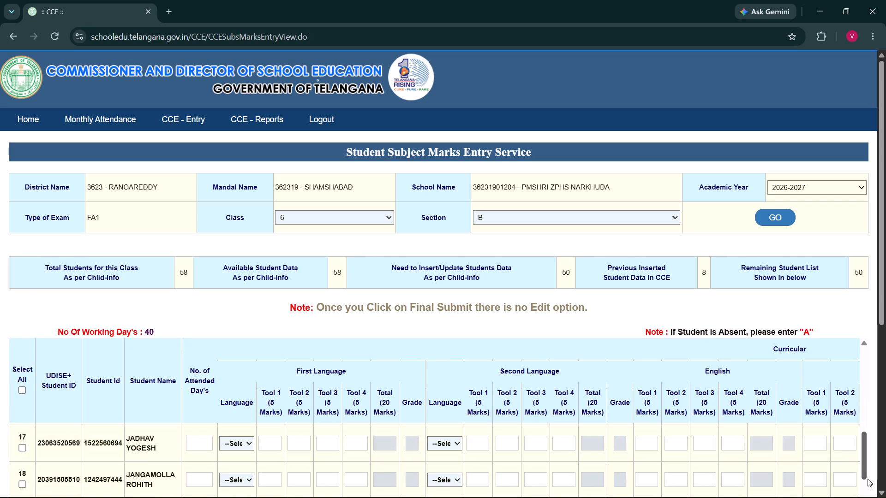
triple_click(880, 496)
triple_click(880, 496)
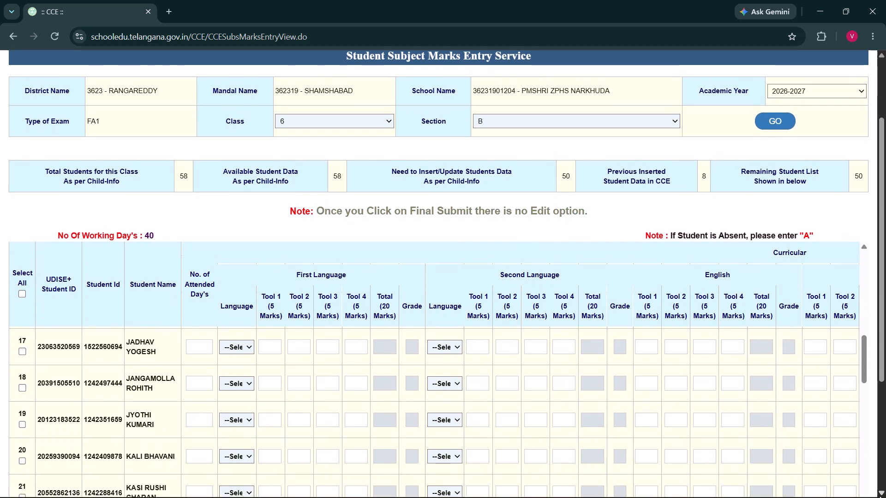
double_click(880, 496)
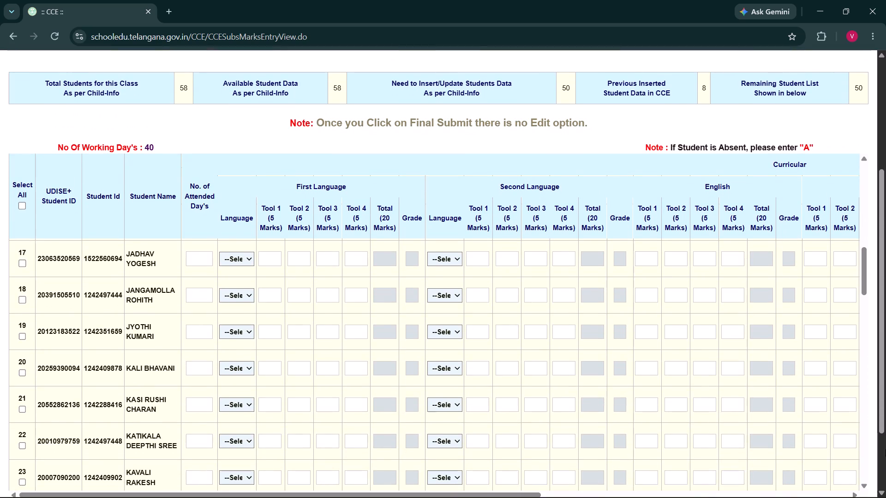
click(863, 198)
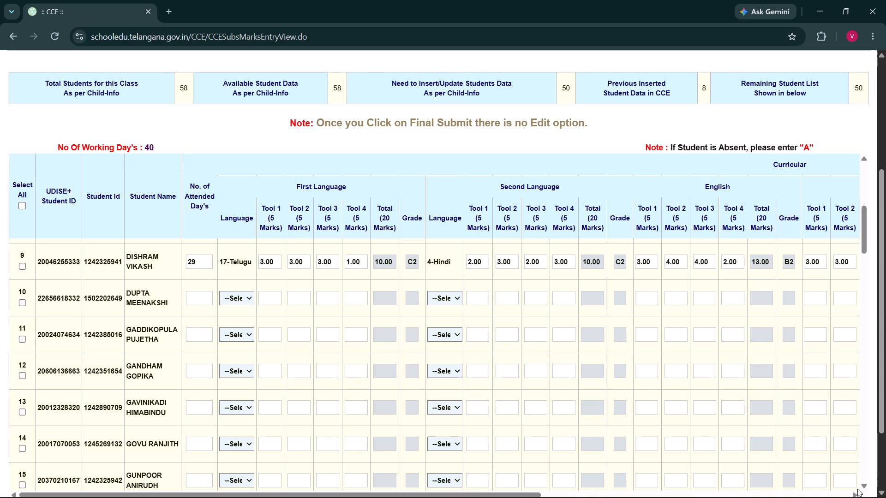
double_click(854, 496)
triple_click(854, 496)
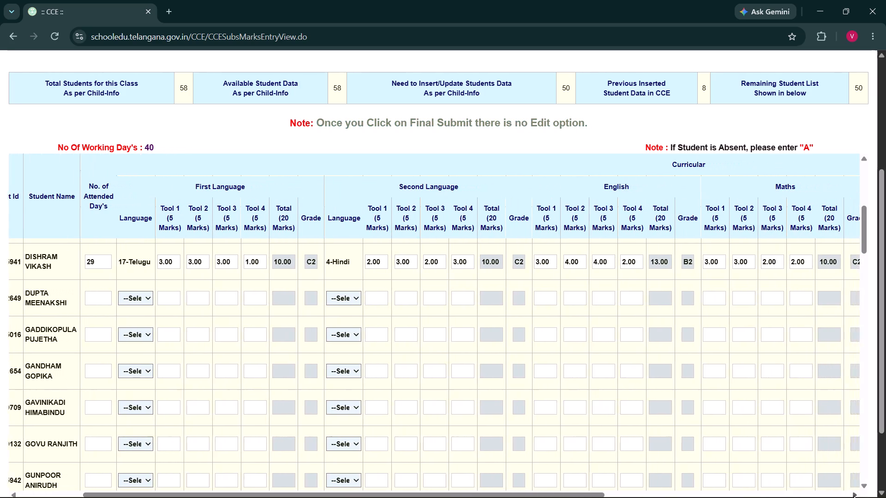
triple_click(854, 496)
triple_click(854, 496)
triple_click(854, 496)
triple_click(854, 496)
triple_click(854, 496)
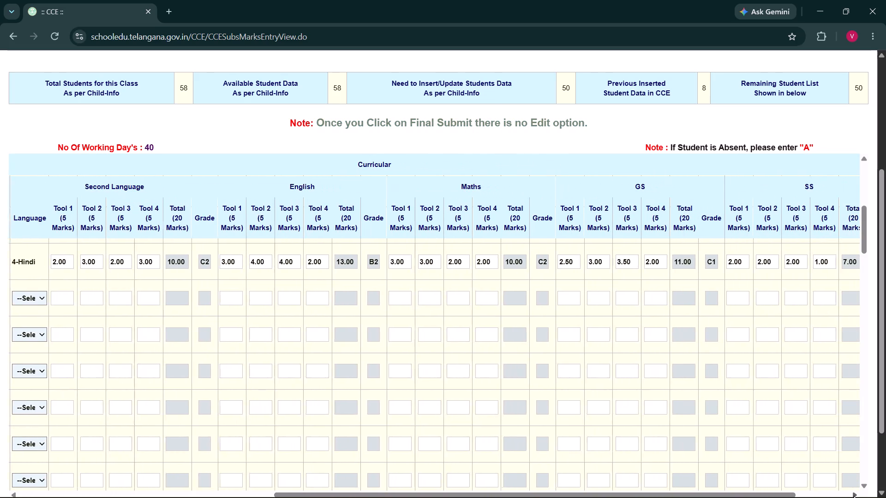
triple_click(854, 496)
triple_click(854, 496)
click(854, 496)
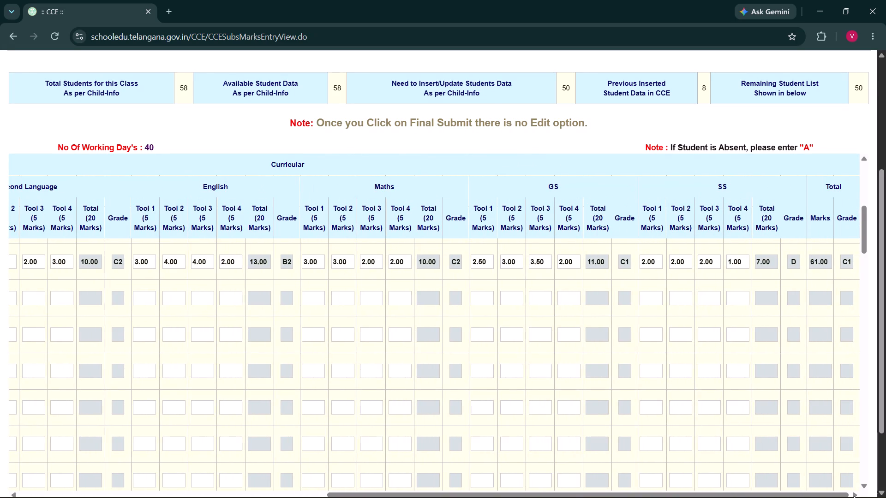
triple_click(854, 496)
click(854, 496)
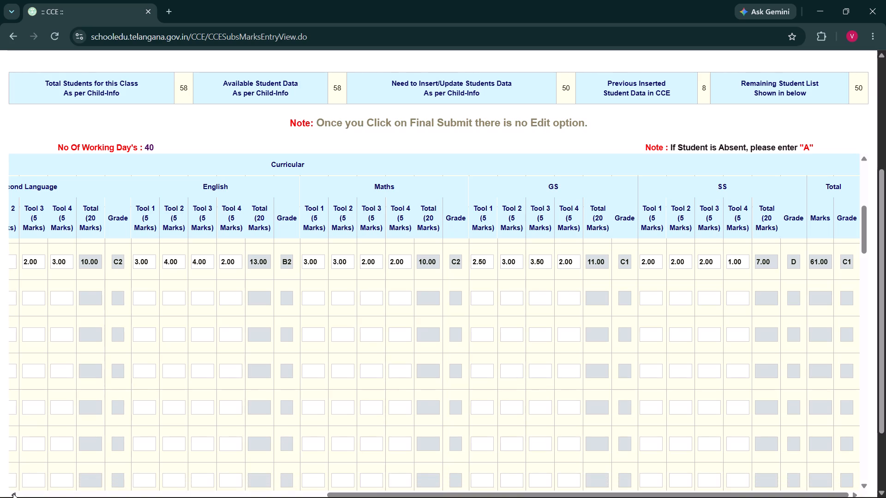
click(13, 493)
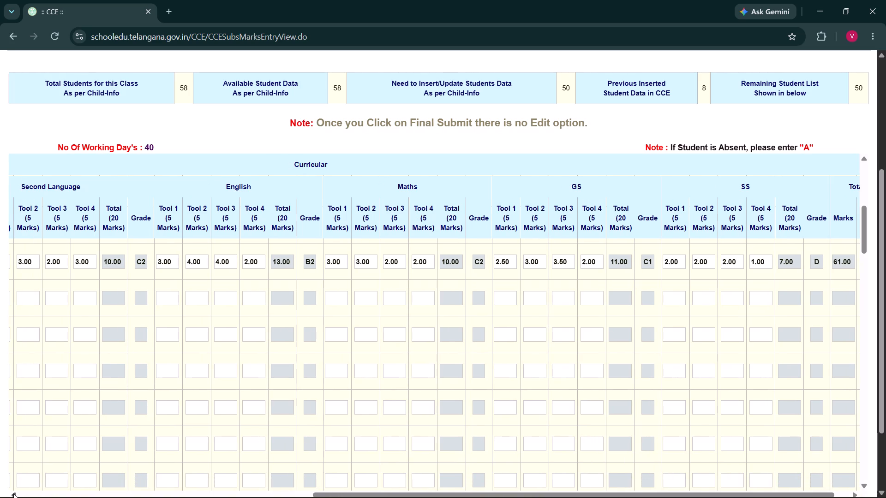
triple_click(13, 493)
double_click(13, 493)
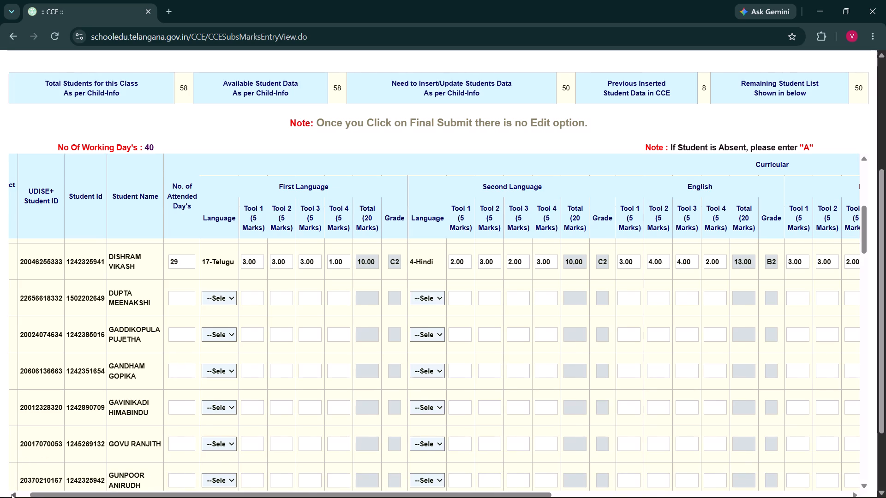
double_click(12, 494)
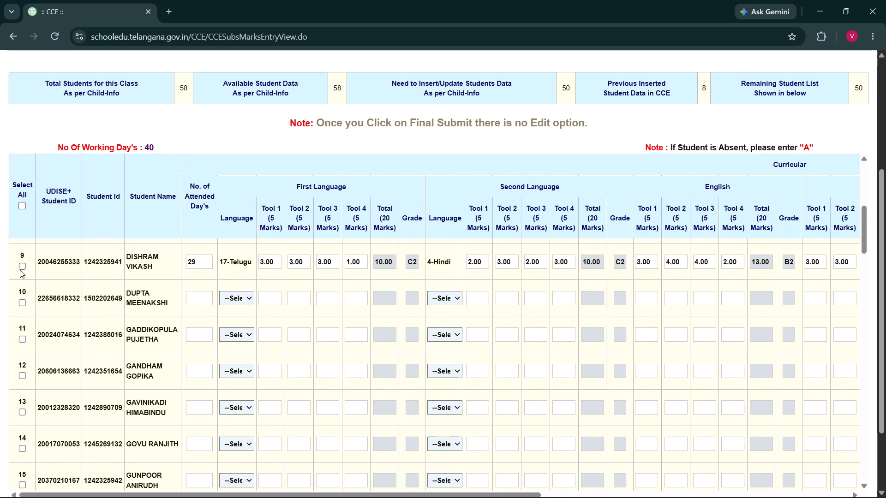
Select the ninth and tenth students' rows for updating.
drag(20, 268, 20, 298)
click(20, 298)
click(20, 266)
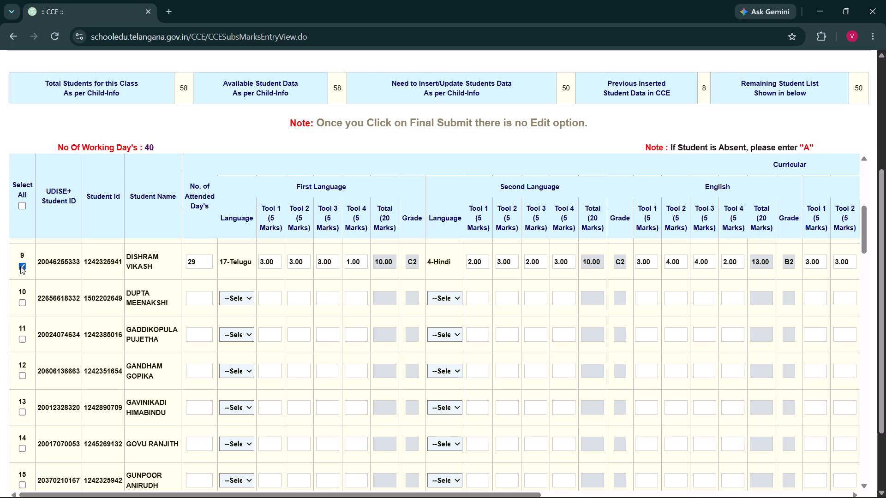
click(22, 299)
Enter 29 attended days for the tenth student and choose Telugu as the first language.
click(194, 299)
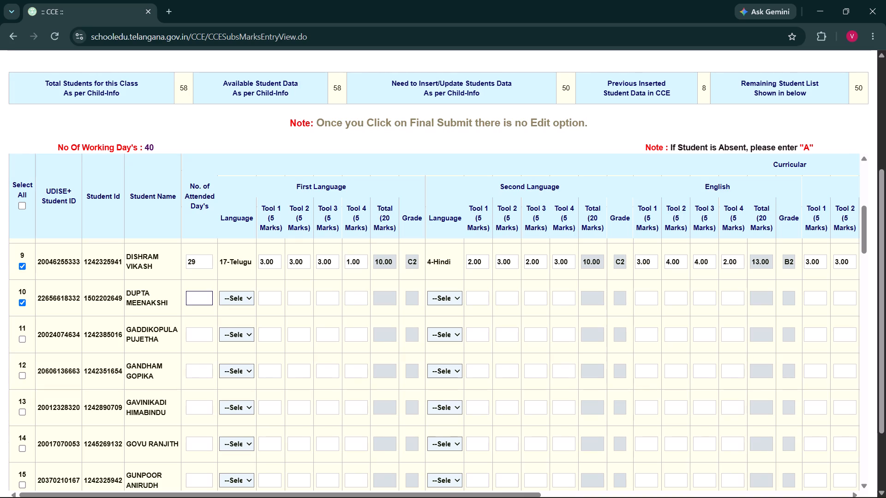
click(211, 299)
text(29)
key(Tab)
key(Return)
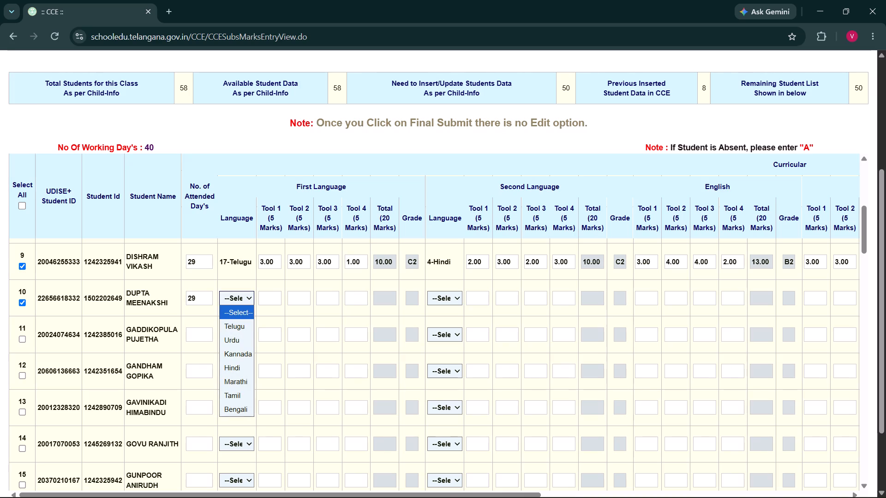
key(Down)
key(Return)
key(Tab)
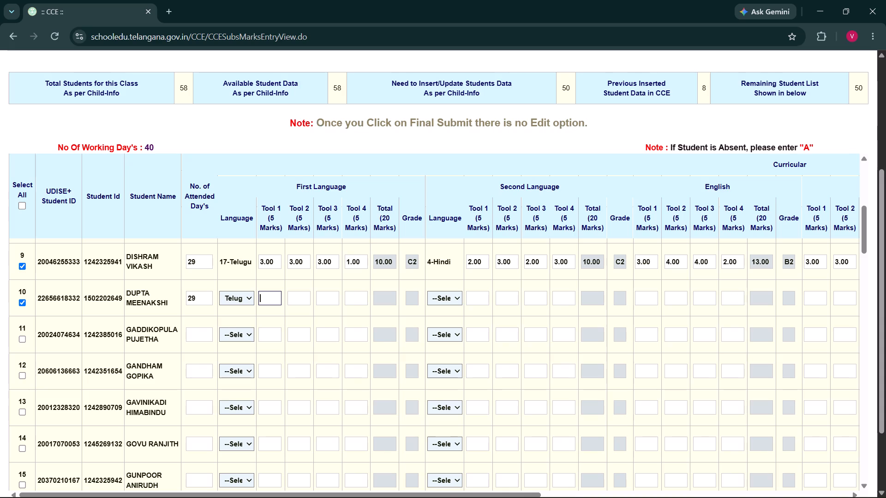
Enter the tenth student's First Language marks: 4 for Tools 1, 2 and 3, and 1 for Tool 4.
key(4)
key(Tab)
key(4)
key(Tab)
key(4)
key(Tab)
key(1)
key(Tab)
Choose Hindi as the tenth student's second language.
key(Return)
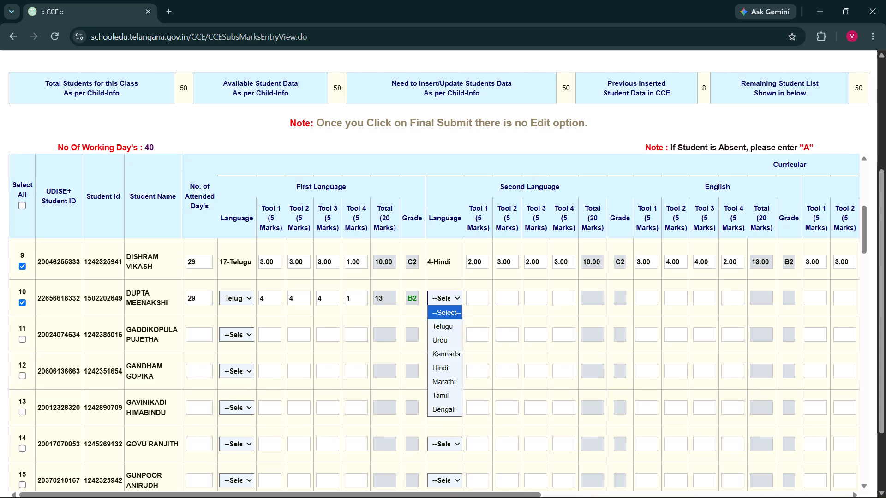
key(Down)
key(Down)
key(Down)
key(Down)
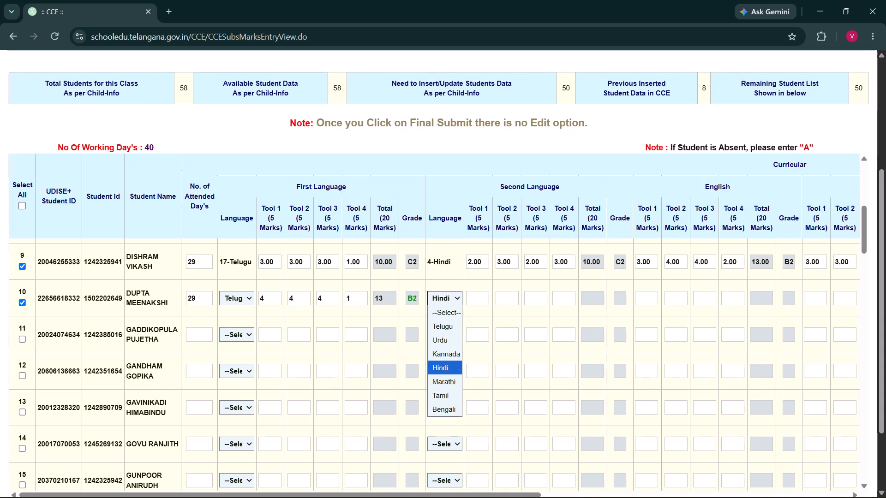
key(Return)
key(Tab)
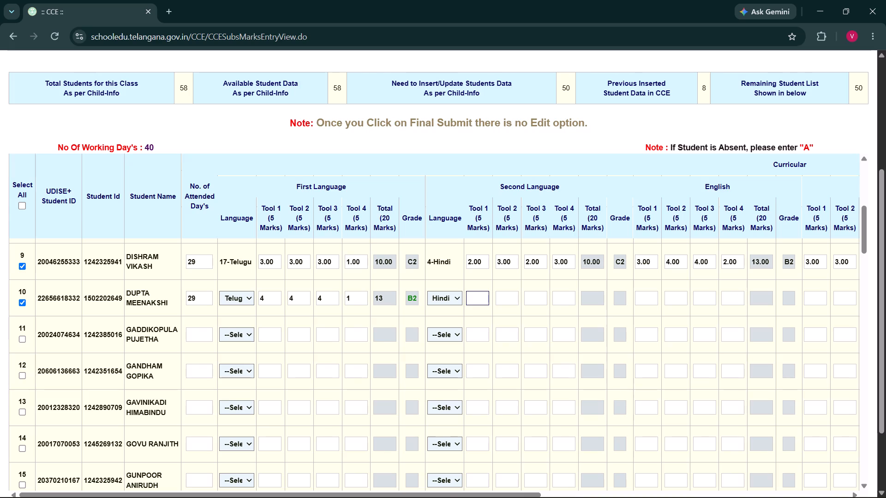
Enter the tenth student's Second Language marks: 5 for each of Tools 1 to 4.
key(5)
key(Tab)
key(5)
key(Tab)
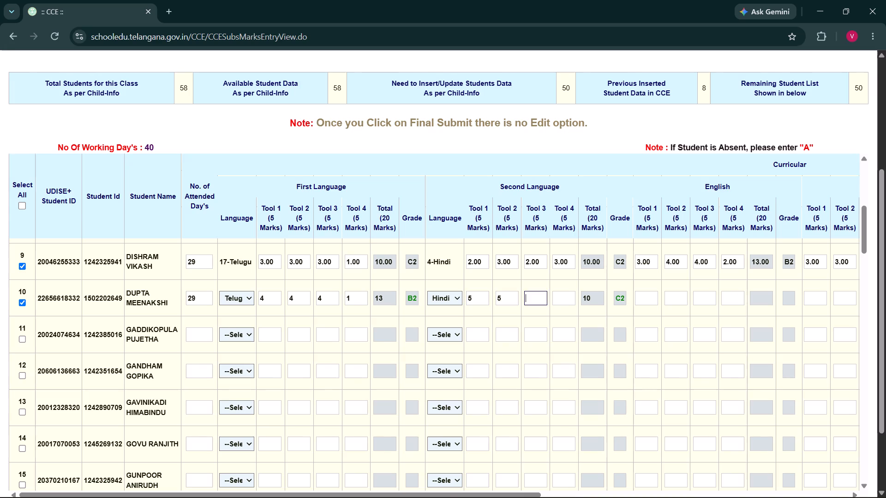
key(5)
key(Tab)
key(5)
key(Tab)
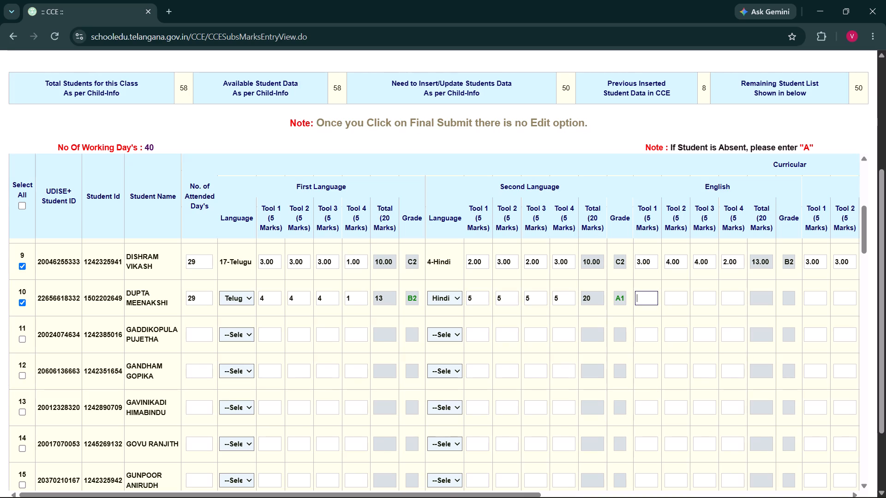
Enter the tenth student's English marks: 3 for Tool 1, 4 for Tools 2 and 3, and 3 for Tool 4.
key(3)
key(Tab)
key(4)
key(Tab)
key(4)
key(Tab)
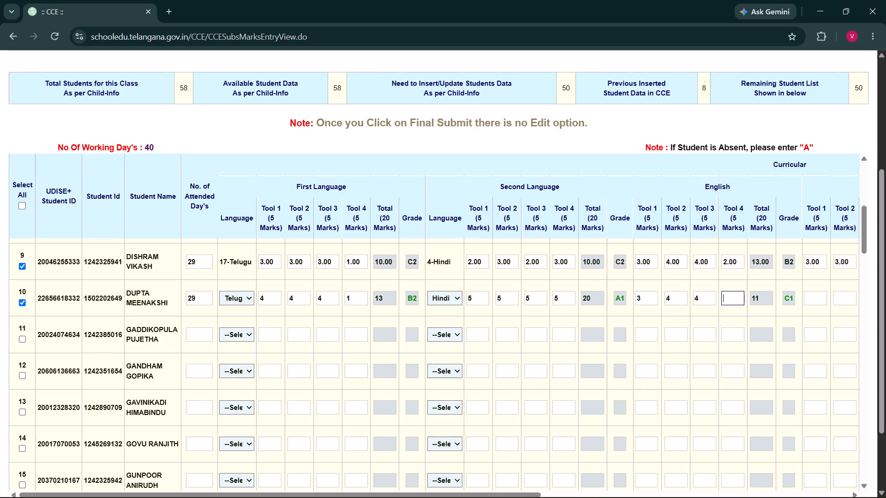
key(3)
key(Tab)
Enter the tenth student's Maths marks: 4.5 for Tool 1, 5 for Tool 2, 4.5 for Tool 3 and 4.8 for Tool 4.
text(4.5)
key(Tab)
key(5)
key(Tab)
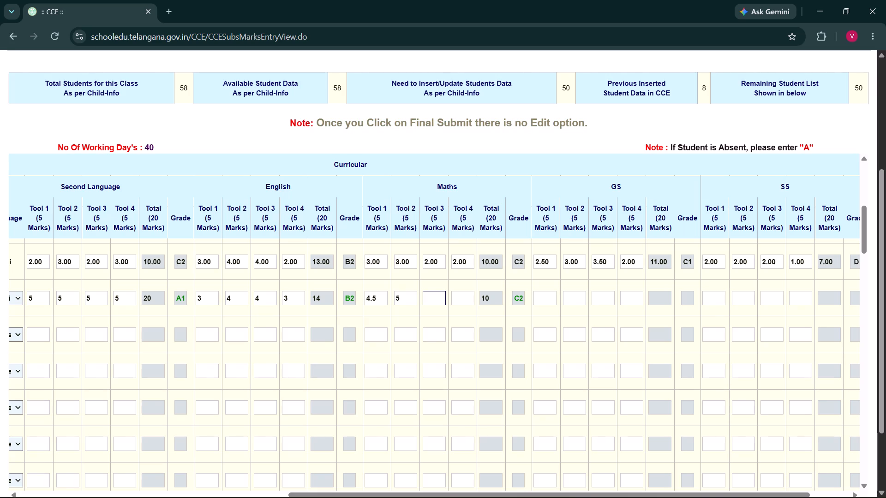
text(4.5)
key(Tab)
text(4.8)
key(Tab)
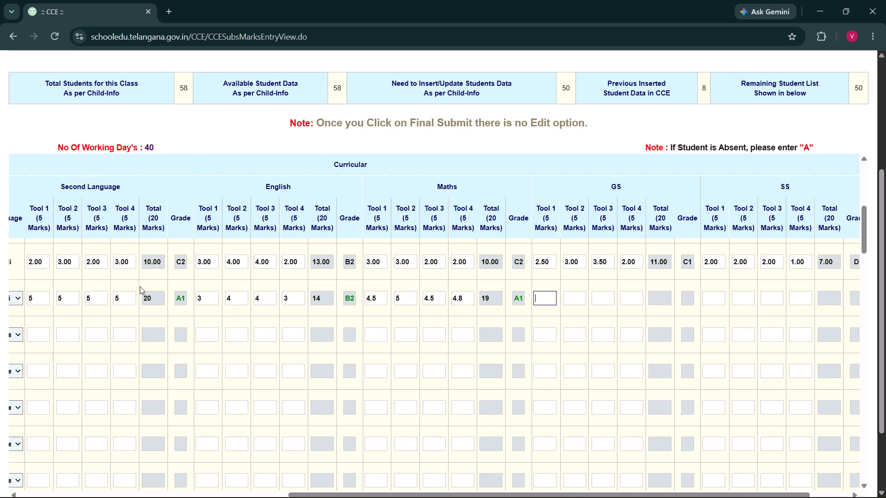
Change the tenth student's Maths Tool 1 mark to 4.
click(374, 296)
key(BackSpace)
key(BackSpace)
key(BackSpace)
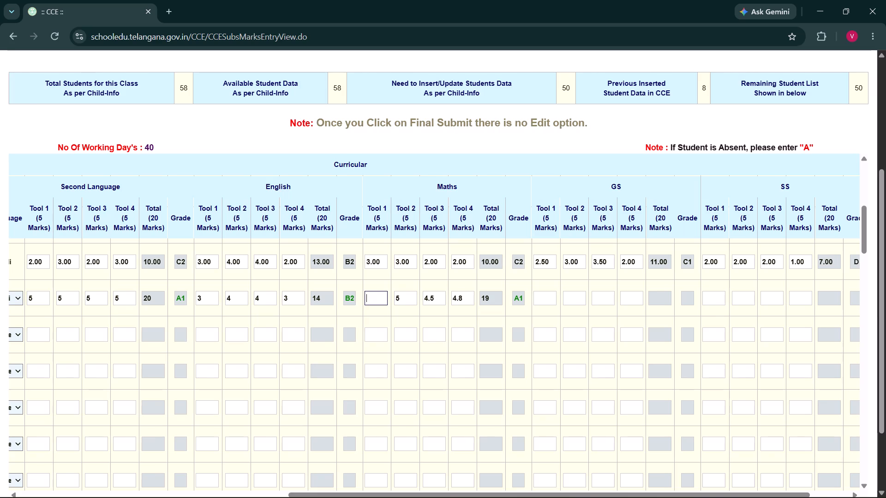
key(4)
key(Tab)
Change the tenth student's Maths marks to 4 for Tools 2 and 3, and 1.5 for Tool 4.
key(4)
key(Tab)
key(4)
key(Tab)
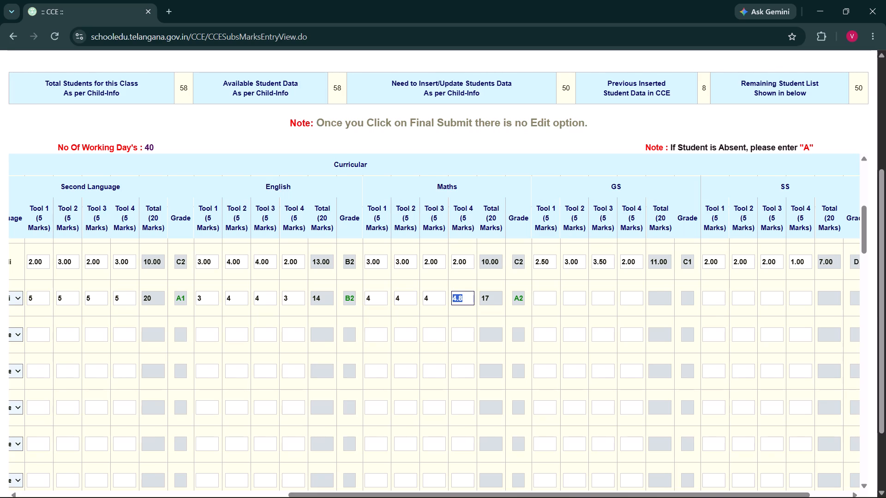
text(1.5)
key(Tab)
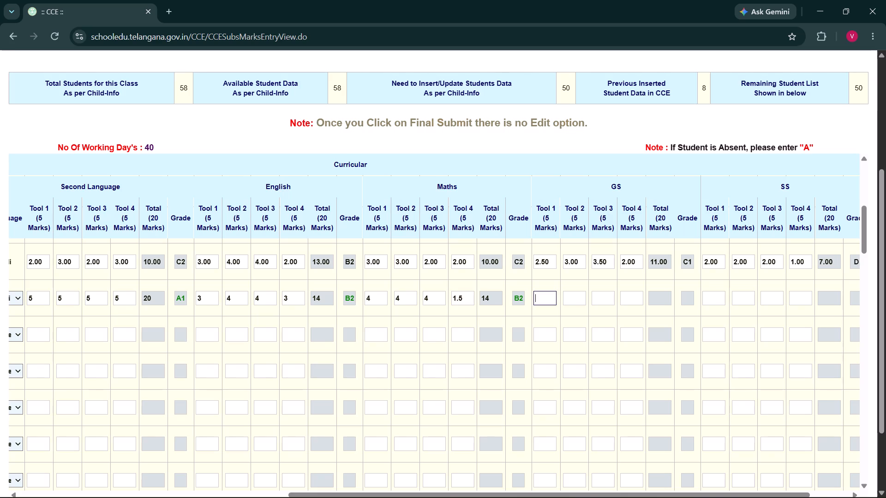
Enter the tenth student's GS marks: 4.5 for Tool 1, 5 for Tool 2 and 4 for Tool 3.
text(4.5)
key(Tab)
key(5)
key(Tab)
key(4)
key(Tab)
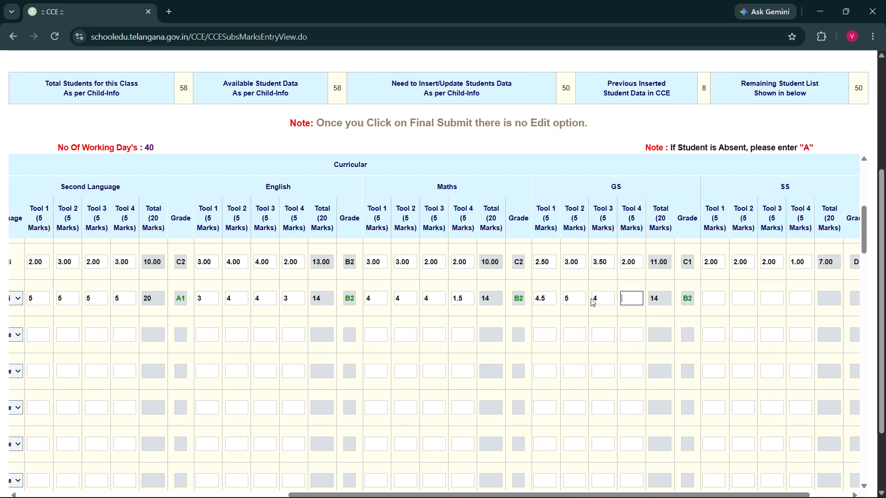
Change the tenth student's GS Tool 3 mark to 4.5 and enter 4.8 for Tool 4.
key(BackSpace)
click(592, 298)
key(4)
key(BackSpace)
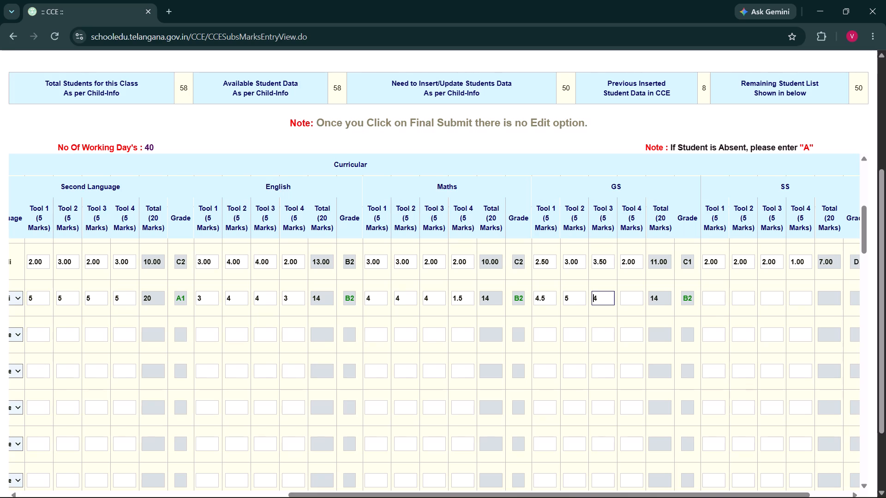
key(Return)
key(Return)
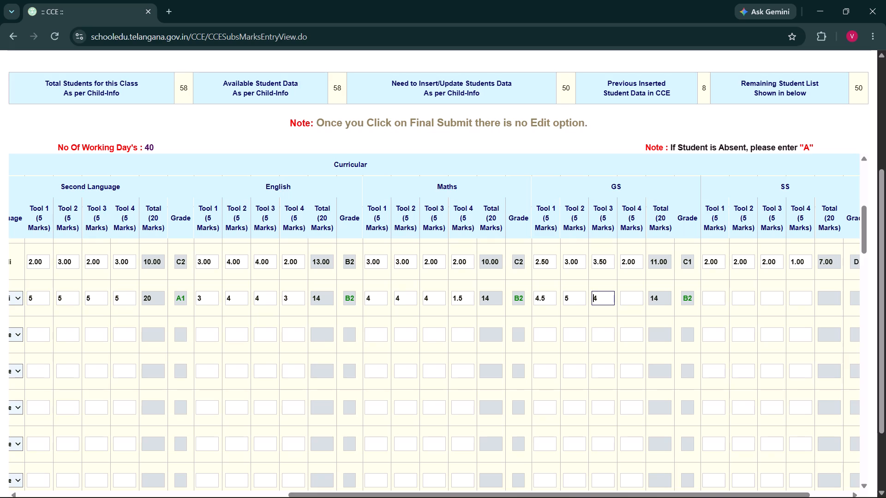
click(613, 298)
text(.5)
key(Tab)
text(4.8)
key(Tab)
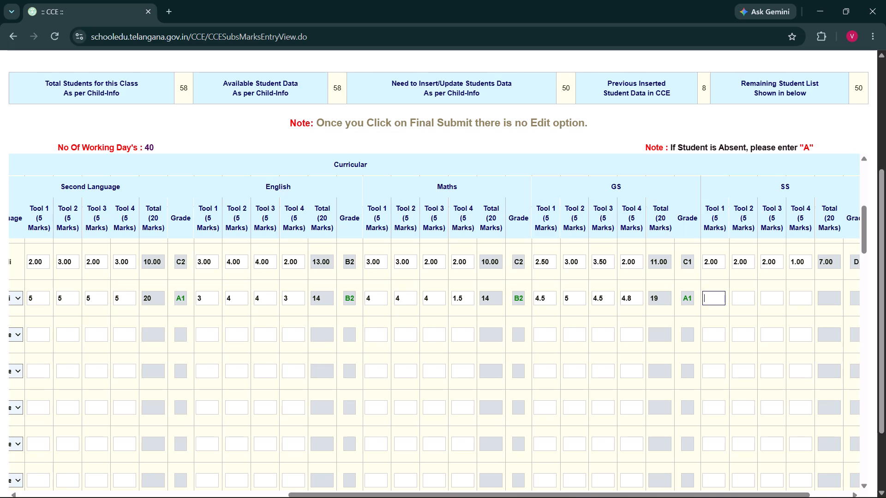
Enter the tenth student's SS marks: 2 for Tools 1 and 2, 3 for Tool 3 and 1 for Tool 4.
key(2)
key(Tab)
key(2)
key(Tab)
key(3)
key(Tab)
key(1)
key(Tab)
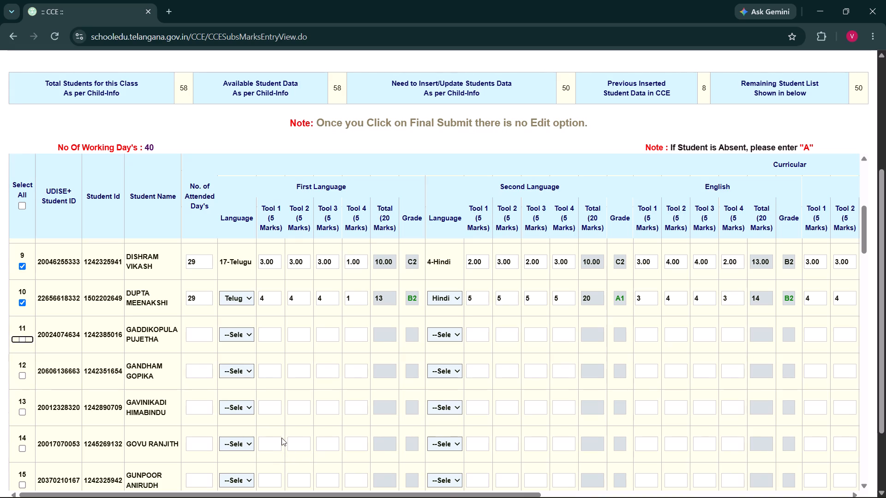
Select the eleventh student's row for entry and open its attended-days value for editing.
click(18, 338)
click(188, 332)
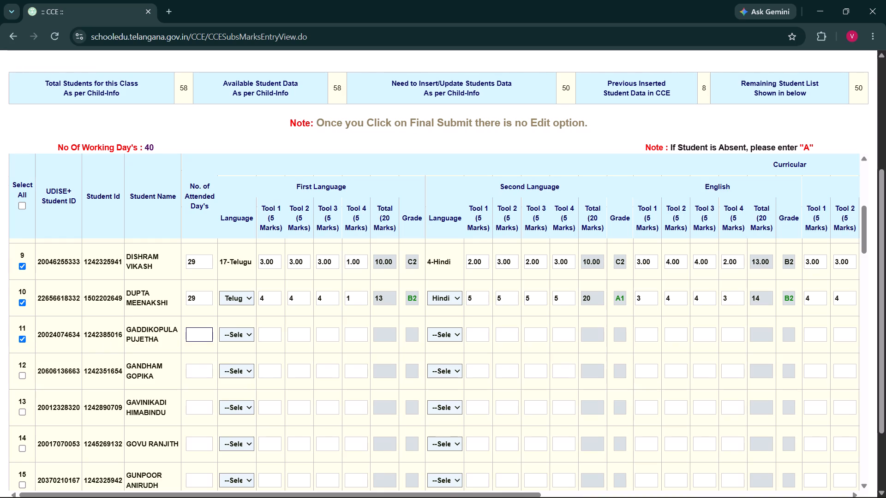
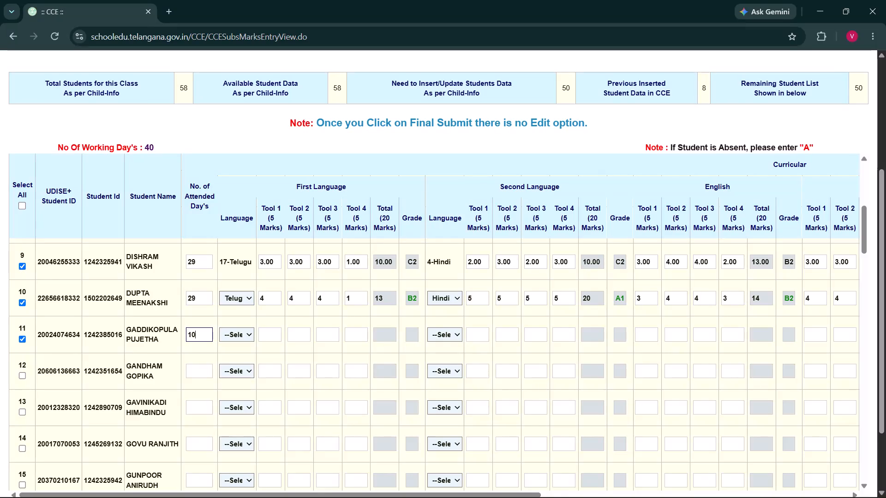
Set the eleventh student's first language to Telugu.
click(188, 332)
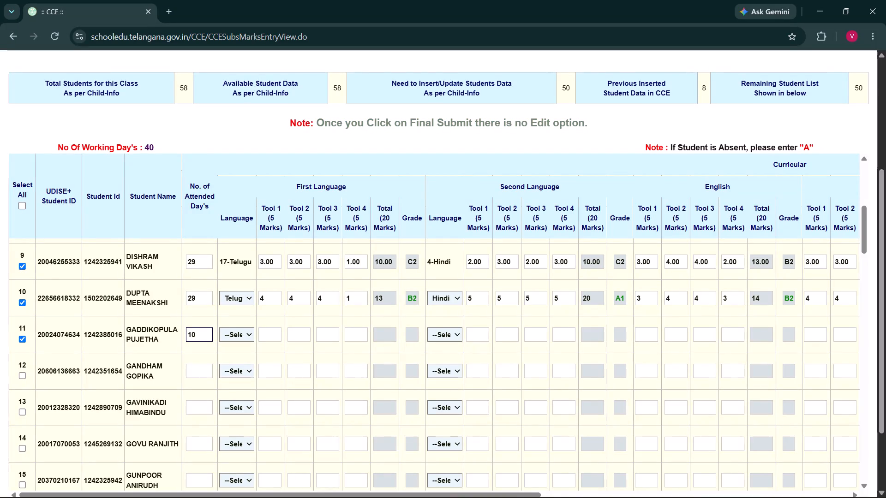
key(Tab)
key(Return)
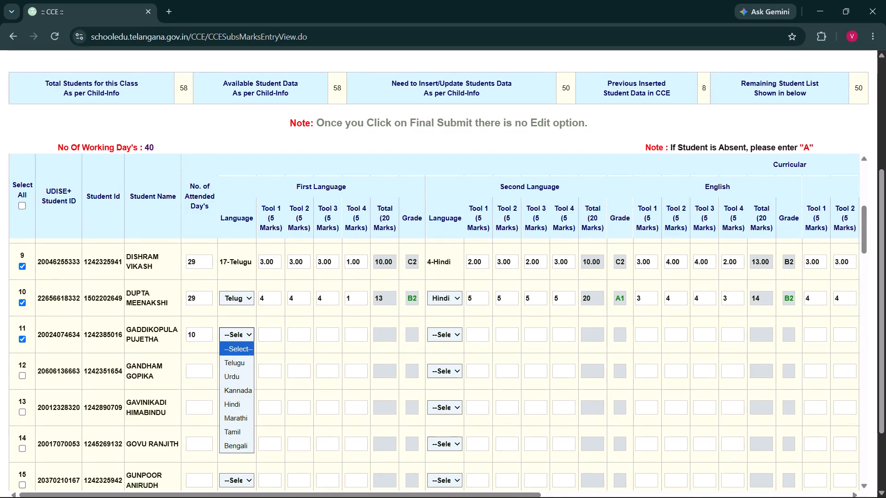
key(Down)
key(Return)
key(Tab)
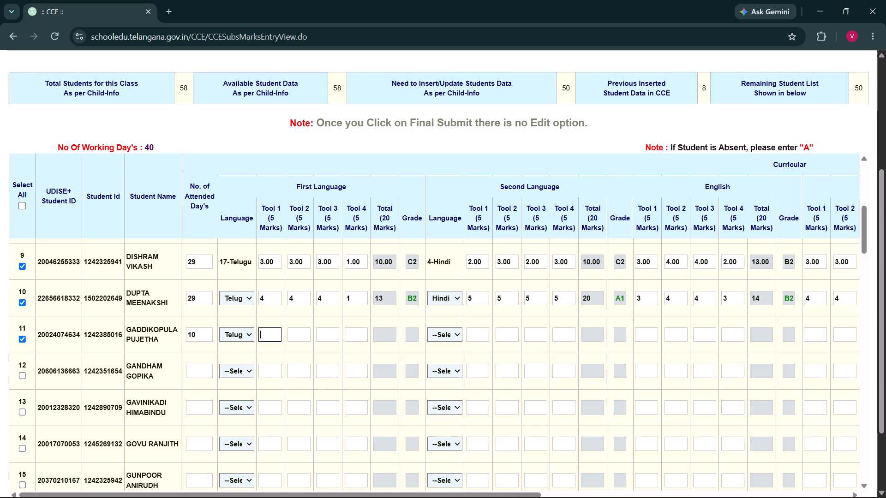
Enter 4.5 for both Tool 1 and Tool 2 in the eleventh student's First Language marks.
text(4.5)
key(Tab)
text(4.5)
key(Tab)
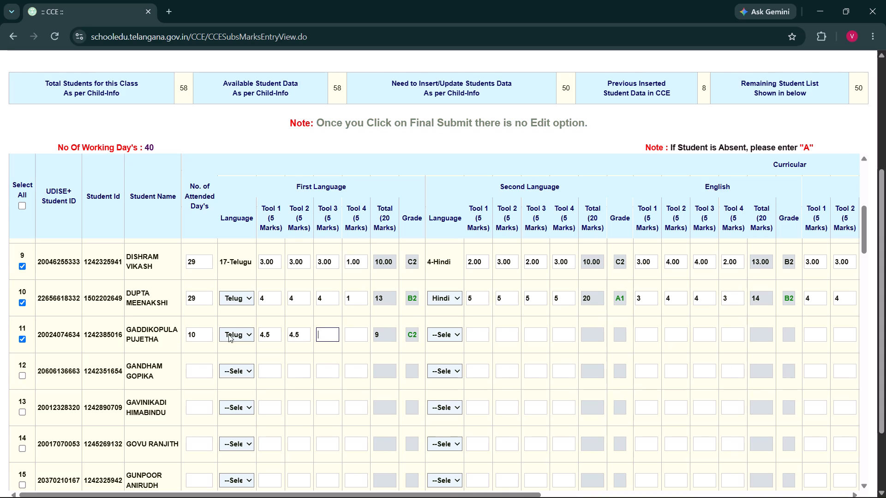
Change the eleventh student's First Language Tool 2 mark to 4 and enter 4.5 for Tools 3 and 4.
click(296, 332)
key(BackSpace)
key(BackSpace)
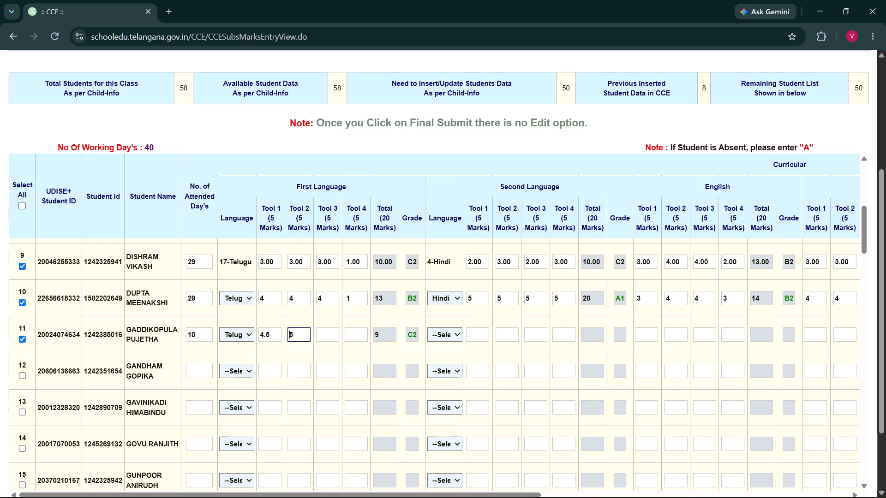
click(306, 334)
key(BackSpace)
key(4)
key(Tab)
text(4.5)
key(Tab)
text(4.5)
key(Tab)
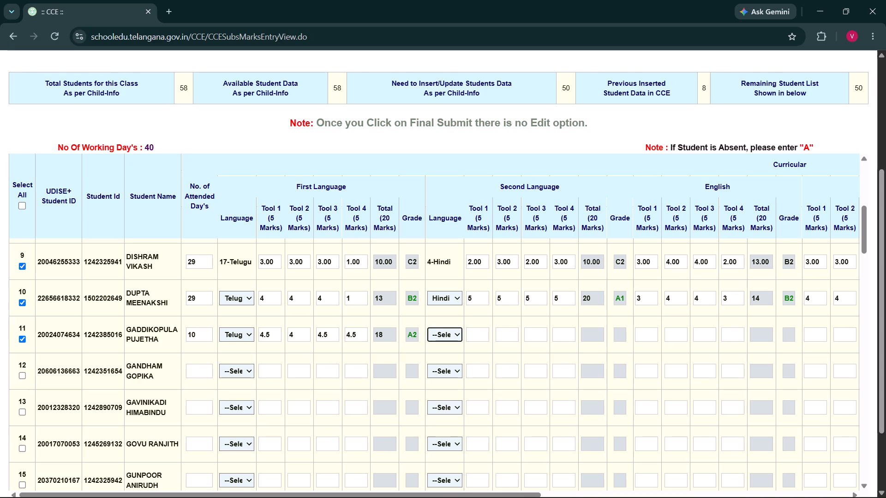
Set the eleventh student's second language to Hindi.
key(Return)
key(Down)
key(Down)
key(Down)
key(Down)
key(Return)
key(Tab)
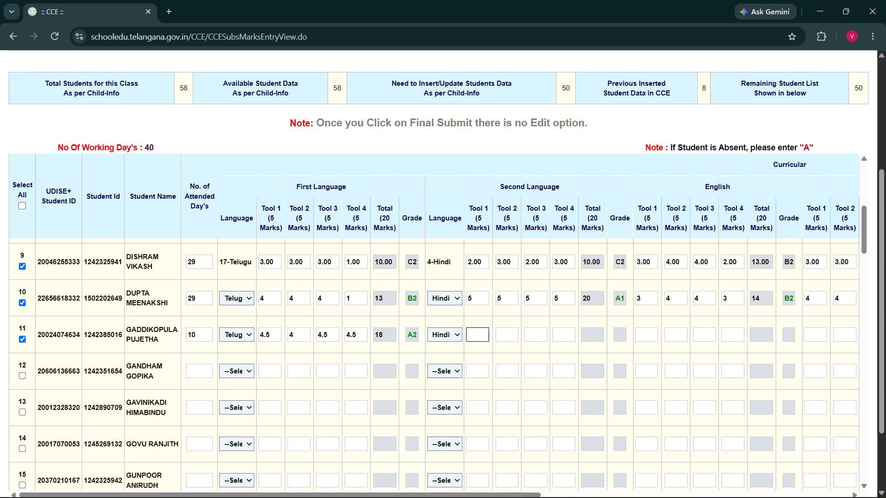
Enter 5 for all four tools in the eleventh student's Second Language marks.
key(5)
key(Tab)
key(5)
key(Tab)
key(5)
key(Tab)
key(5)
key(Tab)
Enter the eleventh student's English marks: 3 for Tools 1 and 2, 4 for Tool 3 and 2 for Tool 4.
key(3)
key(Tab)
key(3)
key(Tab)
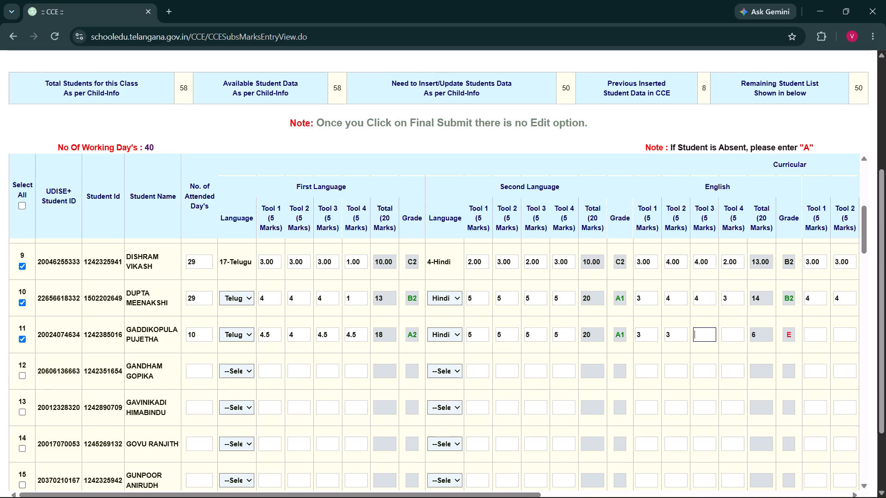
key(4)
key(Tab)
key(2)
key(Tab)
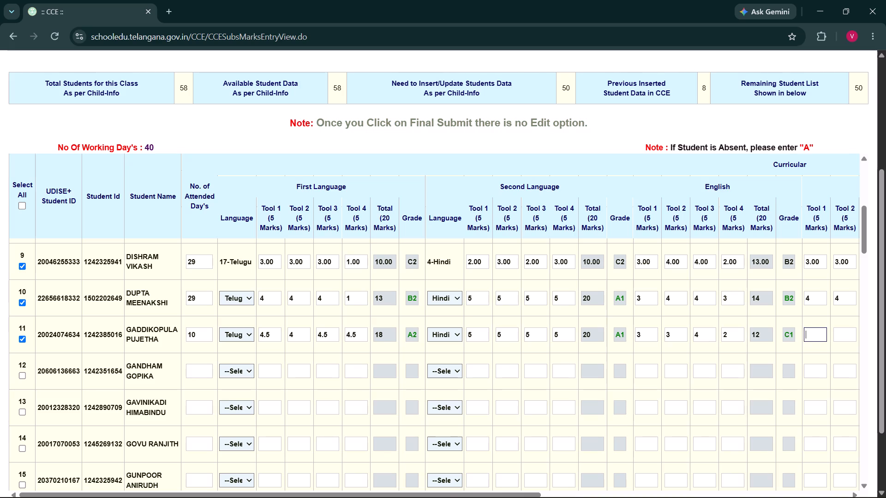
Enter the eleventh student's Maths marks: 4 for Tools 1, 2 and 3, and 3 for Tool 4.
key(4)
key(Tab)
key(4)
key(Tab)
key(4)
key(Tab)
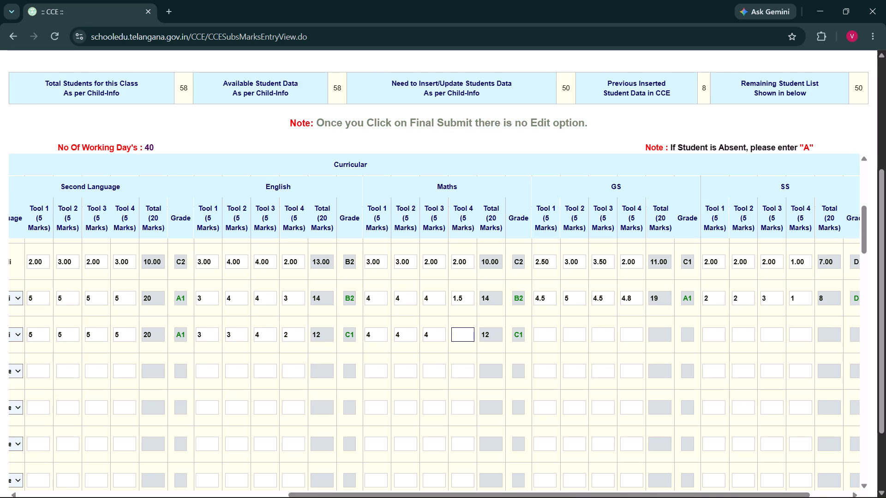
key(3)
key(Tab)
Enter the eleventh student's GS marks: 4.5 for Tools 1 and 2, 4 for Tool 3 and 3.5 for Tool 4.
text(4.5)
key(Tab)
text(4.5)
key(Tab)
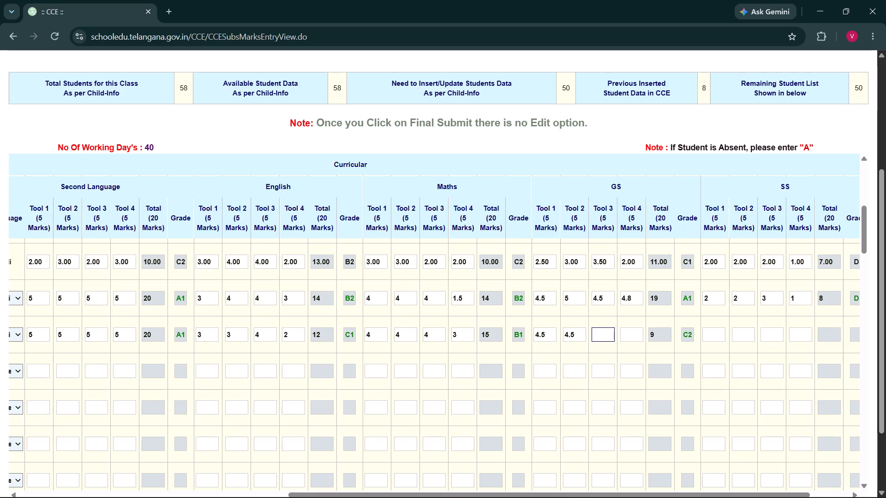
key(4)
key(Tab)
text(3.5)
key(Tab)
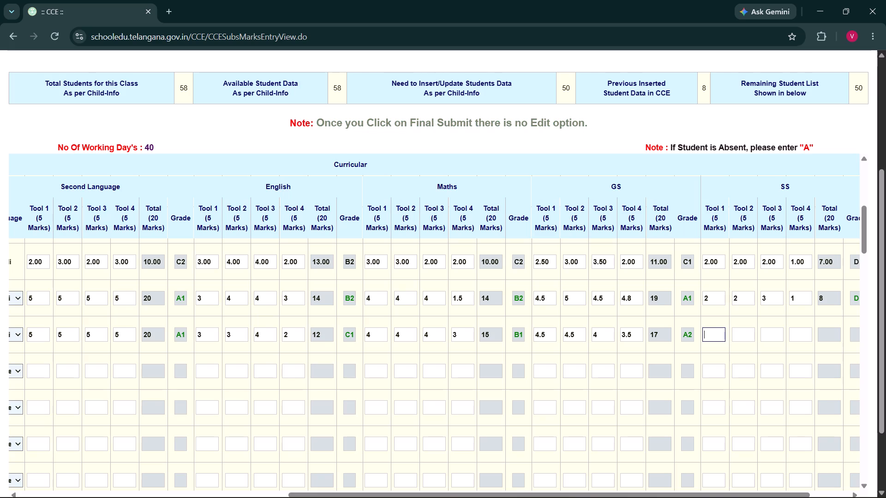
Enter the eleventh student's SS marks: 4 for Tool 1, 3 for Tool 2, 5 for Tool 3 and 2 for Tool 4.
key(4)
key(Tab)
key(3)
key(Tab)
key(5)
key(Tab)
key(2)
key(Tab)
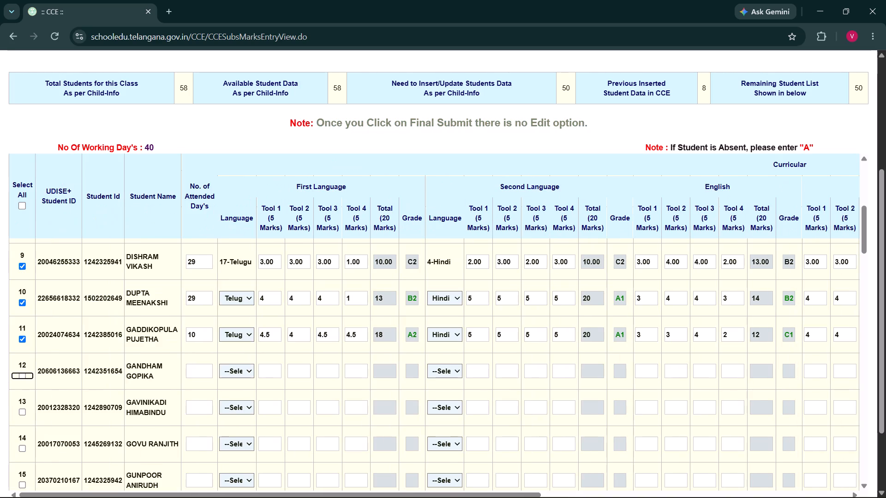
Save the entered marks in editable form, without final submission.
triple_click(881, 490)
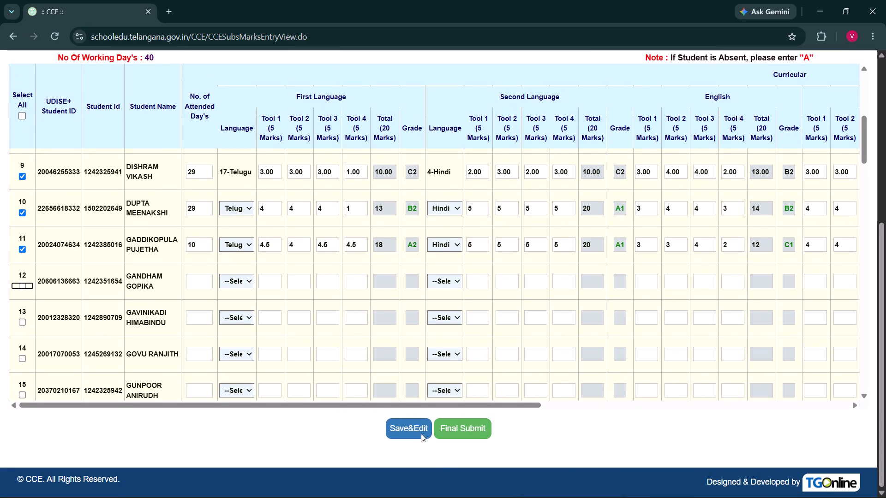
click(417, 425)
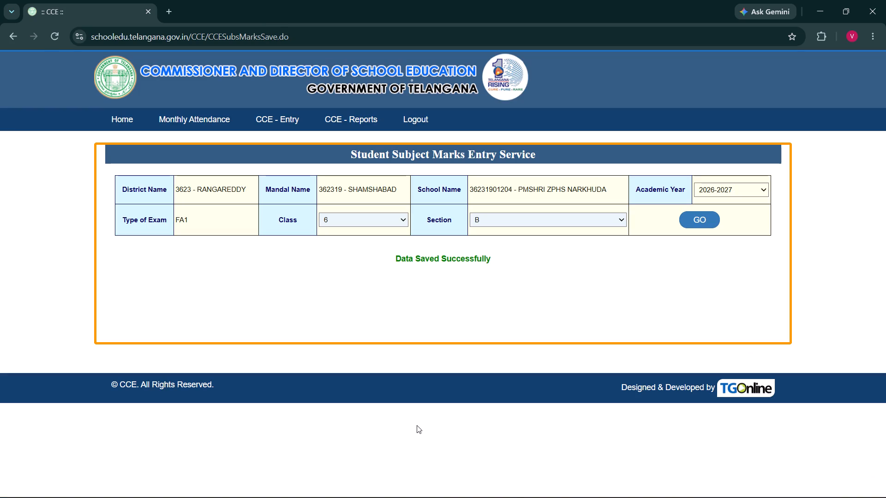
Reload the FA1 marks entry list for class 6, section B.
click(689, 217)
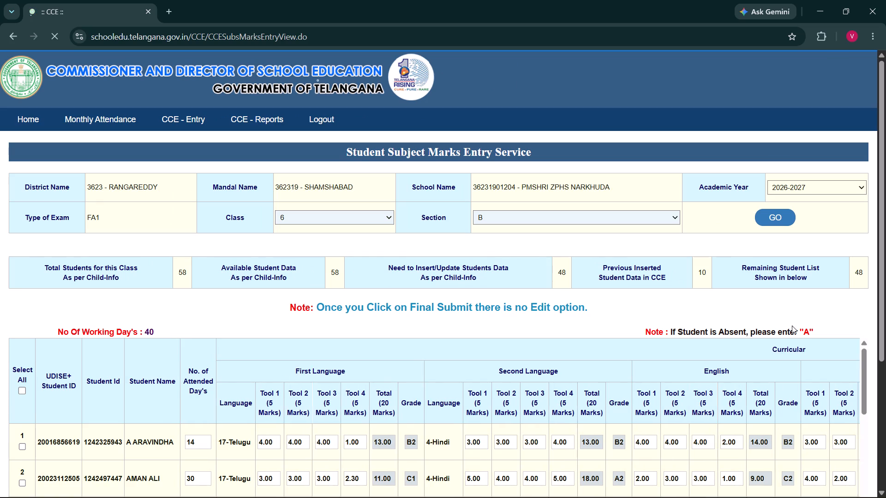
Locate the first student row without marks, just after the eleventh student, in the reloaded list.
click(868, 402)
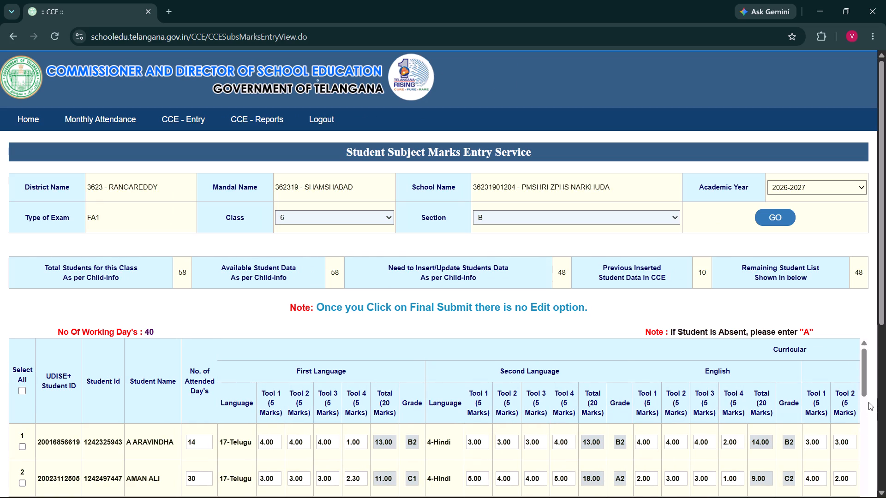
drag(868, 402, 868, 438)
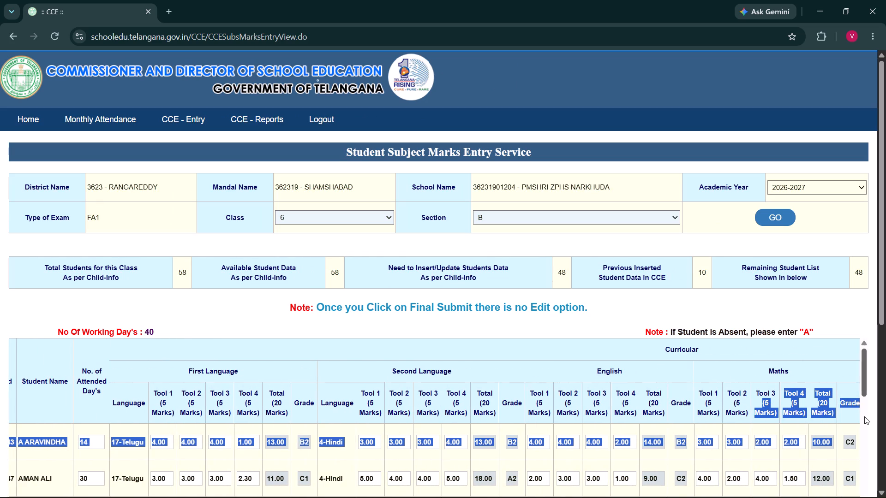
triple_click(864, 417)
drag(864, 417, 866, 493)
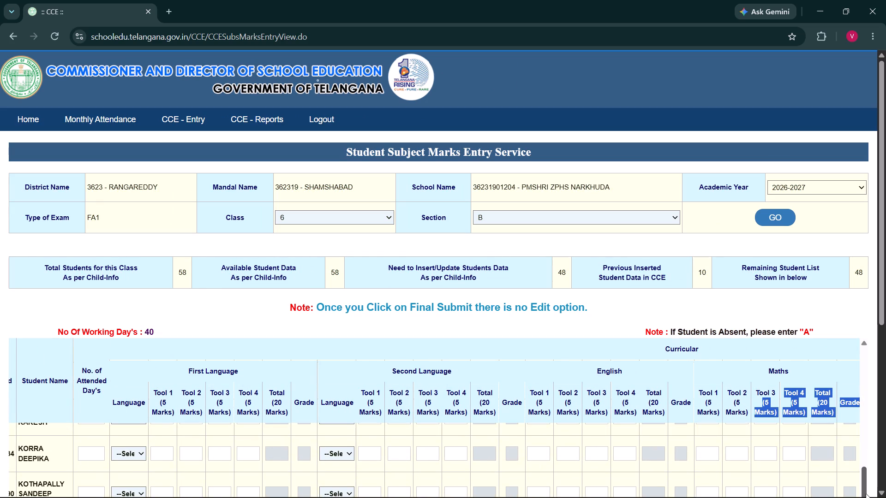
triple_click(882, 397)
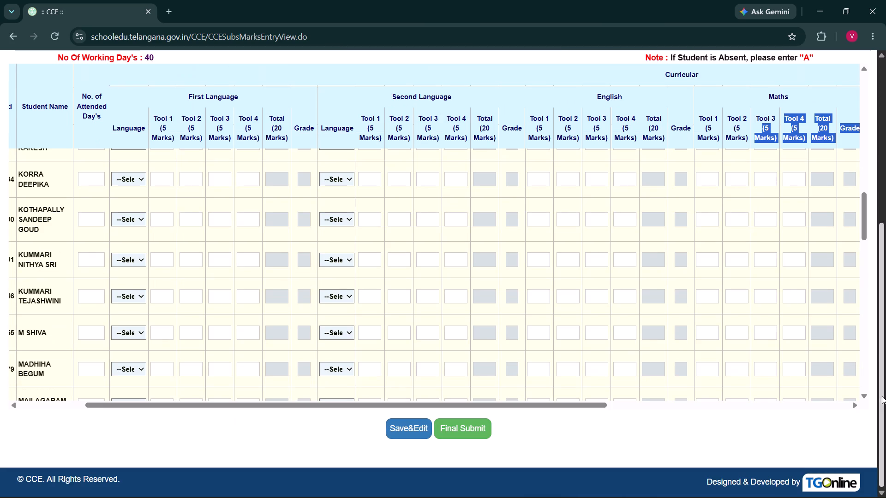
double_click(880, 168)
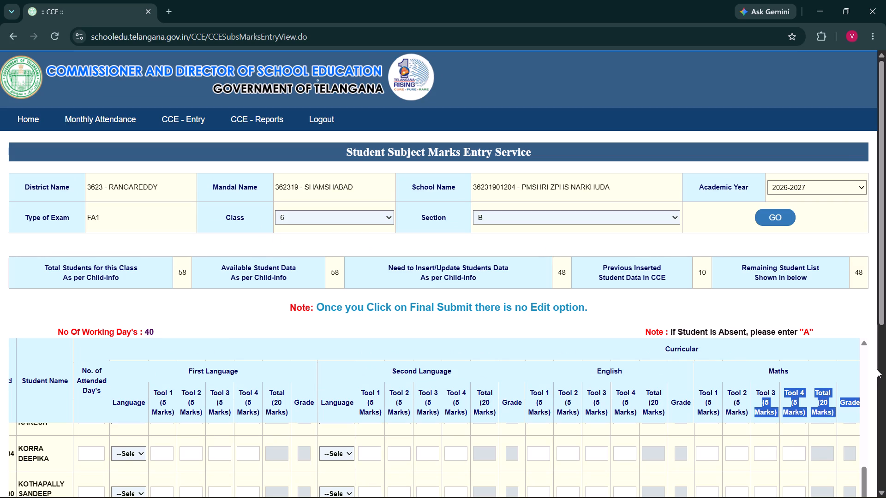
click(877, 369)
click(880, 369)
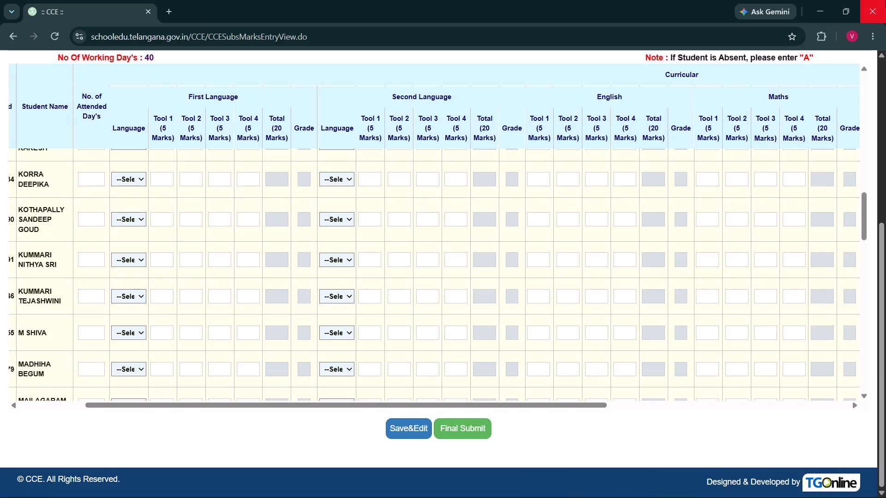
click(862, 164)
double_click(862, 164)
drag(862, 164, 873, 110)
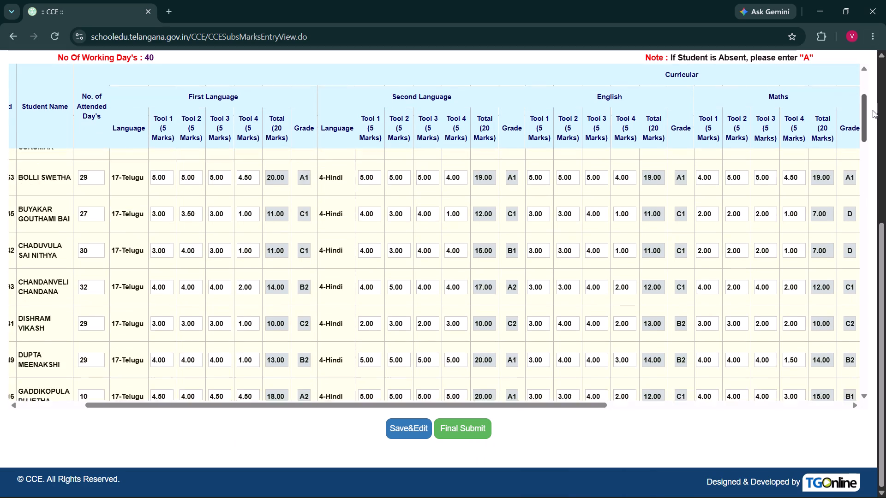
drag(873, 110, 875, 139)
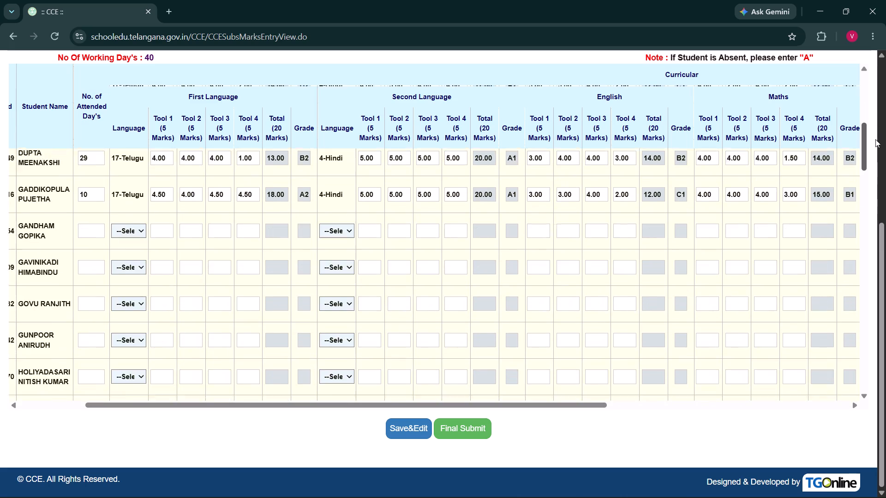
Enter 24 attended days for the twelfth student and set the first language to Telugu.
drag(875, 139, 874, 137)
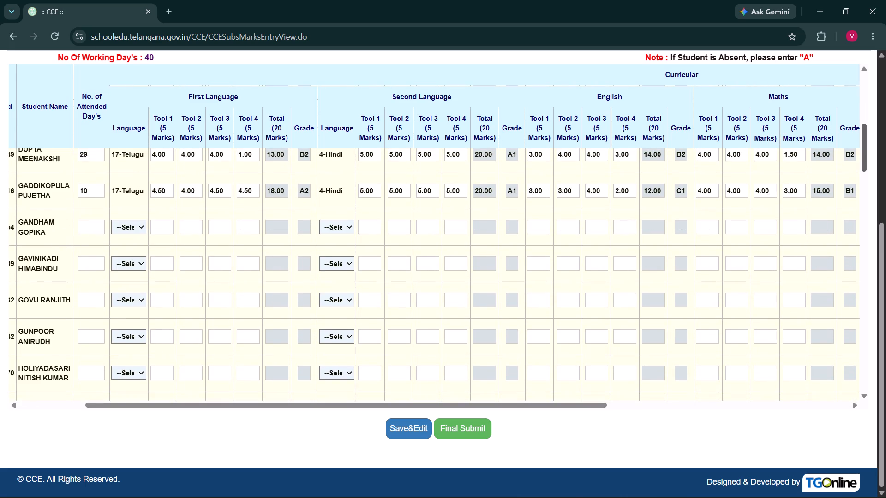
click(82, 226)
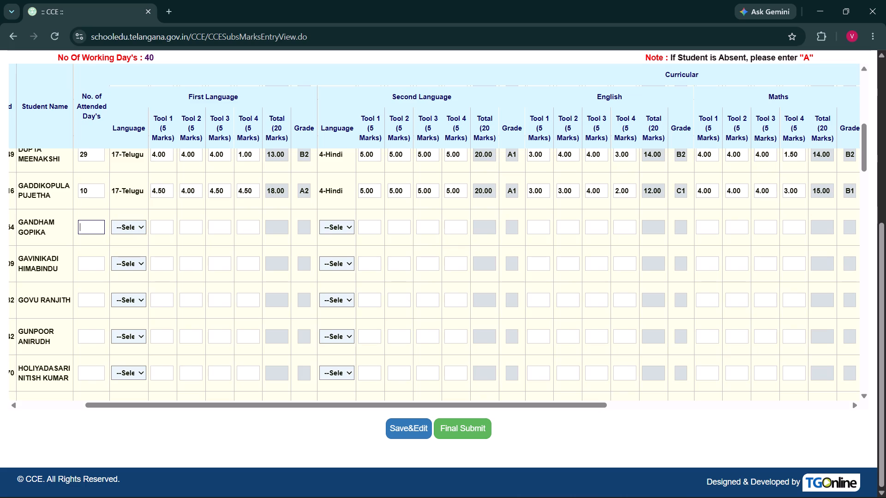
text(24)
key(Tab)
key(Return)
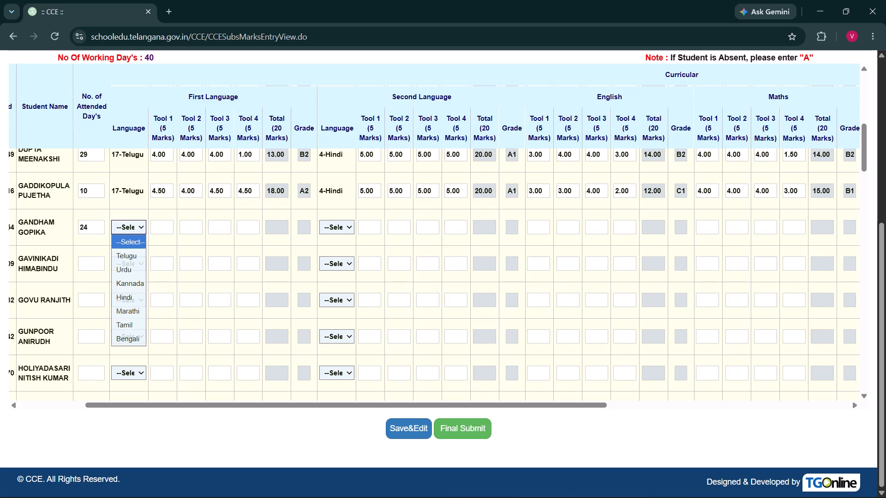
key(Down)
key(Return)
key(Tab)
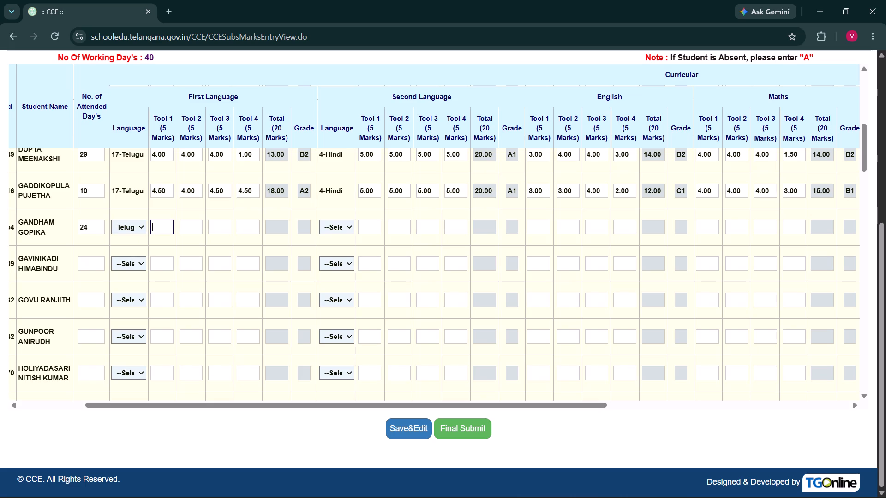
Enter the twelfth student's First Language marks: 3 for Tool 1, 3 for Tool 2, 3 for Tool 3 and 2.3 for Tool 4.
key(3)
key(Tab)
key(3)
key(Tab)
key(3)
key(Tab)
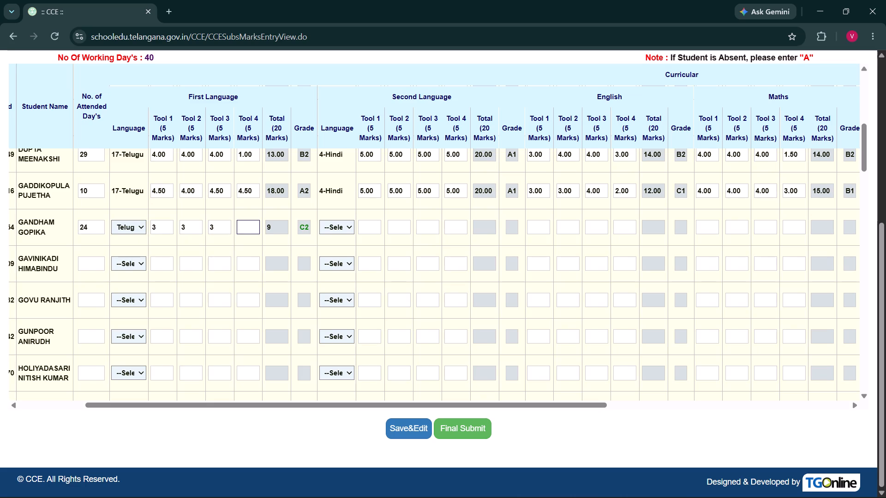
text(2.3)
key(Tab)
Set the twelfth student's second language to Hindi.
key(Return)
key(Down)
key(Down)
key(Down)
key(Down)
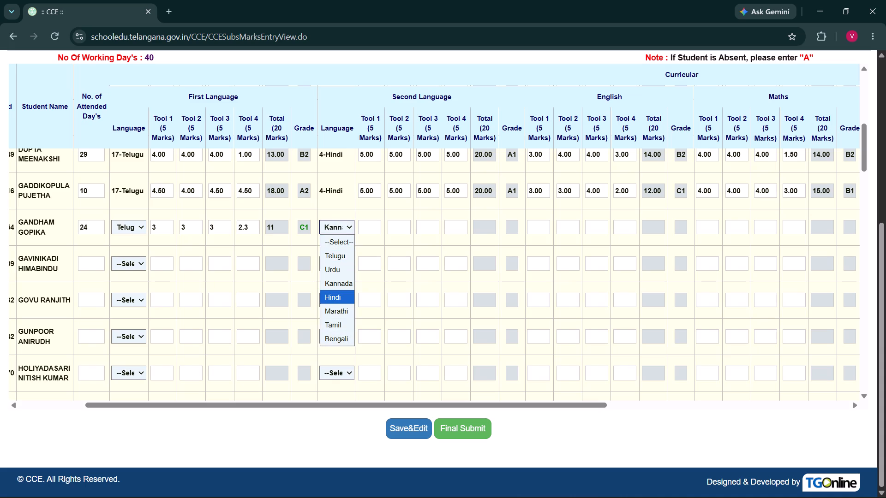
key(Return)
key(Tab)
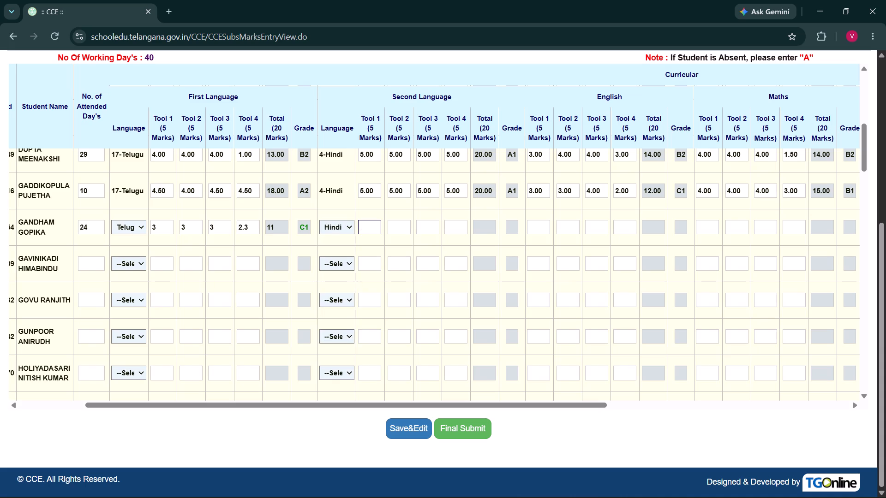
Enter the twelfth student's Second Language marks: 5 for Tool 1, 4 for Tool 2, 3 for Tool 3 and 3 for Tool 4.
key(5)
key(Tab)
key(4)
key(Tab)
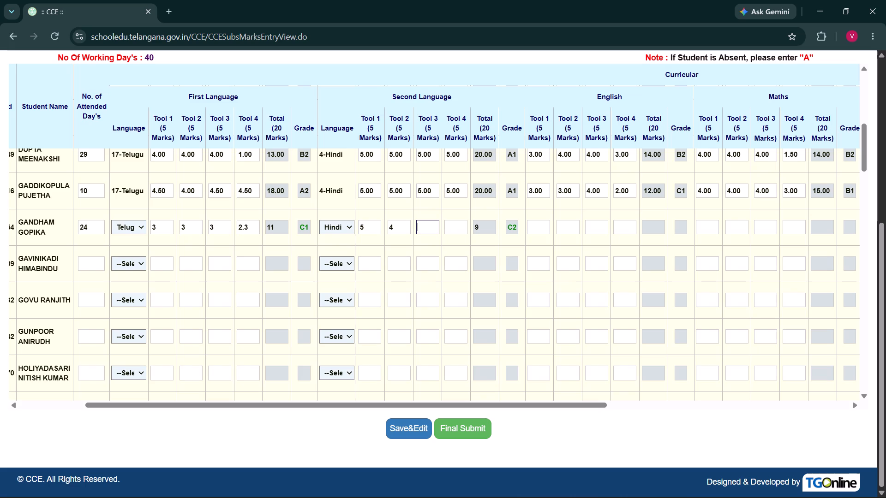
key(3)
key(Tab)
key(3)
key(Tab)
Enter the twelfth student's English marks: 1 for Tool 1, 3 for Tool 2, 3 for Tool 3 and 1 for Tool 4.
key(1)
key(Tab)
key(3)
key(Tab)
key(3)
key(Tab)
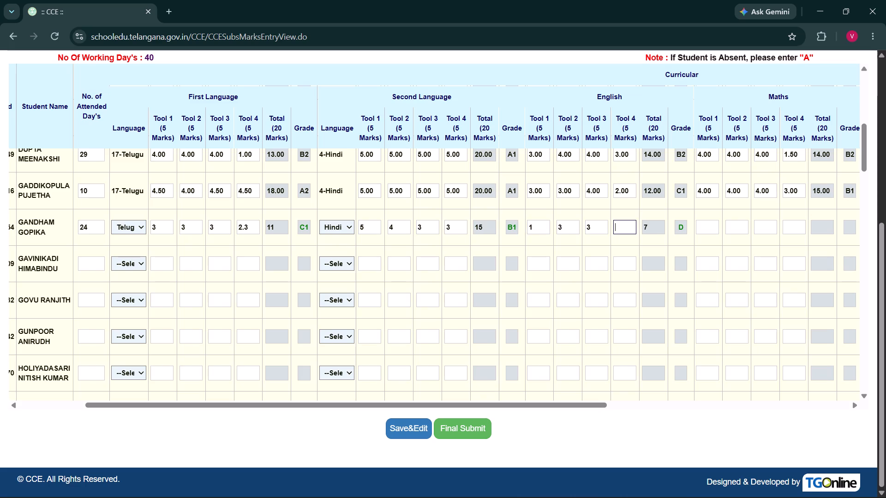
key(1)
key(Tab)
Enter the twelfth student's Maths marks: 3 for Tool 1, 2 for Tool 2, 3 for Tool 3 and 1 for Tool 4.
key(3)
key(Tab)
key(0)
key(Tab)
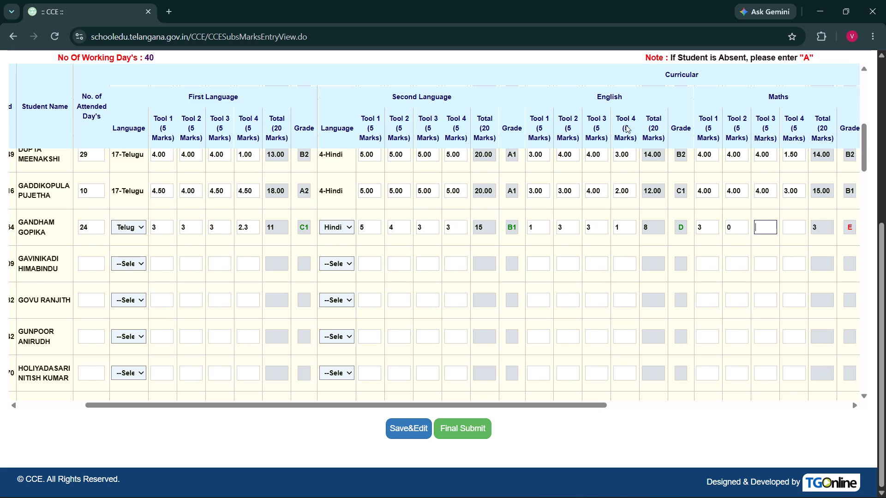
click(738, 224)
key(2)
key(BackSpace)
key(BackSpace)
key(2)
key(Tab)
key(3)
key(Tab)
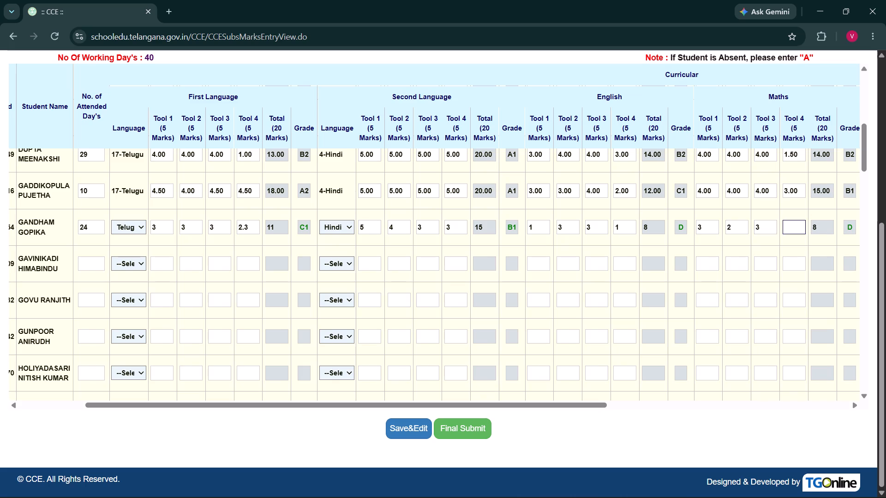
key(1)
key(Tab)
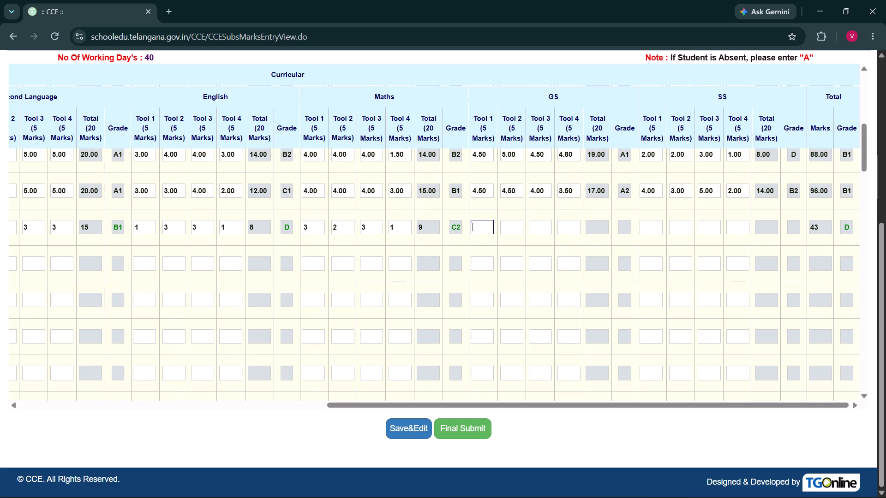
Enter the twelfth student's GS marks: 3 for Tool 1, 3.5 for Tool 2, 3 for Tool 3 and 2.5 for Tool 4.
key(3)
key(Tab)
text(3.5)
key(Tab)
key(3)
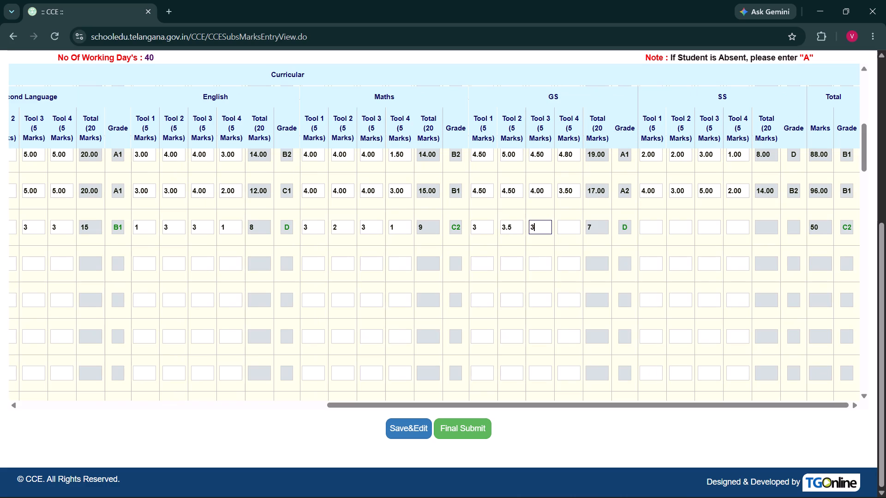
key(Tab)
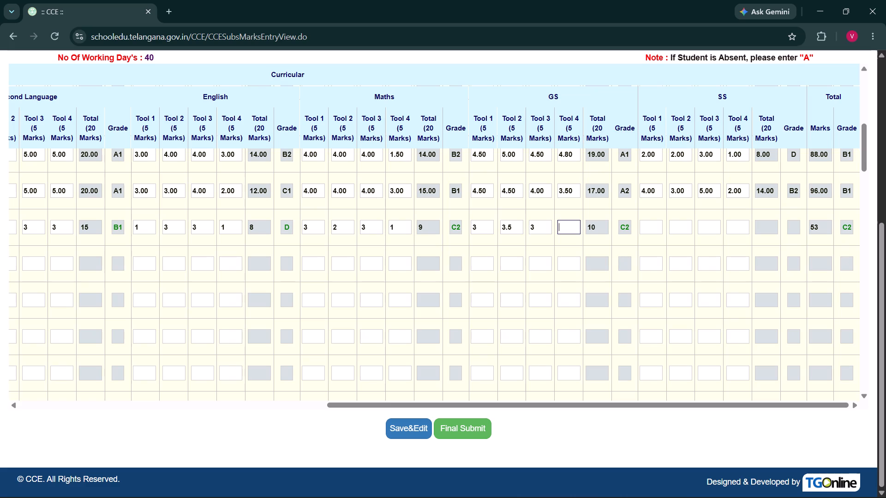
text(2.5)
key(Tab)
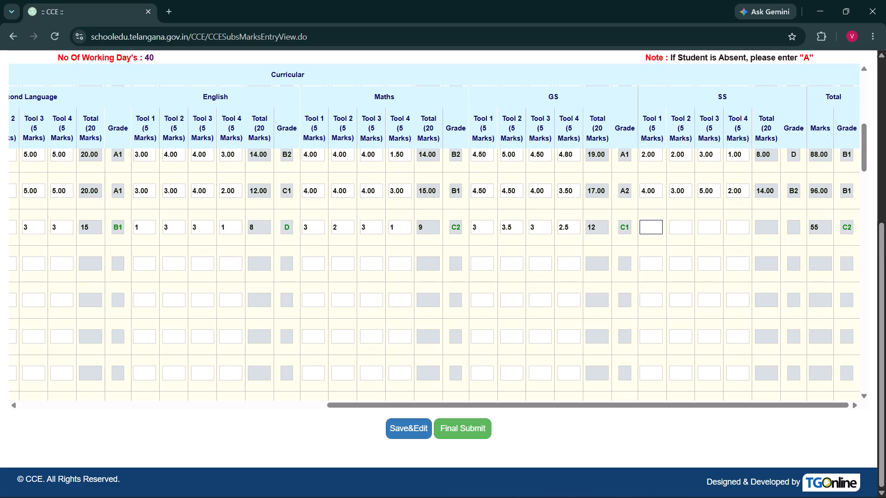
Enter the twelfth student's SS marks: 3 for Tool 1, 3 for Tool 2, 4 for Tool 3 and 2 for Tool 4.
key(3)
key(Tab)
key(3)
key(Tab)
key(4)
key(Tab)
key(2)
key(Tab)
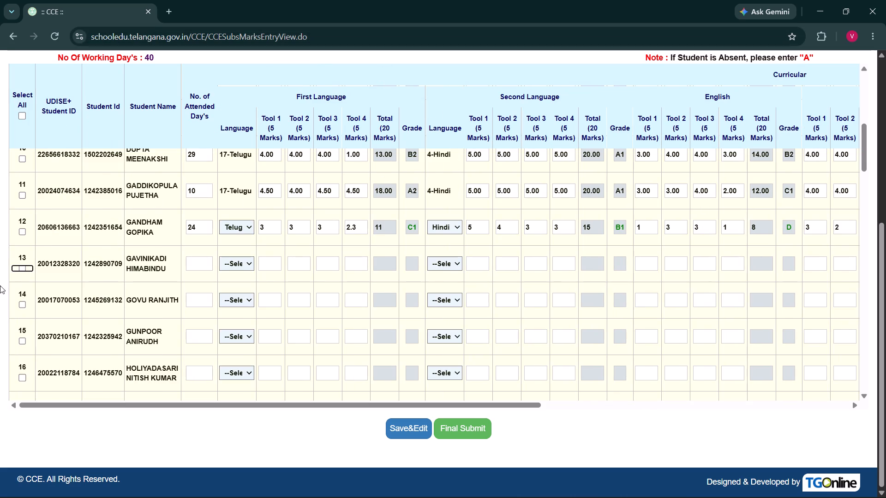
Mark the thirteenth student's row as selected in the marks list.
click(20, 267)
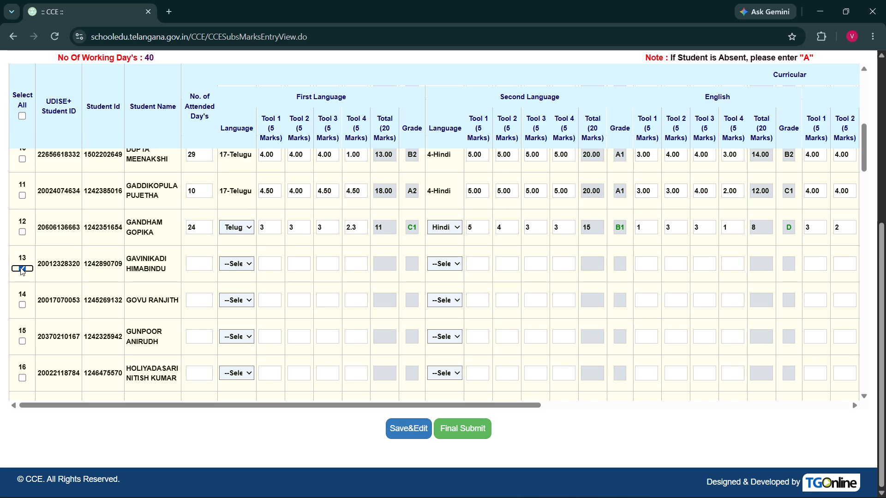
Enter 28 attended days for the thirteenth student and set the first language to Telugu.
click(193, 264)
text(28)
key(Tab)
key(Return)
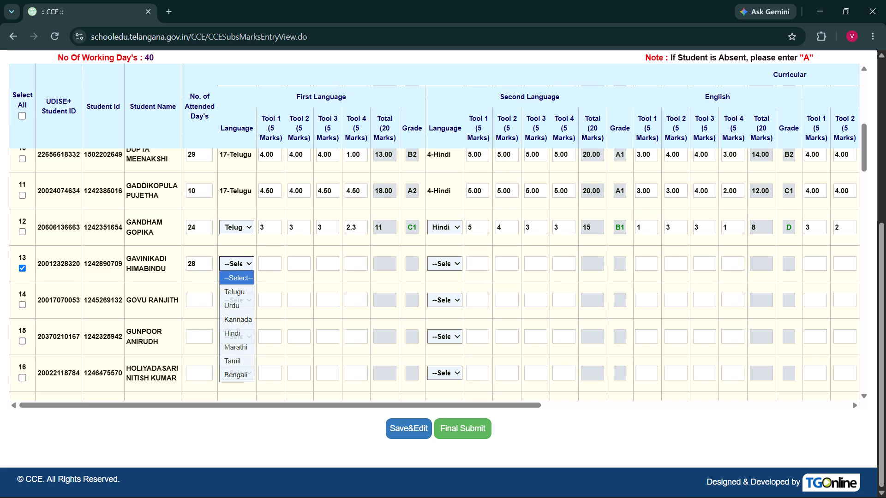
key(Down)
key(Return)
key(Tab)
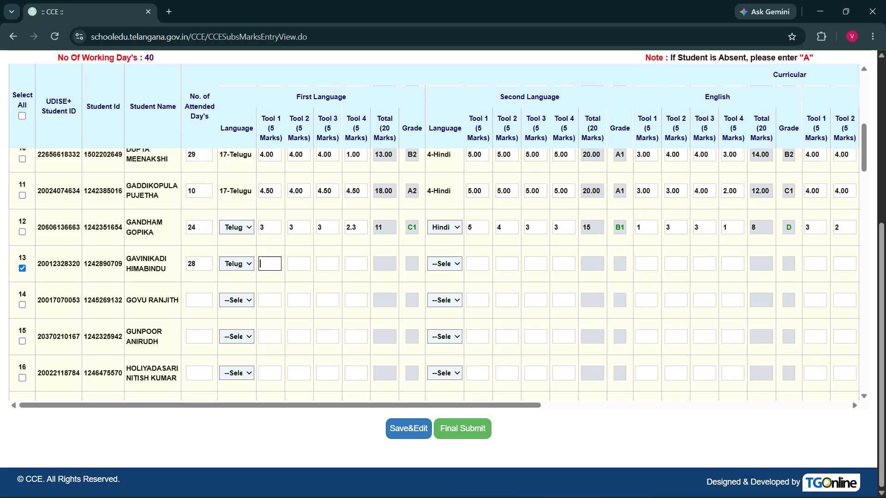
Enter the thirteenth student's first language marks: 4 for Tool 1, 4 for Tool 2, 4 for Tool 3 and 3.2 for Tool 4.
key(4)
key(Tab)
key(4)
key(Tab)
key(4)
key(Tab)
text(3.2)
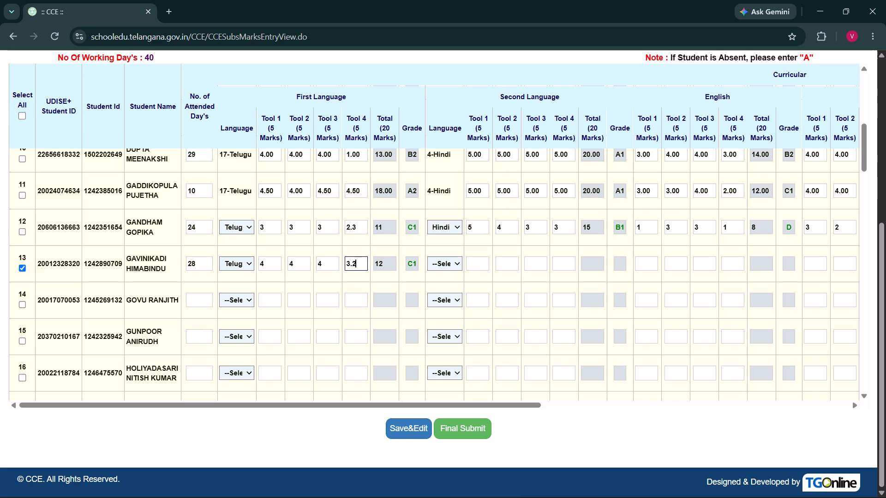
key(Tab)
Set the thirteenth student's second language to Hindi and enter 5 marks for each of its four tools.
key(5)
key(Tab)
key(5)
key(Tab)
key(5)
key(Tab)
key(5)
key(Tab)
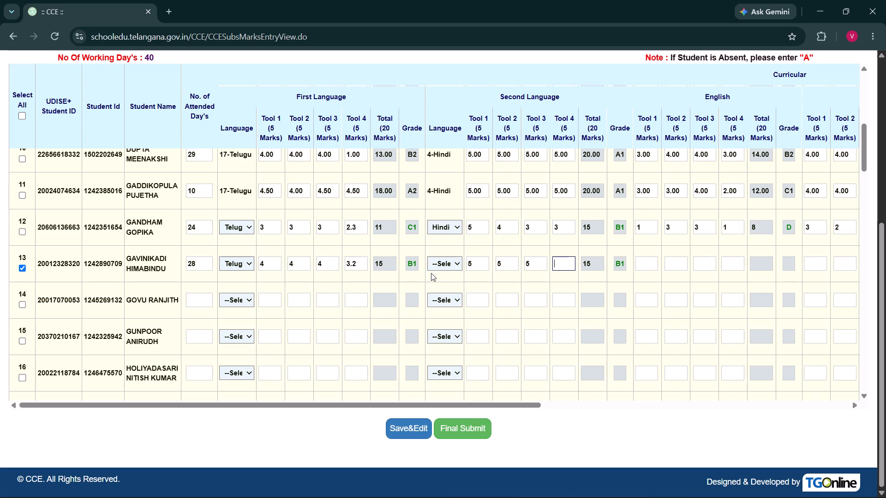
click(454, 263)
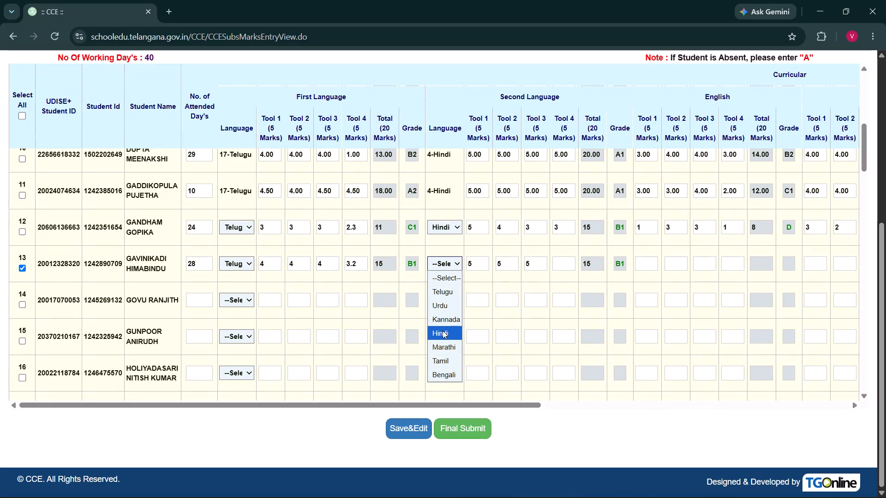
click(443, 331)
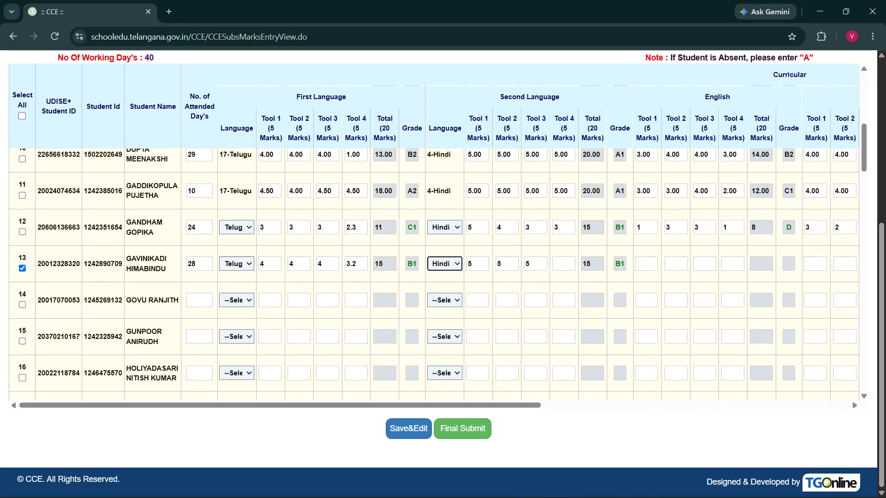
click(573, 268)
key(5)
key(Tab)
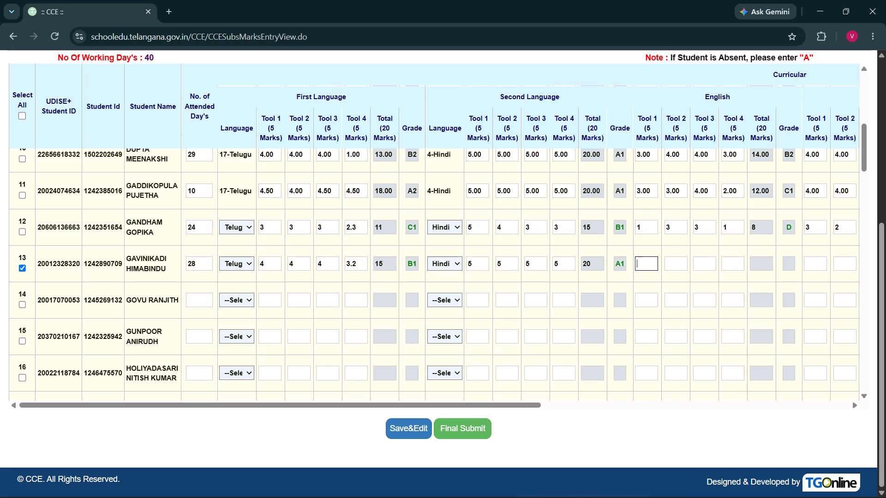
Enter the thirteenth student's English marks: 3 for Tool 1, 3 for Tool 2, 4 for Tool 3 and 1 for Tool 4.
text(33)
key(BackSpace)
key(Tab)
key(3)
key(Tab)
key(4)
key(Tab)
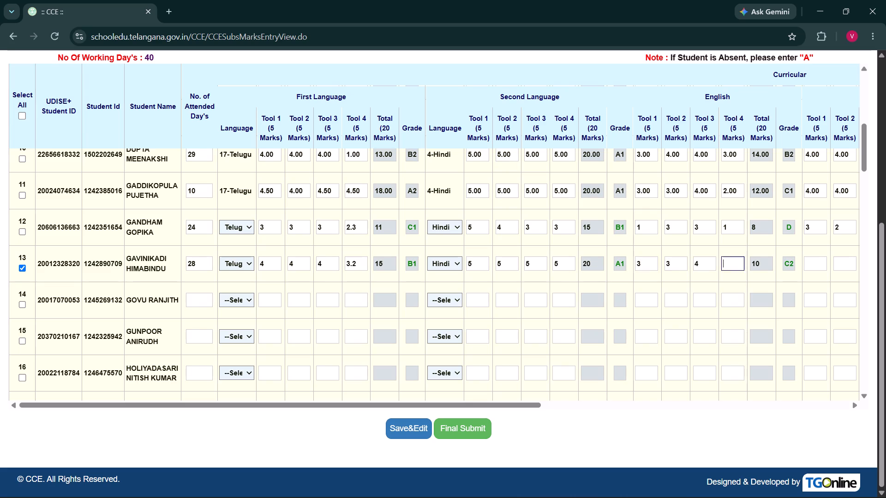
key(1)
key(Tab)
Enter the thirteenth student's Maths marks: 4 for Tool 1, 4 for Tool 2, 4 for Tool 3 and 1 for Tool 4.
key(4)
key(Tab)
key(4)
key(Tab)
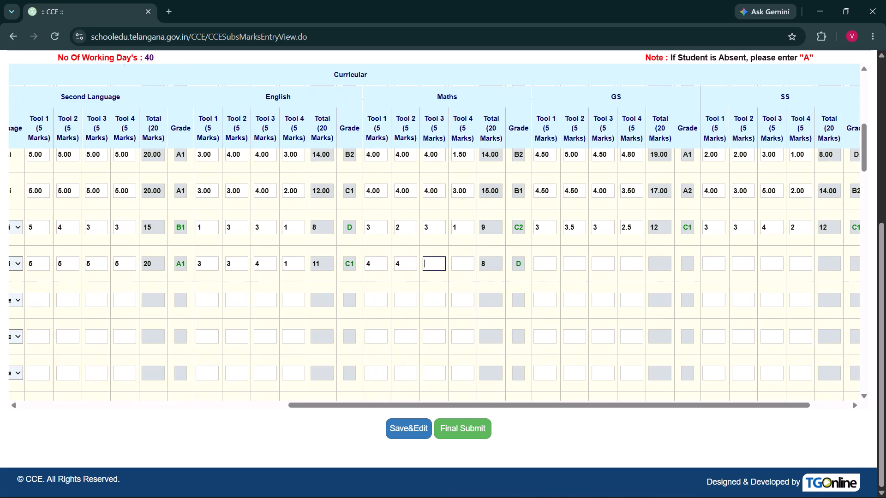
key(4)
key(Tab)
key(1)
key(Tab)
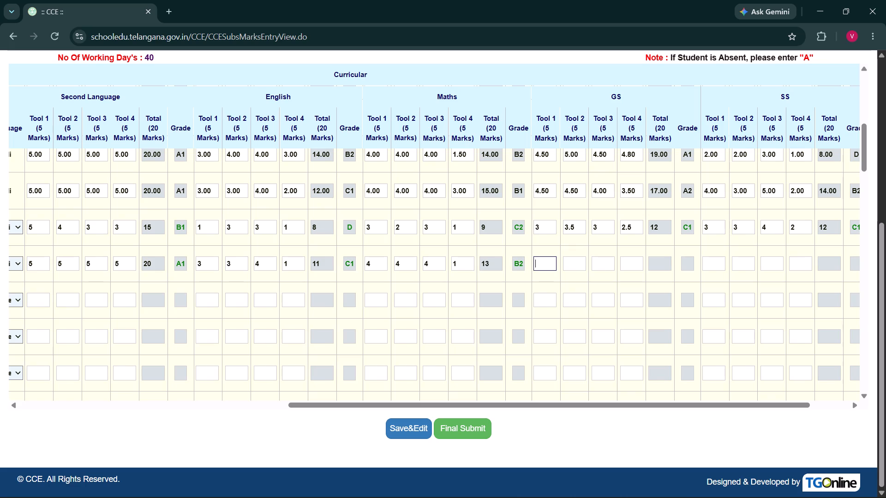
Enter the thirteenth student's GS marks: 4 for Tool 1, 4.5 for Tool 2, 4 for Tool 3 and 3 for Tool 4.
key(4)
key(Tab)
text(4.5)
key(Tab)
key(4)
key(Tab)
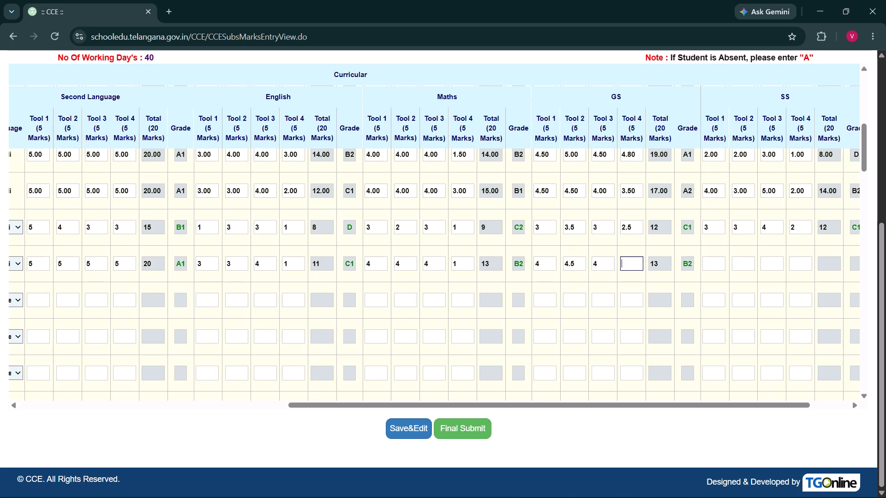
key(3)
key(Tab)
Enter the thirteenth student's SS marks: 3 for Tool 1, 3 for Tool 2, 5 for Tool 3 and 2 for Tool 4.
key(3)
key(Tab)
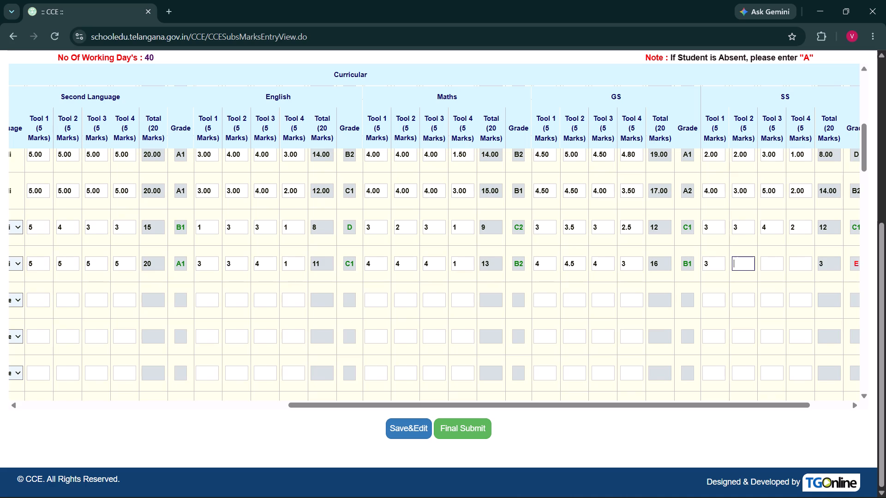
key(3)
key(Tab)
key(2)
key(BackSpace)
key(5)
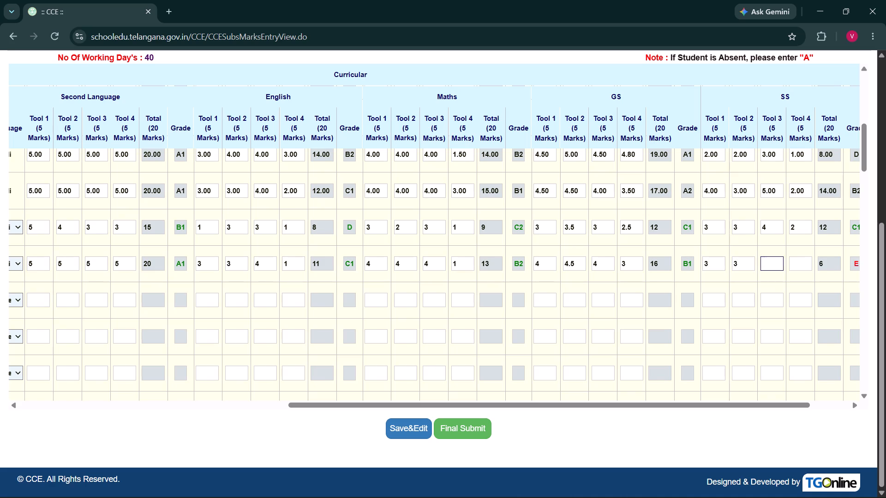
key(Tab)
key(2)
key(Tab)
key(Tab)
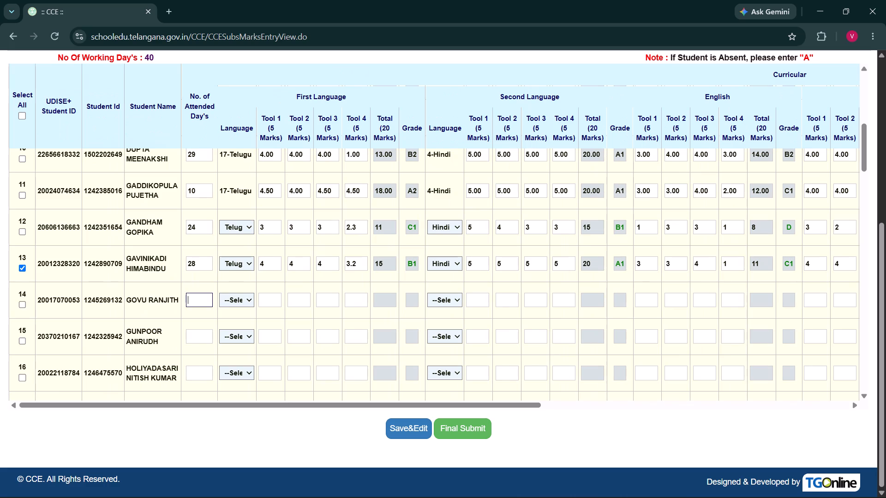
Mark the fourteenth student's row as selected in the marks list.
click(20, 307)
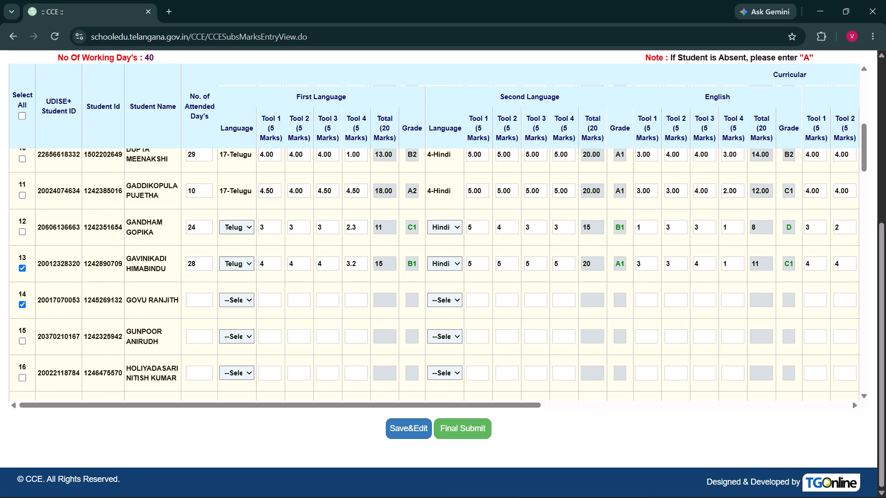
Enter 16 attended days for the fourteenth student and set the first language to Telugu.
click(194, 304)
key(Tab)
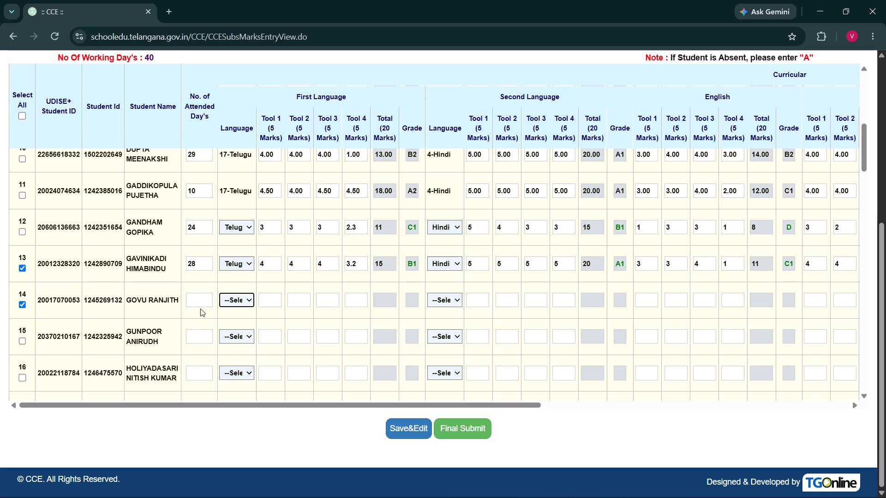
click(195, 303)
key(1)
key(6)
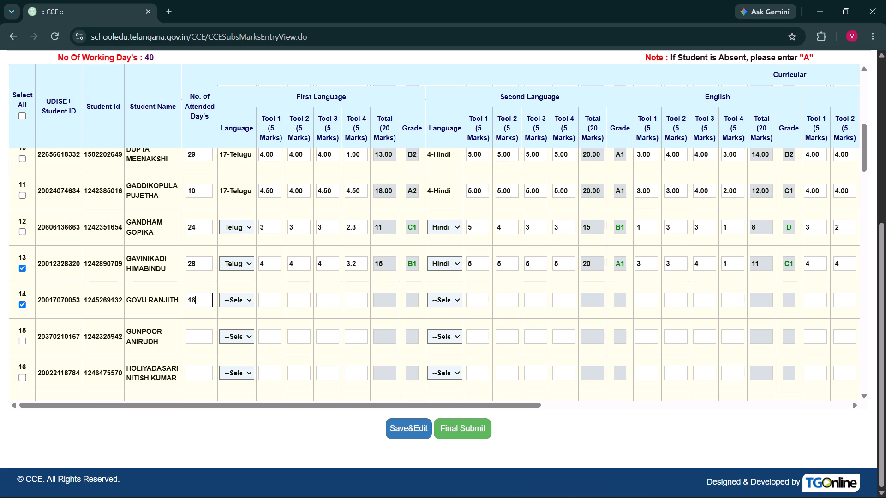
key(Tab)
key(Return)
key(Down)
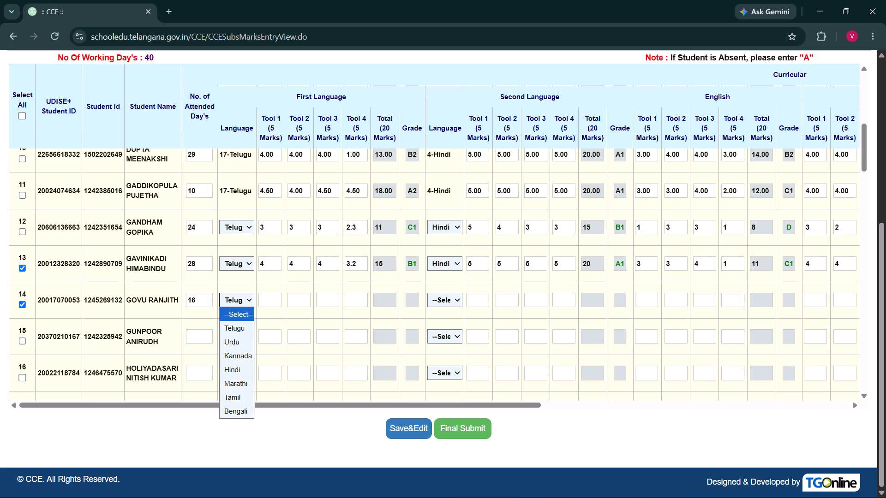
key(Return)
key(Tab)
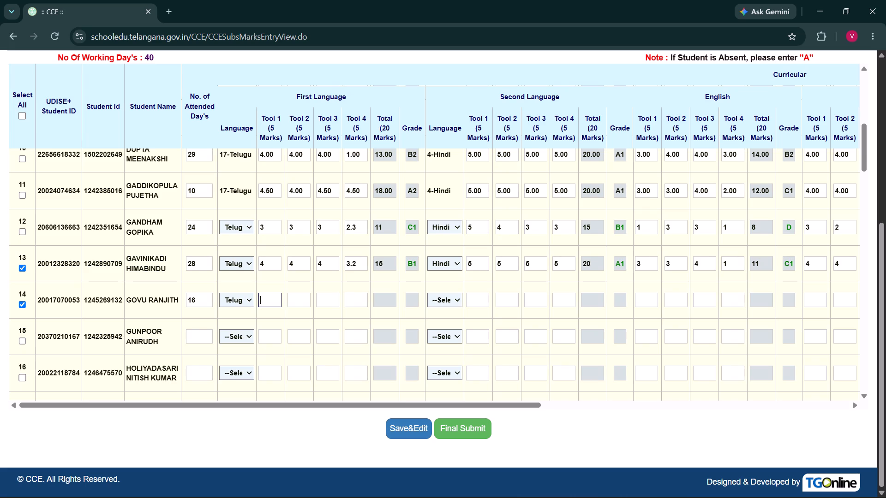
Enter the fourteenth student's first language marks: 4 for Tool 1, 4 for Tool 2, 4 for Tool 3 and 2.5 for Tool 4.
key(4)
key(Tab)
key(4)
key(Tab)
key(4)
key(Tab)
text(2.5)
key(Tab)
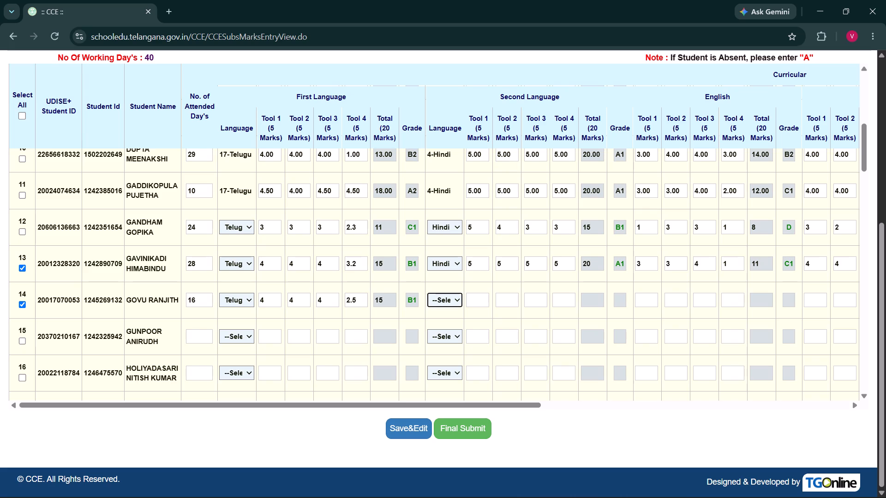
Set the fourteenth student's second language to Hindi.
key(Return)
key(Down)
key(Down)
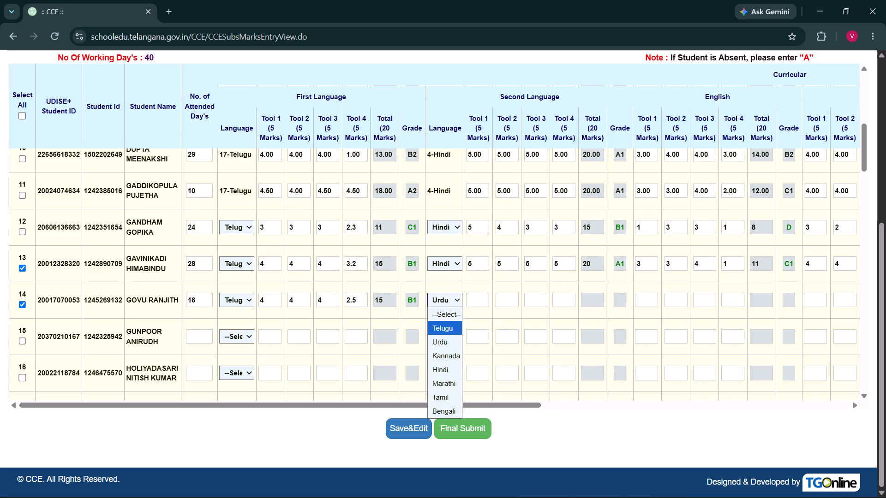
key(Down)
key(Down)
key(Return)
key(Tab)
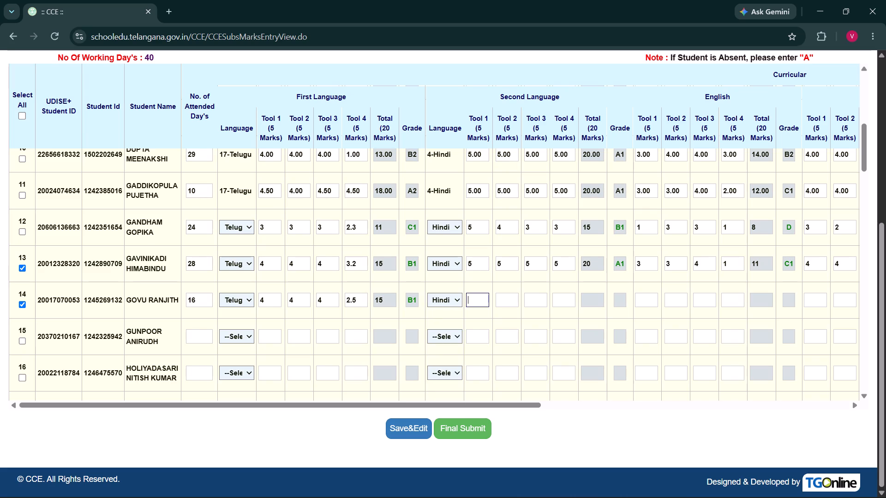
Enter the fourteenth student's second language marks: 4 for Tool 1, 5 for Tool 2, 4 for Tool 3 and 4 for Tool 4.
key(4)
key(Tab)
key(5)
key(Tab)
key(4)
key(Tab)
key(4)
key(Tab)
Enter the fourteenth student's English marks: 3 for Tool 1, 3 for Tool 2, 4 for Tool 3 and 2 for Tool 4.
key(3)
key(Tab)
key(3)
key(Tab)
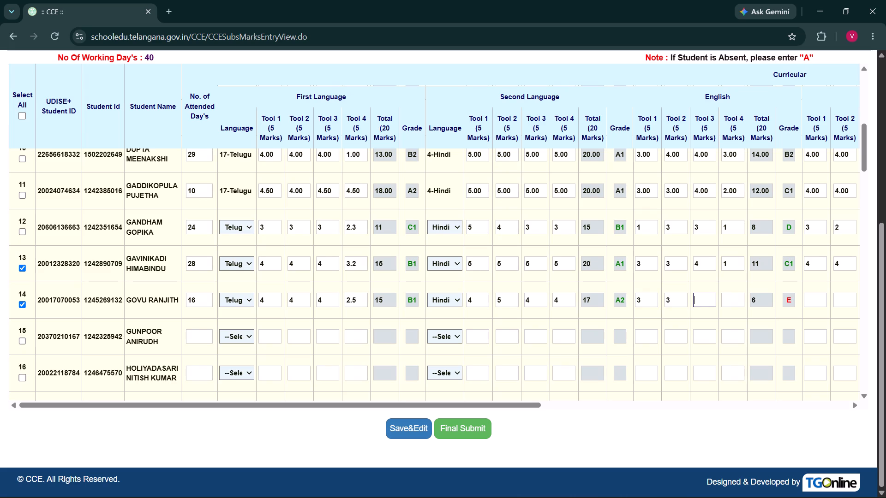
key(4)
key(Tab)
key(2)
key(Tab)
Enter the fourteenth student's Maths marks: 2 for Tool 1, 2 for Tool 2, 2 for Tool 3 and 2.5 for Tool 4.
key(2)
key(Tab)
key(2)
key(Tab)
key(2)
key(Tab)
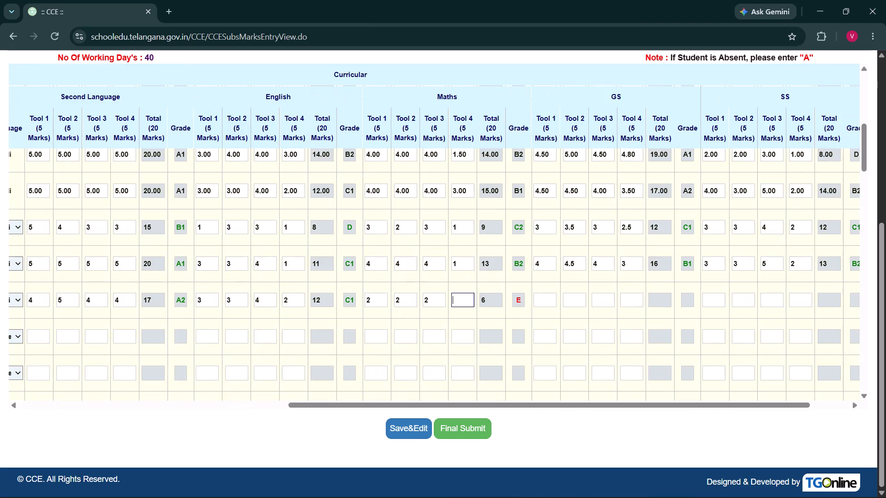
text(2.5)
key(Tab)
Enter the fourteenth student's GS marks: 3.5 for Tool 1, 4 for Tool 2, 3 for Tool 3 and 1.5 for Tool 4.
text(3.5)
key(Tab)
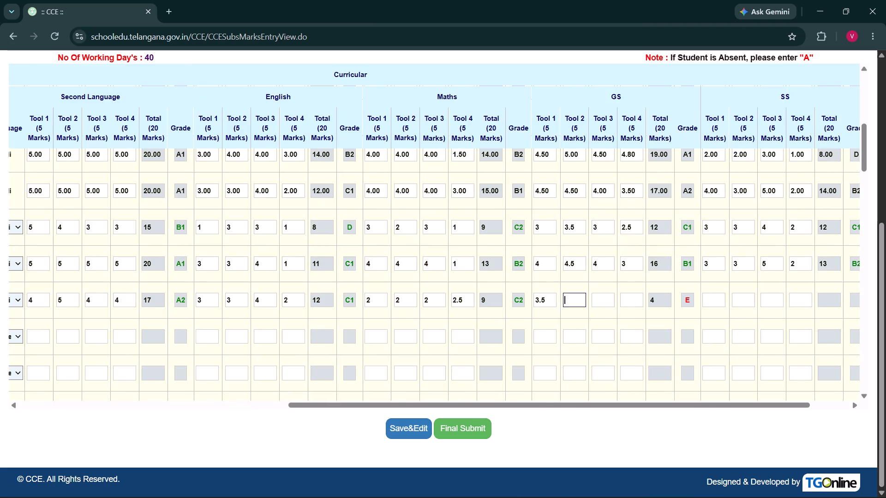
key(4)
key(Tab)
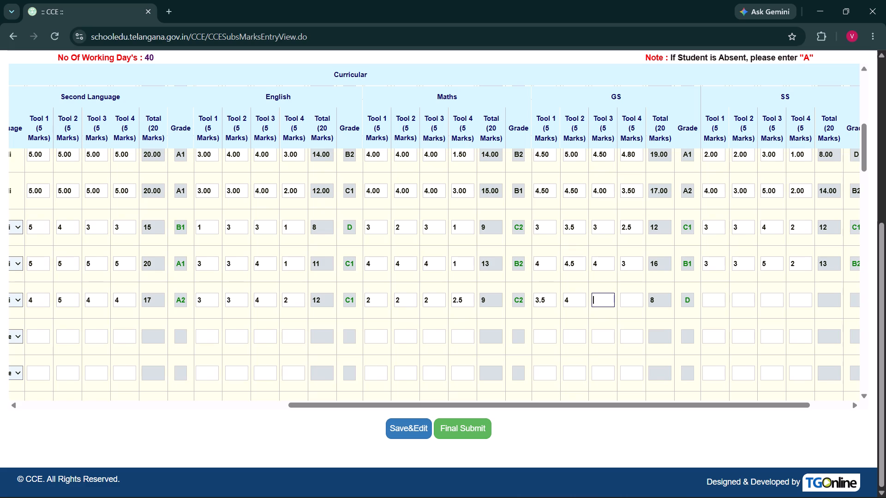
key(3)
key(Tab)
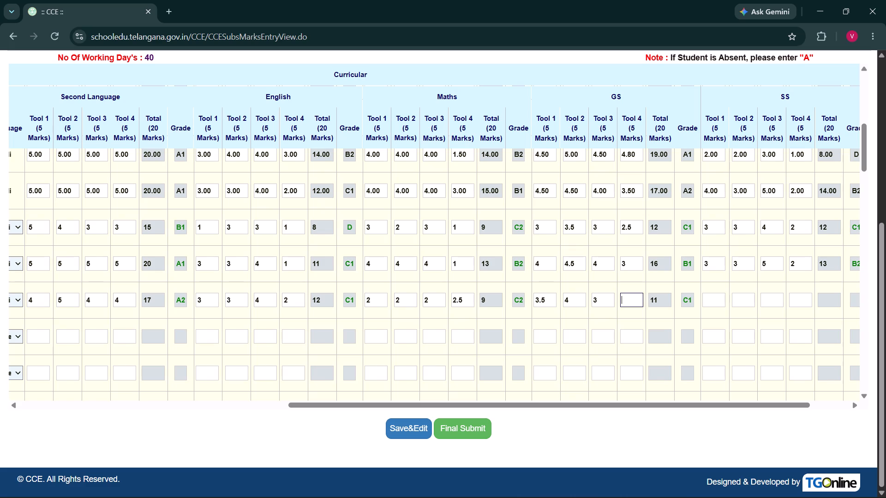
text(1.5)
key(Tab)
Enter the fourteenth student's SS marks: 2 for Tool 1, 3 for Tool 2, 4 for Tool 3 and 1 for Tool 4.
key(2)
key(Tab)
key(3)
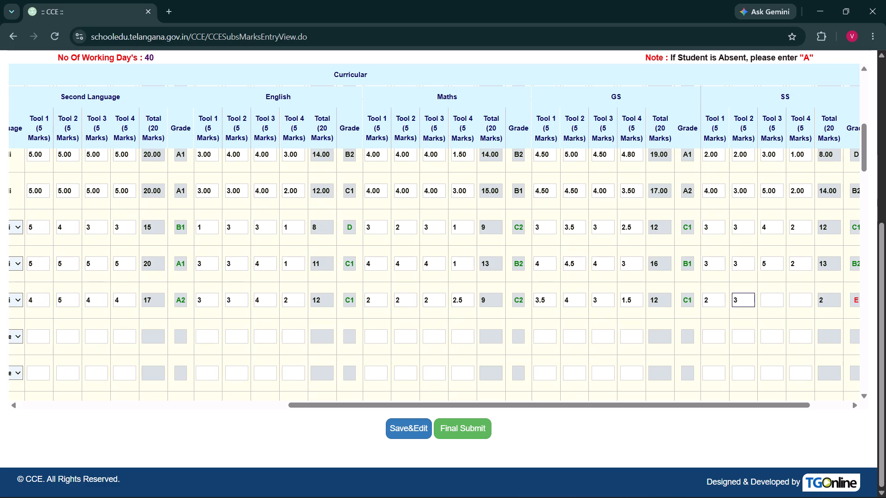
key(Tab)
key(4)
key(Tab)
key(1)
key(Tab)
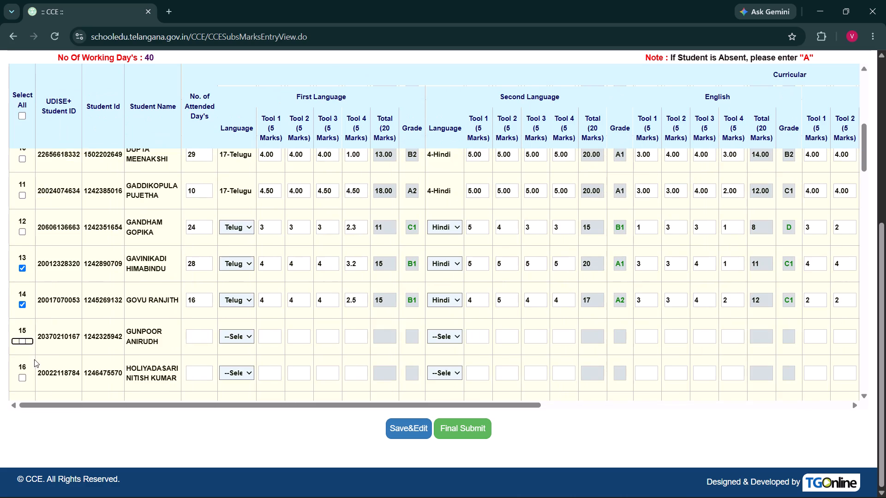
Select the fifteenth student's row for entry and enter 33 attended days.
click(24, 340)
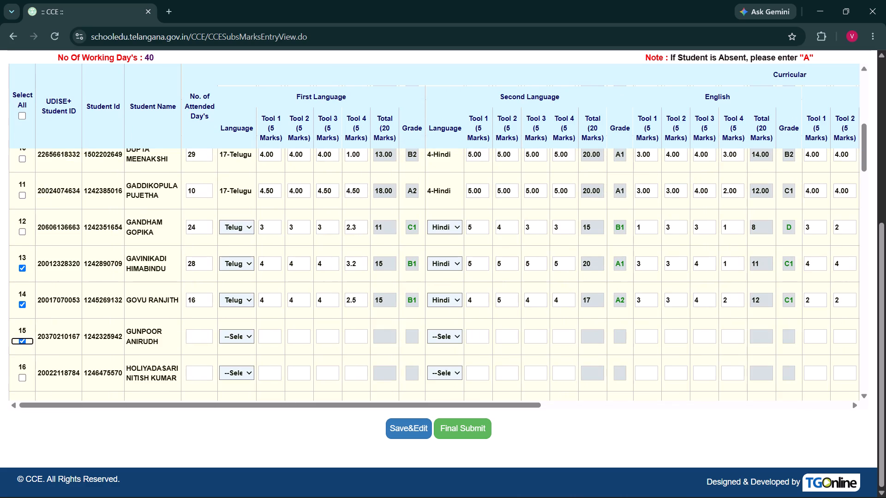
click(195, 335)
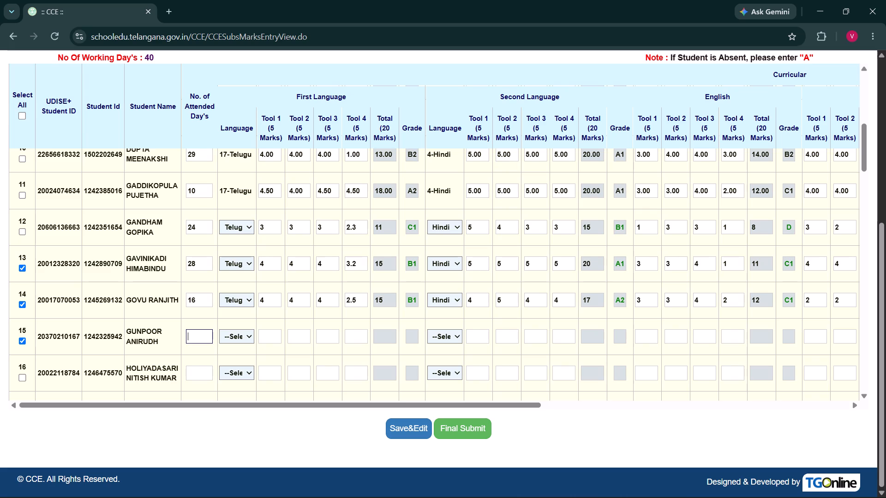
click(204, 332)
text(33)
key(Tab)
Set the fifteenth student's first language to Telugu.
key(Return)
key(Down)
key(Return)
key(Tab)
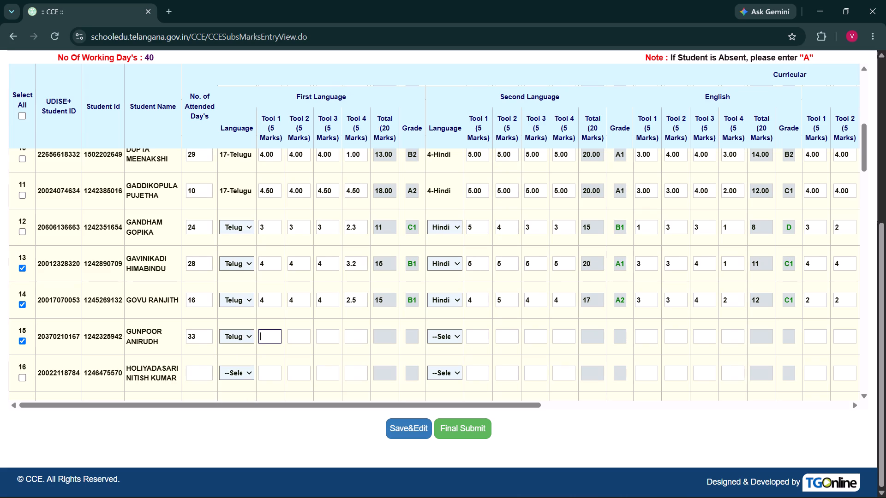
Enter the fifteenth student's first language marks: 3 for Tool 1, 3 for Tool 2, 3 for Tool 3 and 1.5 for Tool 4.
key(3)
key(Tab)
key(3)
key(Tab)
key(3)
key(Tab)
text(1.2)
key(BackSpace)
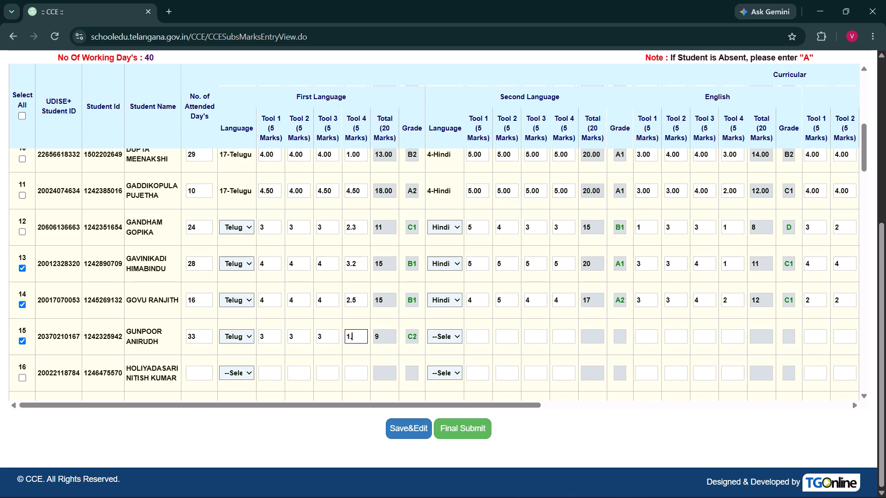
key(5)
key(Tab)
Set the fifteenth student's second language to Hindi.
key(Return)
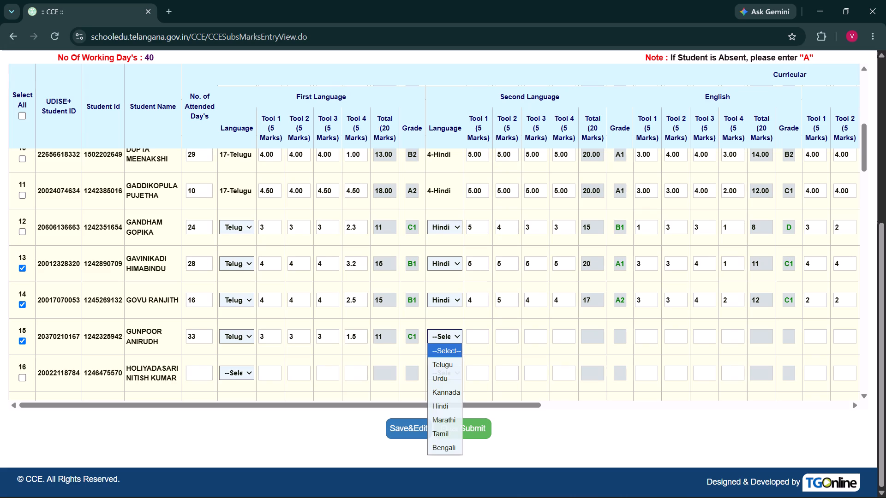
key(Down)
key(Down)
key(Down)
key(Down)
key(Return)
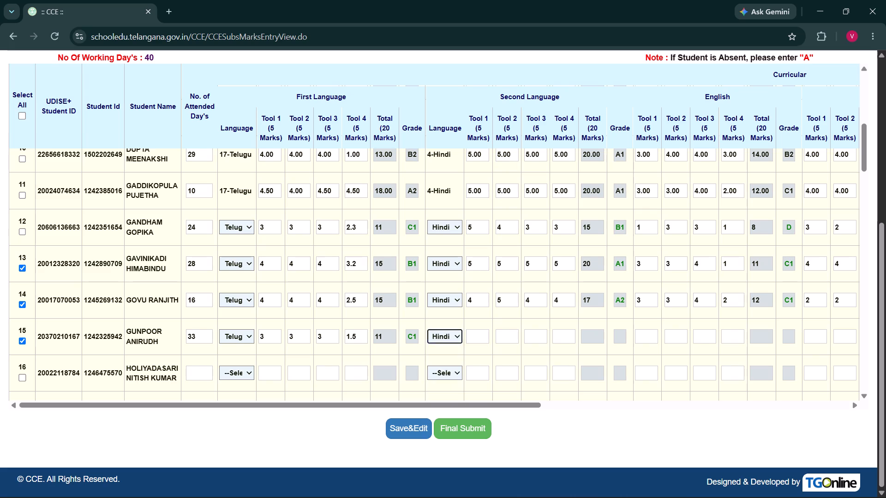
key(Tab)
Enter the fifteenth student's second language marks: 2 for Tool 1, 3 for Tool 2, 2 for Tool 3 and 2 for Tool 4.
key(2)
key(Tab)
key(3)
key(Tab)
key(2)
key(Tab)
key(2)
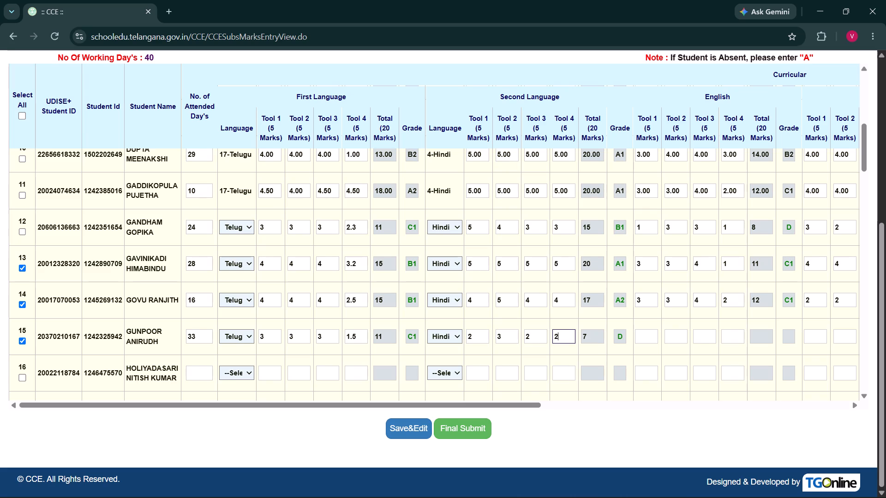
key(Tab)
Enter the fifteenth student's English marks: 2 for Tool 1, 3 for Tool 2, 3 for Tool 3 and 2 for Tool 4.
key(2)
key(Tab)
key(3)
key(Tab)
key(3)
key(Tab)
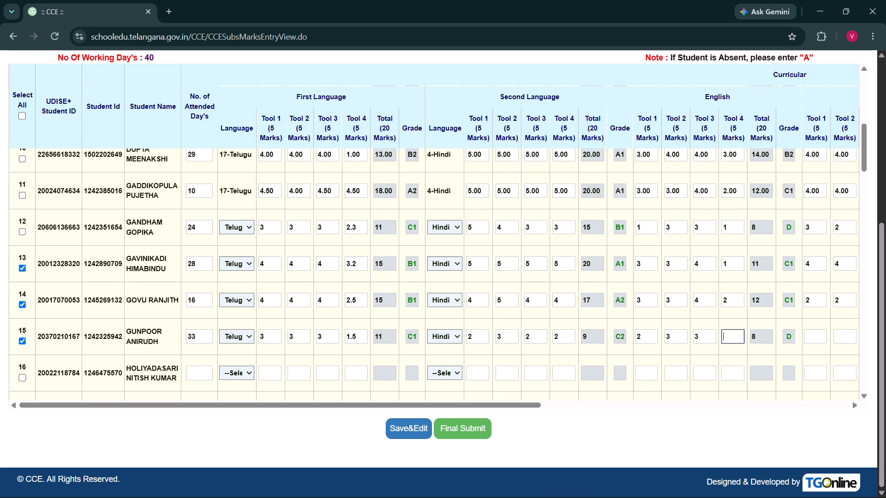
key(2)
key(Tab)
Enter the fifteenth student's Maths marks: 3 for Tool 1, 2 for Tool 2, 2 for Tool 3 and 1 for Tool 4.
key(3)
key(Tab)
key(2)
key(Tab)
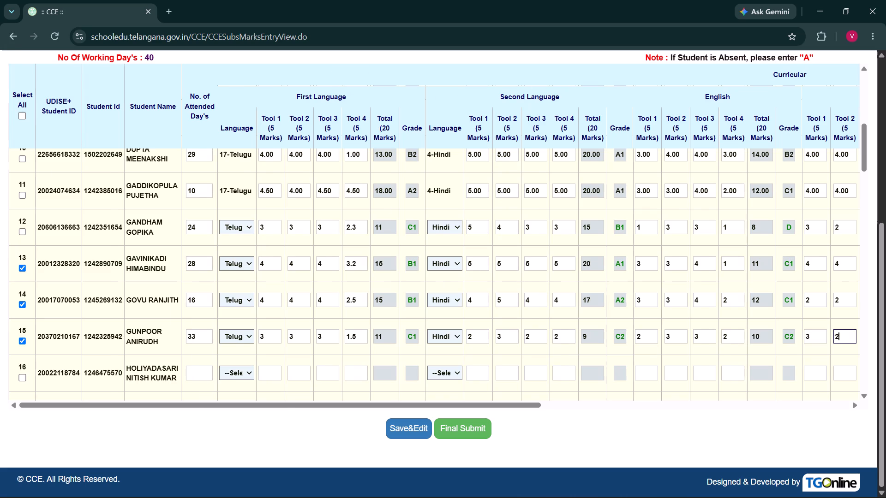
key(2)
key(Tab)
key(1)
key(Tab)
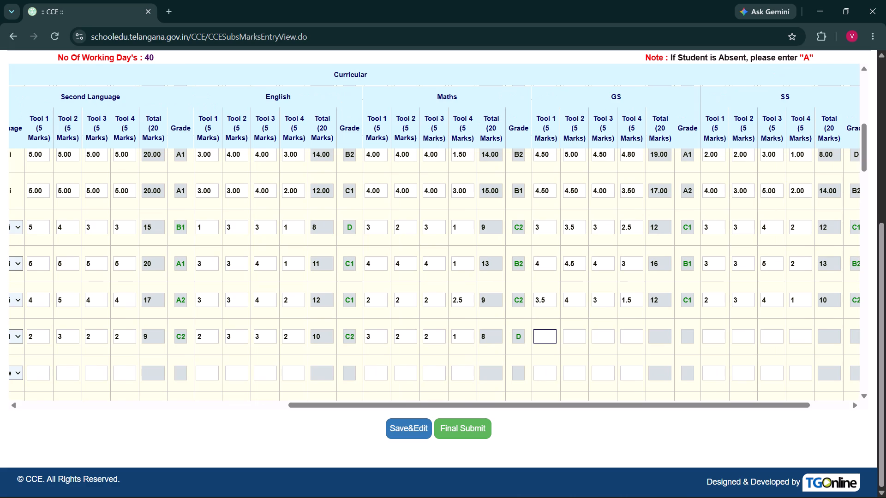
Enter the fifteenth student's GS marks: 3 for Tool 1, 3 for Tool 2, 3.5 for Tool 3 and 1 for Tool 4.
key(3)
key(Tab)
key(3)
key(Tab)
text(3.5)
key(Tab)
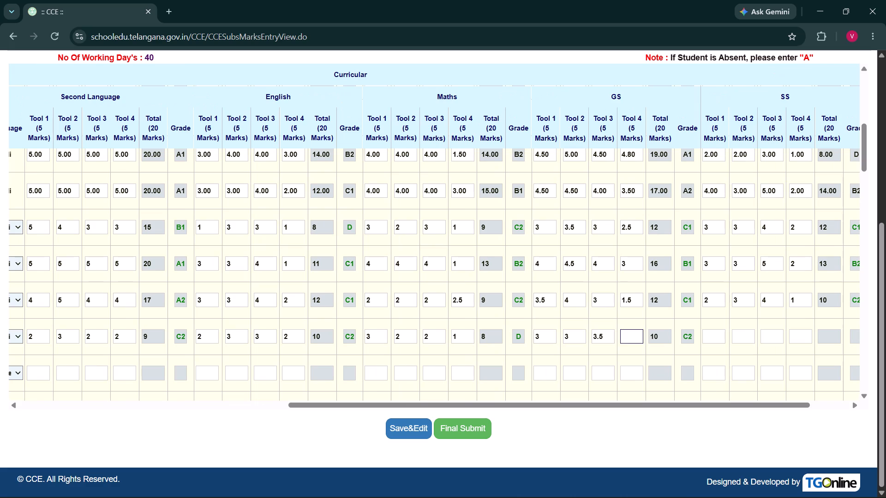
key(1)
key(Tab)
Enter the fifteenth student's SS marks: 3 for Tool 1, 3 for Tool 2, 3 for Tool 3 and 1 for Tool 4.
key(3)
key(Tab)
key(3)
key(Tab)
key(3)
key(Tab)
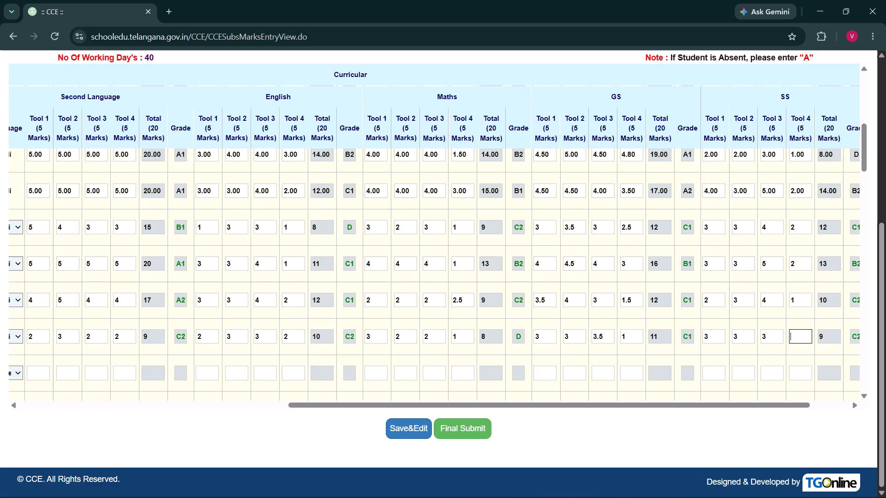
key(1)
key(Tab)
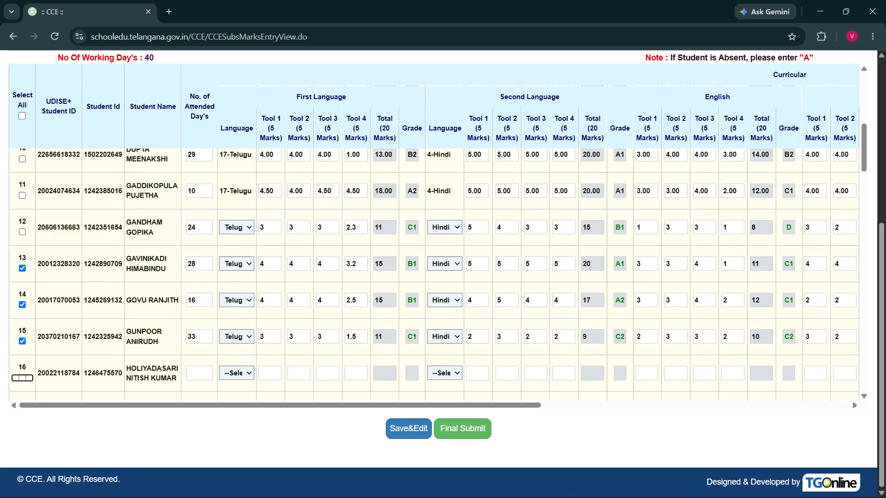
Review the entered marks across all subject columns and back through the first students' rows before saving.
click(854, 406)
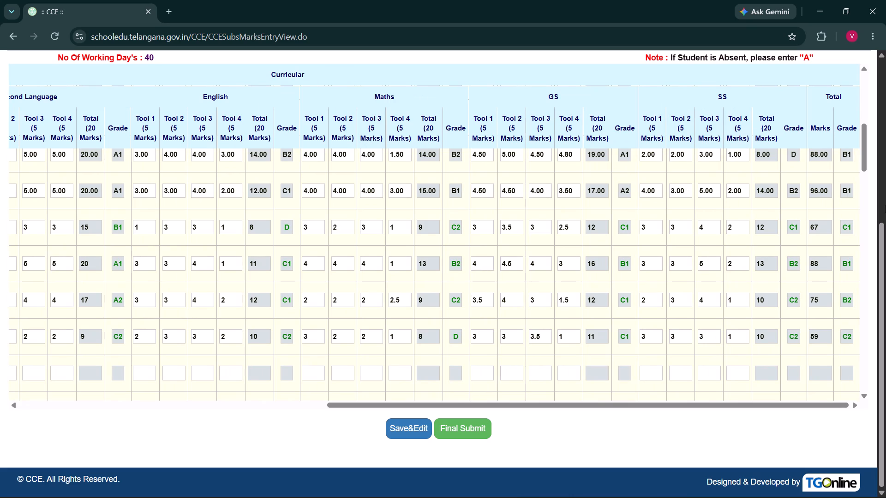
drag(865, 184, 863, 71)
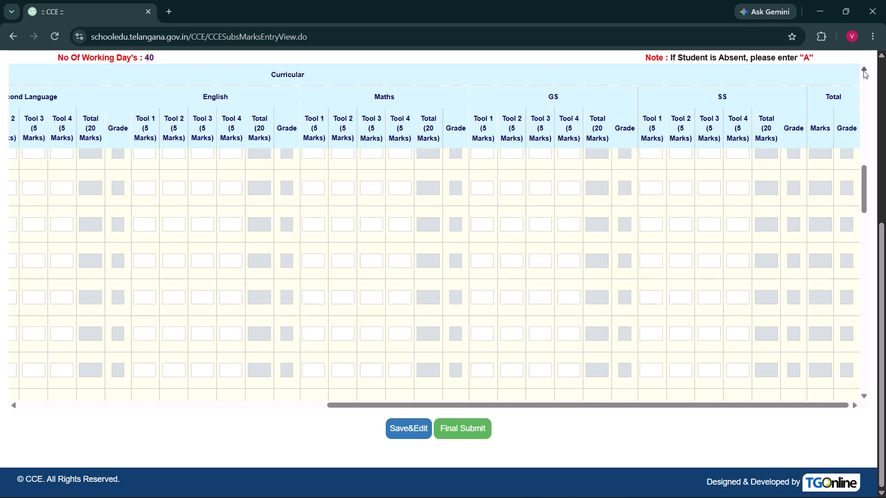
triple_click(863, 71)
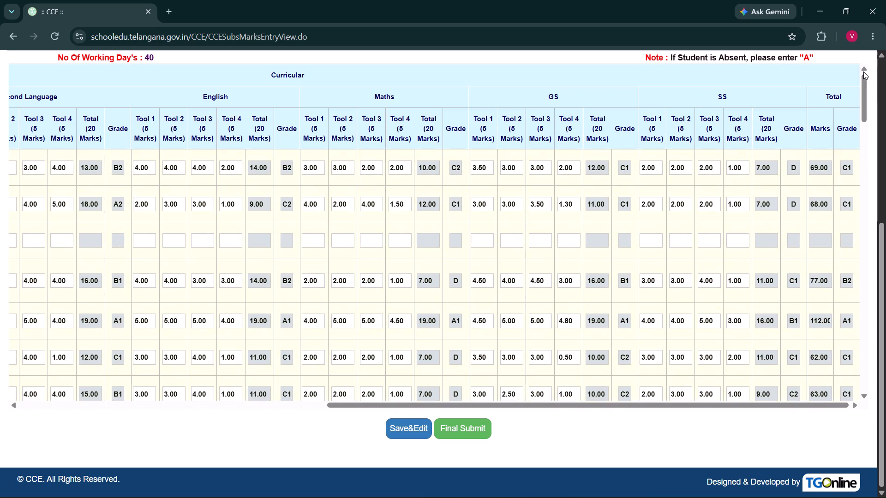
triple_click(863, 71)
double_click(863, 71)
click(14, 407)
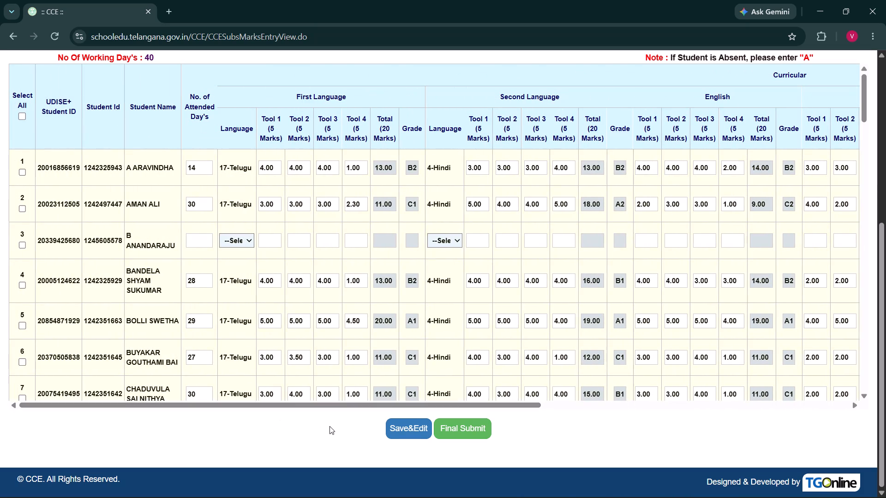
click(852, 404)
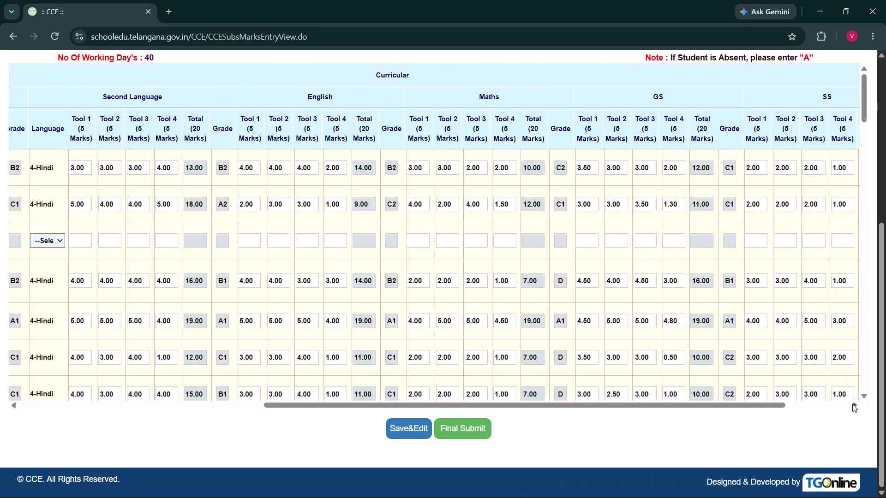
triple_click(852, 404)
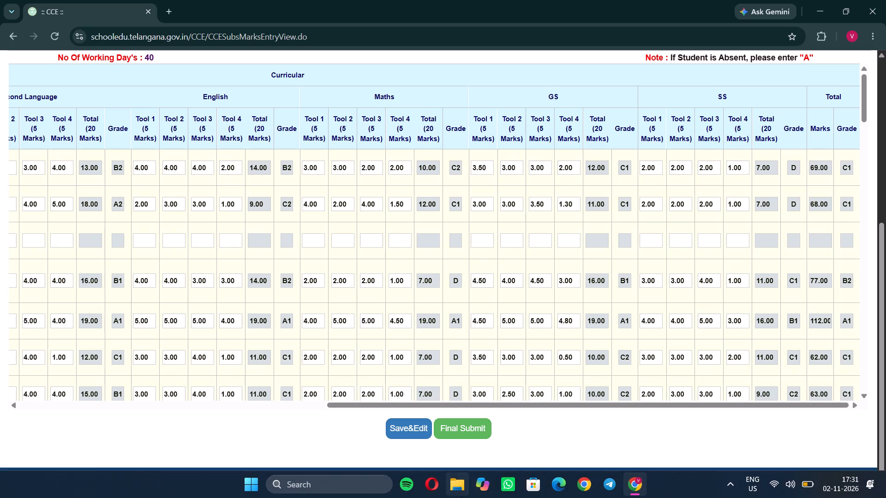
Save the entered marks in editable form and reload the FA1 student list for class 6, section B.
click(407, 427)
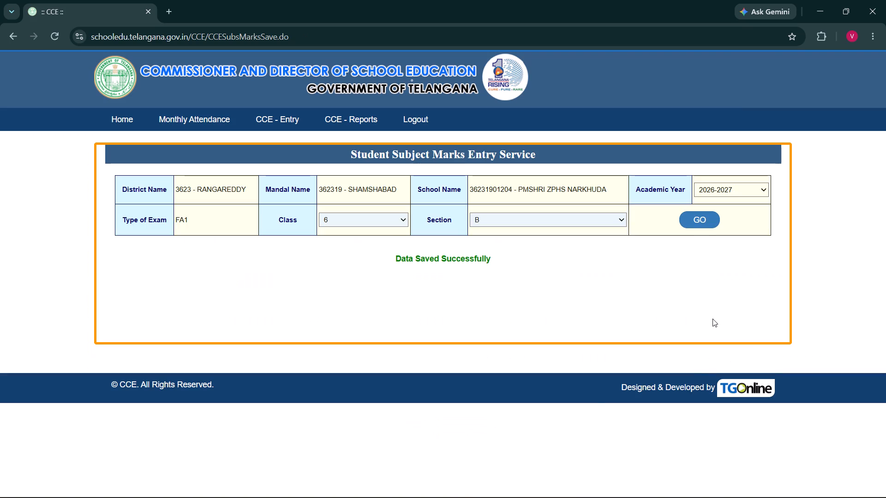
click(692, 217)
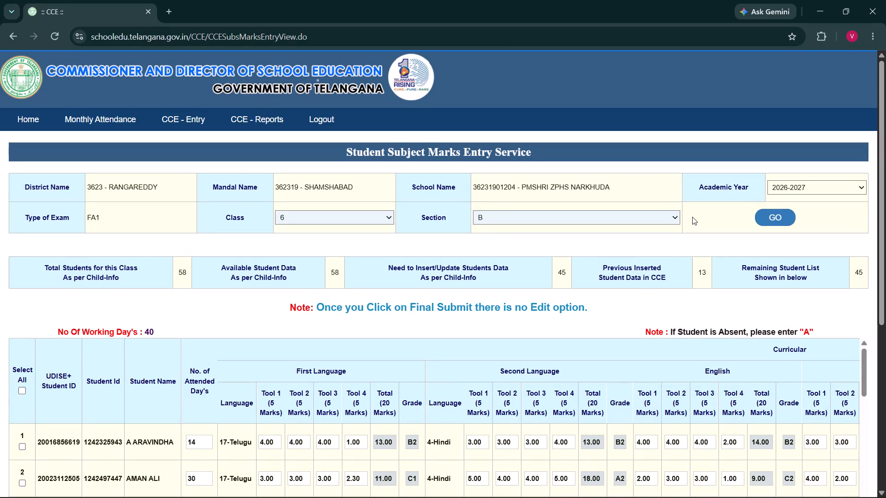
Examine the reloaded student list to check which students' attendance and marks are saved and which rows are still blank.
click(880, 490)
triple_click(880, 490)
triple_click(880, 490)
triple_click(880, 490)
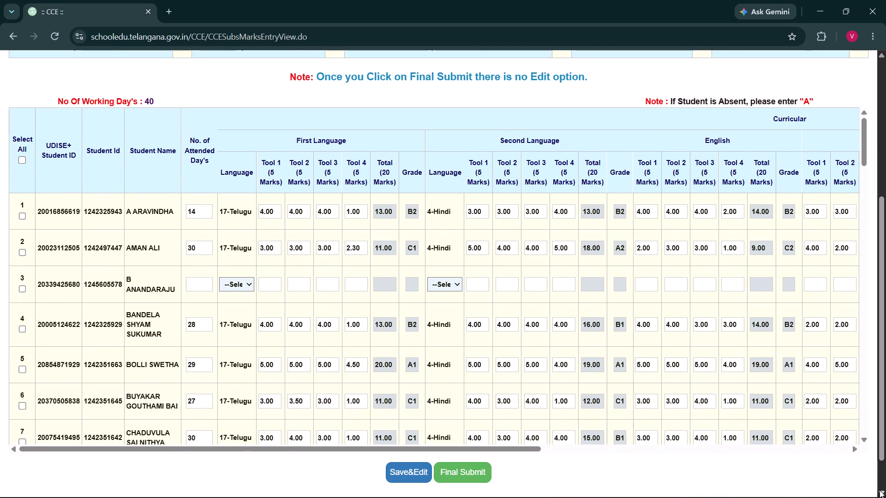
triple_click(880, 490)
drag(880, 490, 864, 391)
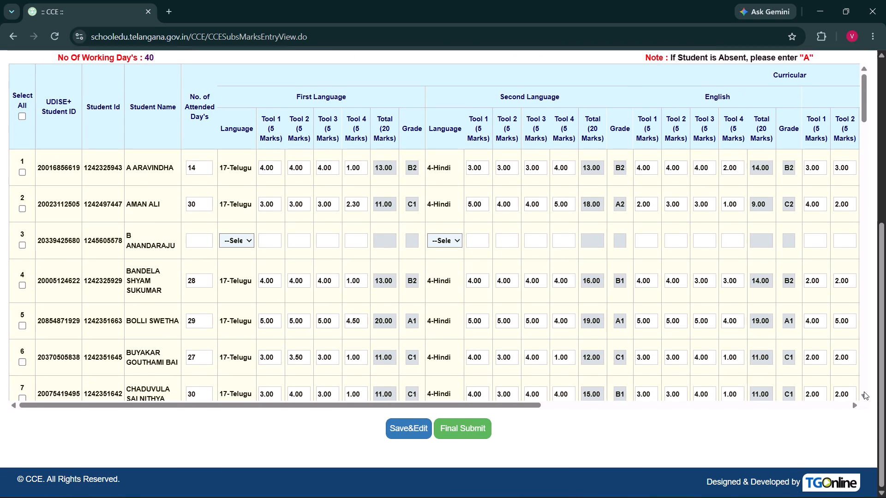
triple_click(864, 391)
triple_click(864, 391)
triple_click(864, 391)
triple_click(864, 391)
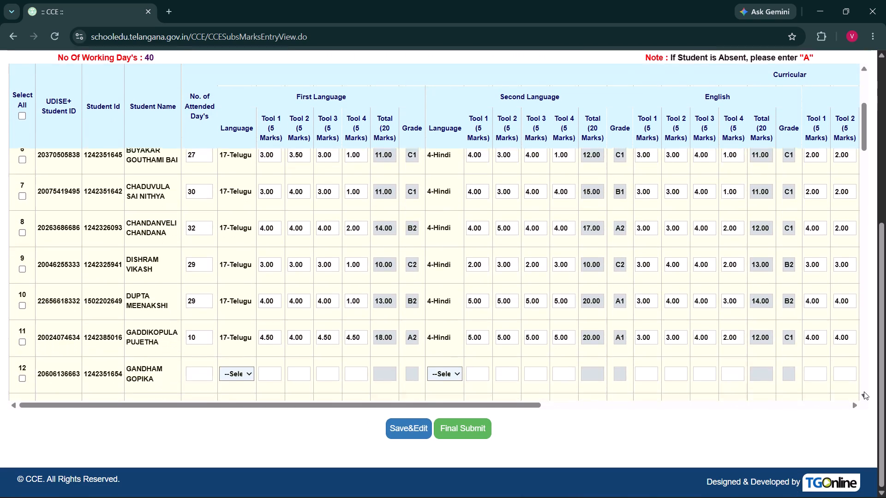
triple_click(864, 391)
double_click(864, 391)
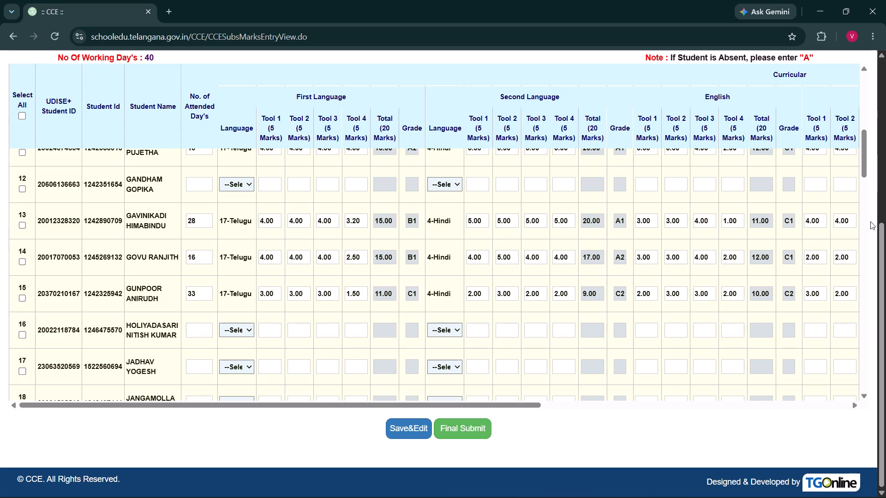
click(864, 206)
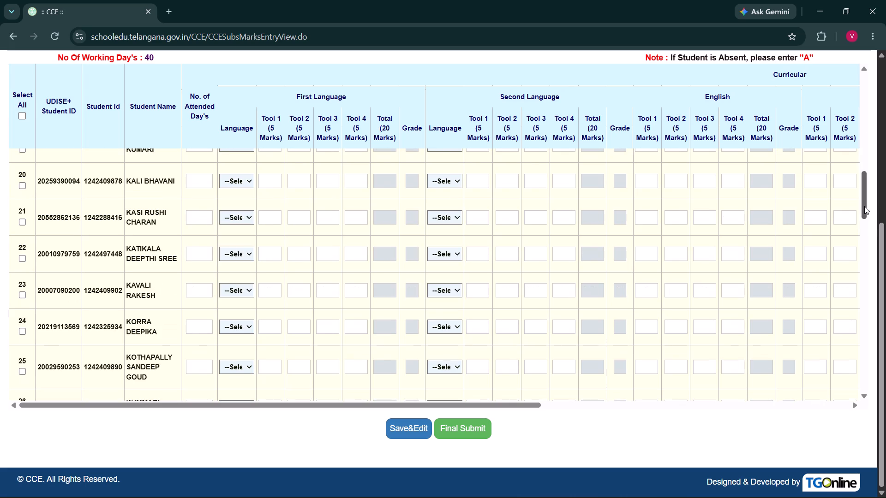
click(860, 120)
drag(860, 120, 871, 120)
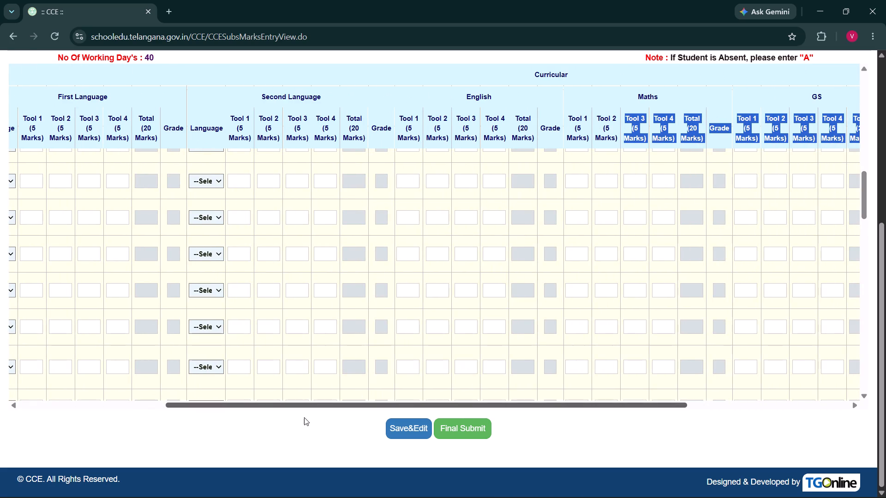
double_click(14, 405)
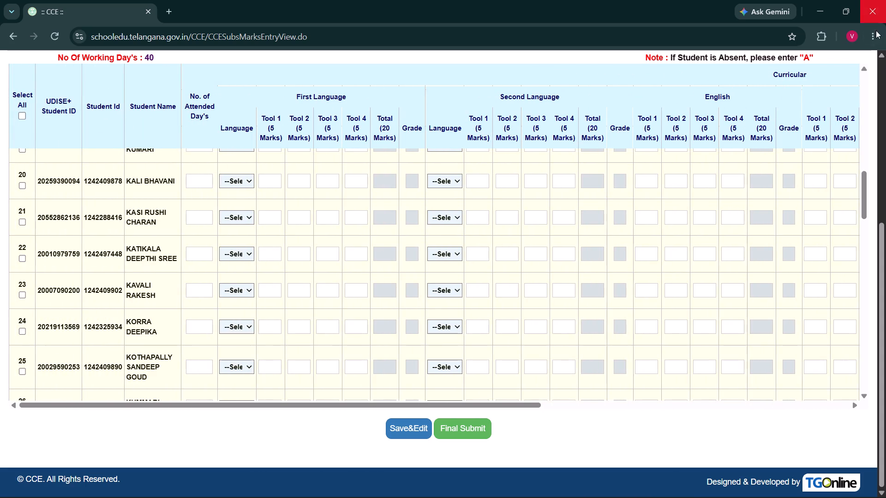
triple_click(865, 67)
triple_click(865, 67)
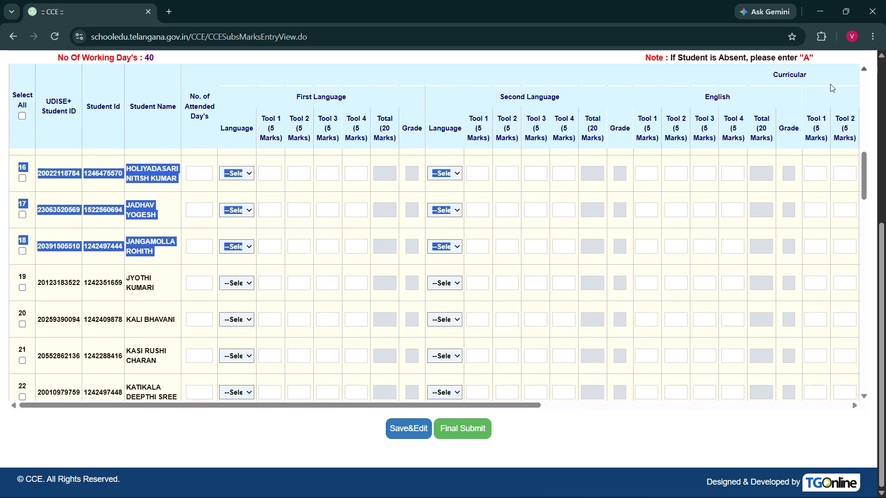
click(290, 449)
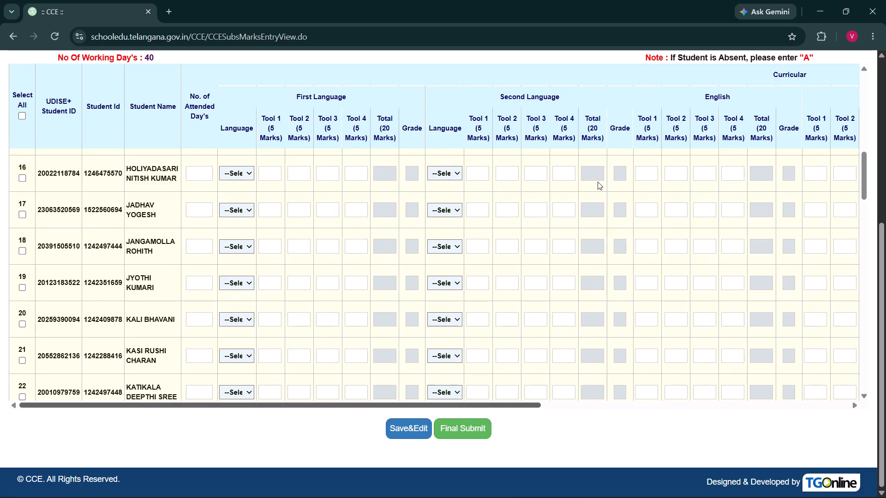
triple_click(862, 67)
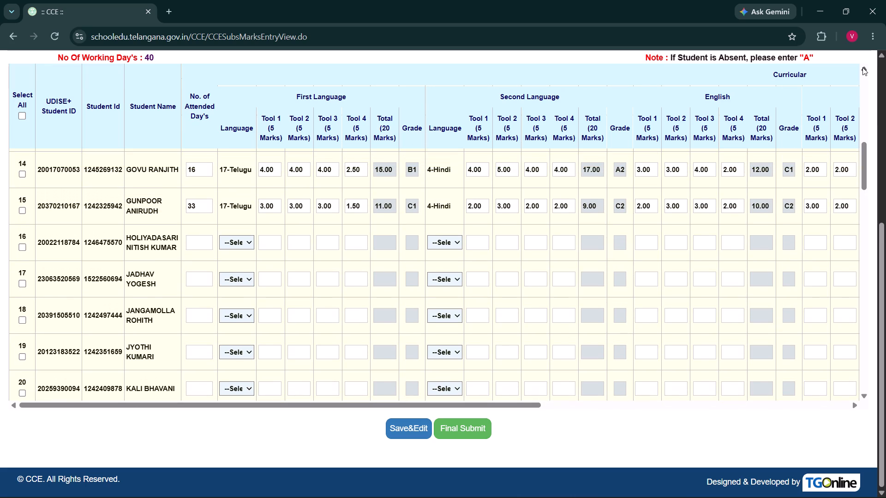
click(862, 67)
triple_click(862, 67)
click(862, 67)
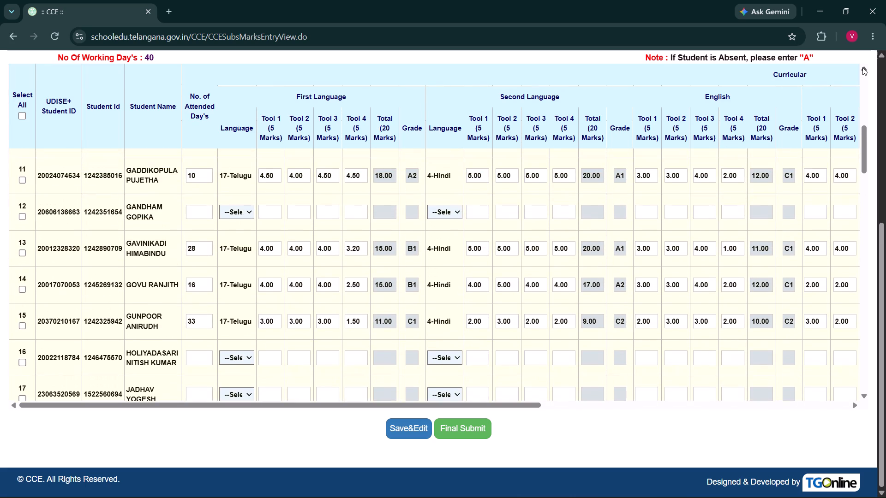
click(862, 67)
triple_click(862, 67)
double_click(862, 67)
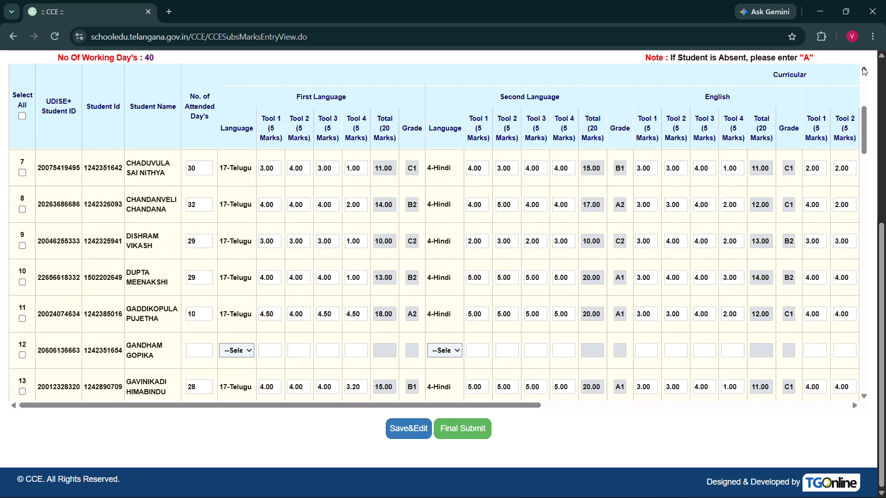
triple_click(862, 67)
triple_click(862, 67)
triple_click(862, 67)
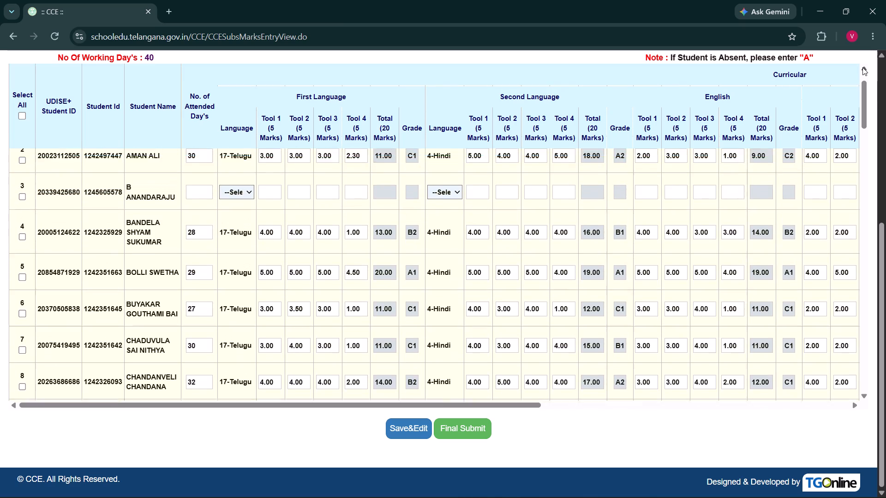
triple_click(862, 67)
triple_click(862, 67)
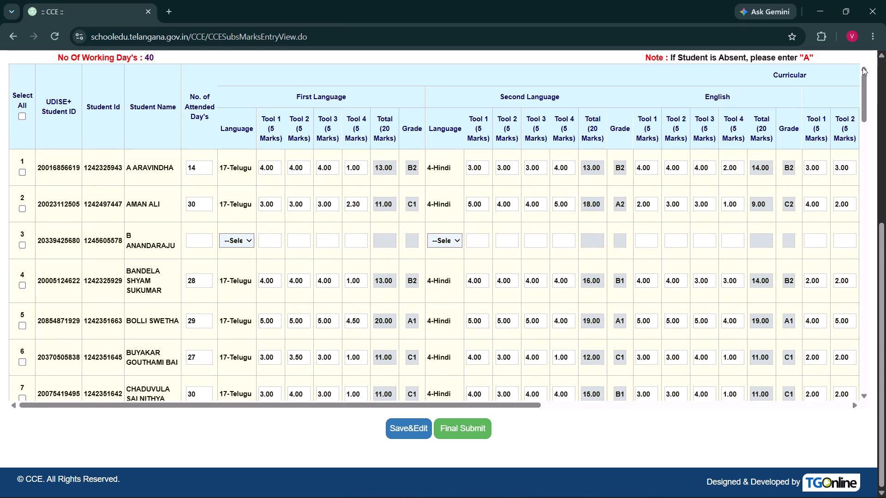
double_click(863, 181)
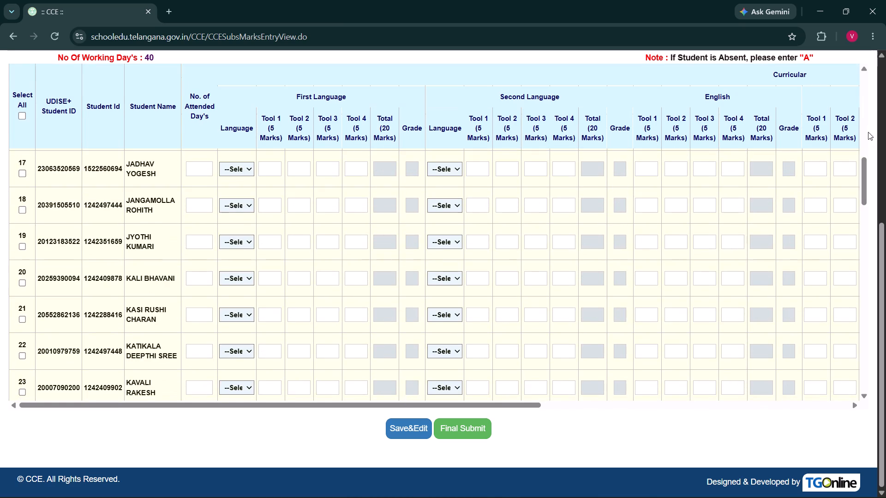
click(862, 126)
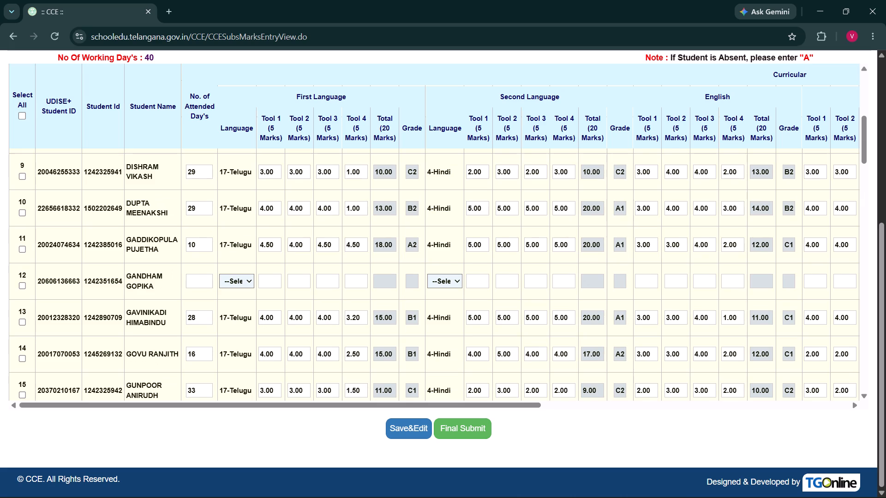
Select the twelfth student's row and enter 24 attended days.
click(24, 284)
click(195, 277)
text(24)
key(Tab)
Set the twelfth student's first language to Telugu with marks 3 for Tool 1, 3 for Tool 2, 3 for Tool 3 and 2.3 for Tool 4.
key(Return)
key(Down)
key(Return)
key(Tab)
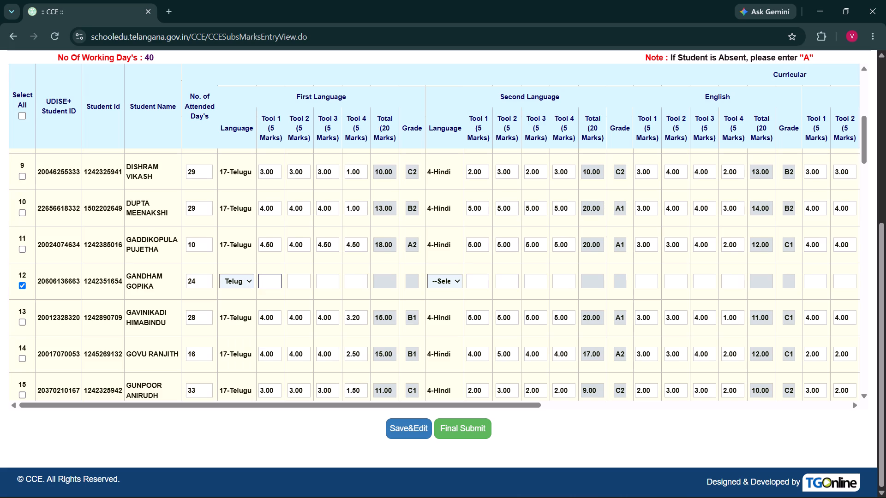
key(3)
key(Tab)
key(3)
key(Tab)
key(3)
key(Tab)
text(2.3)
key(Tab)
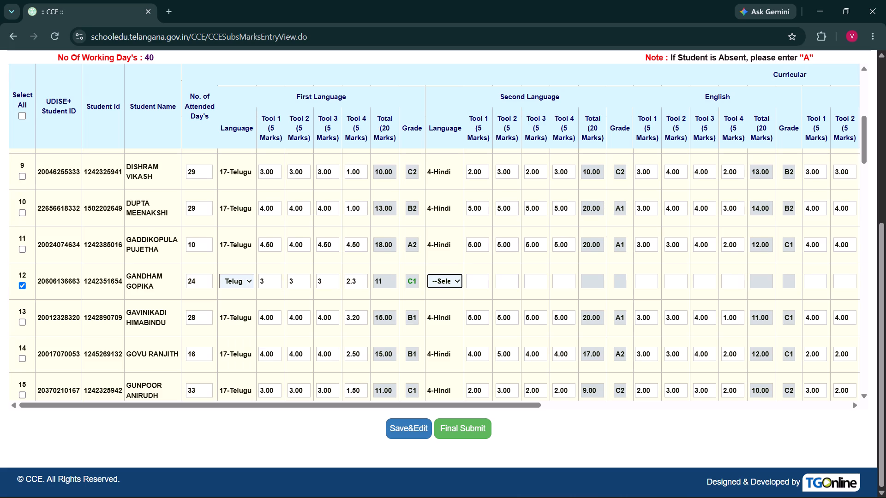
Set the twelfth student's second language to Hindi with marks 5 for Tool 1, 4 for Tool 2, 3 for Tool 3 and 3 for Tool 4.
key(Return)
key(Down)
key(Down)
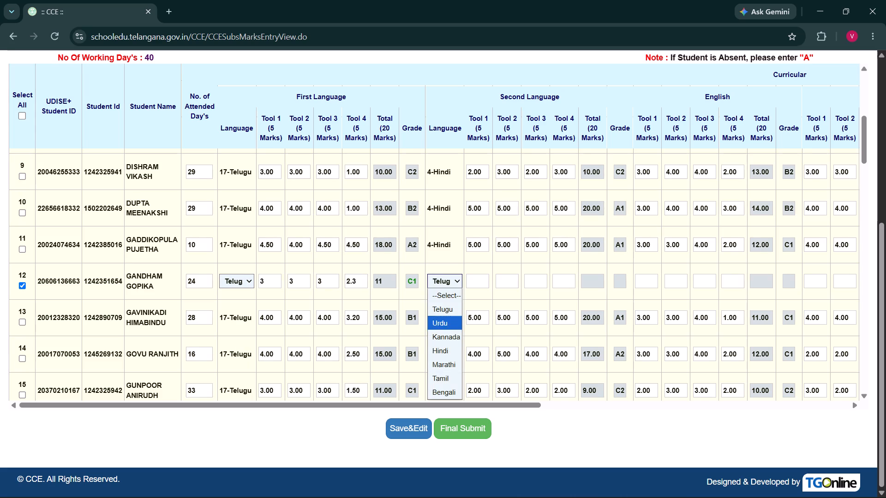
key(Down)
key(Down)
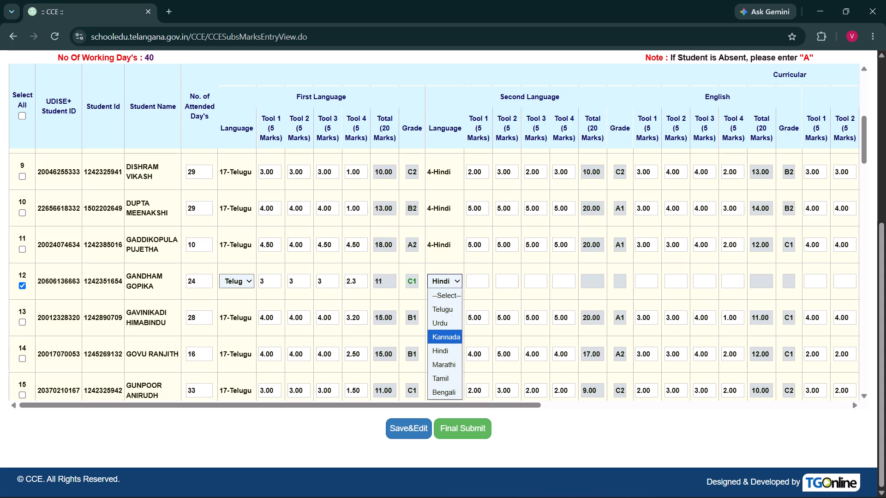
key(Return)
key(Tab)
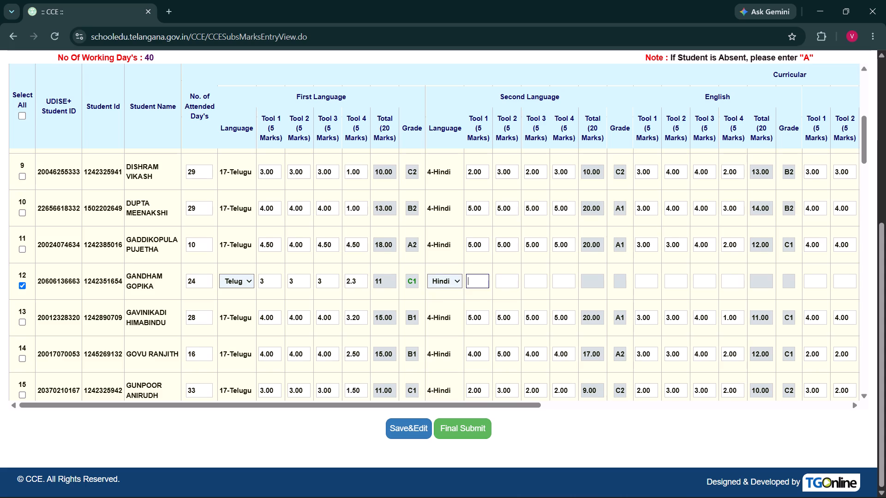
key(5)
key(Tab)
key(4)
key(Tab)
key(3)
key(Tab)
key(3)
key(Tab)
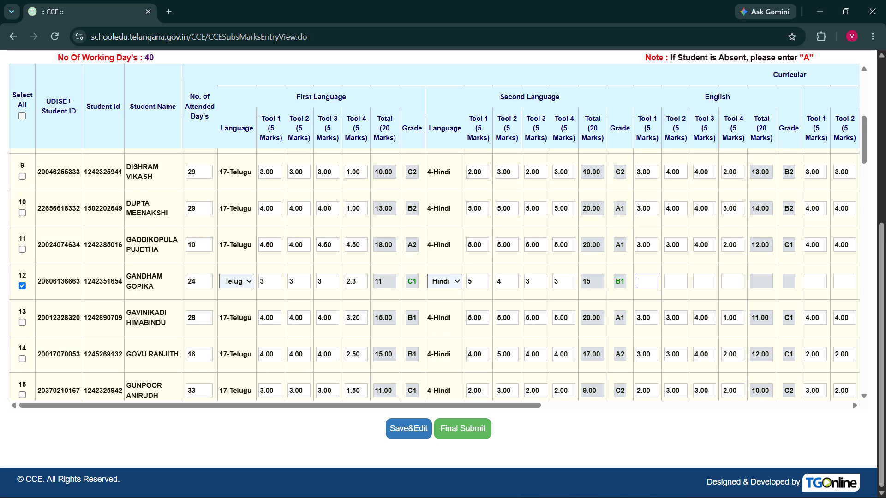
Enter the twelfth student's English marks: 1 for Tool 1, 3 for Tool 2, 3 for Tool 3 and 1 for Tool 4.
key(1)
key(Tab)
key(3)
key(Tab)
key(3)
key(Tab)
key(1)
key(Tab)
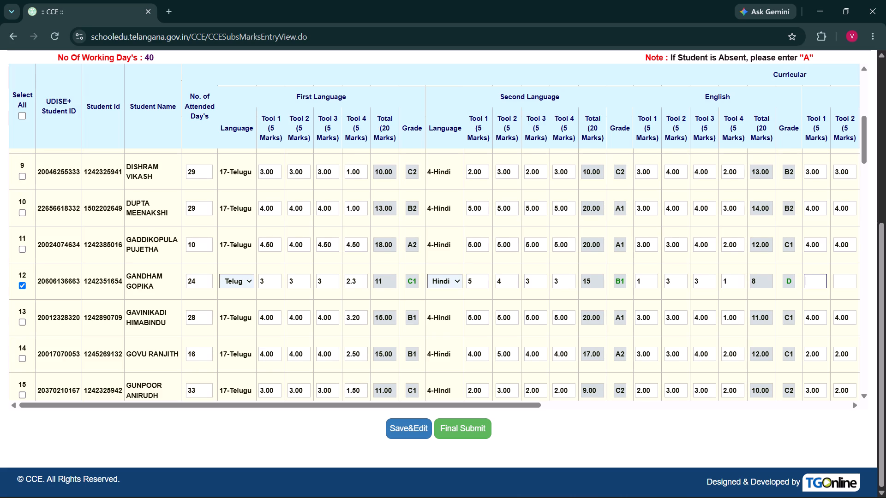
Enter the twelfth student's Maths marks: 3 for Tool 1, 2 for Tool 2, 3 for Tool 3 and 1 for Tool 4.
key(3)
key(Tab)
key(2)
key(Tab)
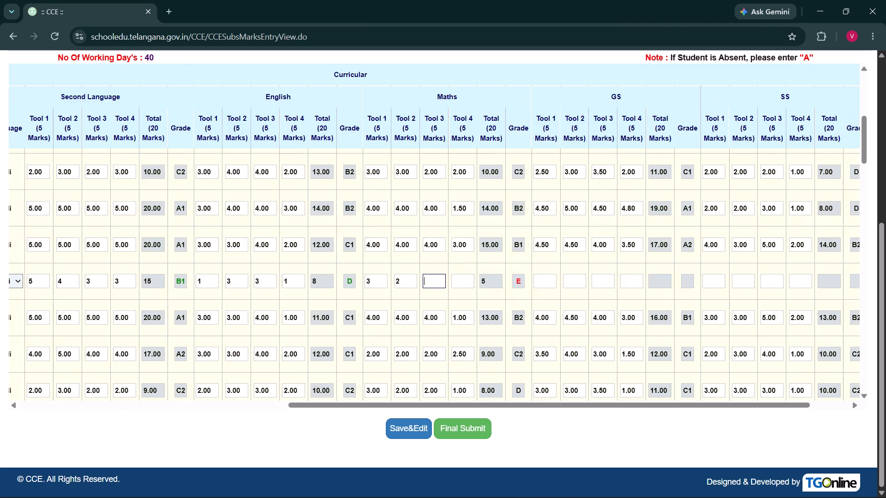
key(3)
key(Tab)
key(1)
key(Tab)
Enter the twelfth student's GS marks: 3 for Tool 1, 3.5 for Tool 2, 3 for Tool 3 and 2.5 for Tool 4.
key(3)
key(Tab)
text(3.5)
key(Tab)
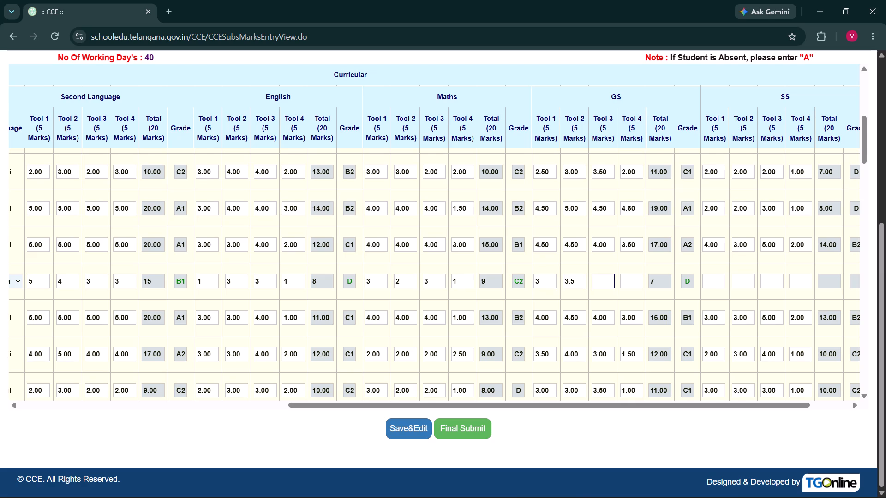
key(3)
key(Tab)
text(2.5)
key(Tab)
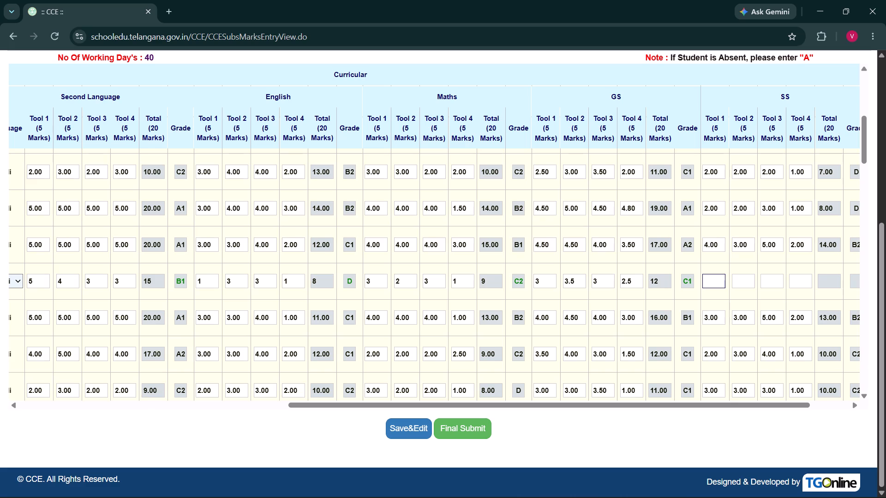
Enter the twelfth student's SS marks: 3 for Tool 1, 3 for Tool 2, 4 for Tool 3 and 2 for Tool 4.
key(3)
key(Tab)
key(3)
key(Tab)
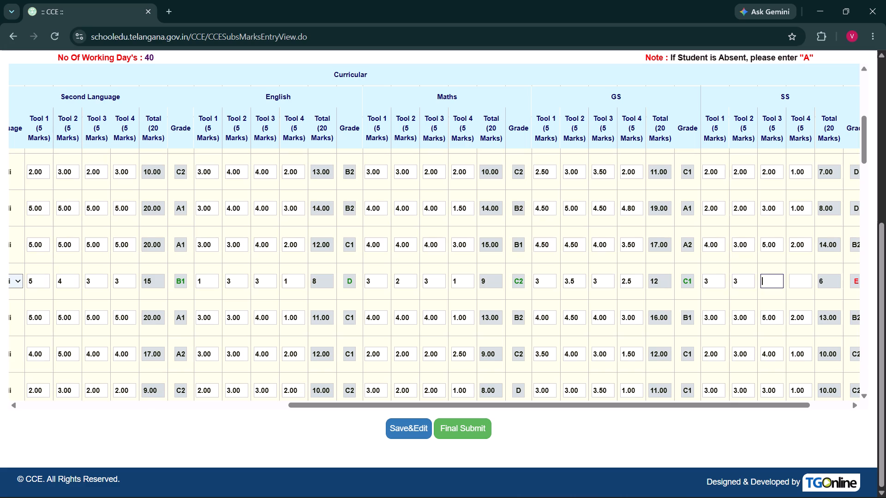
key(4)
key(Tab)
key(2)
key(Tab)
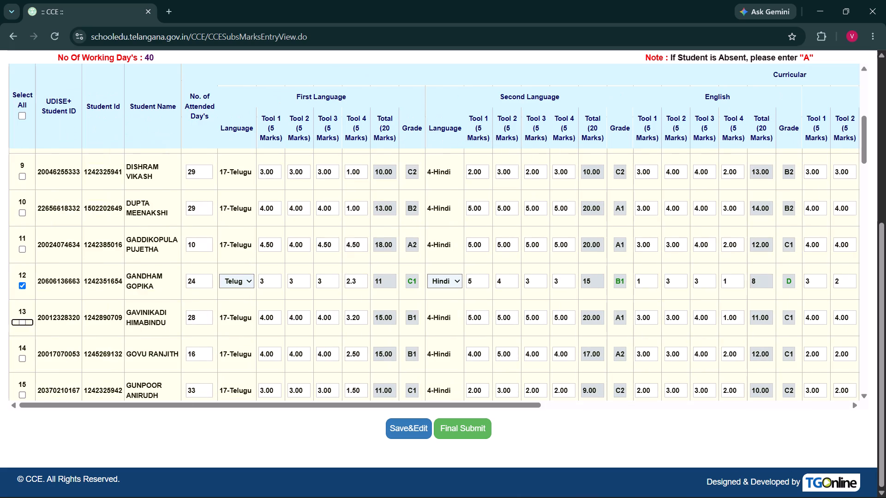
Save the twelfth student's marks in editable form and reload the FA1 student list for class 6, section B.
click(406, 423)
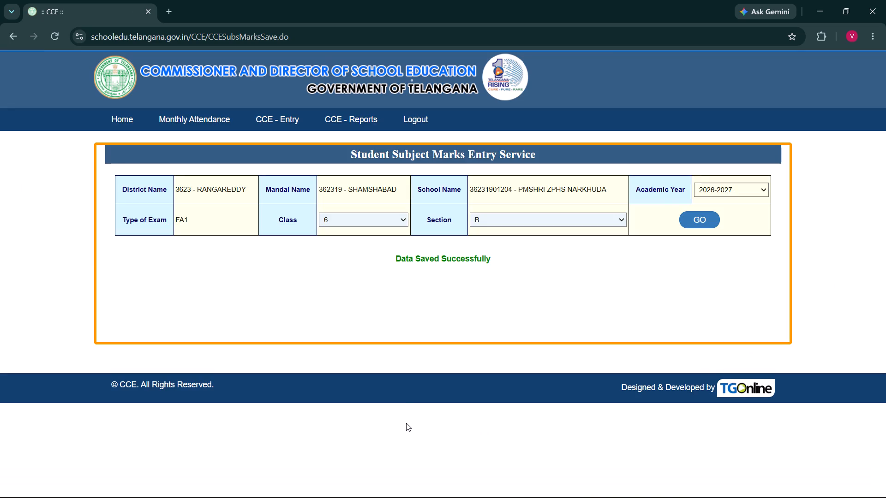
click(688, 225)
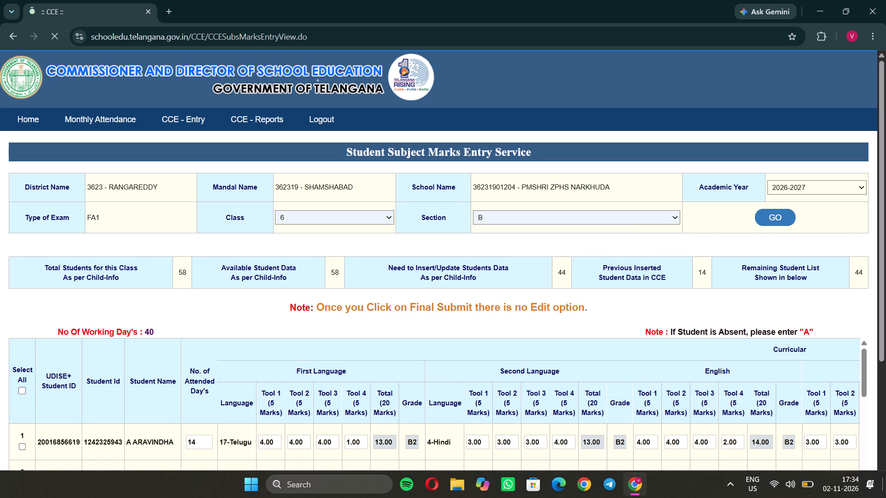
Select the row of the sixteenth student, the first one still without attendance and marks.
click(868, 433)
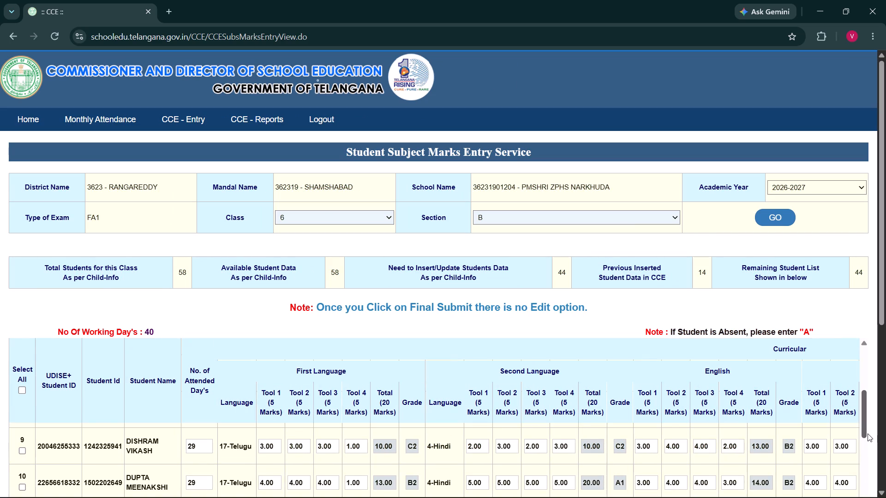
double_click(863, 385)
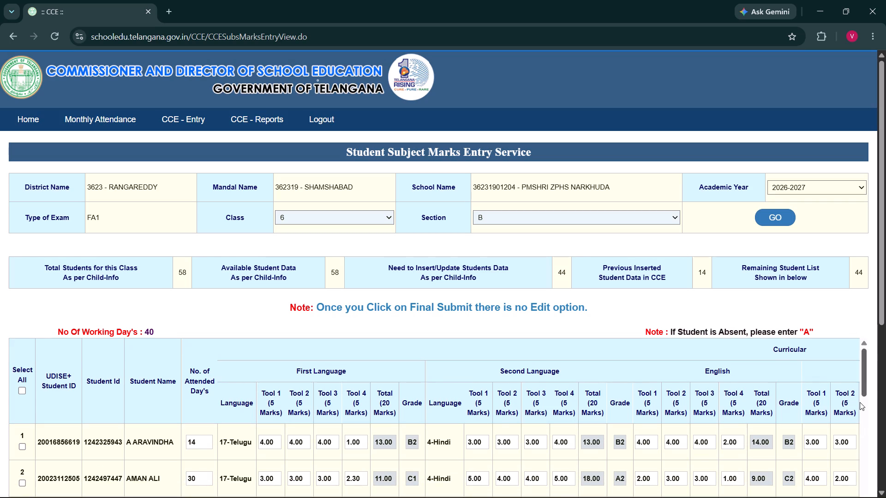
double_click(860, 405)
drag(860, 405, 867, 409)
double_click(880, 410)
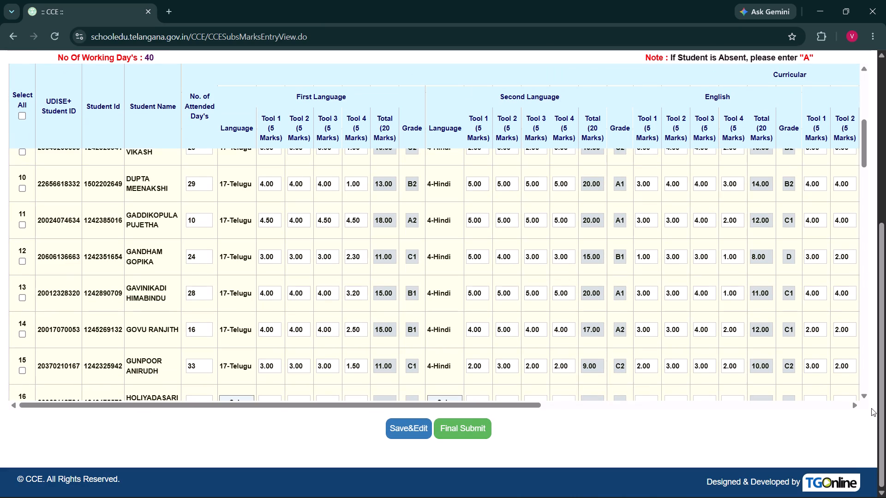
click(865, 397)
triple_click(865, 397)
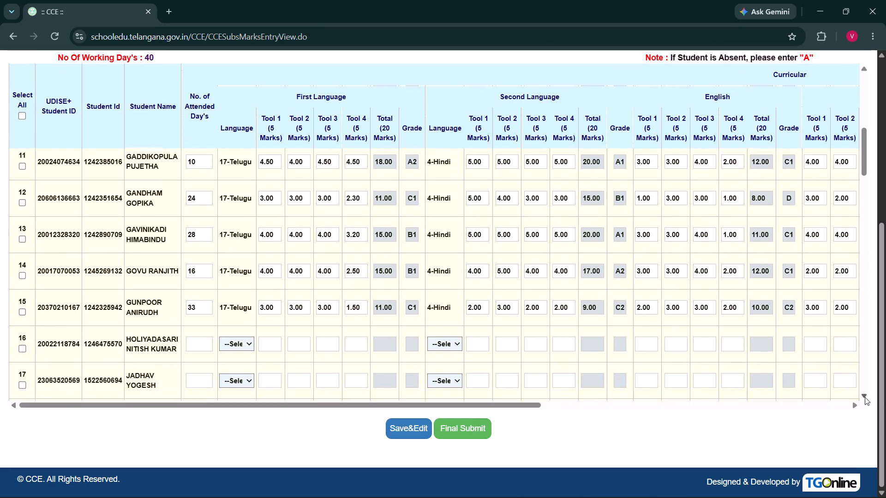
click(865, 397)
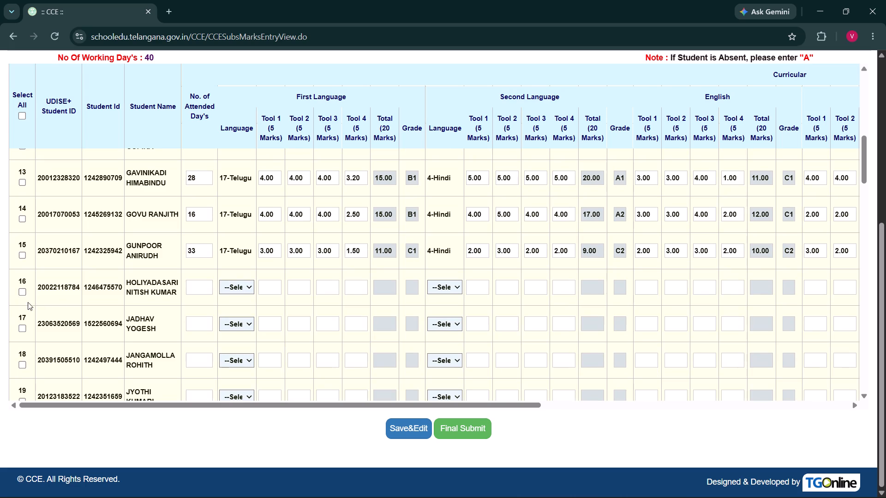
click(19, 293)
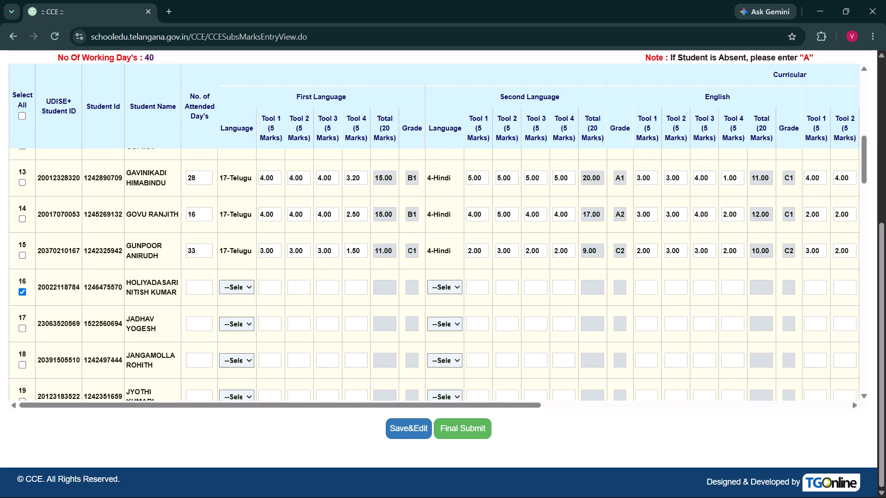
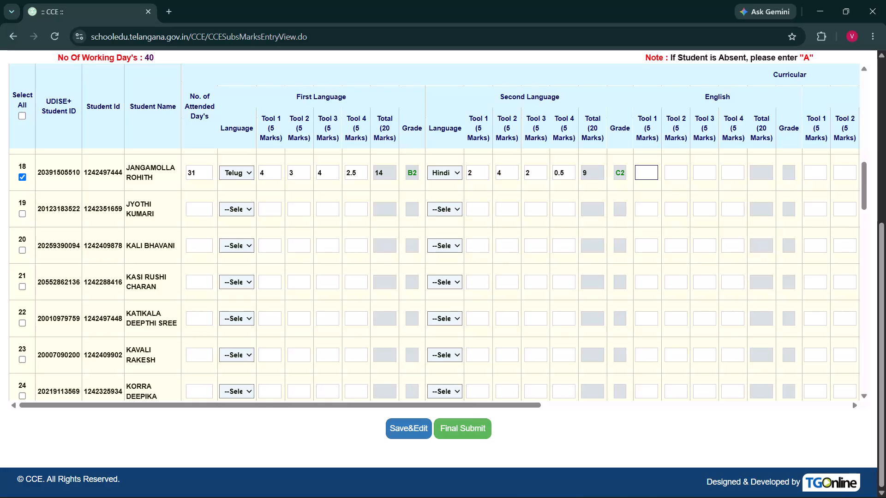
Enter the eighteenth student's English marks: 3 for Tool 1, 3 for Tool 2, 3 for Tool 3 and 2 for Tool 4.
key(3)
key(Tab)
key(3)
key(Tab)
key(3)
key(Tab)
key(2)
key(Tab)
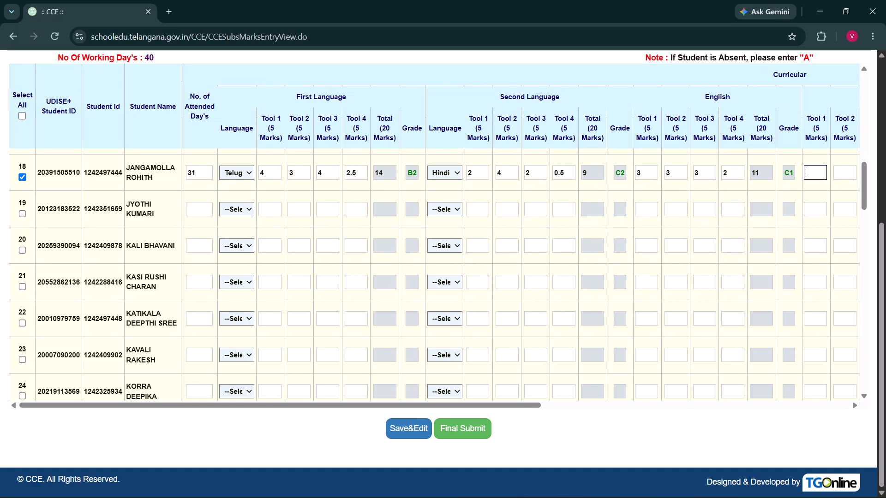
Enter the eighteenth student's Maths marks: 2 for each of Tools 1 to 4.
key(2)
key(Tab)
key(2)
key(Tab)
key(2)
key(Tab)
key(2)
key(Tab)
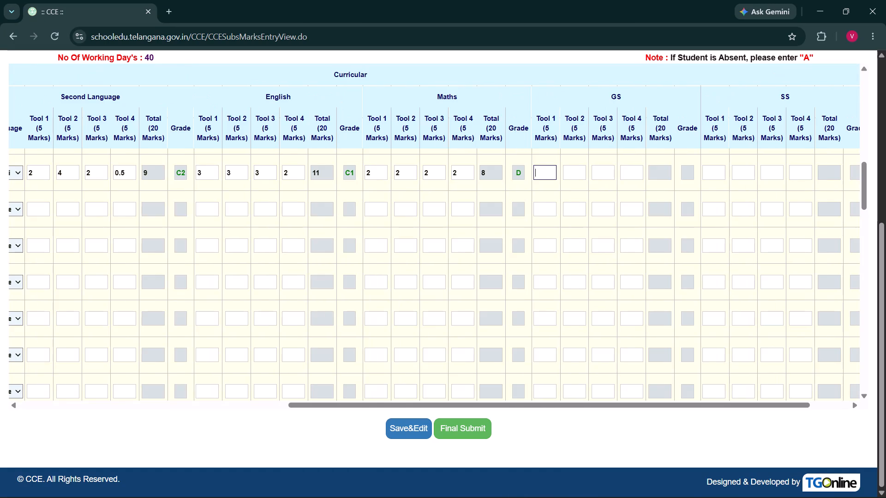
Enter the eighteenth student's GS marks: 3.5 for Tool 1, 4 for Tool 2, 3 for Tool 3 and 1.5 for Tool 4.
text(3.5)
key(Tab)
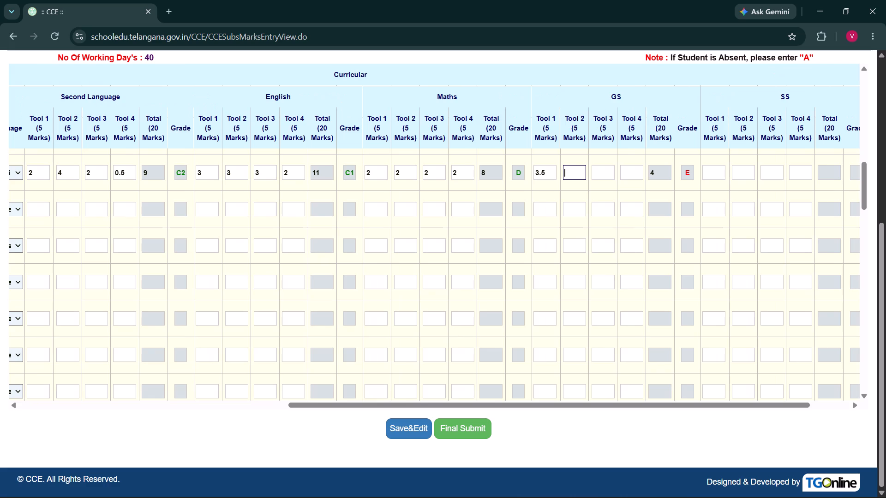
key(4)
key(Tab)
key(3)
key(Tab)
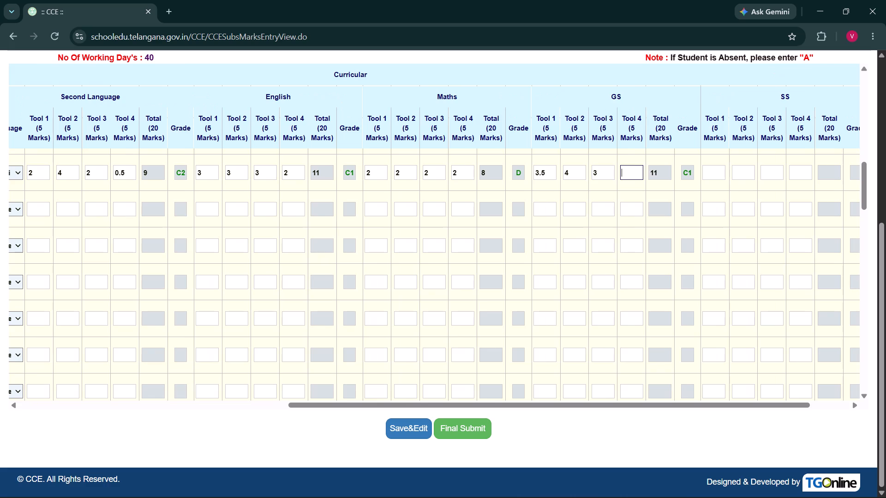
text(1.5)
key(Tab)
Enter the eighteenth student's SS marks: 2 for Tool 1, 2 for Tool 2, 4 for Tool 3 and 1 for Tool 4.
key(2)
key(Tab)
key(2)
key(Tab)
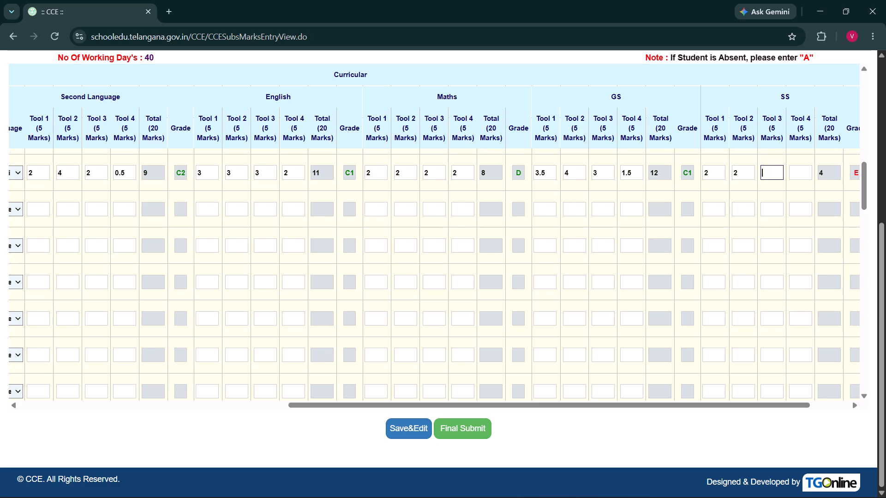
key(4)
key(Tab)
key(1)
key(Tab)
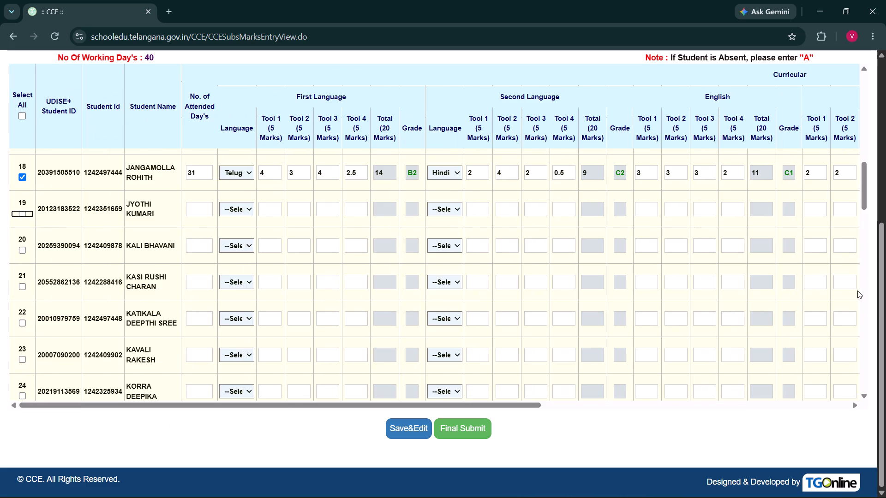
Examine the eighteenth student's subject marks through to the overall total and grade.
triple_click(856, 404)
triple_click(856, 404)
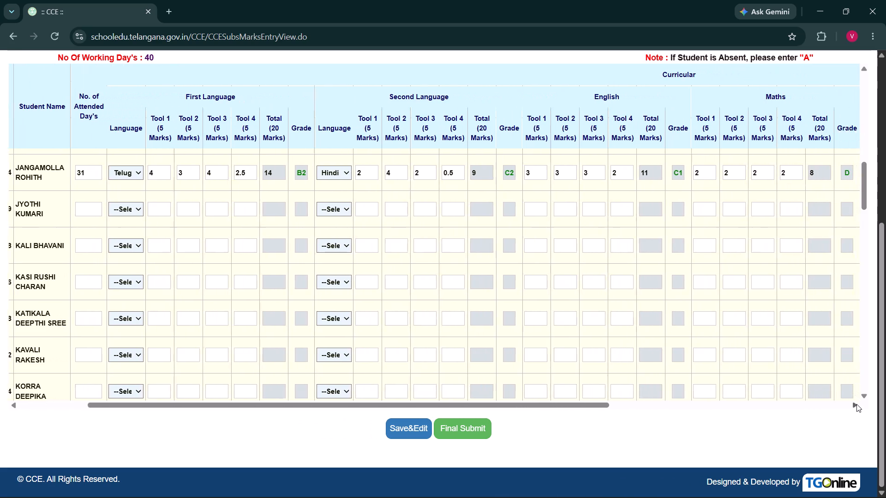
triple_click(856, 404)
triple_click(856, 404)
triple_click(856, 404)
triple_click(856, 404)
triple_click(856, 404)
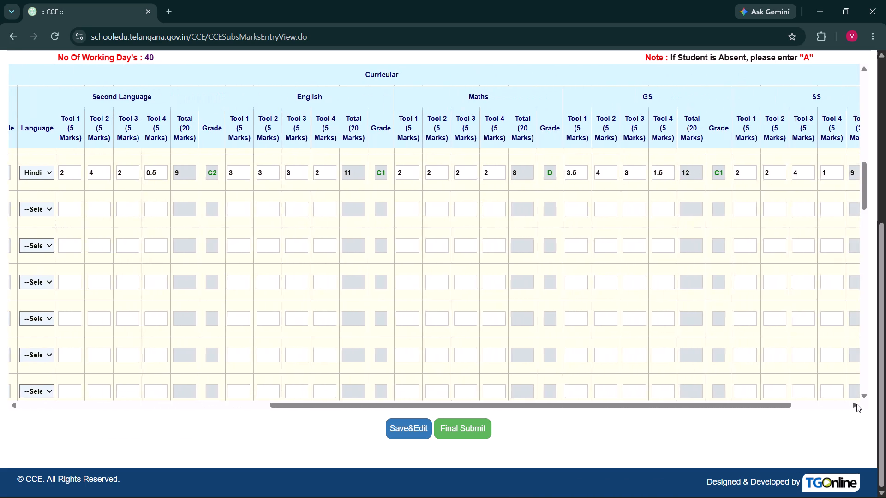
triple_click(856, 404)
triple_click(856, 404)
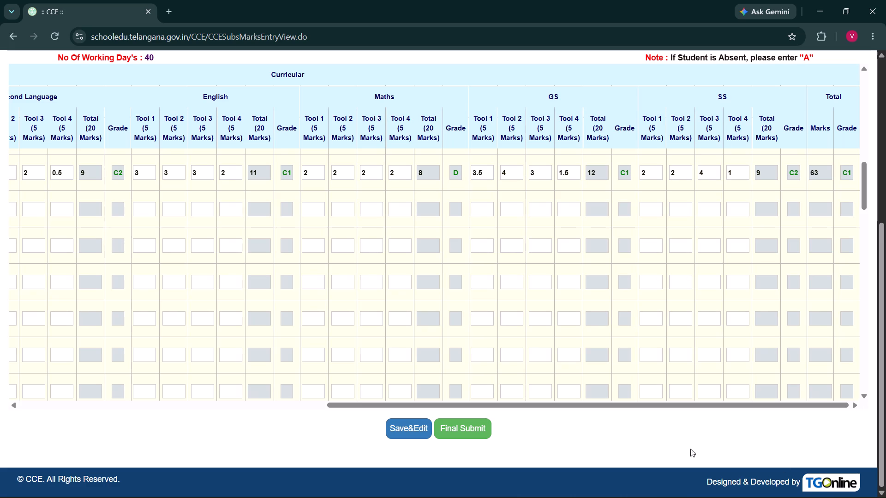
Select the nineteenth student's row and set 28 attended days and Telugu as the first language.
double_click(11, 405)
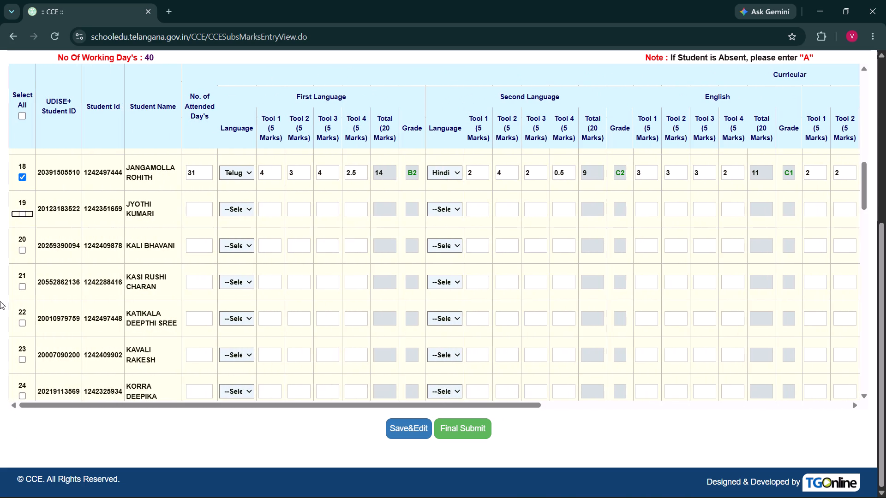
click(21, 211)
click(204, 204)
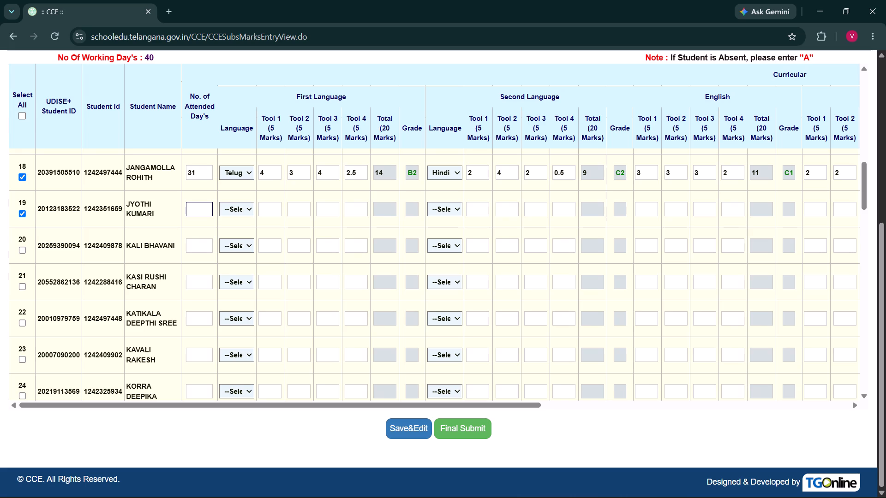
text(28)
key(Tab)
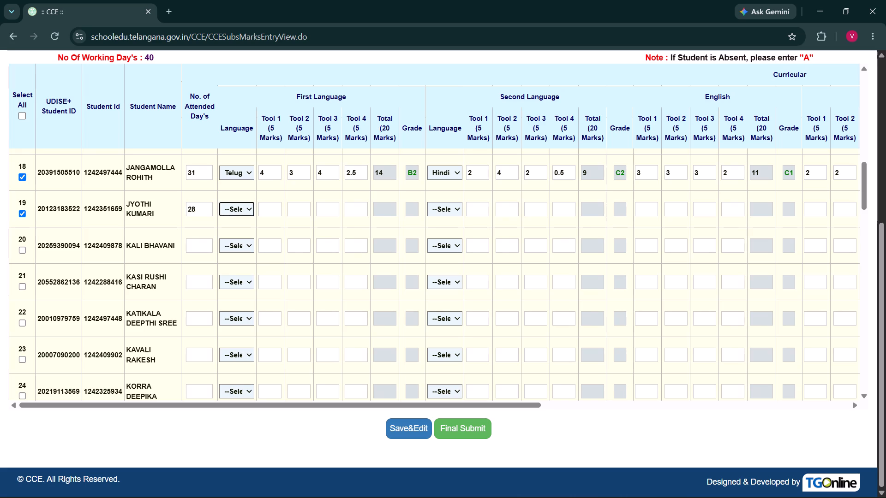
key(Return)
key(Down)
key(Return)
key(Tab)
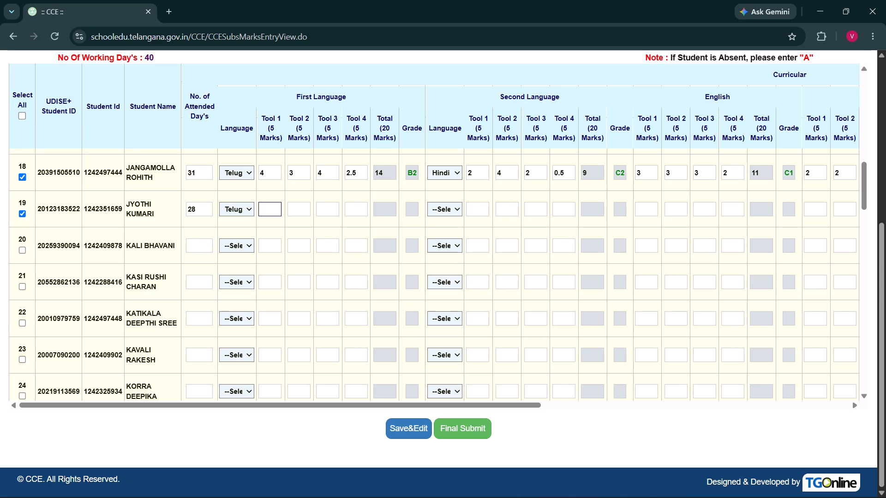
Enter the nineteenth student's First Language marks: 4 for Tool 1, 2 for Tool 2, 3 for Tool 3 and 2.5 for Tool 4.
key(4)
key(Tab)
key(2)
key(Tab)
key(3)
key(Tab)
text(2.5)
key(Tab)
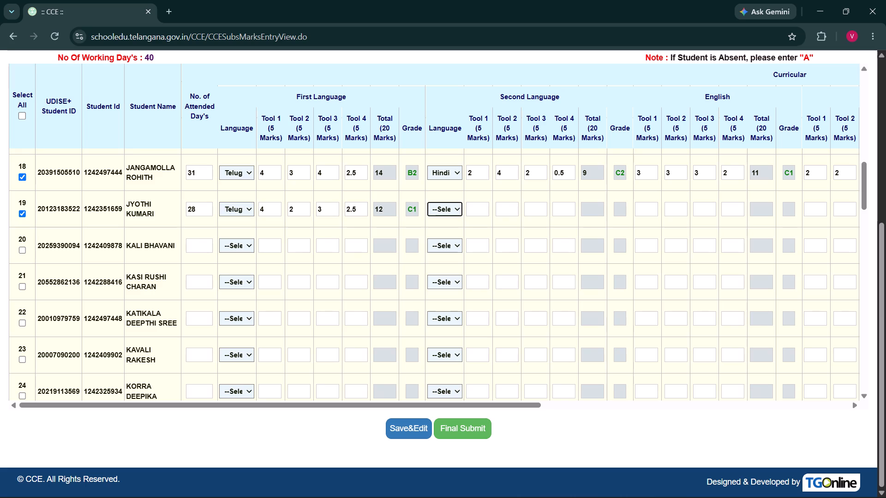
Set the nineteenth student's second language to Hindi.
key(Return)
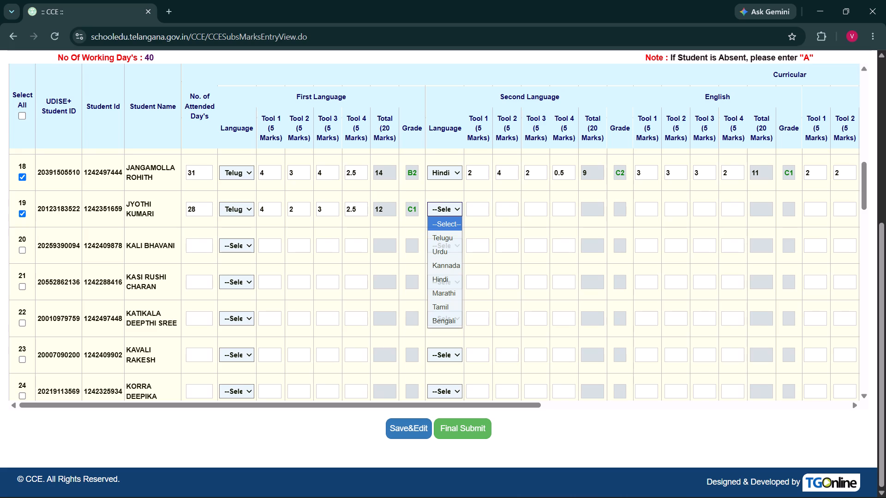
key(Down)
key(Down)
key(Down)
key(Down)
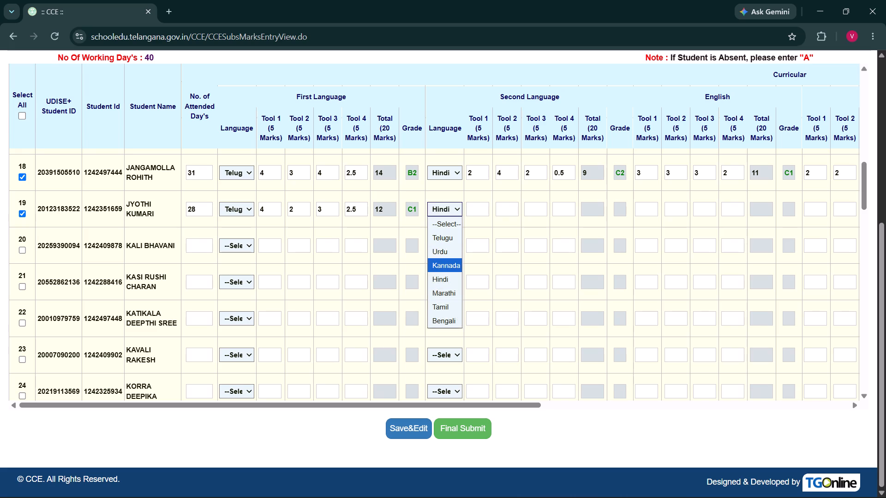
key(Return)
key(Tab)
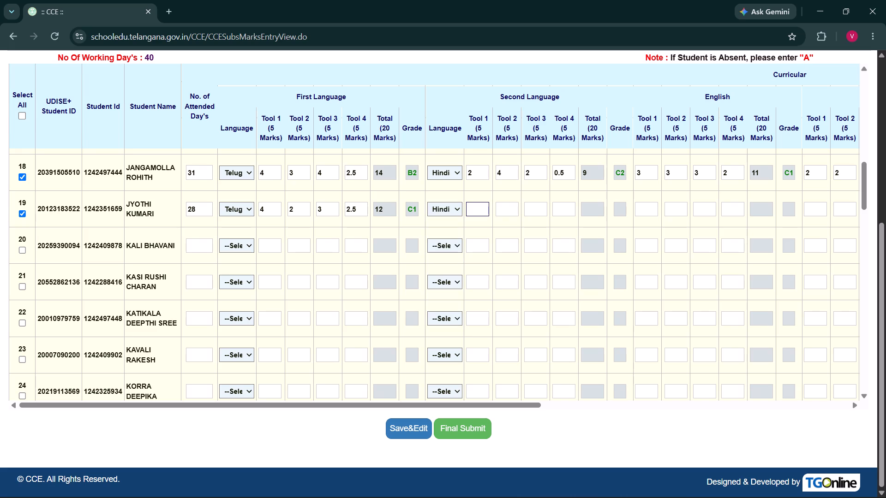
Enter the nineteenth student's Second Language marks: 5 for each of Tools 1 to 4.
key(5)
key(Tab)
key(5)
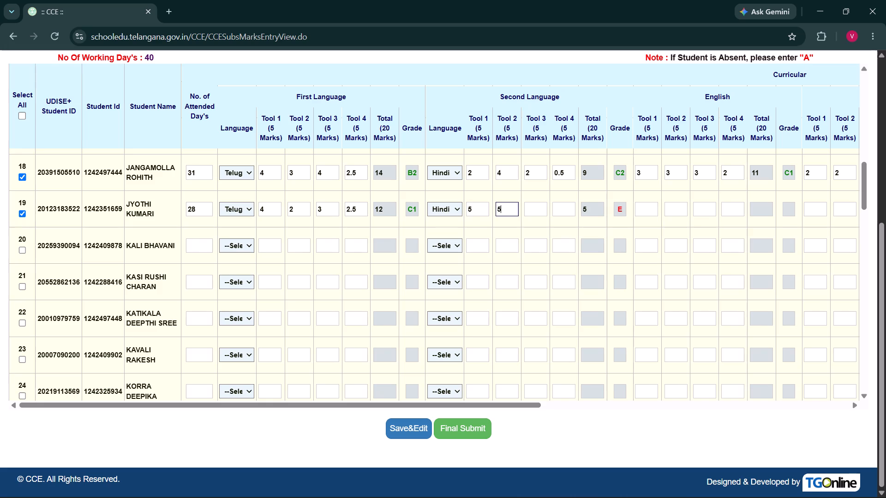
key(Tab)
key(5)
key(Tab)
key(5)
key(Tab)
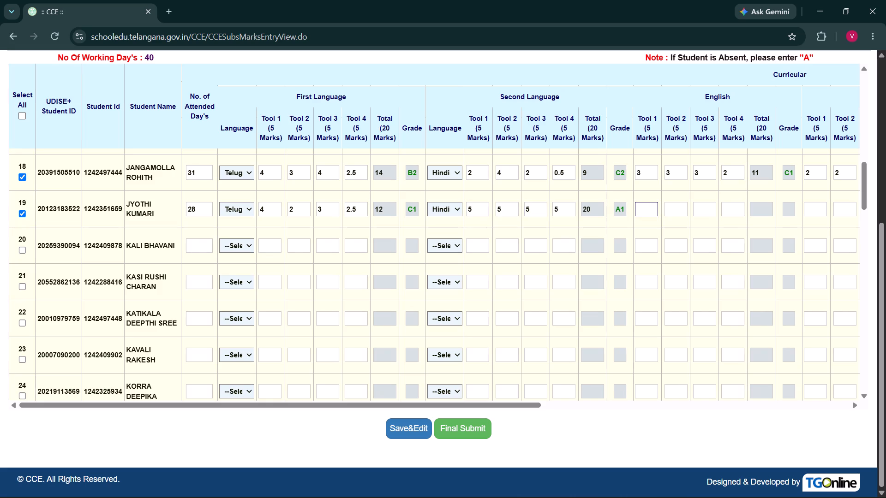
Enter the nineteenth student's English marks: 3 for Tool 1, 4 for Tool 2, 5 for Tool 3 and 1 for Tool 4.
key(3)
key(Tab)
key(4)
key(Tab)
key(5)
key(Tab)
key(1)
key(Tab)
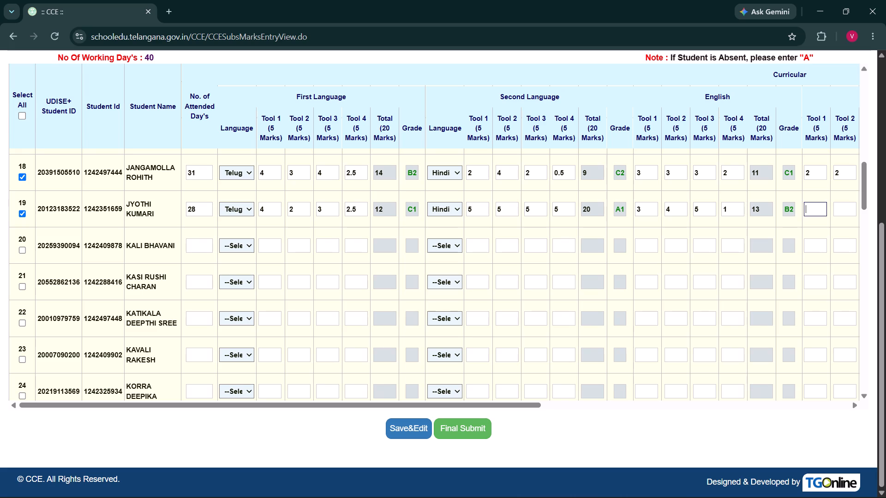
Enter the nineteenth student's Maths marks: 2 for Tool 1, 2 for Tool 2, 2 for Tool 3 and 2.5 for Tool 4.
key(2)
key(Tab)
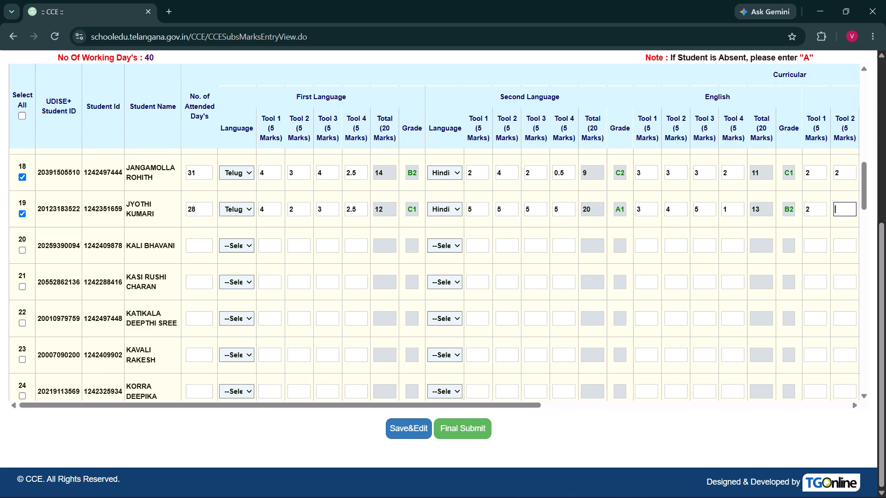
key(2)
key(Tab)
key(2)
key(Tab)
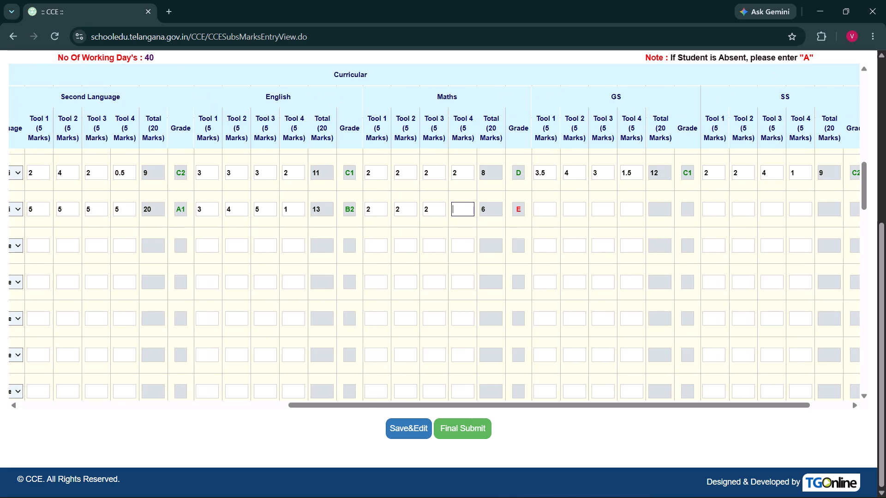
text(2.5)
key(Tab)
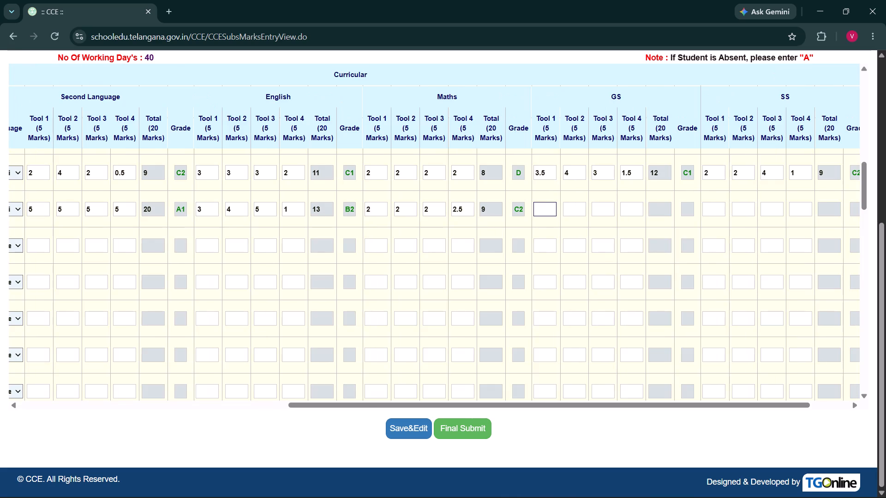
Enter the nineteenth student's GS marks: 4 for Tool 1, 4 for Tool 2, 4.5 for Tool 3 and 4.8 for Tool 4.
key(4)
key(Tab)
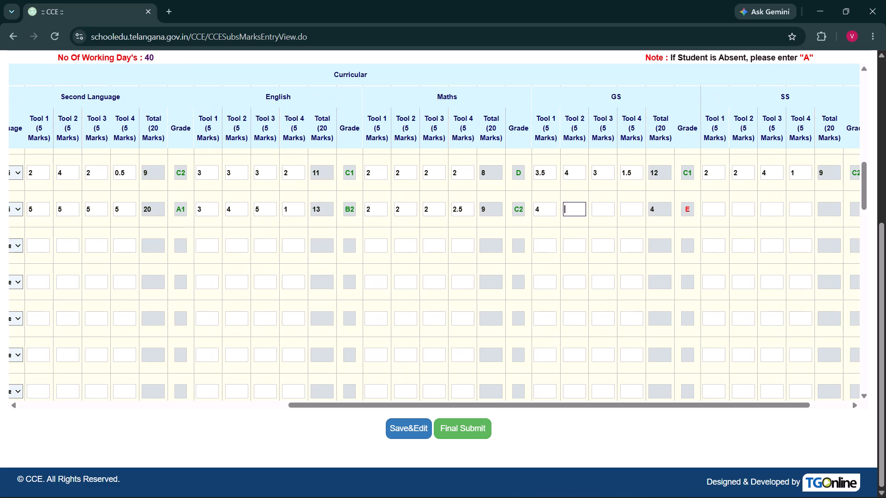
key(4)
key(Tab)
text(4.5)
key(Tab)
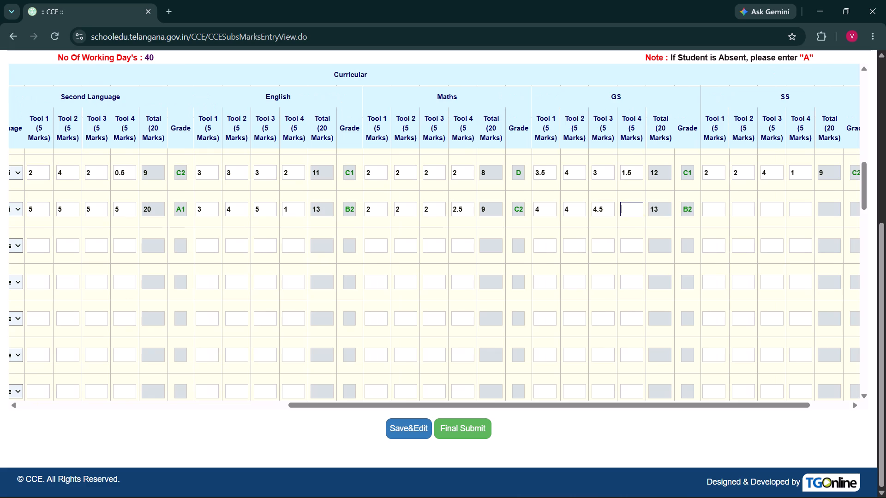
text(4.8)
key(Tab)
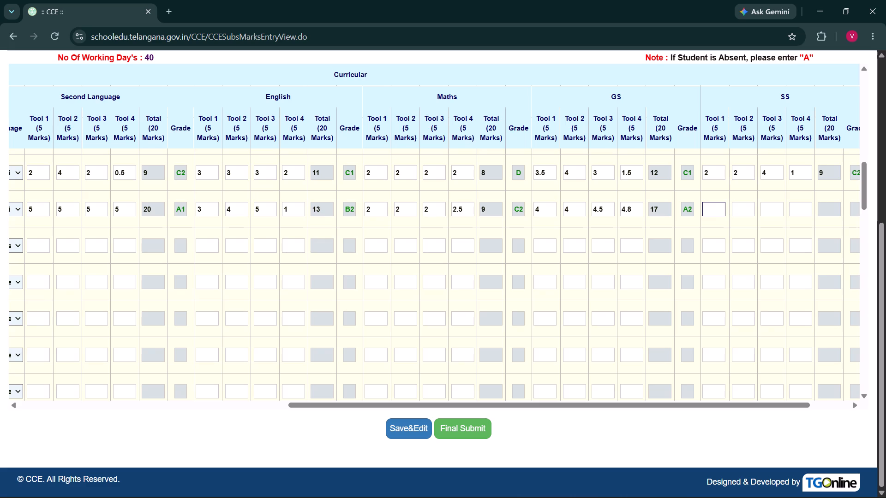
Enter the nineteenth student's SS marks: 2 for Tool 1, 2 for Tool 2, 4 for Tool 3 and 1 for Tool 4.
key(2)
key(Tab)
key(2)
key(Tab)
key(4)
key(Tab)
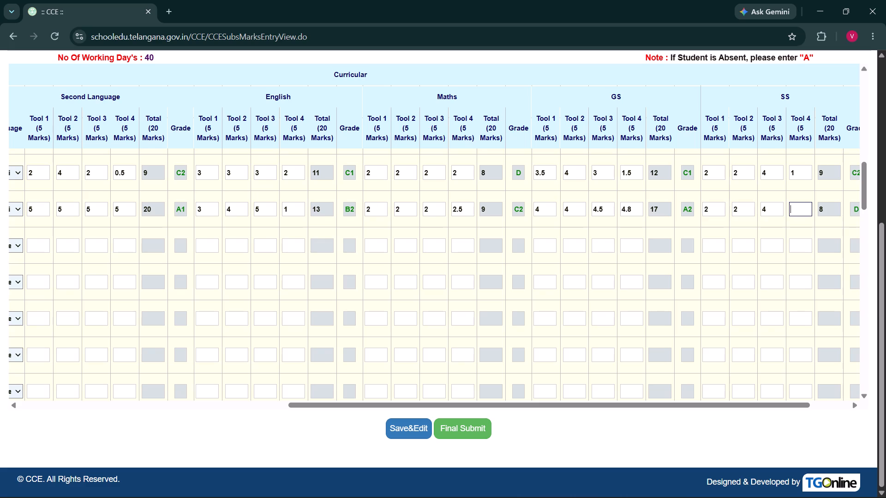
key(1)
triple_click(854, 408)
triple_click(854, 408)
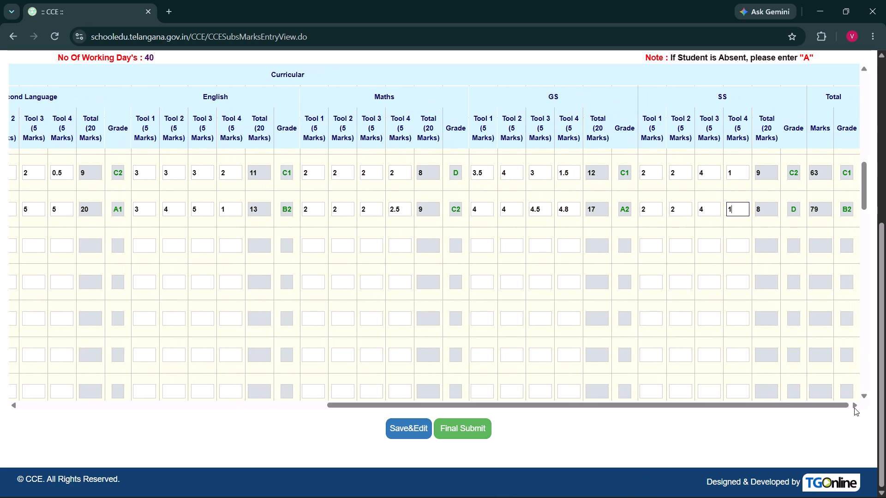
triple_click(854, 408)
click(854, 408)
Select the twentieth student's row and enter 25 attended days.
drag(13, 400, 14, 408)
double_click(14, 408)
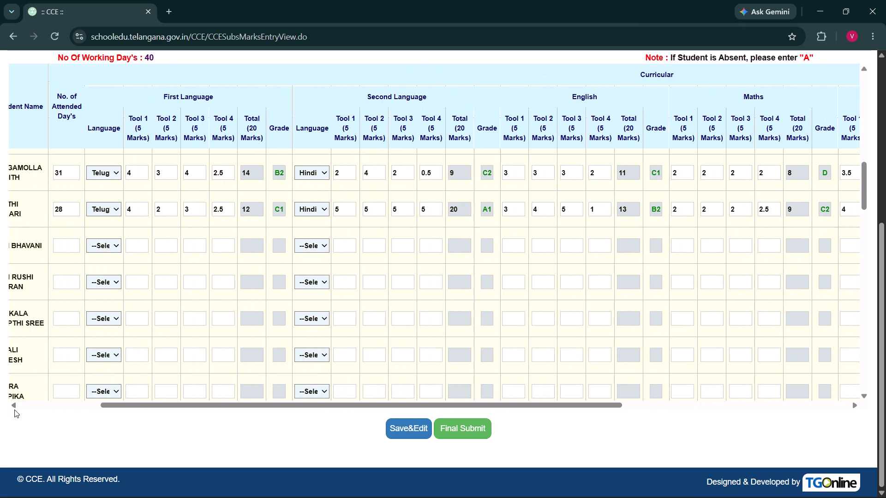
triple_click(14, 409)
click(14, 409)
drag(14, 409, 19, 410)
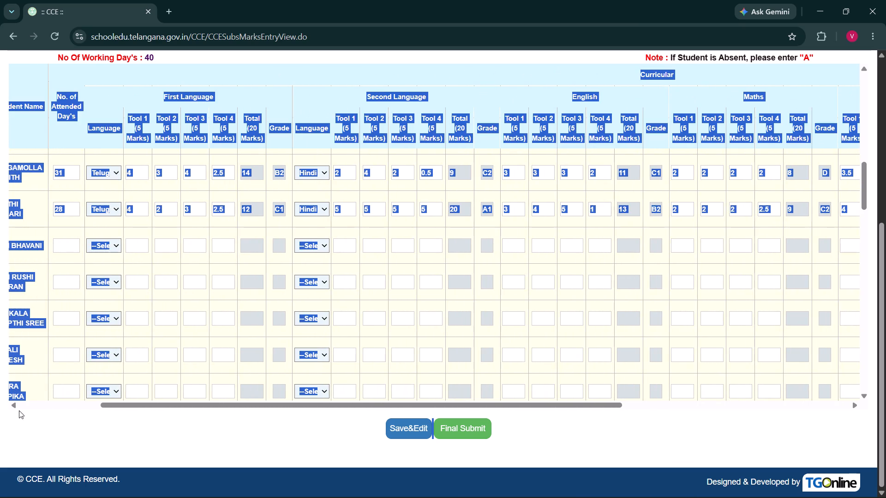
drag(19, 410, 27, 419)
click(27, 419)
click(27, 419)
triple_click(64, 429)
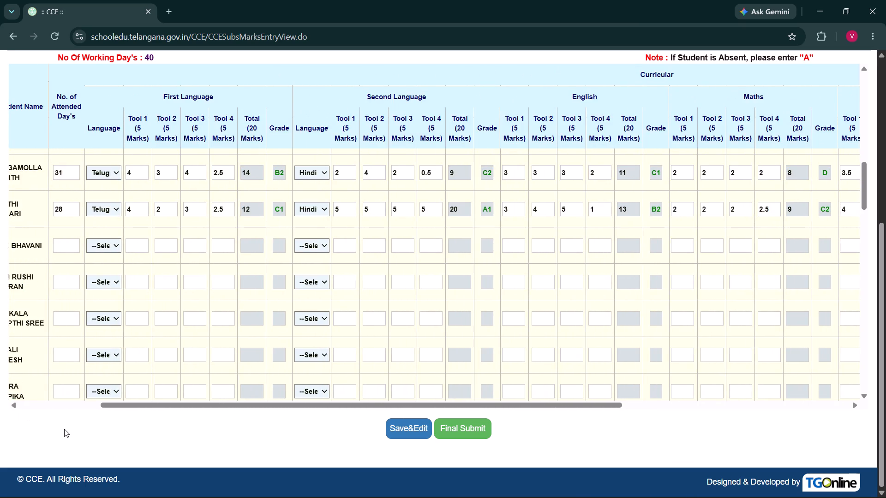
triple_click(15, 406)
triple_click(15, 406)
triple_click(15, 406)
click(15, 406)
drag(15, 406, 99, 431)
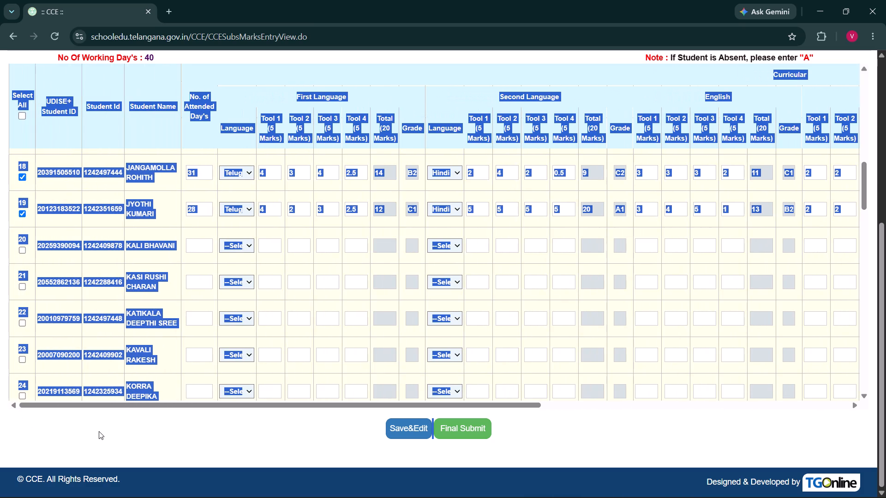
drag(99, 431, 101, 432)
click(101, 432)
click(101, 432)
click(101, 432)
click(101, 432)
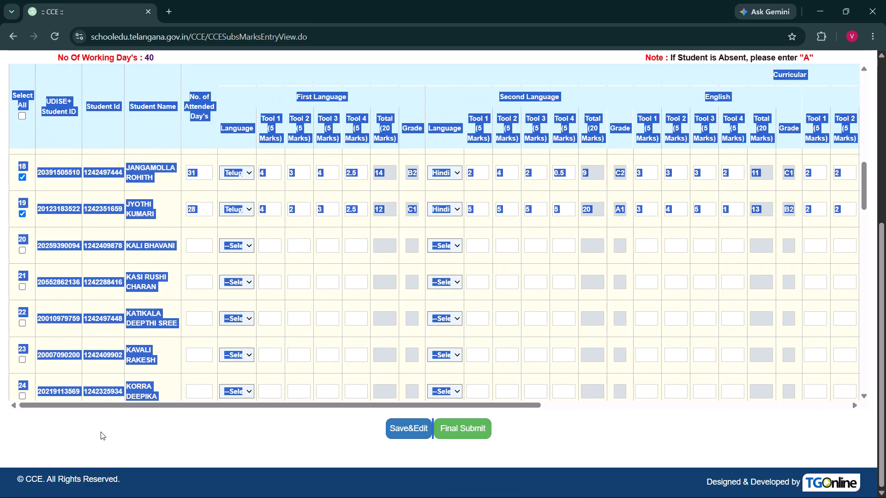
click(101, 432)
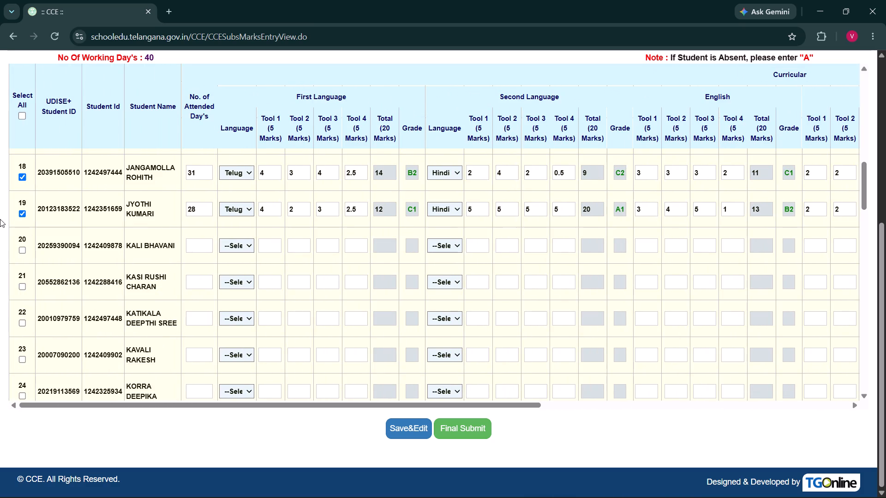
click(22, 250)
click(209, 247)
click(206, 242)
text(25)
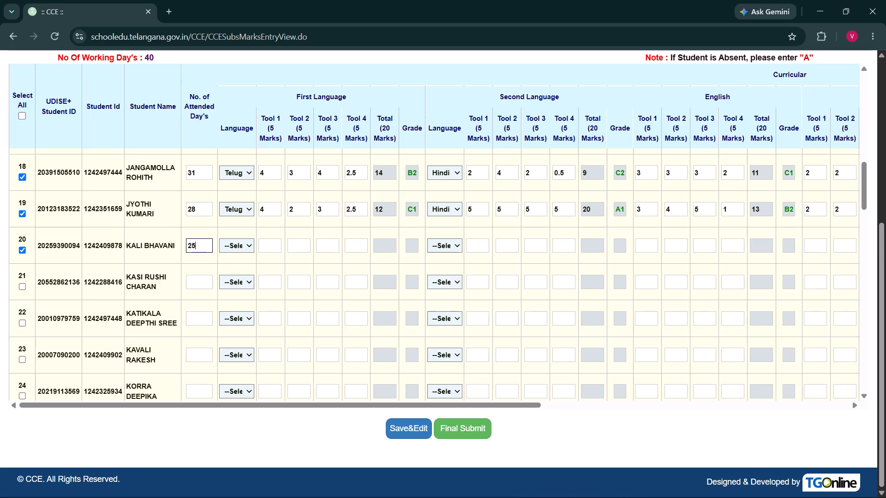
Set the twentieth student's first language to Telugu.
key(Tab)
key(Return)
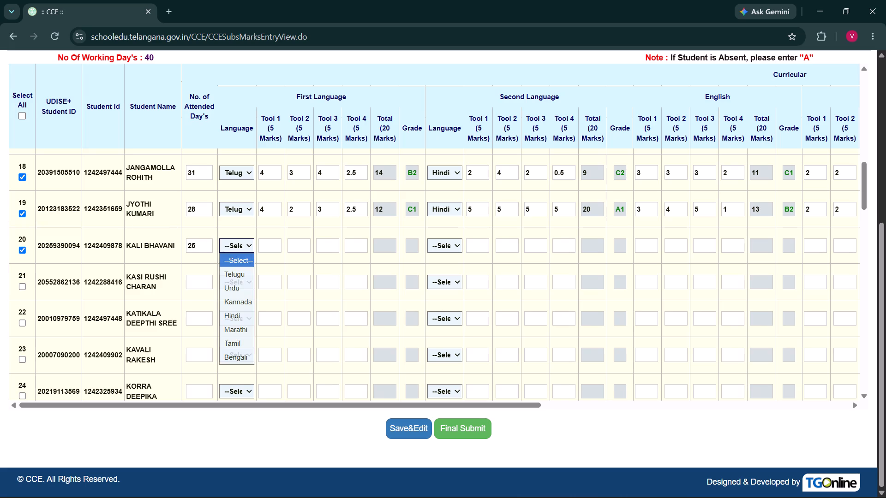
key(Down)
key(Return)
key(Tab)
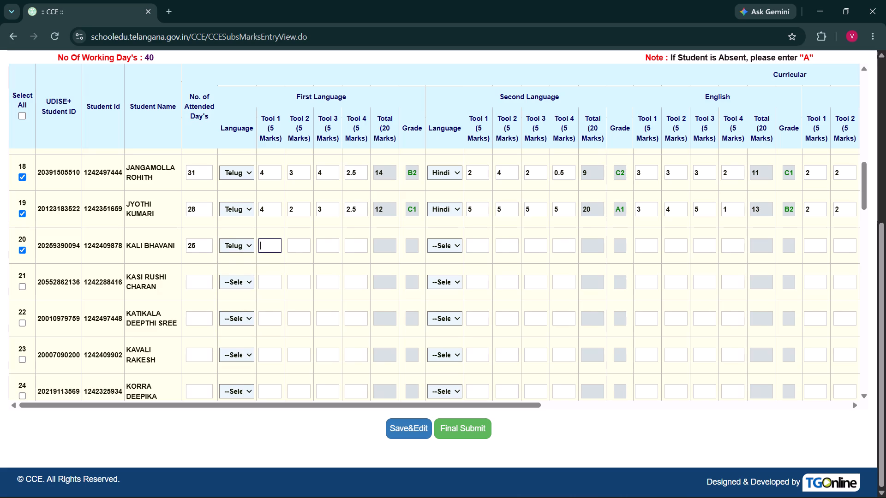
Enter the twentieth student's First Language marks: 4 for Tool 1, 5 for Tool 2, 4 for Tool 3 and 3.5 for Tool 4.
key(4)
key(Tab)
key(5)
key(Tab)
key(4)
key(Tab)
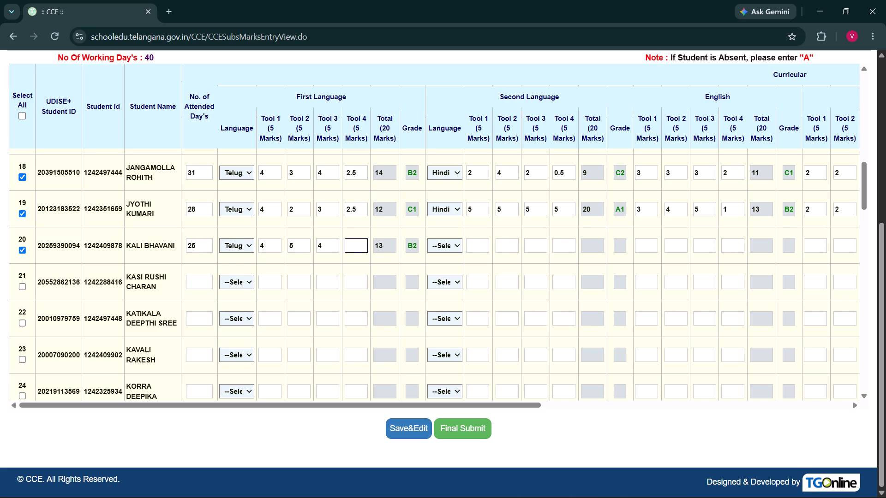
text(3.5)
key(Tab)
Set the twentieth student's second language to Hindi.
key(Return)
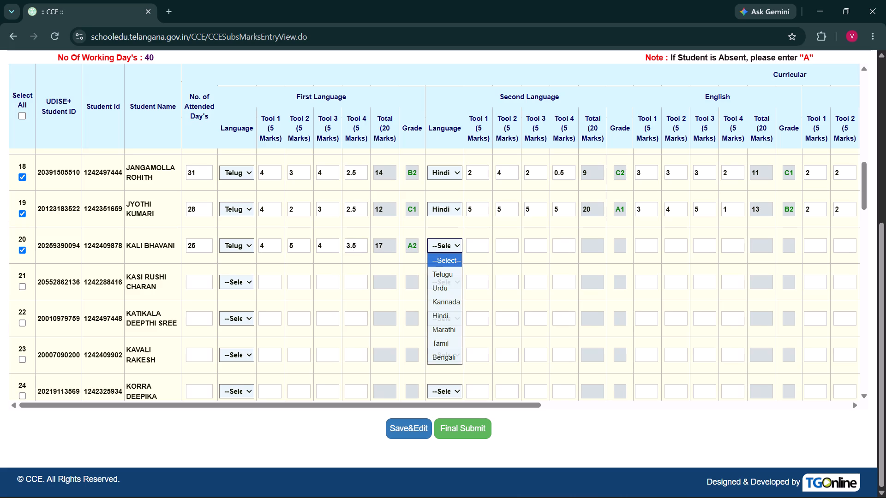
key(Down)
key(Down)
key(Down)
key(Down)
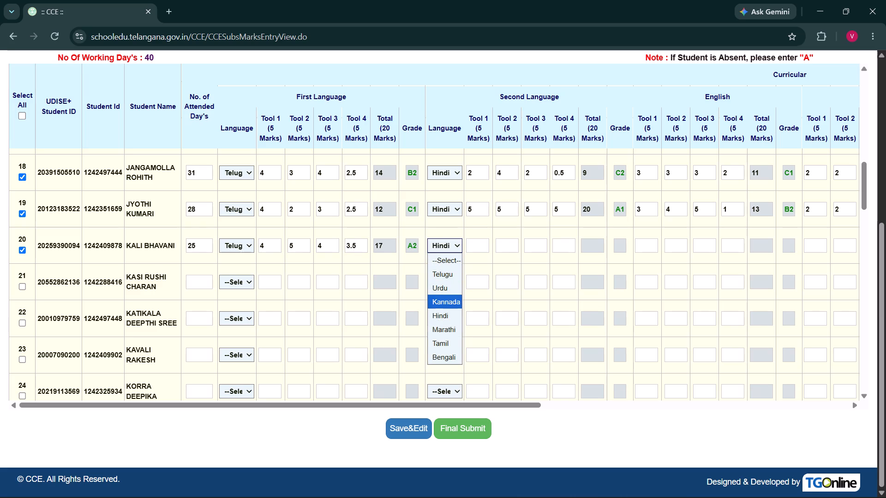
key(Return)
key(Tab)
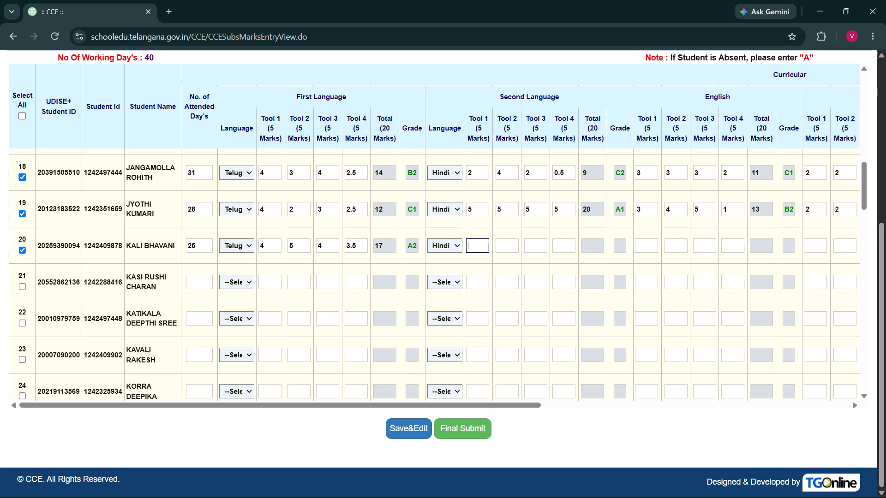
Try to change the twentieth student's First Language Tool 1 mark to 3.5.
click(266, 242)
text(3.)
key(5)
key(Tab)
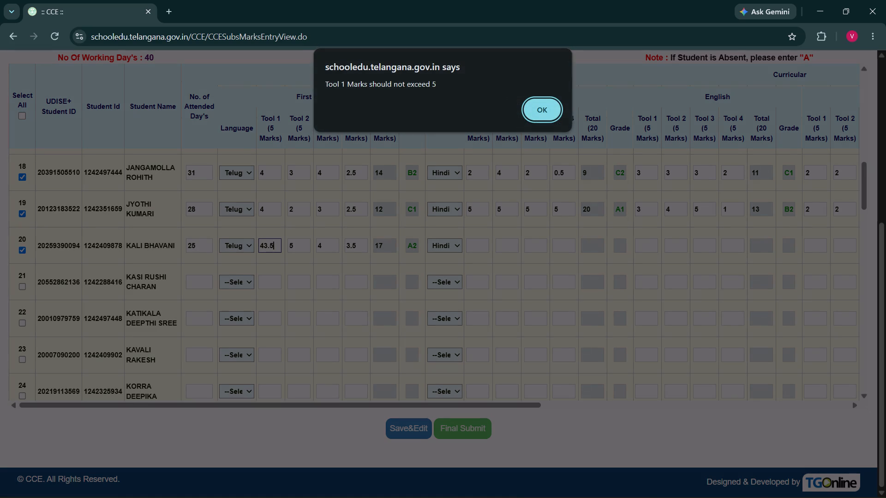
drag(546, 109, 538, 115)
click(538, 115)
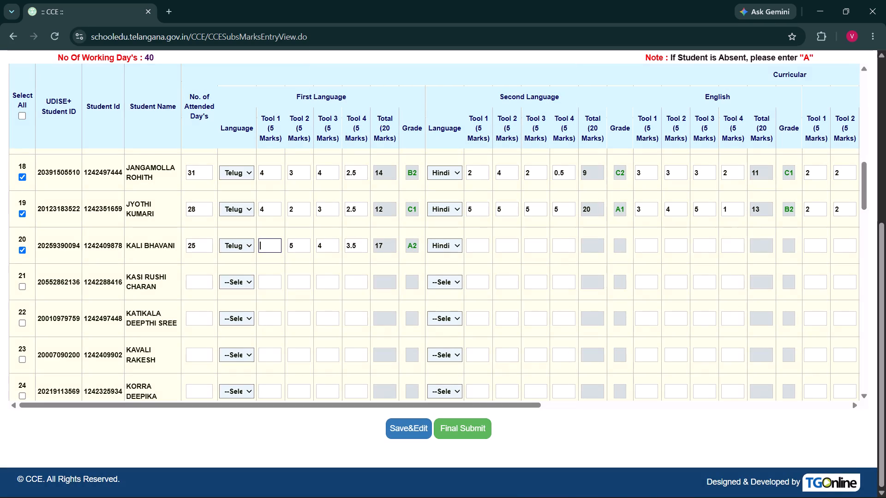
Correct the twentieth student's First Language marks: 3.5 for Tool 1, 4 for Tool 2, 4 for Tool 3 and 2.6 for Tool 4.
click(275, 243)
text(3.5)
key(Tab)
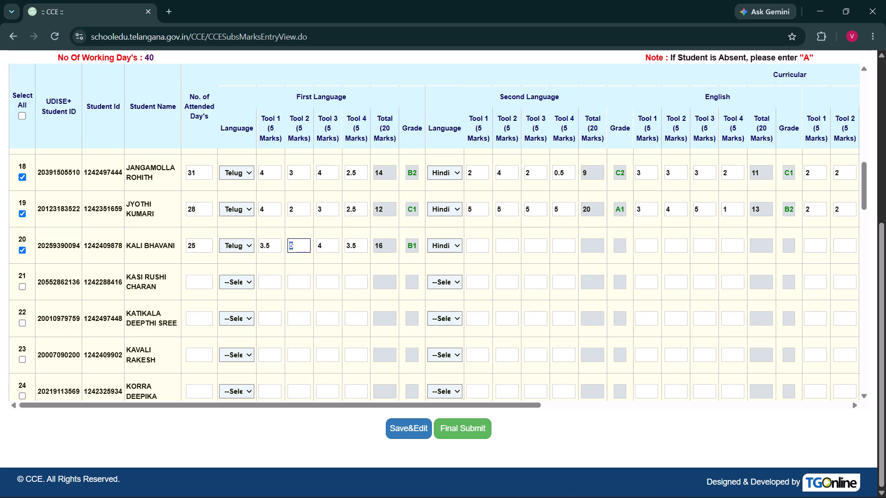
key(4)
key(Tab)
key(4)
key(Tab)
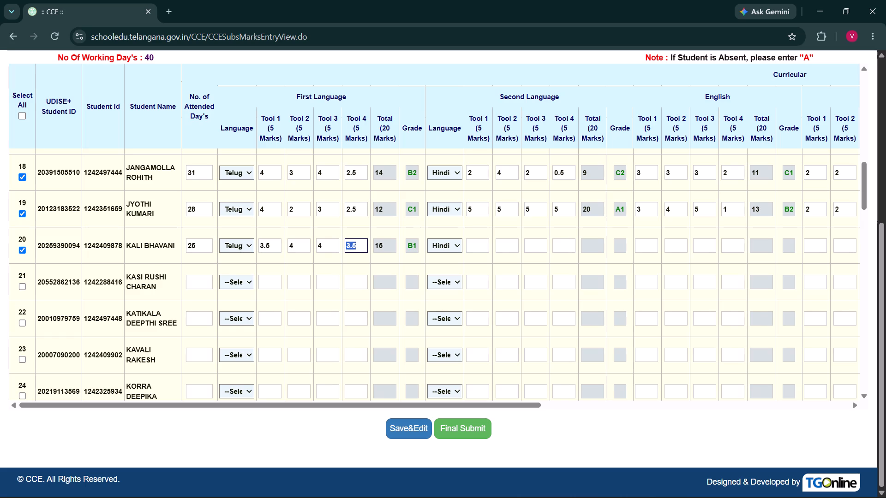
text(2.6)
key(Tab)
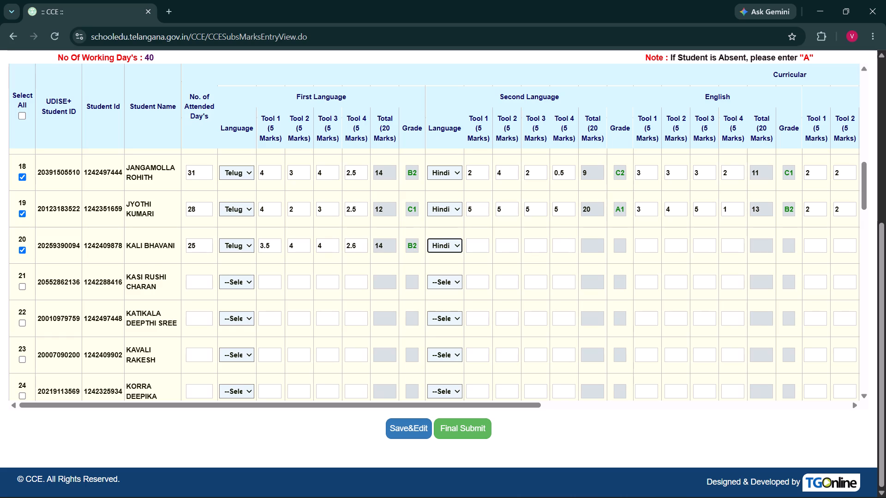
Enter the twentieth student's Second Language marks: 5 for each of Tools 1 to 4.
key(Return)
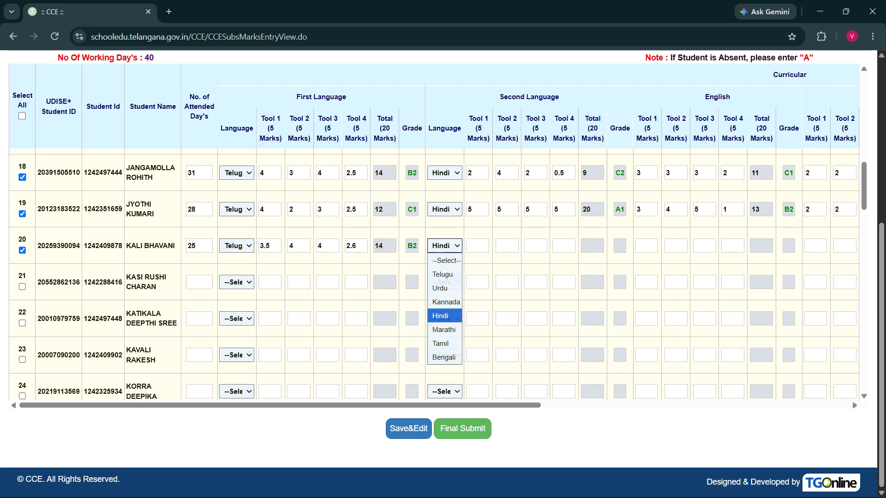
key(Return)
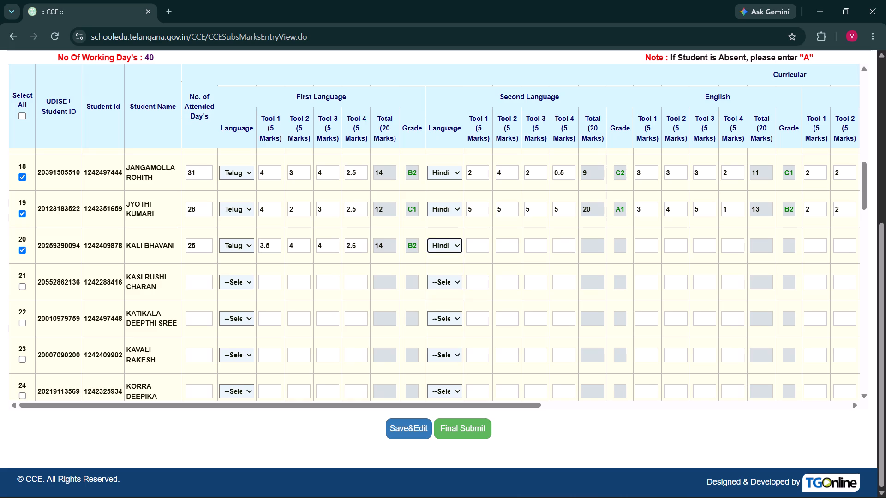
click(473, 251)
key(5)
key(Tab)
key(5)
key(Tab)
key(5)
key(Tab)
key(5)
key(Tab)
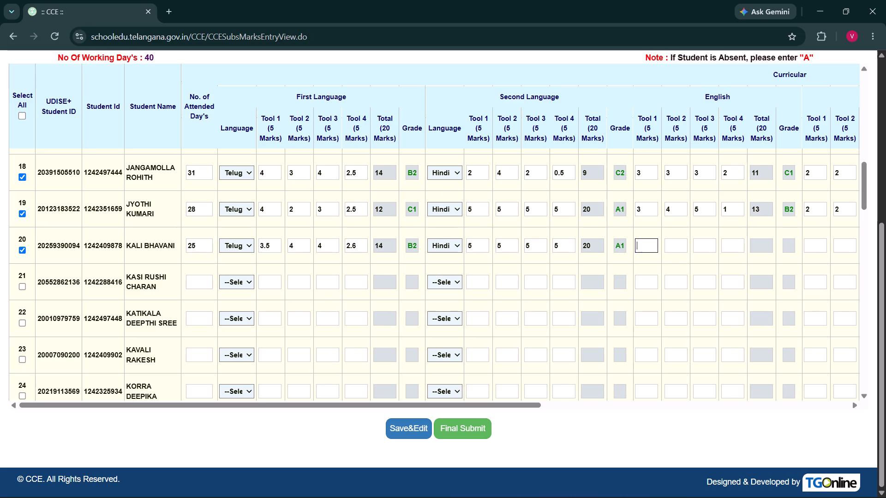
Enter the twentieth student's English marks: 3 for Tool 1, 3 for Tool 2, 4 for Tool 3 and 2 for Tool 4.
key(3)
key(Tab)
key(3)
key(Tab)
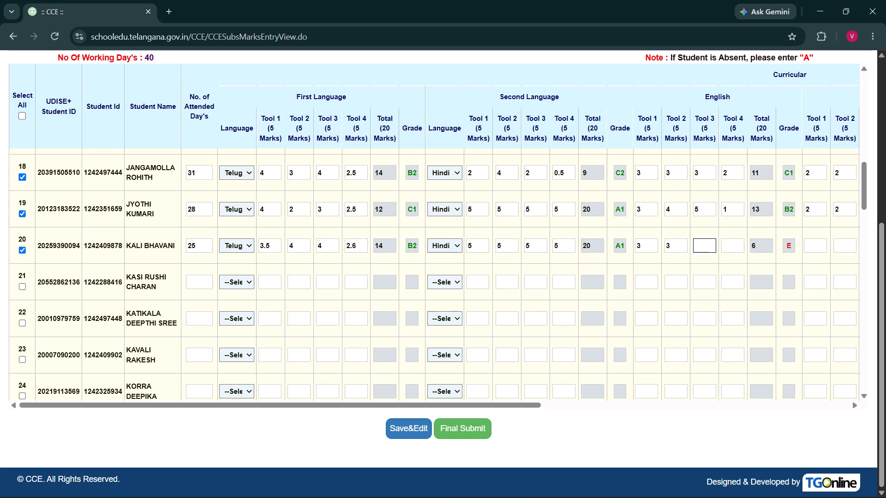
key(4)
key(Tab)
key(2)
key(Tab)
Enter the twentieth student's Maths marks: 4 for each of Tools 1 to 3 and 2 for Tool 4.
key(4)
key(Tab)
key(4)
key(Tab)
key(4)
key(Tab)
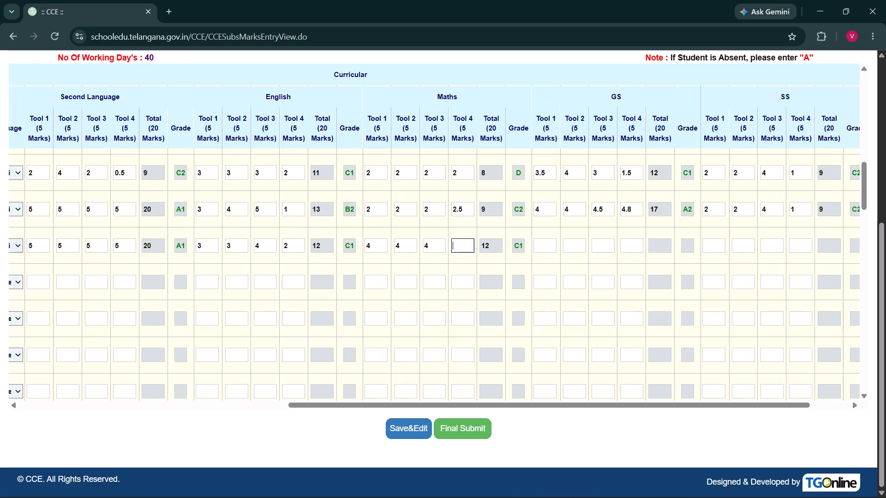
key(2)
key(Tab)
Enter the twentieth student's GS marks: 3.5 for Tool 1, 5 for Tool 2, 4 for Tool 3 and 3.8 for Tool 4.
text(3.5)
key(Tab)
key(5)
key(Tab)
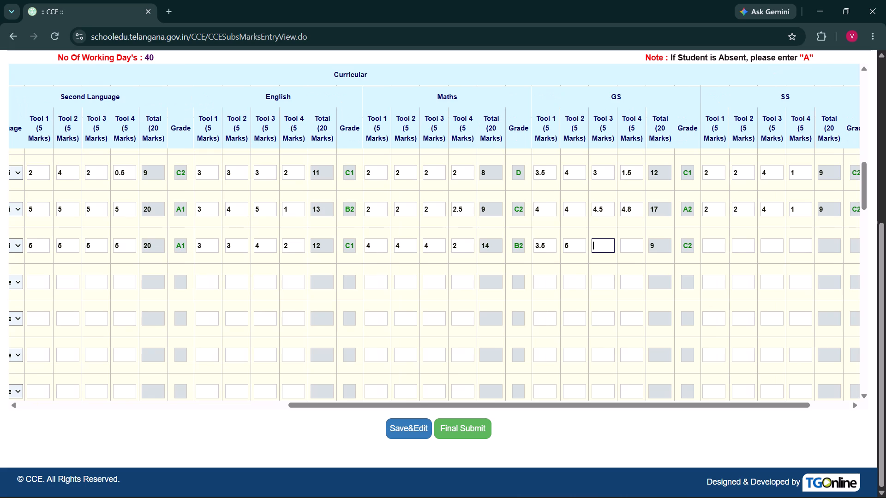
key(4)
key(Tab)
text(3.8)
key(Tab)
Enter the twentieth student's SS marks: 3 for Tool 1, 5 for Tool 2, 4 for Tool 3 and 2 for Tool 4.
key(3)
key(Tab)
key(5)
key(Tab)
key(4)
key(Tab)
key(2)
key(Tab)
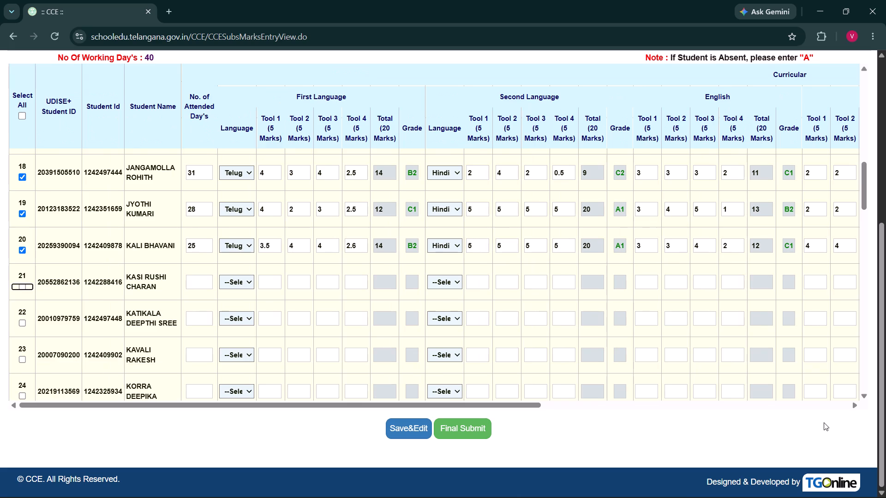
Review the subject marks, overall totals and grades for students 18 to 20 and the previously saved rows above them.
triple_click(853, 403)
triple_click(853, 403)
triple_click(853, 403)
triple_click(853, 403)
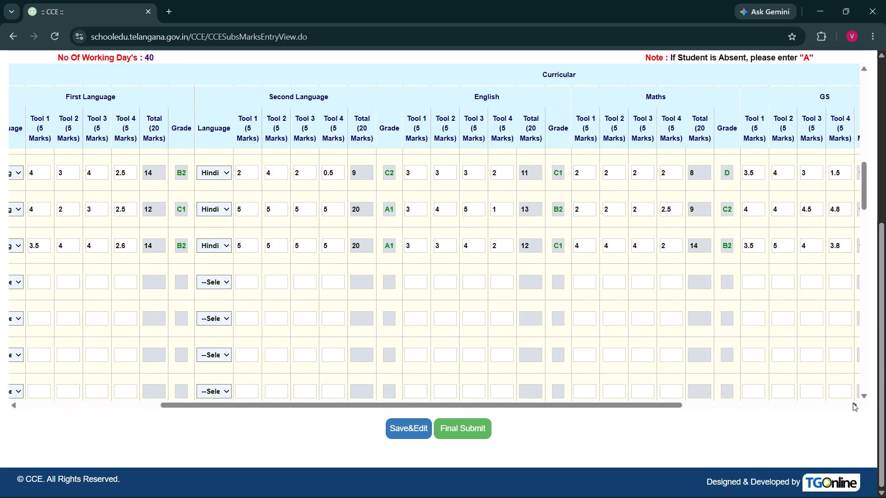
triple_click(853, 403)
triple_click(853, 403)
triple_click(853, 403)
triple_click(853, 403)
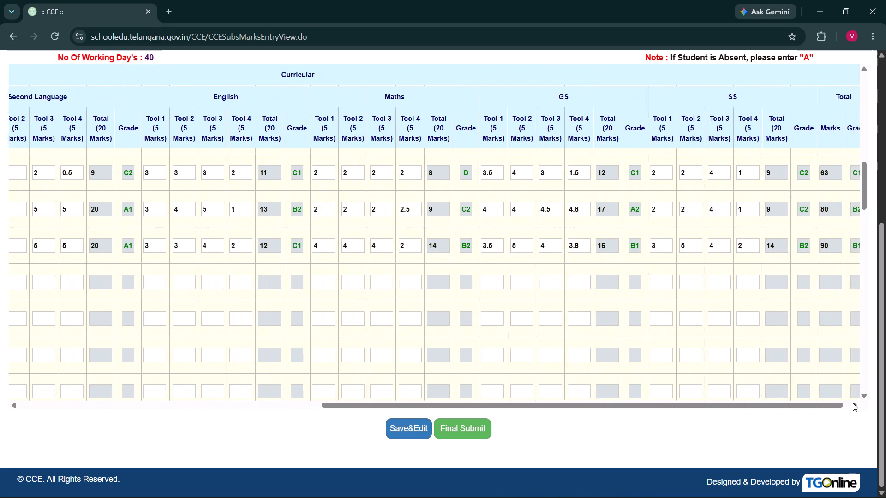
triple_click(853, 403)
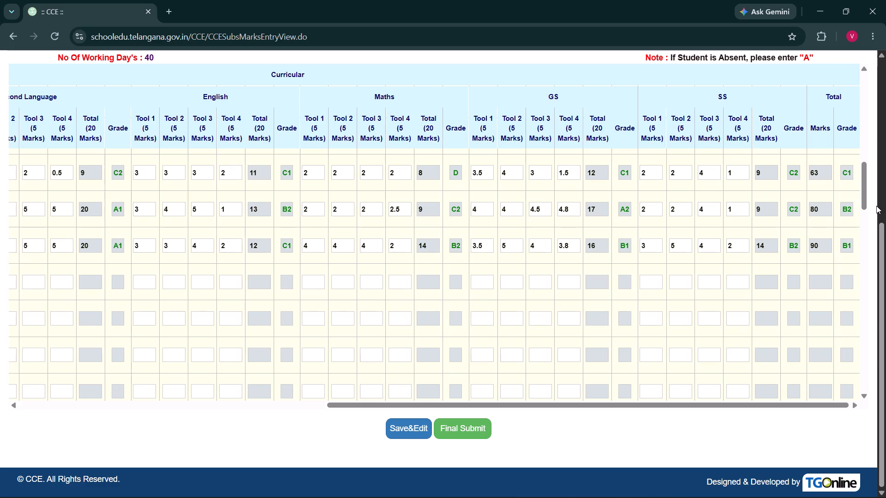
click(864, 154)
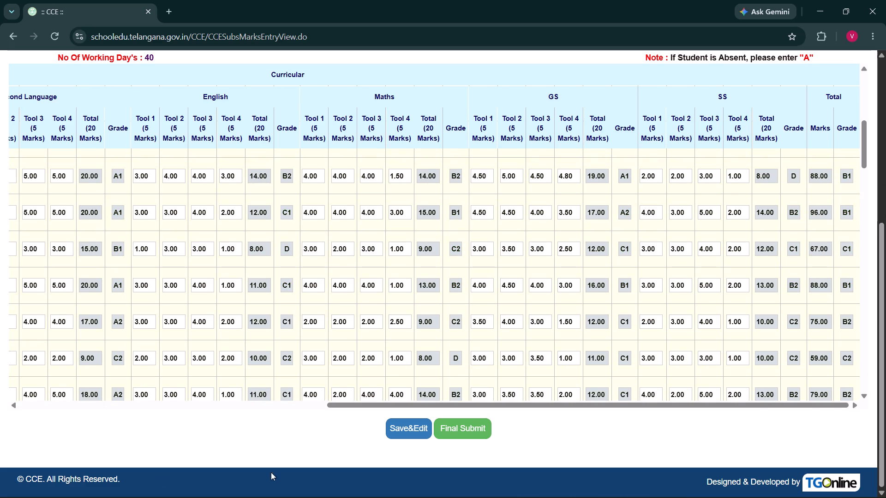
click(15, 407)
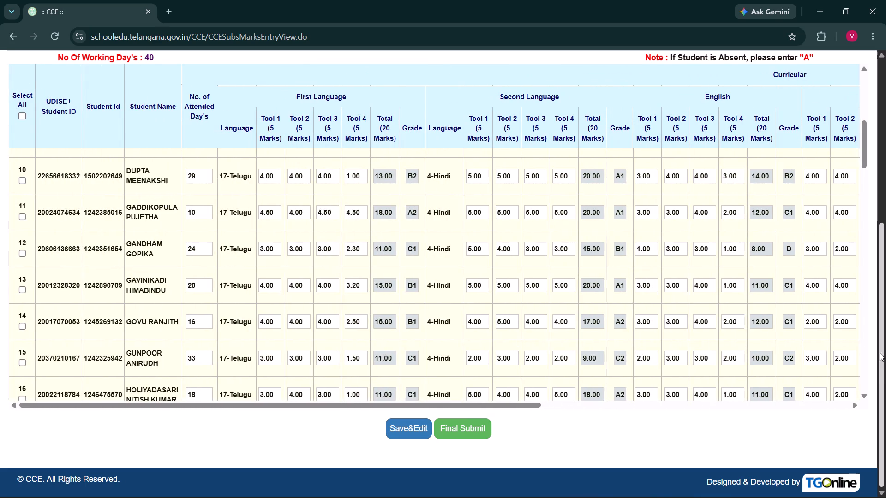
click(864, 397)
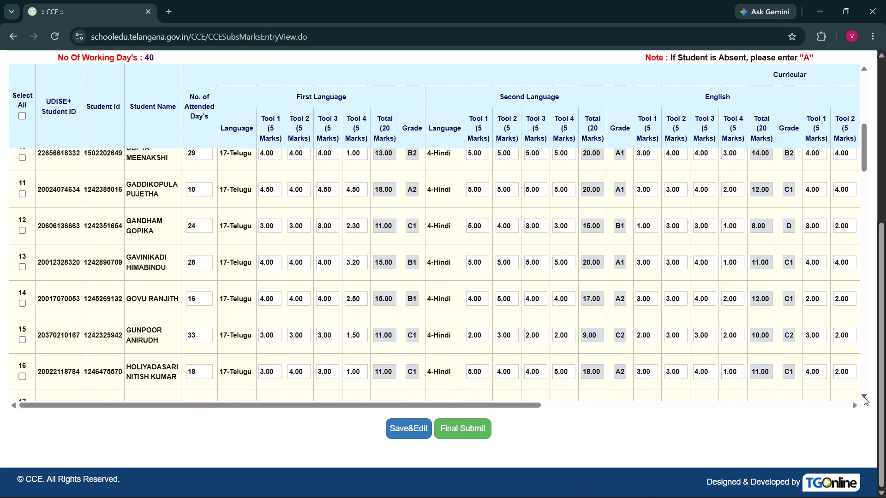
triple_click(864, 397)
triple_click(864, 397)
click(864, 397)
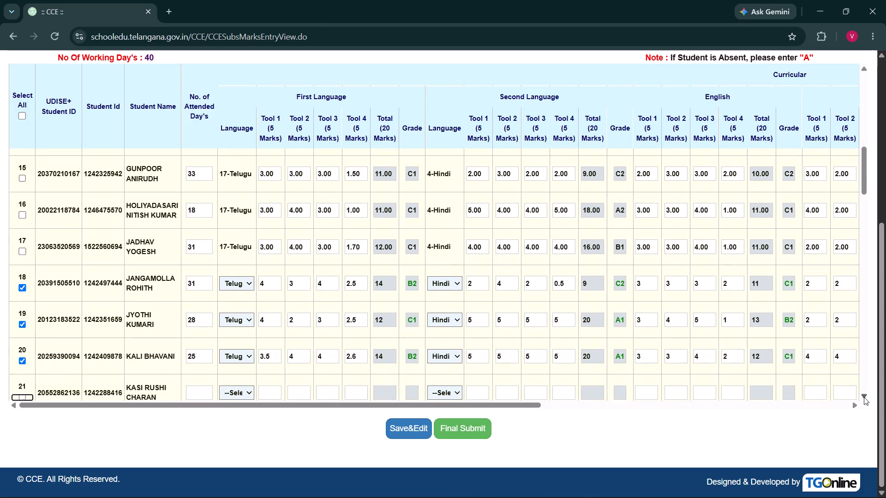
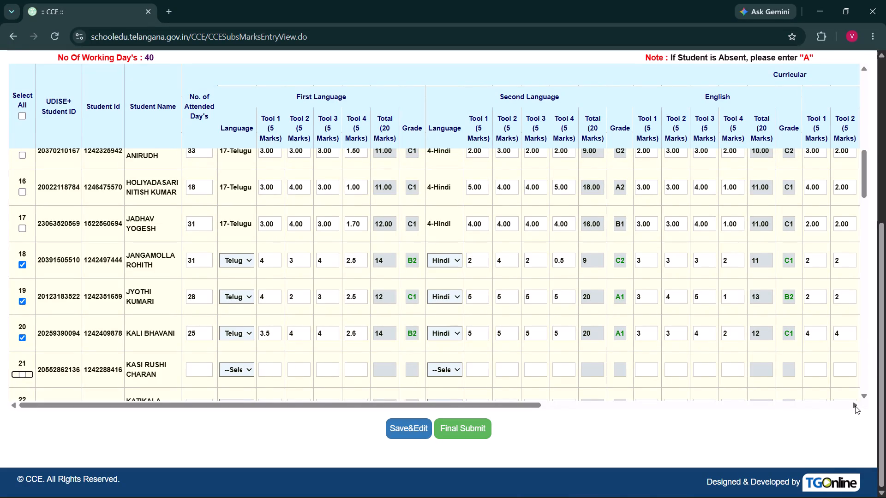
Check the totals for students 18 to 20, and save their marks with further editing allowed.
triple_click(855, 406)
click(855, 406)
triple_click(855, 406)
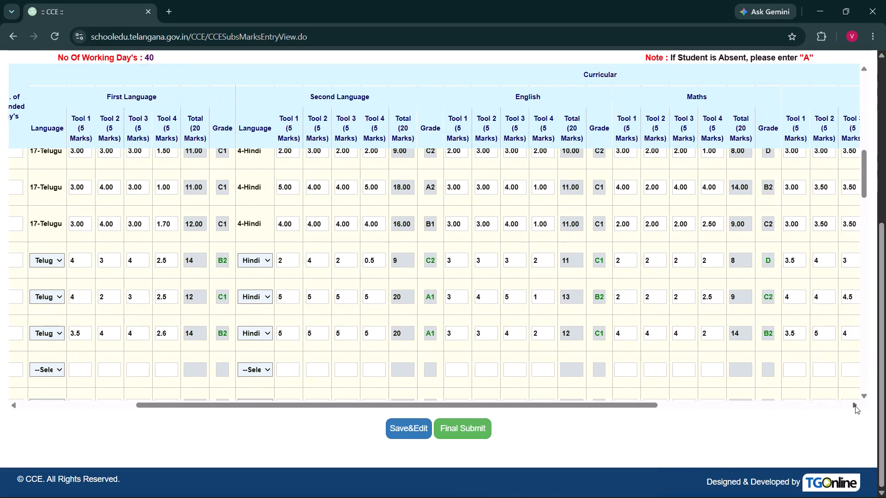
triple_click(855, 406)
triple_click(855, 406)
triple_click(855, 406)
triple_click(855, 406)
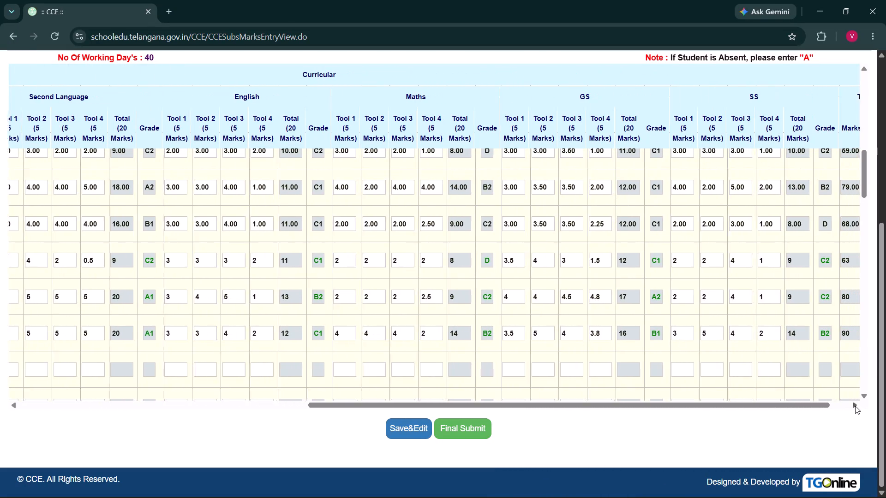
triple_click(855, 406)
triple_click(855, 406)
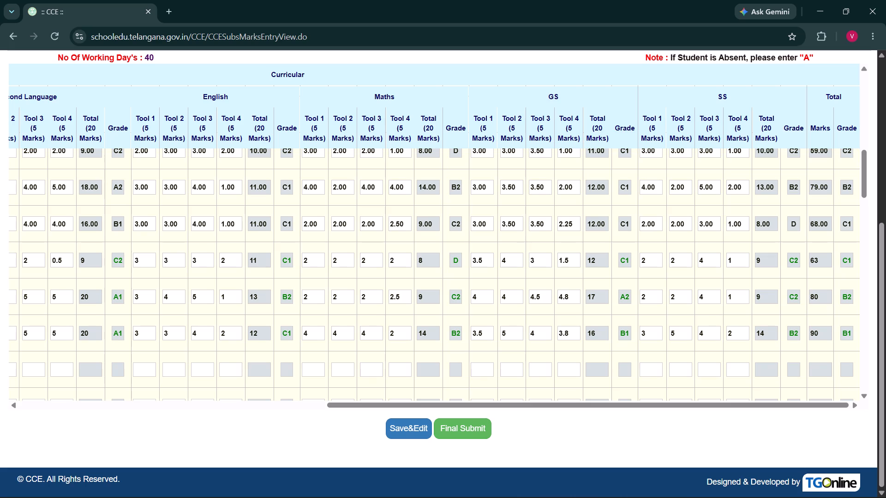
click(406, 428)
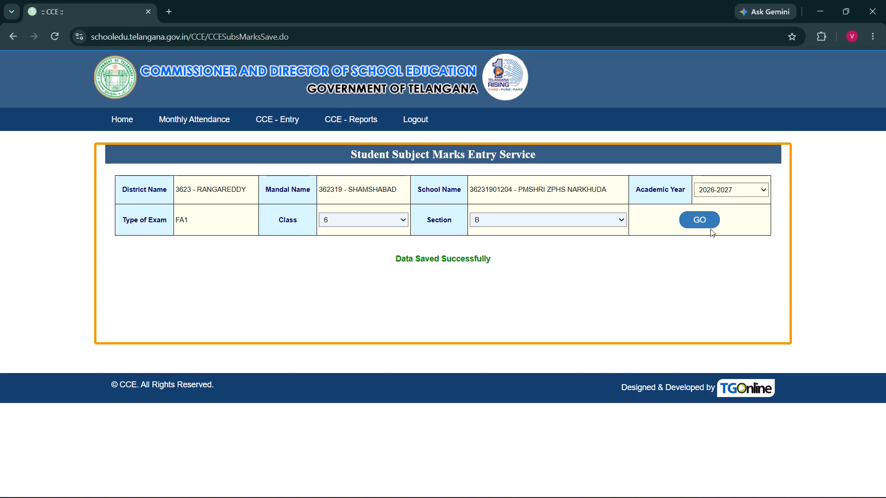
Reload the FA1 marks entry sheet for class 6, section B.
click(699, 220)
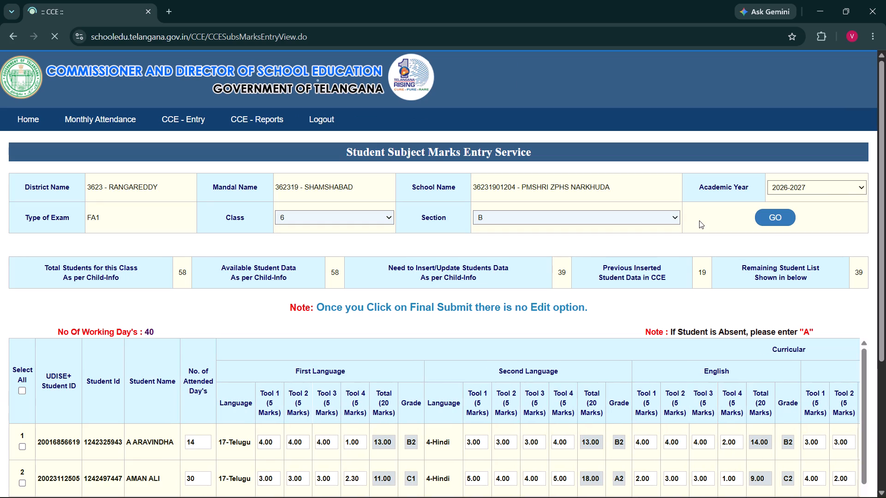
Select the twenty-first student's row for entry and set the number of attended days to 19.
click(885, 388)
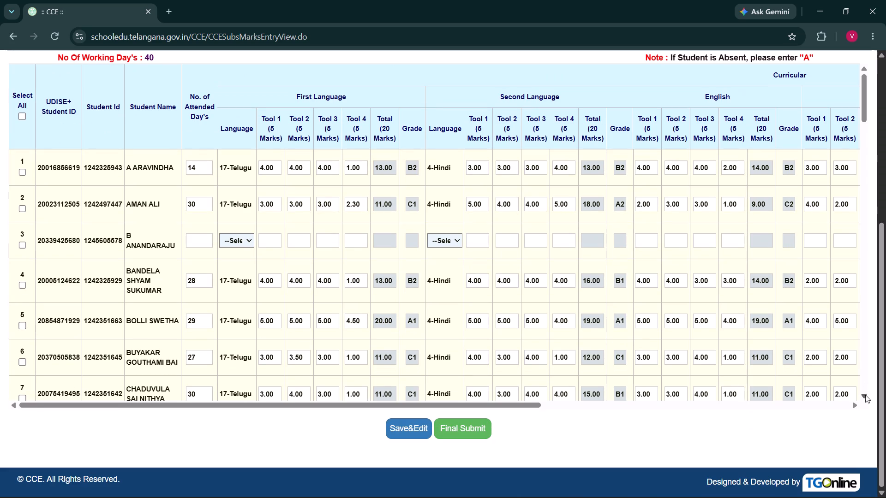
scroll(829, 383, left, 2)
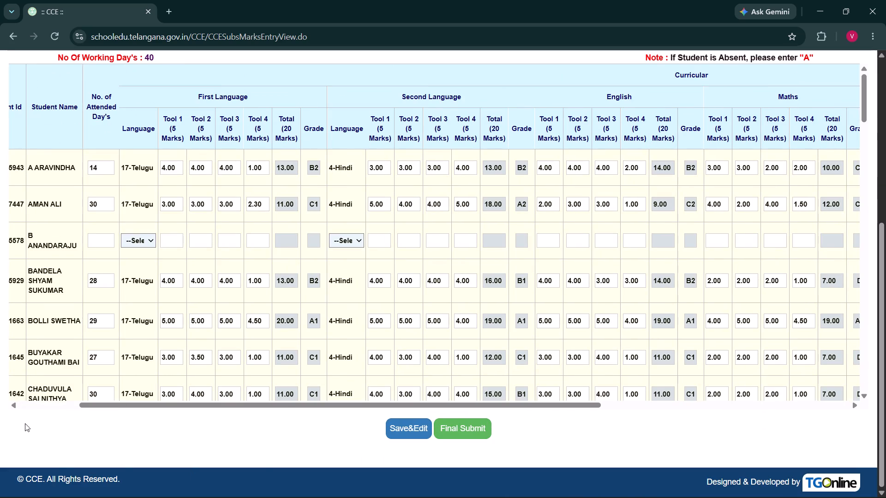
click(13, 403)
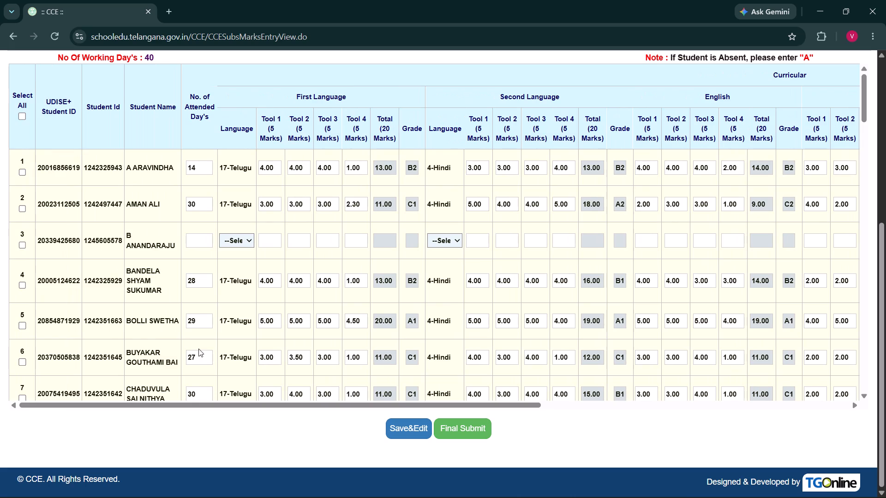
triple_click(863, 394)
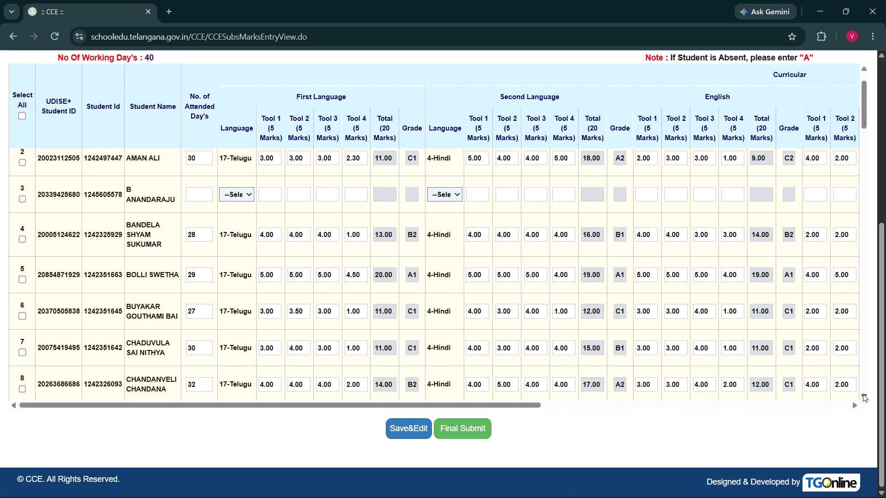
triple_click(863, 394)
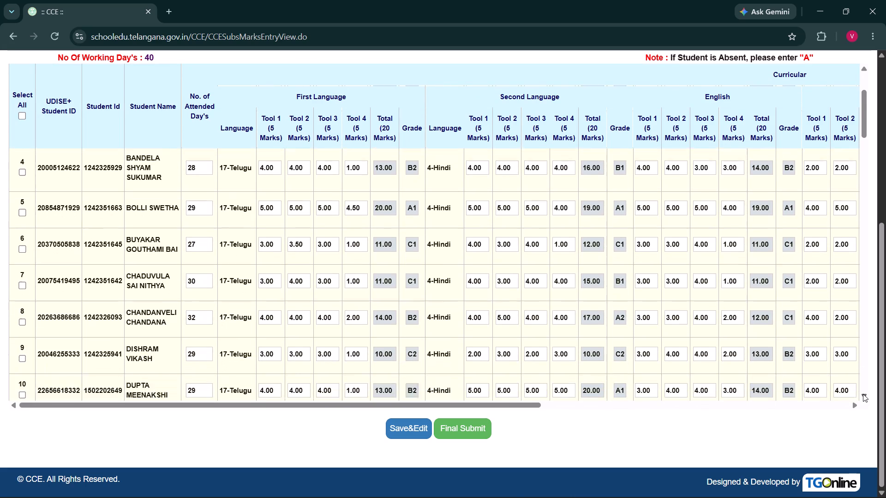
triple_click(863, 394)
triple_click(863, 394)
triple_click(863, 394)
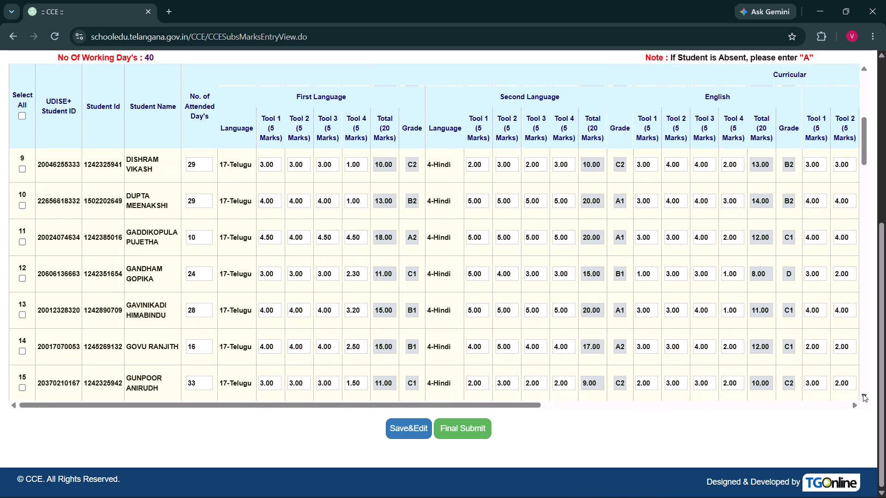
triple_click(863, 394)
triple_click(863, 394)
triple_click(863, 394)
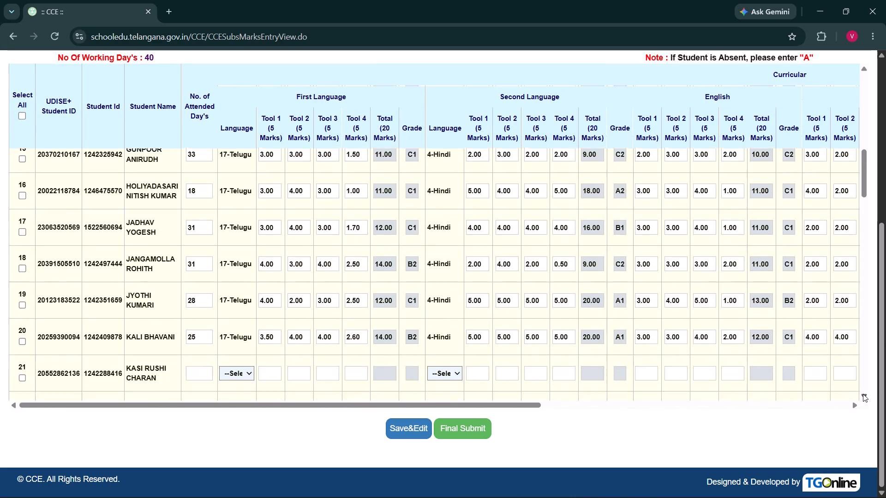
triple_click(863, 394)
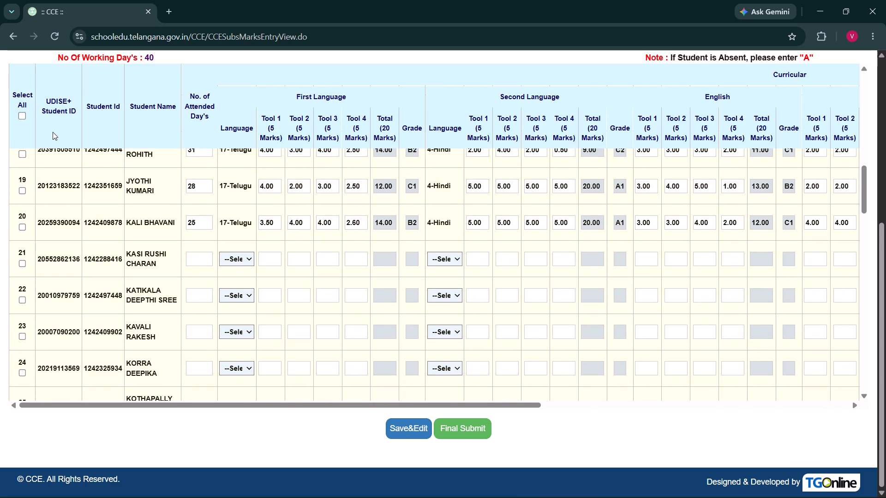
click(19, 265)
click(198, 262)
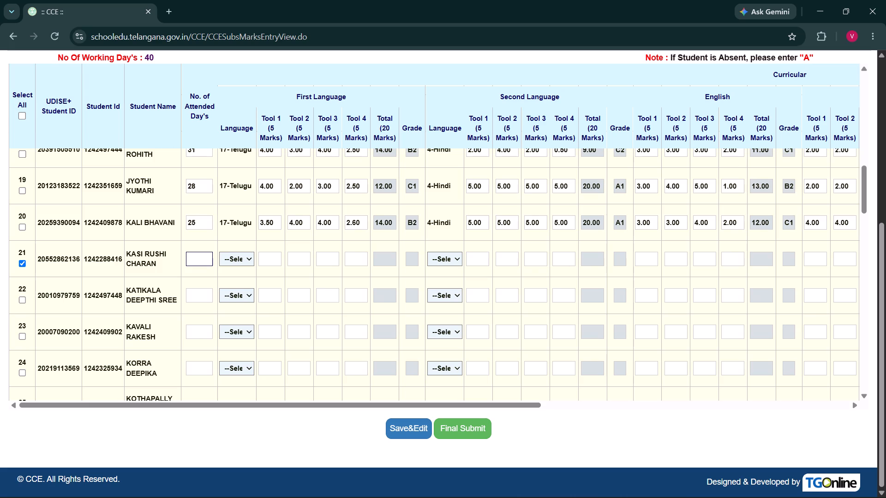
click(198, 262)
text(19)
key(Tab)
Set the twenty-first student's first language to Telugu with marks 3, 4, 3 and 1 for Tools 1 to 4.
key(Return)
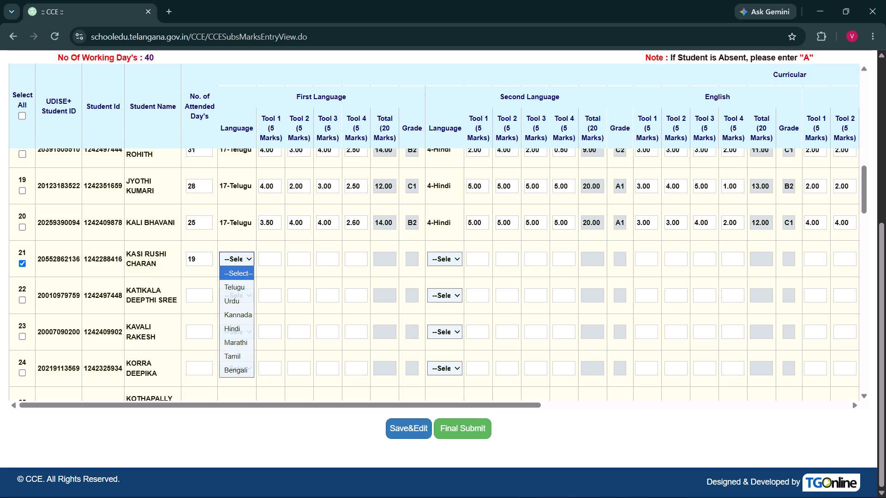
key(Down)
key(Return)
key(Tab)
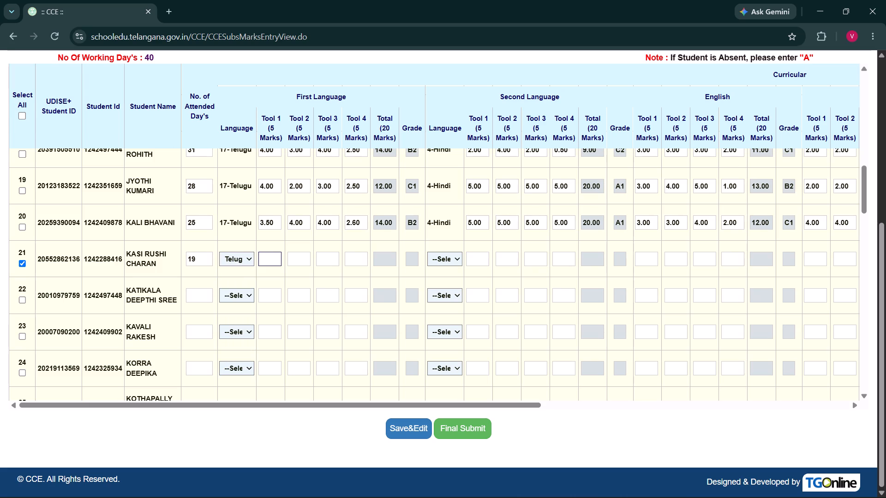
key(3)
key(Tab)
key(4)
key(Tab)
key(3)
key(Tab)
key(1)
key(Tab)
Set the twenty-first student's second language to Hindi with marks 5, 4, 4 and 3 for Tools 1 to 4.
key(Return)
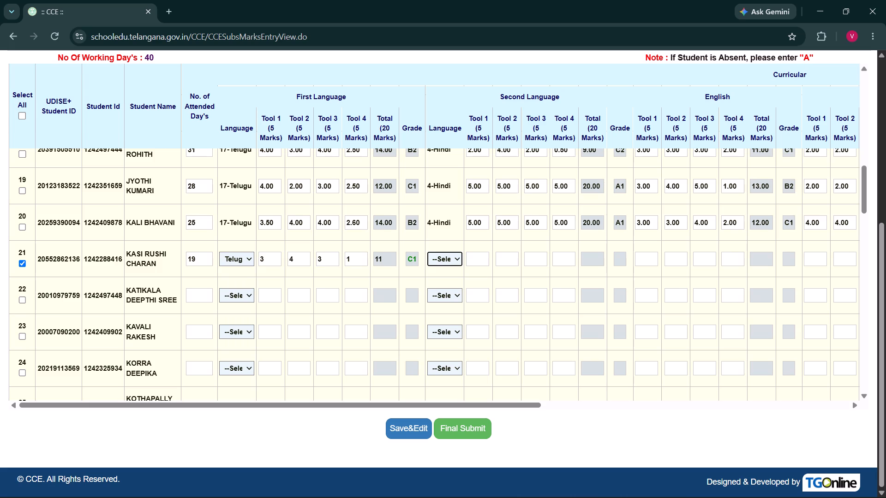
key(Down)
key(Down)
key(Down)
key(Down)
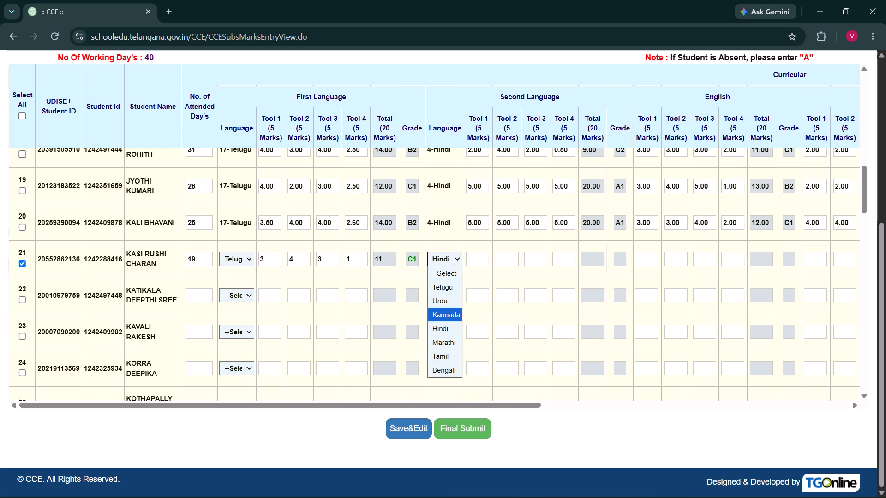
key(Return)
key(Tab)
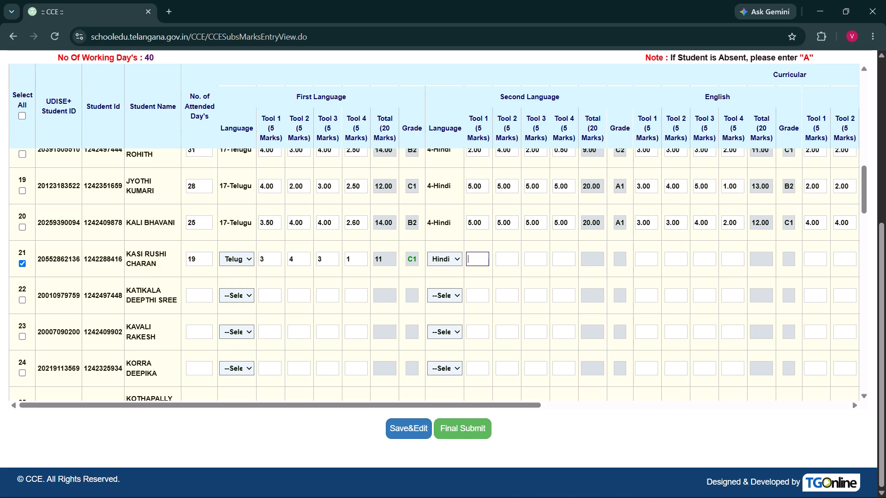
key(5)
key(Tab)
key(4)
key(Tab)
key(4)
key(Tab)
key(3)
key(Tab)
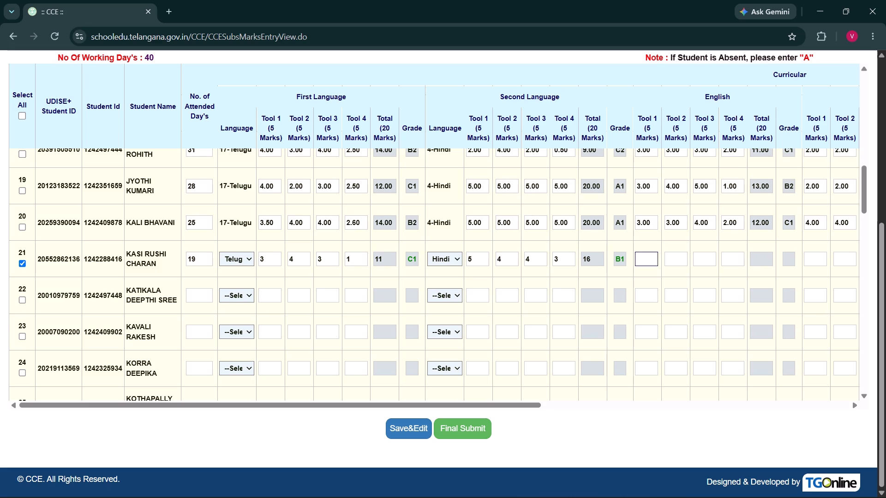
Enter the twenty-first student's English marks: 3 for Tool 1, 4 for Tool 2, 3 for Tool 3 and 2 for Tool 4.
key(3)
key(Tab)
key(4)
key(Tab)
key(3)
key(Tab)
key(2)
key(Tab)
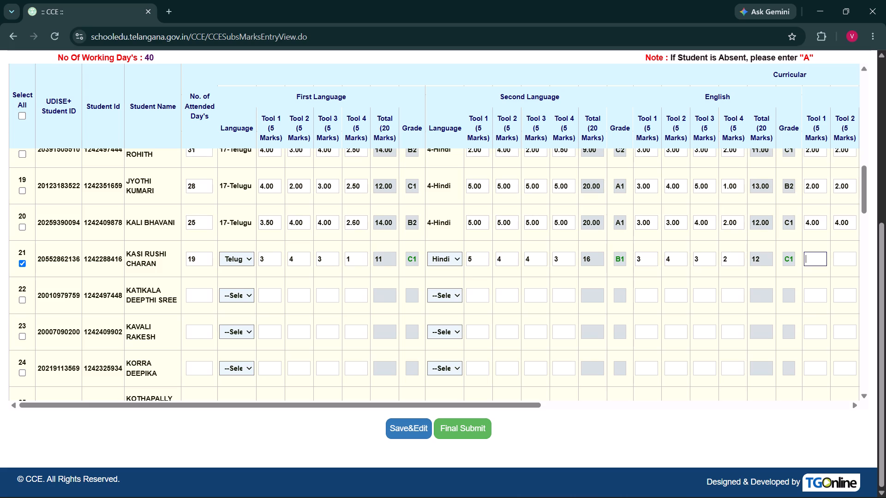
Enter the twenty-first student's Maths marks: 3 for Tool 1, 2 for Tools 2 and 3, and 1 for Tool 4.
key(3)
key(Tab)
key(2)
key(Tab)
key(2)
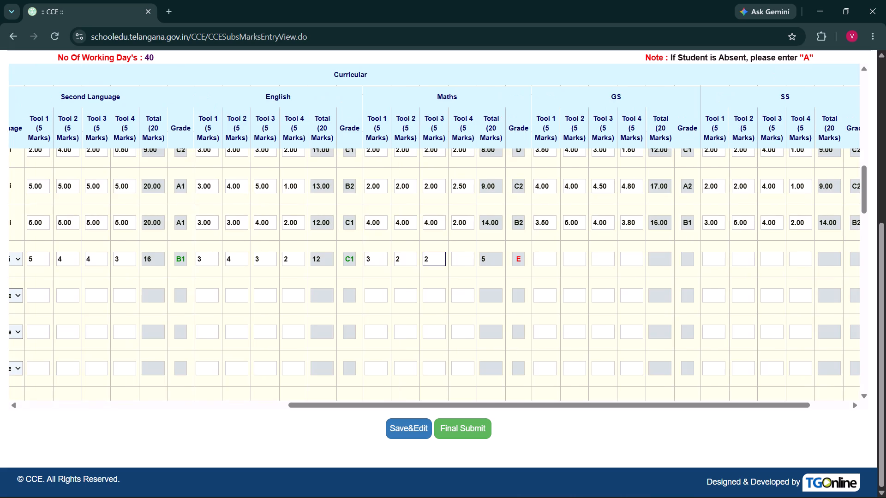
key(Tab)
key(1)
key(Tab)
Enter the twenty-first student's GS marks: 4 for Tool 1, 3.5 for Tools 2 and 3, and 3 for Tool 4.
key(4)
key(Tab)
text(3.5)
key(Tab)
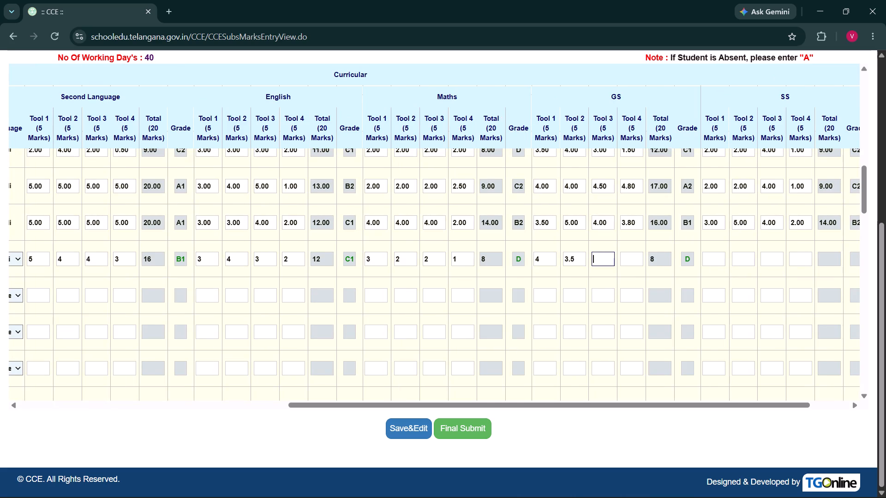
text(3.5)
key(Tab)
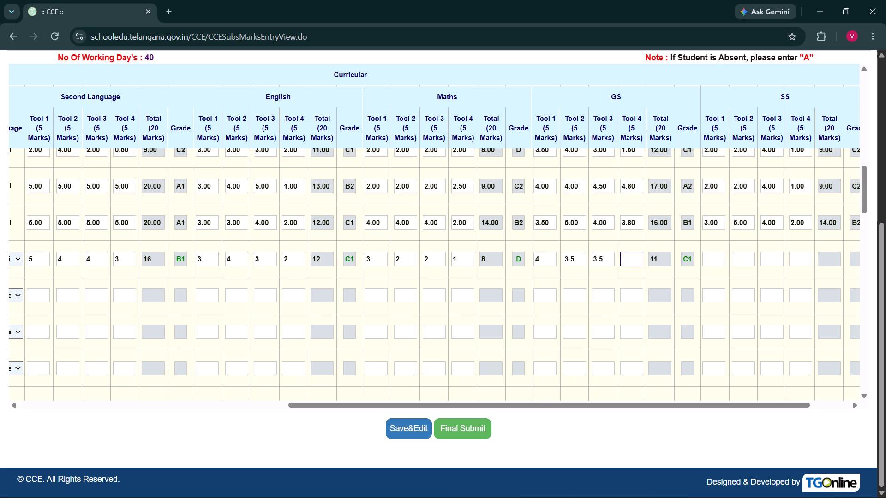
key(3)
key(Tab)
Enter the twenty-first student's SS marks: 2 for each of Tools 1 to 3 and 1 for Tool 4.
key(2)
key(Tab)
key(2)
key(Tab)
key(2)
key(Tab)
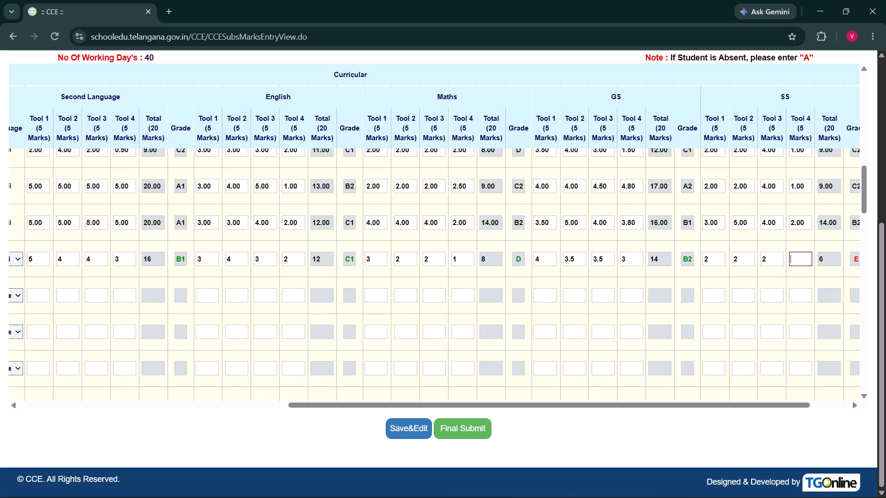
key(1)
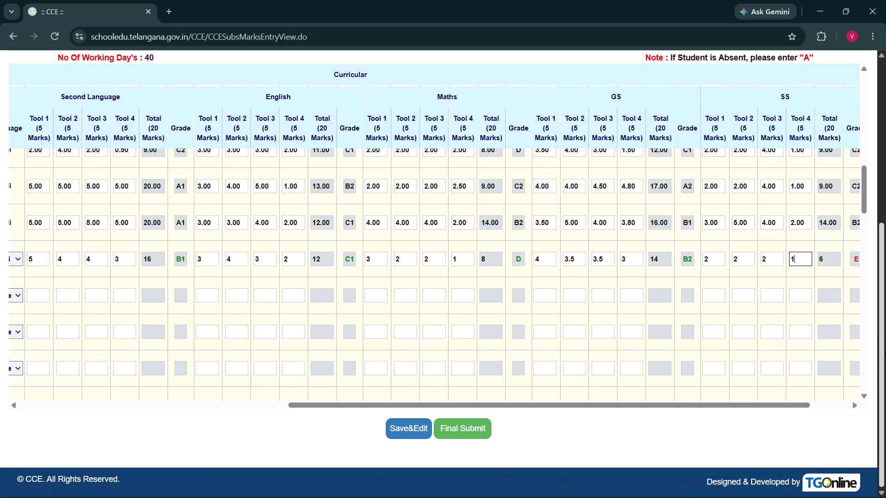
triple_click(851, 404)
triple_click(851, 404)
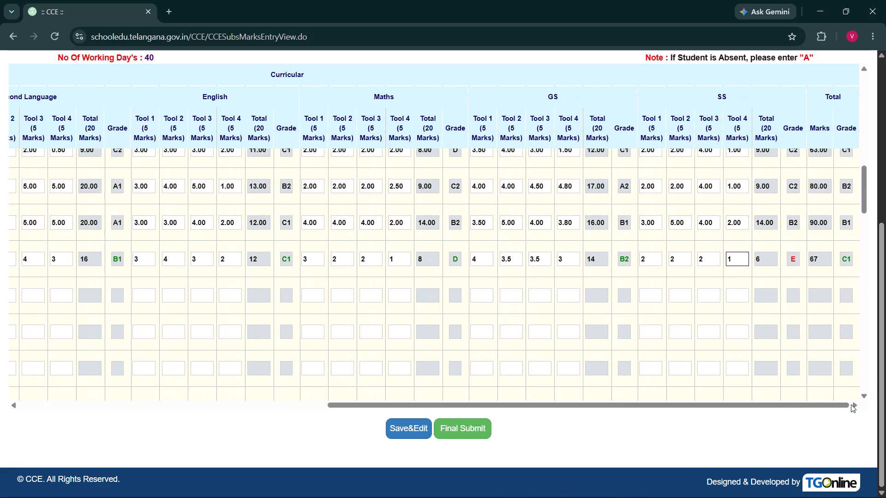
double_click(851, 404)
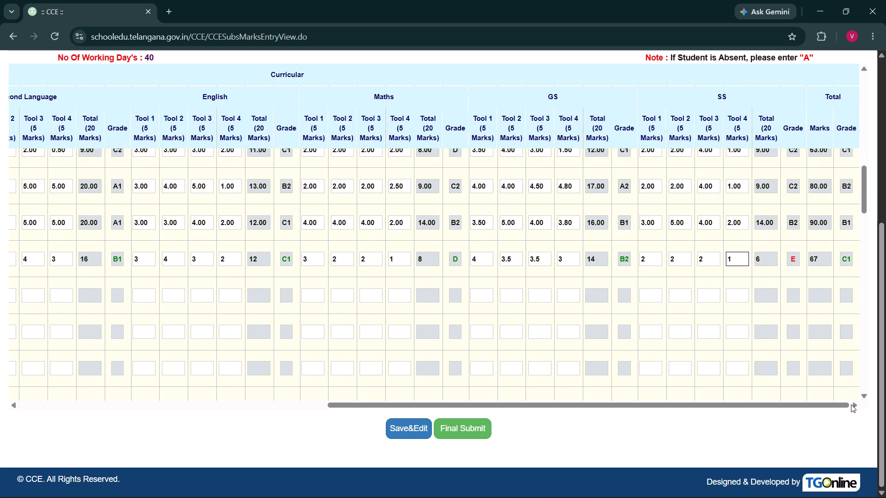
key(Tab)
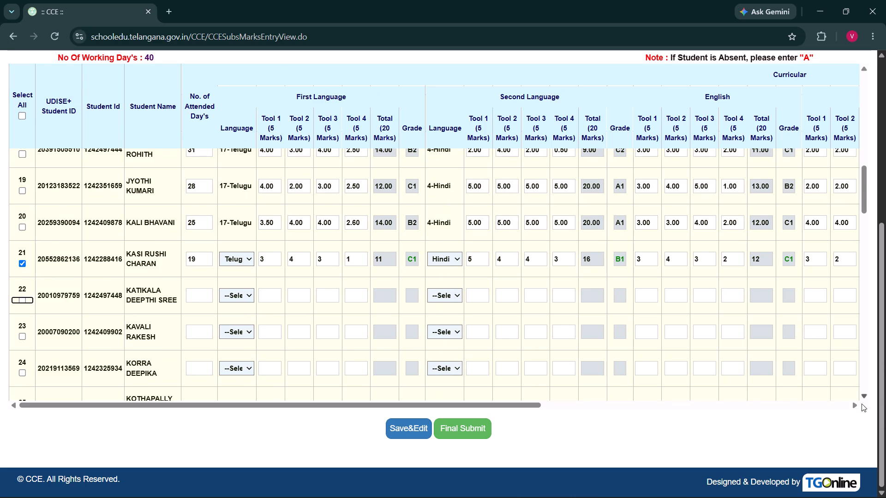
Examine the twenty-first student's overall total marks and grade at the end of the row.
double_click(854, 407)
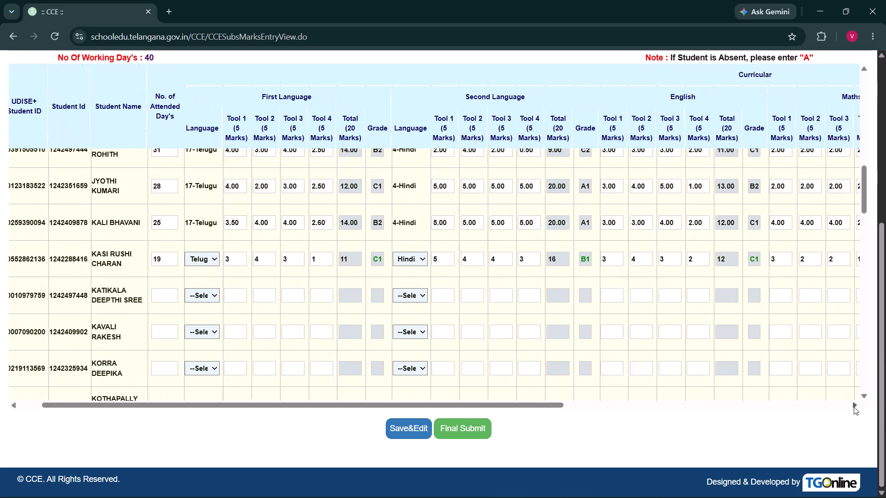
triple_click(854, 407)
triple_click(854, 407)
triple_click(854, 407)
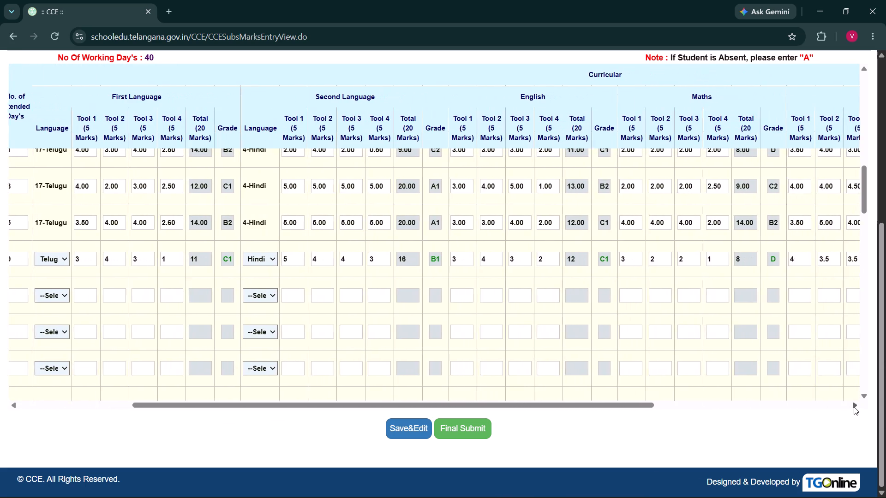
triple_click(854, 407)
triple_click(854, 407)
triple_click(854, 407)
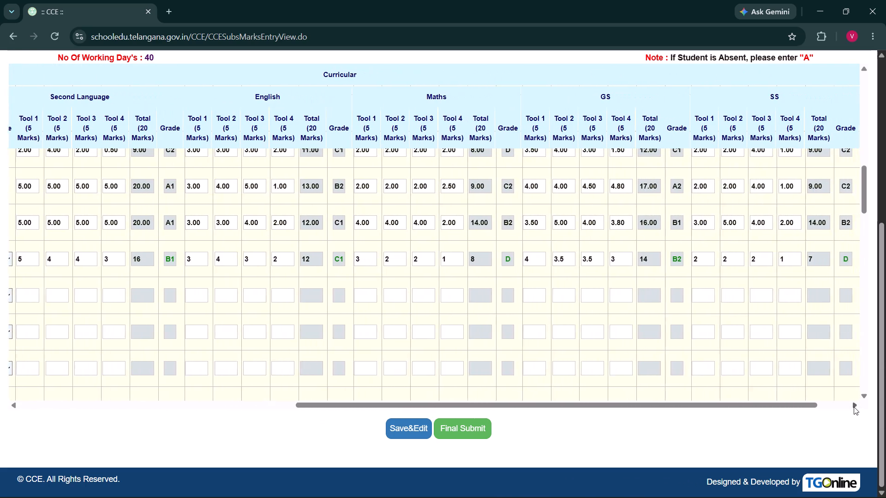
triple_click(854, 407)
triple_click(854, 407)
click(854, 407)
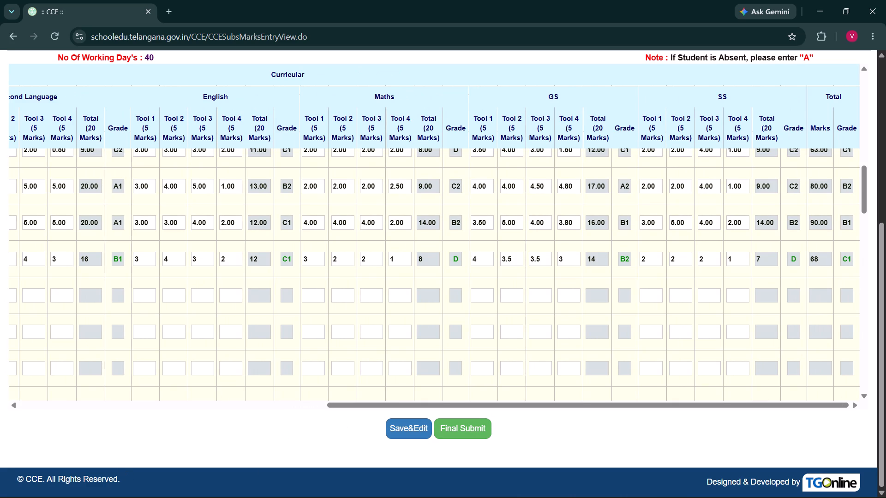
Select the twenty-second student's row and enter 34 attended days.
click(12, 404)
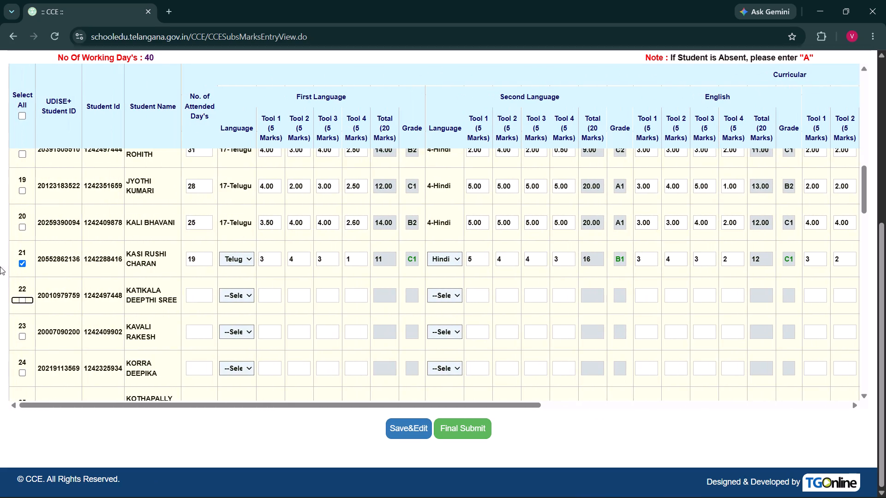
click(23, 300)
click(189, 300)
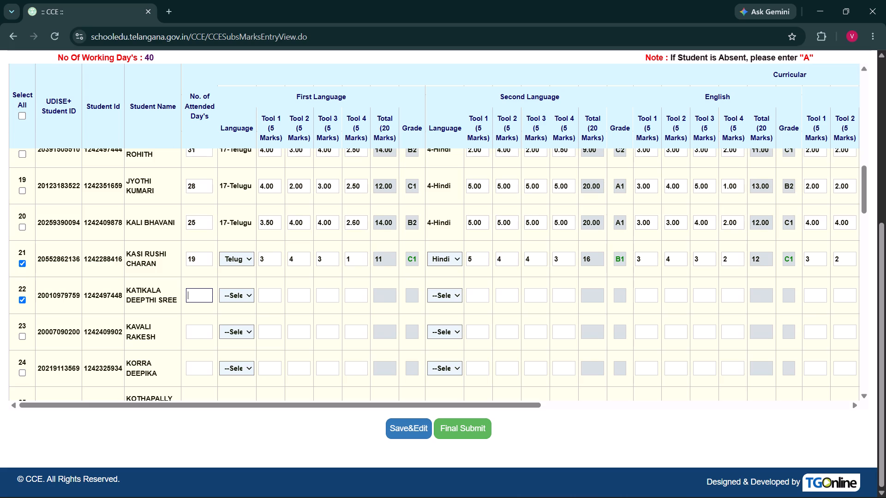
text(34)
Set the twenty-second student's first language to Telugu with marks 4 for Tool 1, 5 for Tool 2, 4 for Tool 3 and 4.7 for Tool 4.
key(Tab)
key(Return)
key(Down)
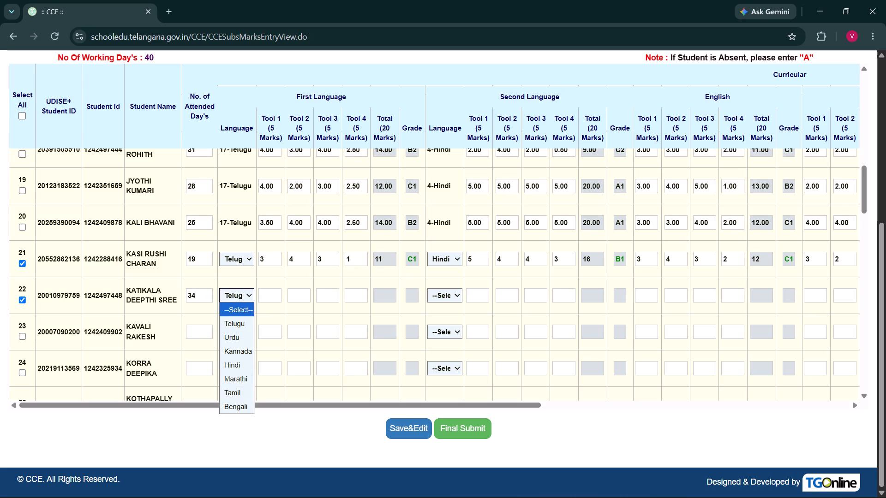
key(Return)
key(Tab)
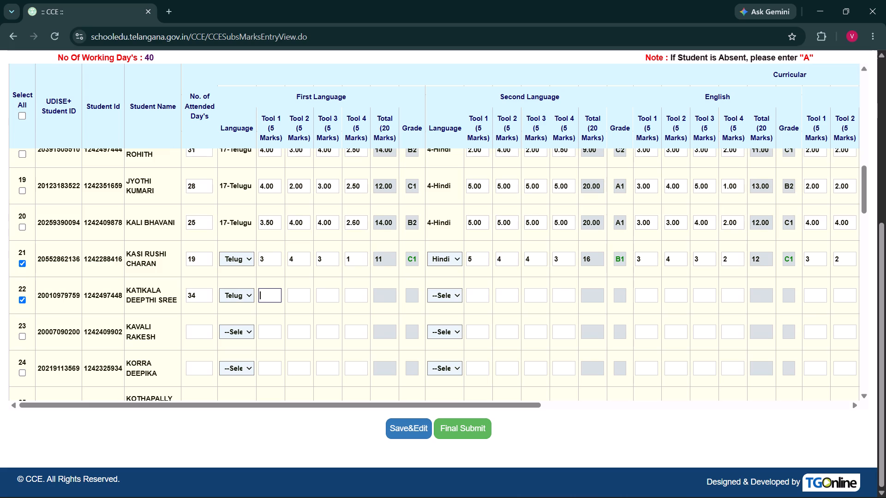
key(4)
key(Tab)
key(5)
key(Tab)
key(4)
key(Tab)
text(4.7)
key(Tab)
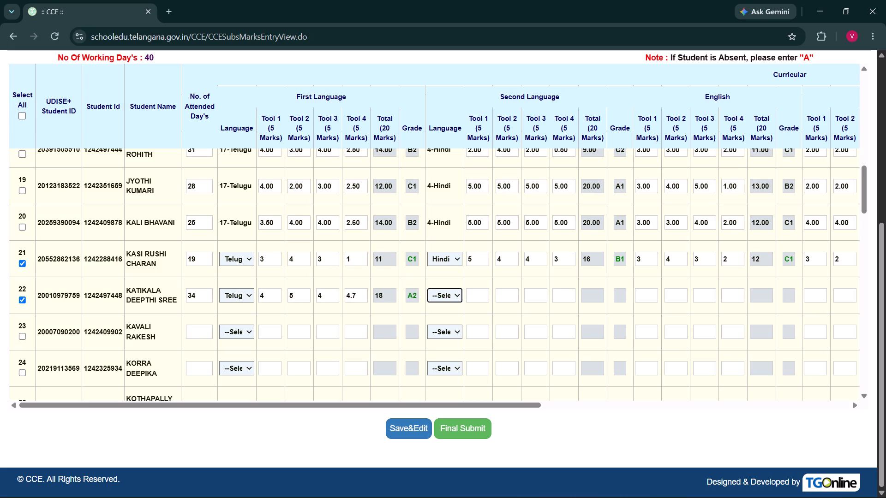
Set the twenty-second student's second language to Hindi and enter 5 marks for each of Tools 1 to 4.
key(Return)
key(Down)
key(Down)
key(Down)
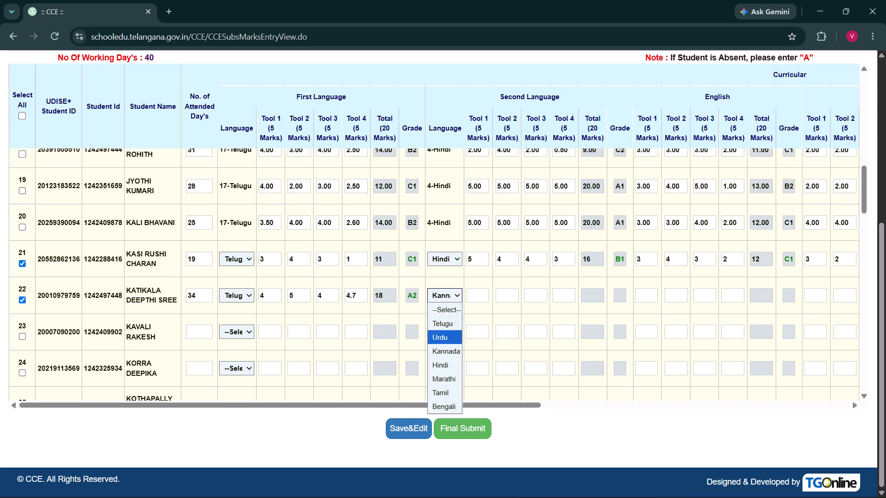
key(Down)
key(Return)
key(Tab)
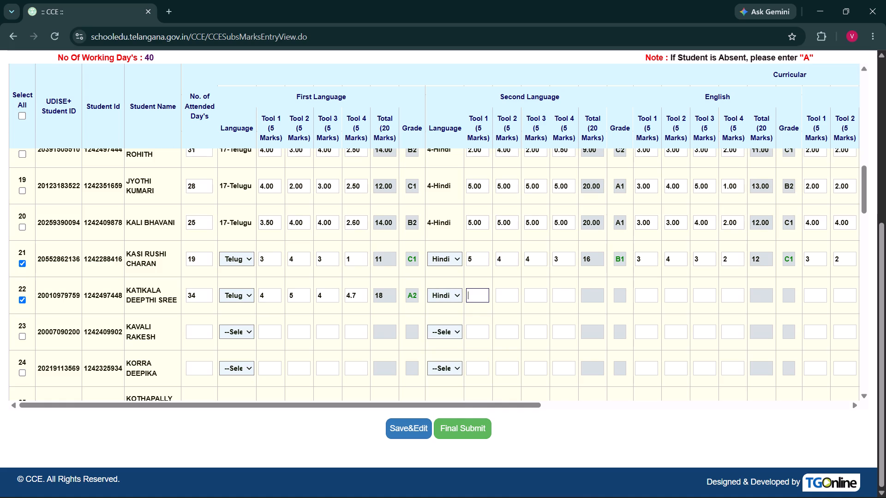
key(5)
key(Tab)
key(5)
key(Tab)
key(5)
key(Tab)
key(5)
key(Tab)
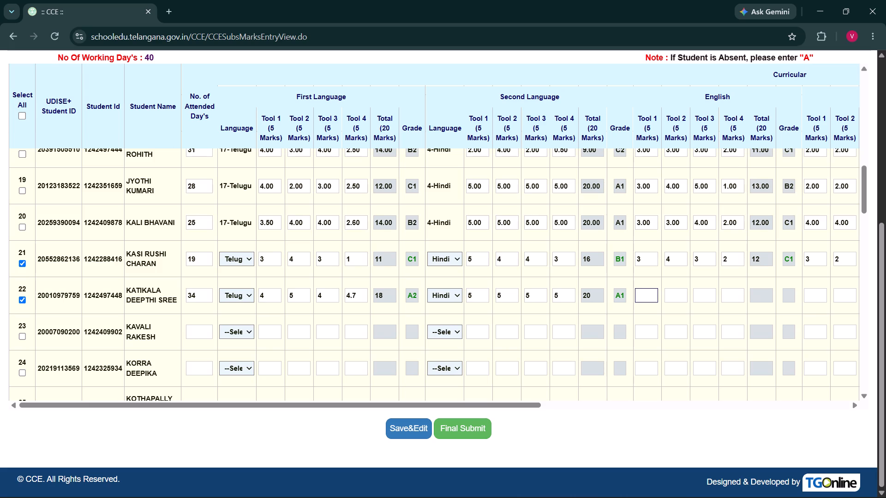
Enter the twenty-second student's English marks: 1 for Tool 1, 5 for Tools 2 and 3, and 2 for Tool 4.
key(1)
key(Tab)
key(2)
key(BackSpace)
key(5)
key(Tab)
key(5)
key(Tab)
key(2)
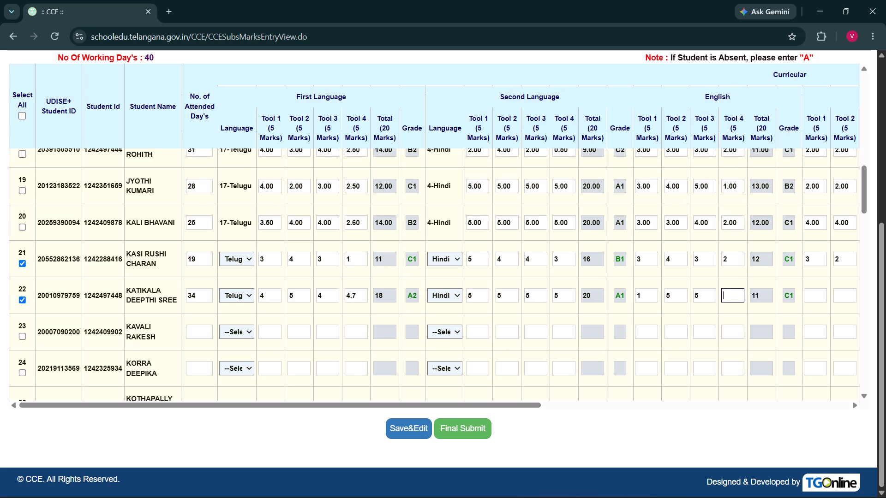
key(Tab)
Enter the twenty-second student's Maths marks: 4 for each of Tools 1 to 3 and 2 for Tool 4.
key(4)
key(Tab)
key(4)
key(Tab)
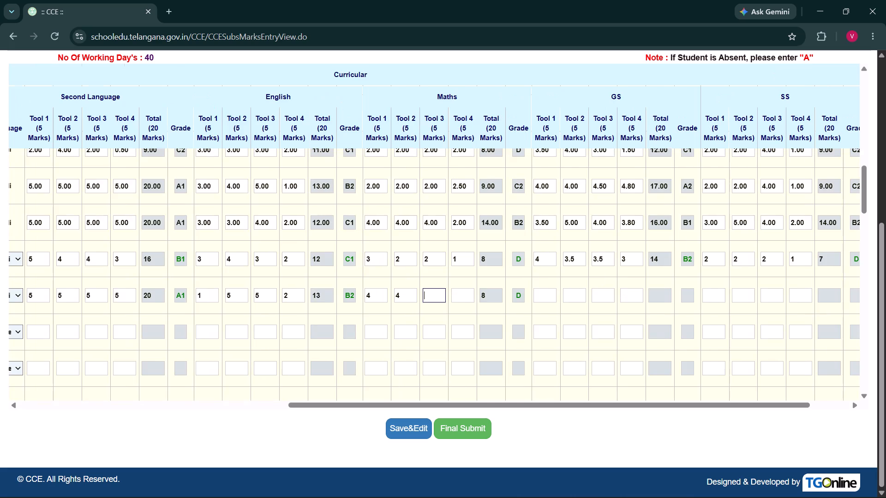
key(4)
key(Tab)
key(2)
key(Tab)
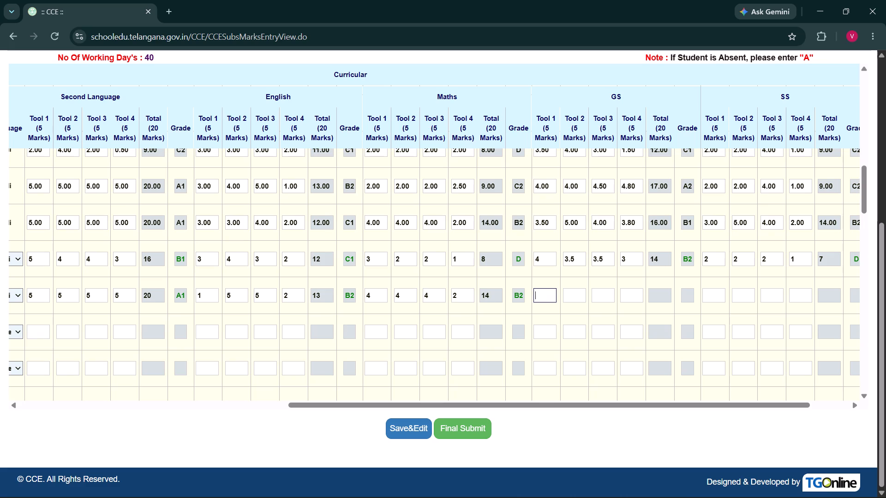
Enter the twenty-second student's GS marks: 4.5 for Tool 1, 5 for Tool 2, and 4.5 for Tools 3 and 4.
text(4.5)
key(Tab)
key(5)
key(Tab)
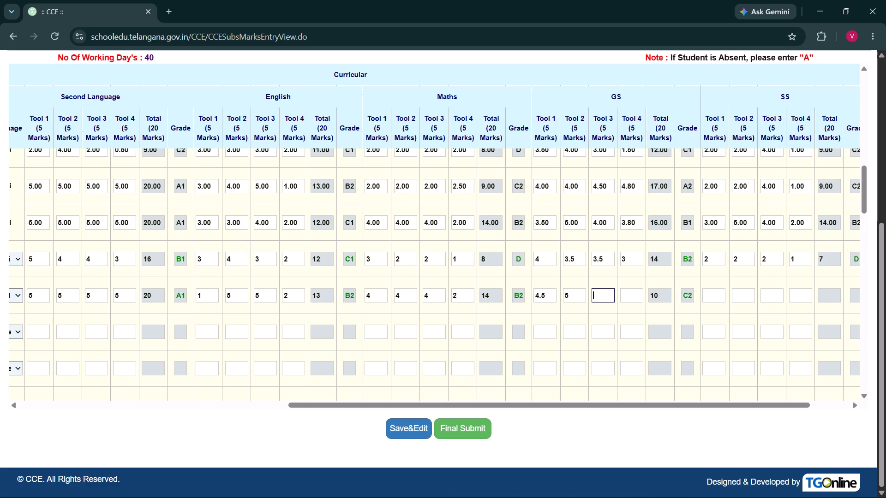
text(4.5)
key(Tab)
text(4.5)
key(Tab)
Enter the twenty-second student's SS marks: 3 for Tool 1, 5 for Tool 2, 4 for Tool 3 and 2 for Tool 4.
key(3)
key(Tab)
key(5)
key(Tab)
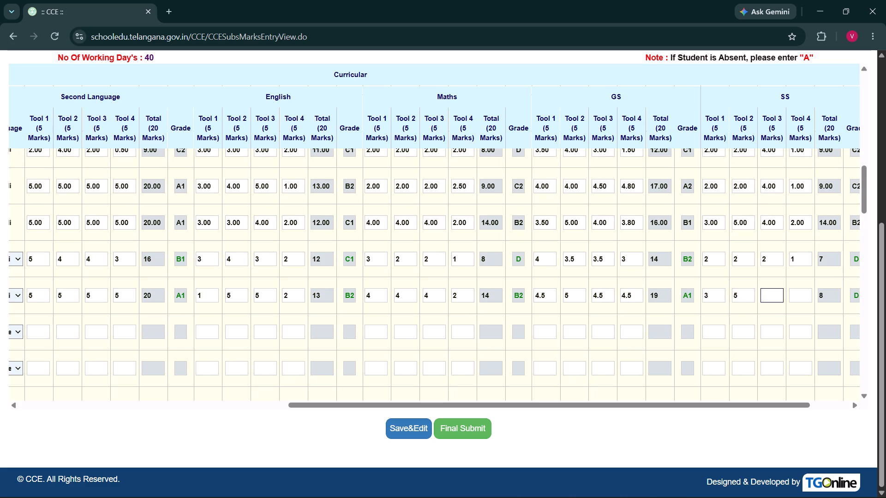
key(4)
key(Tab)
key(2)
key(Tab)
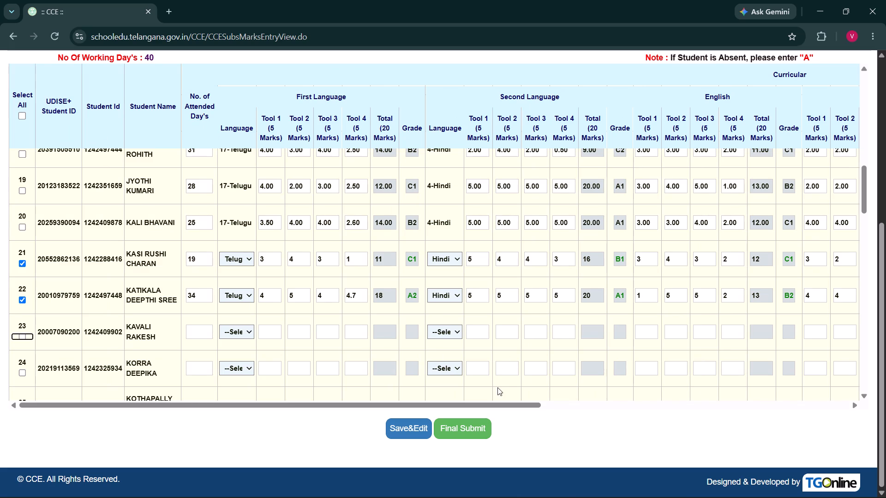
Check the twenty-second student's overall total, and select the twenty-third student's row with 20 attended days.
key(Tab)
key(Tab)
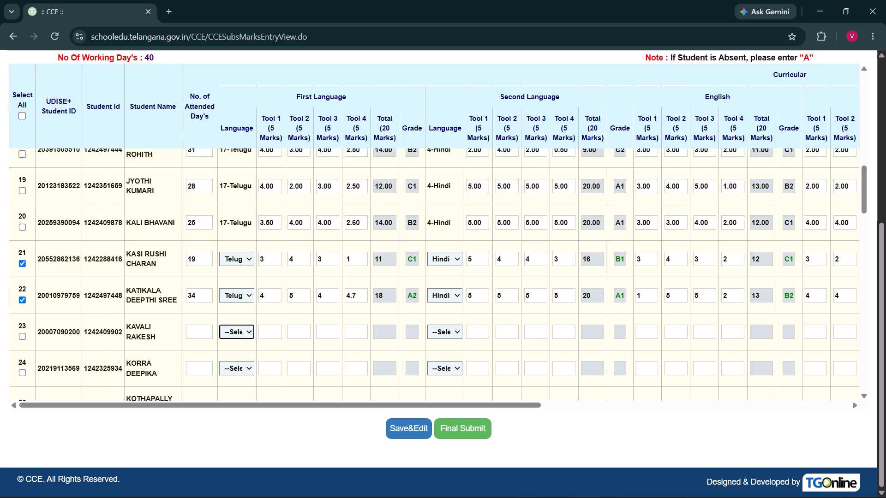
key(Tab)
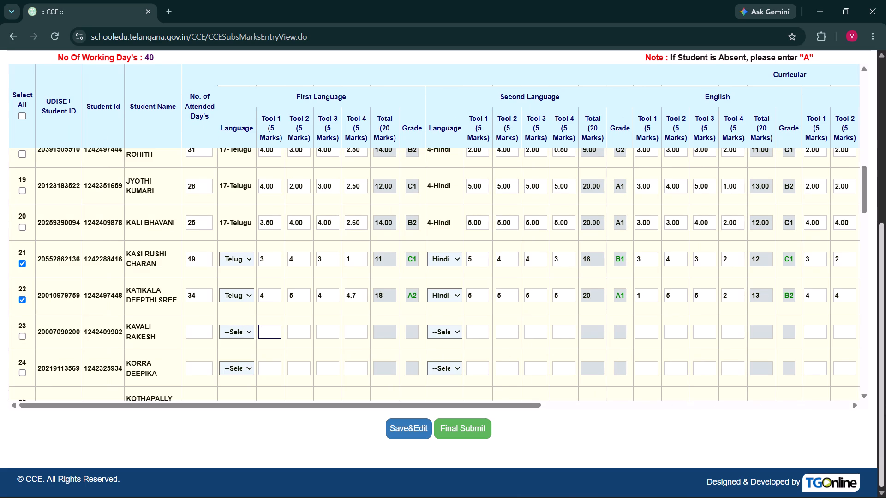
click(857, 404)
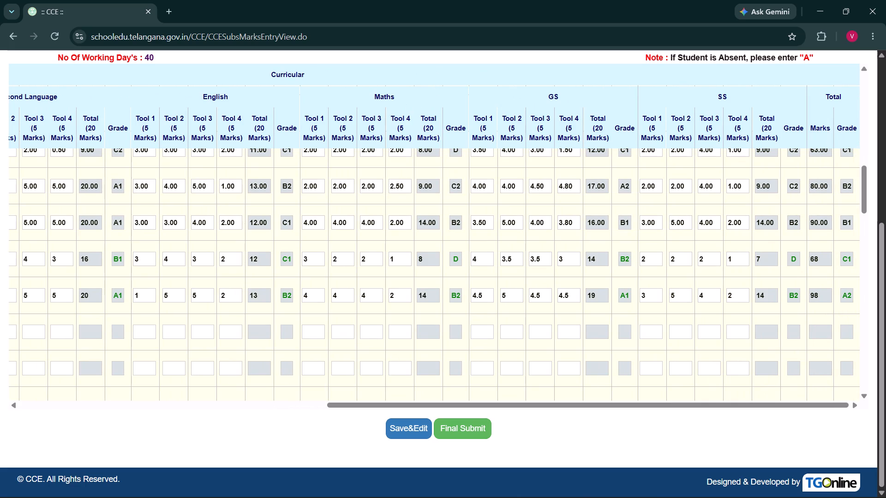
double_click(12, 406)
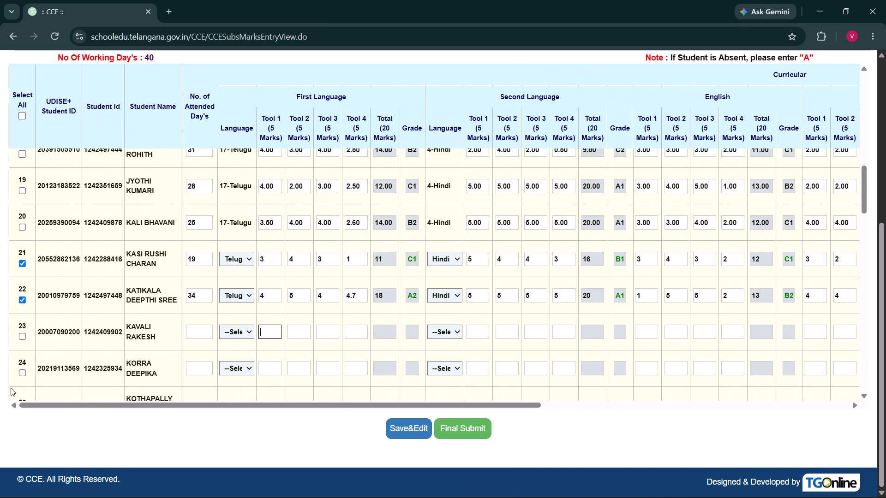
click(21, 337)
click(203, 328)
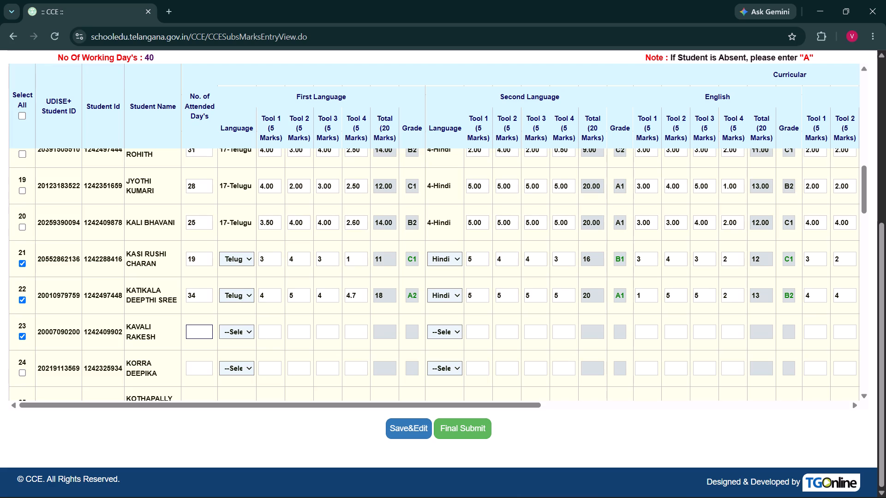
key(2)
key(0)
Set the twenty-third student's first language to Telugu with marks of 4 for Tools 1 to 3 and 1 for Tool 4.
key(Tab)
key(Return)
key(Down)
key(Return)
key(Tab)
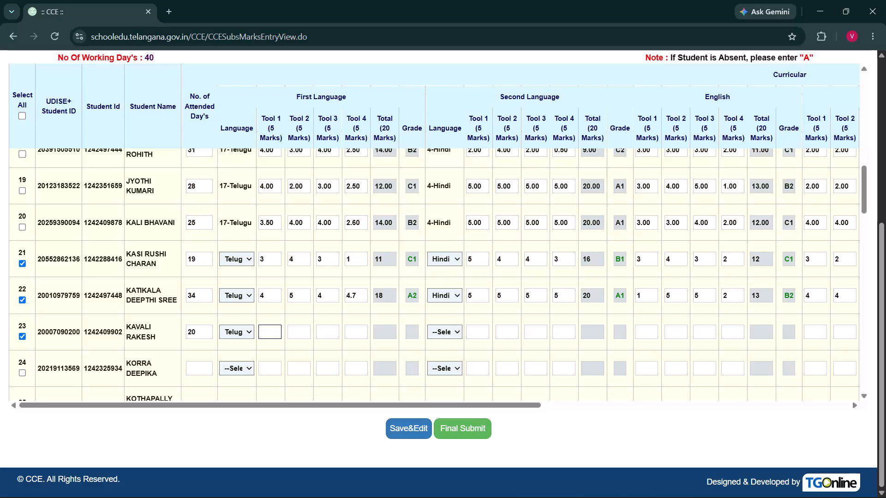
key(4)
key(Tab)
key(4)
key(Tab)
key(4)
key(Tab)
key(1)
key(Tab)
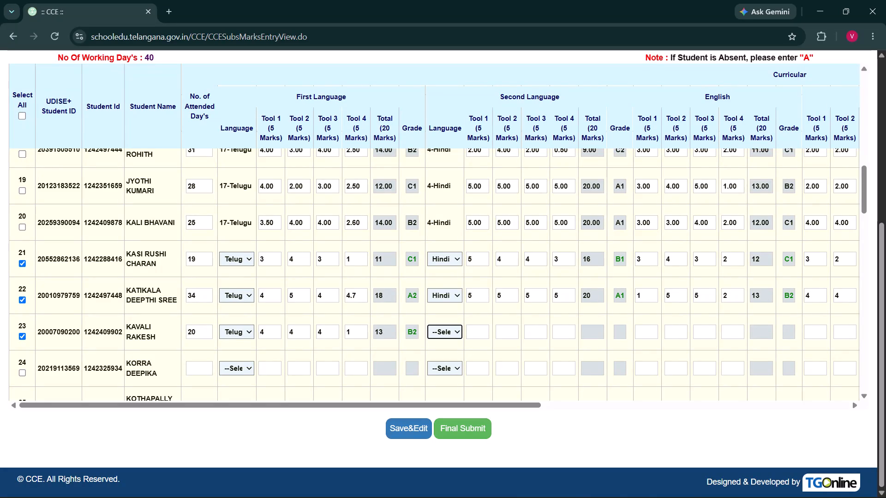
Set the twenty-third student's second language to Hindi with marks of 4 for Tool 1, 5 for Tools 2 and 3, and 4 for Tool 4.
key(Return)
key(Down)
key(Down)
key(Down)
key(Down)
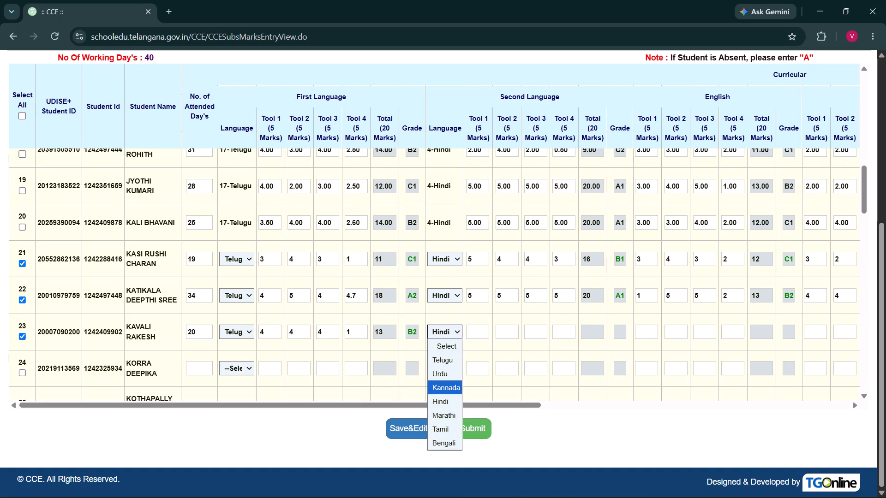
key(Return)
key(Tab)
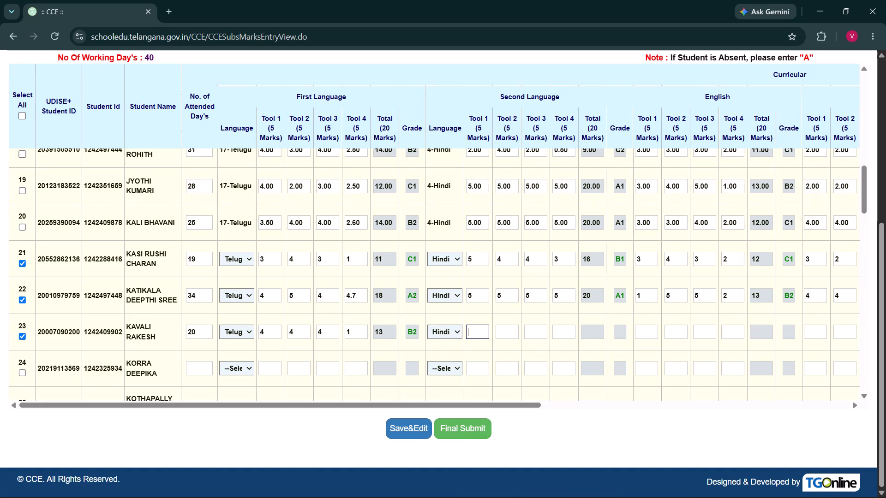
key(4)
key(Tab)
key(5)
key(Tab)
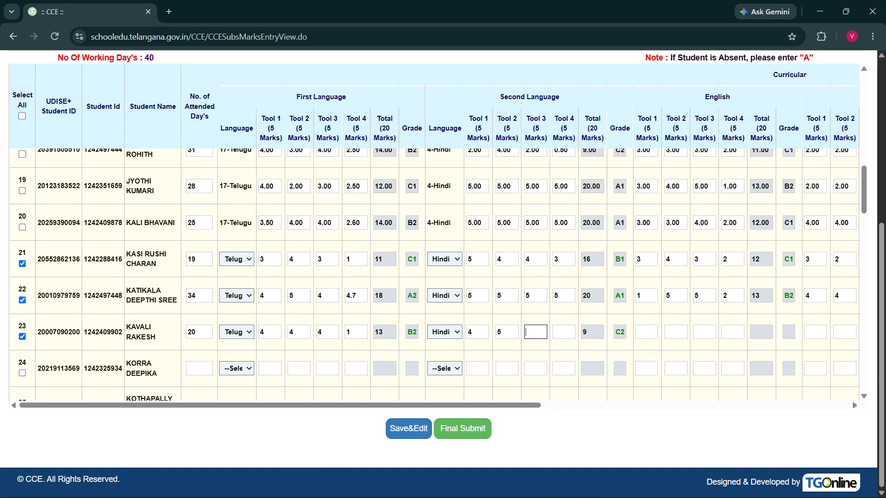
key(5)
key(Tab)
key(4)
key(Tab)
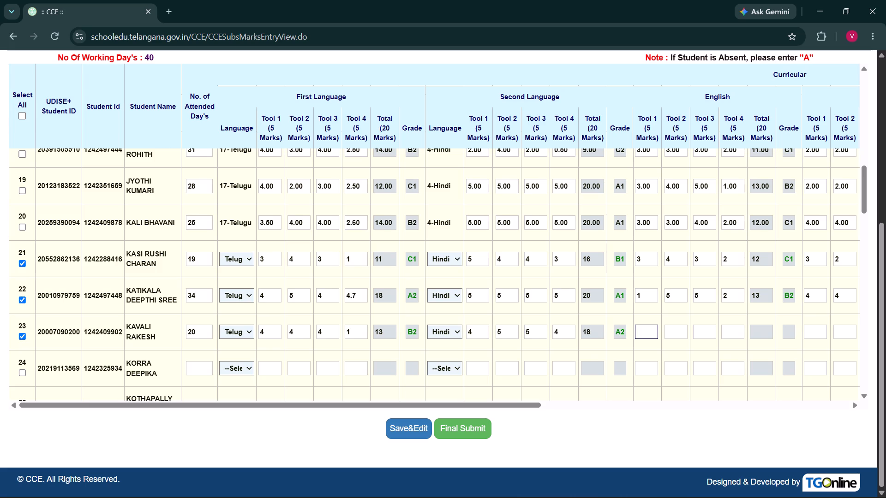
Enter the twenty-third student's English marks: 5 for each of Tools 1 to 3 and 4 for Tool 4.
key(5)
key(Tab)
key(5)
key(Tab)
key(5)
key(Tab)
key(4)
key(Tab)
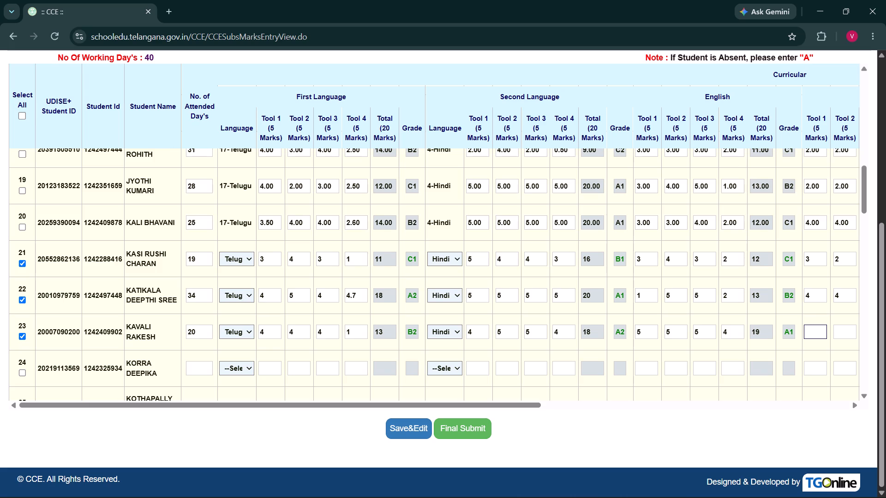
Enter the twenty-third student's Maths marks: 3 for Tool 1, 4 for Tool 2, 5 for Tool 3 and 2 for Tool 4.
key(3)
key(Tab)
key(4)
key(Tab)
key(5)
key(Tab)
key(2)
key(Tab)
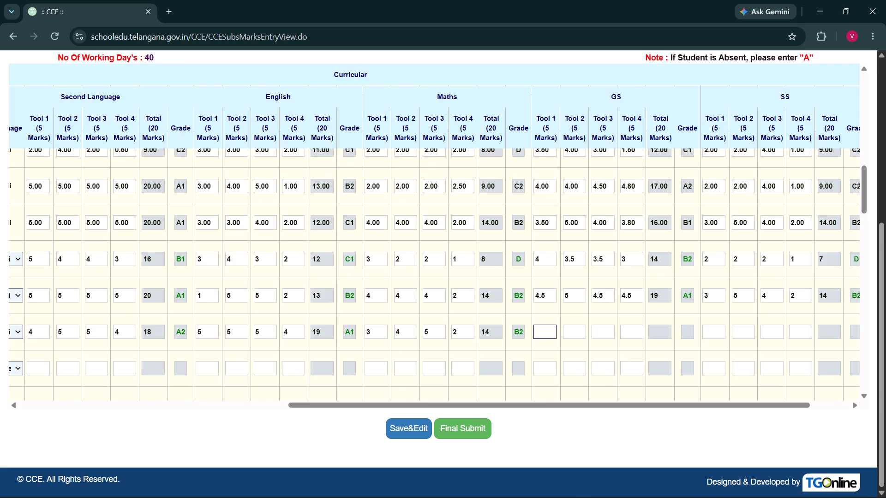
Enter the twenty-third student's GS marks: 5 for Tool 1, 4.5 for Tool 2, and 5 for Tools 3 and 4.
key(5)
key(Tab)
text(4.5)
key(Tab)
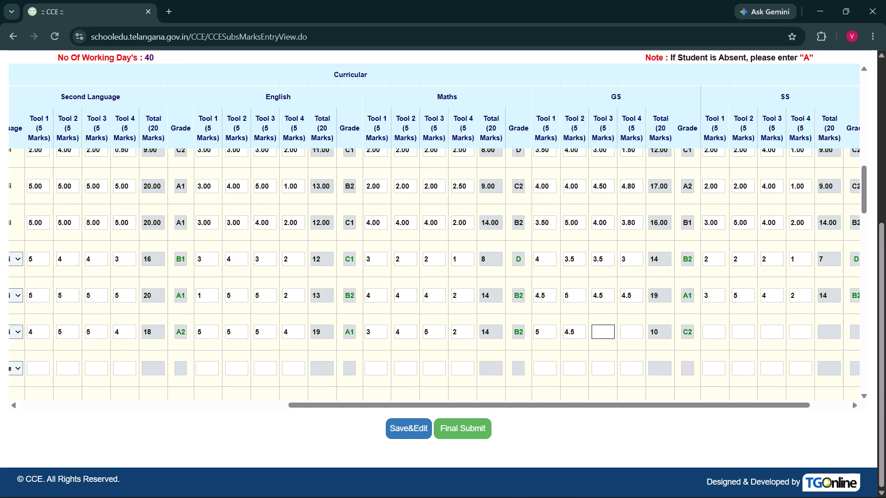
key(5)
key(Tab)
key(5)
key(Tab)
Enter the twenty-third student's SS marks: 4 for Tools 1 and 2, 5 for Tool 3 and 4 for Tool 4.
key(4)
key(Tab)
key(4)
key(Tab)
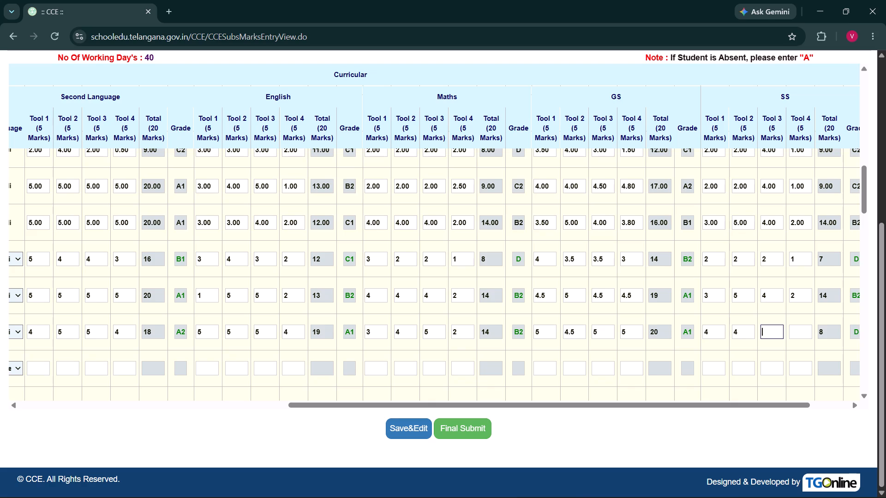
key(5)
key(Tab)
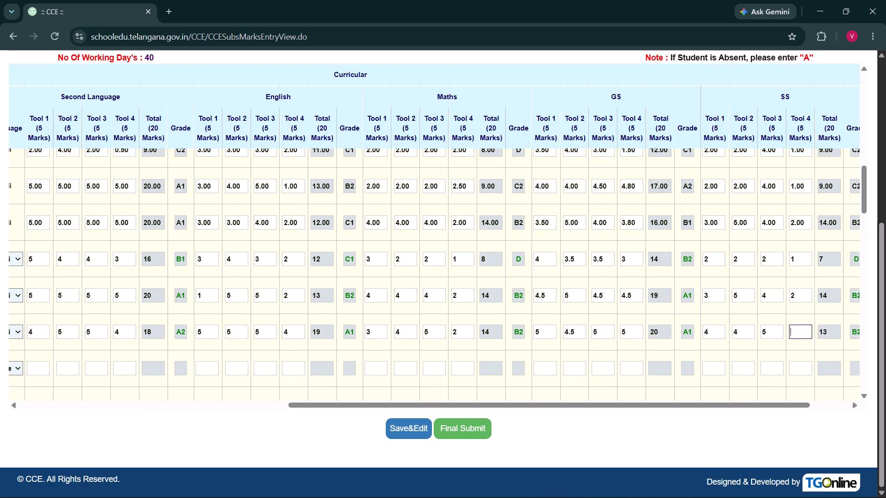
key(4)
key(Tab)
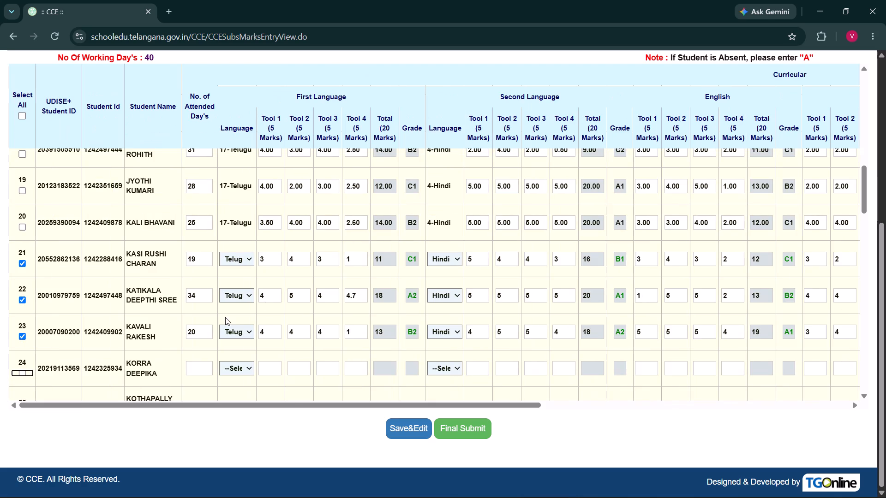
Check the twenty-third student's overall total, and save the selected students' marks while keeping them editable.
triple_click(856, 407)
triple_click(856, 407)
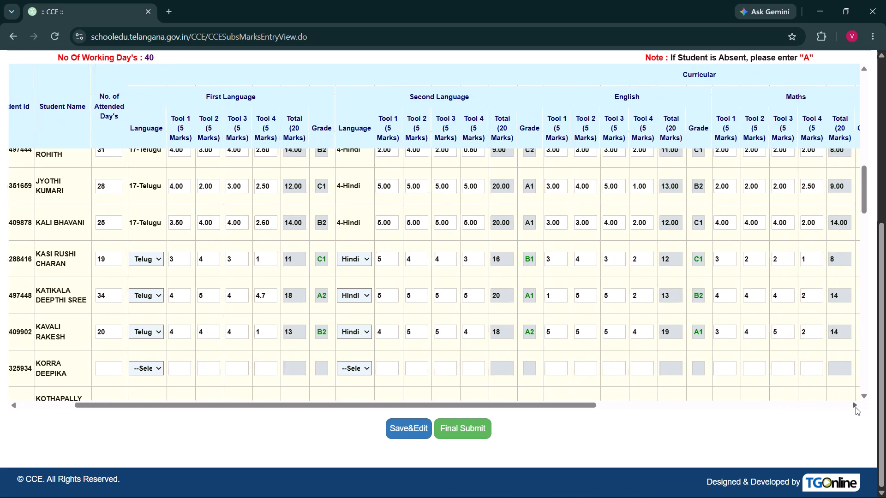
double_click(856, 407)
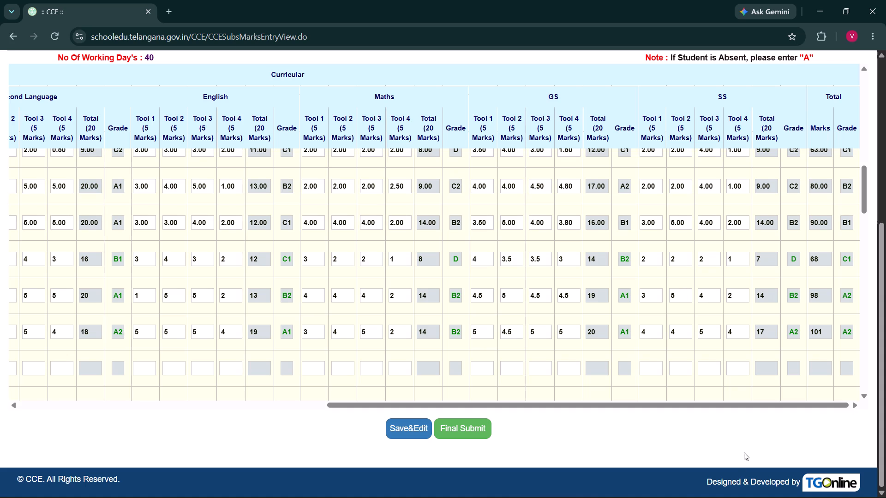
click(412, 435)
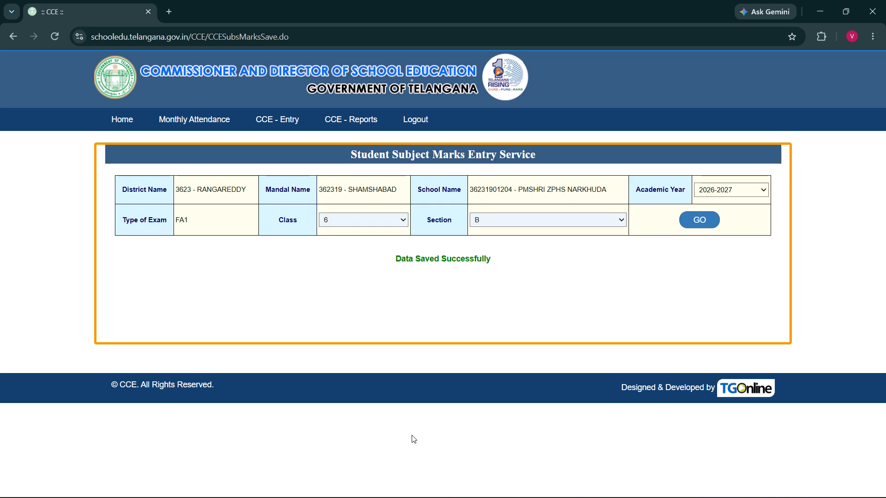
Reload the FA1 marks entry list for class 6, section B.
click(690, 223)
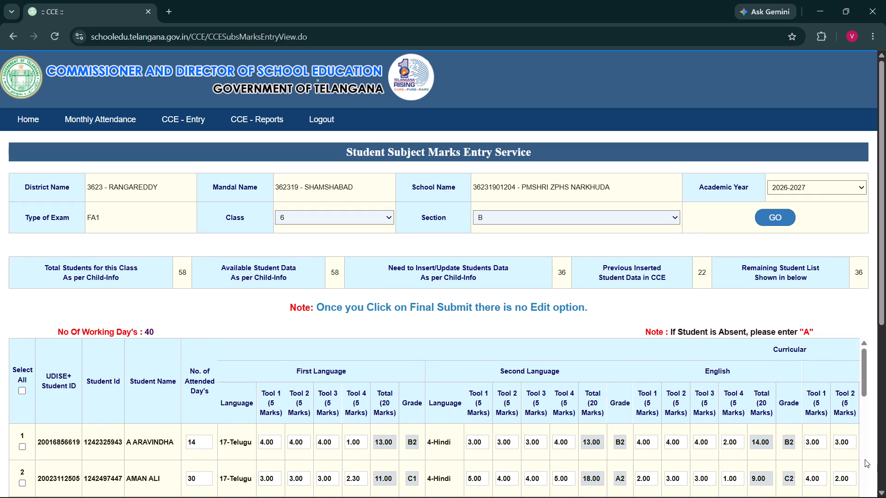
Select the twenty-fourth student's row and enter 35 attended days.
triple_click(865, 459)
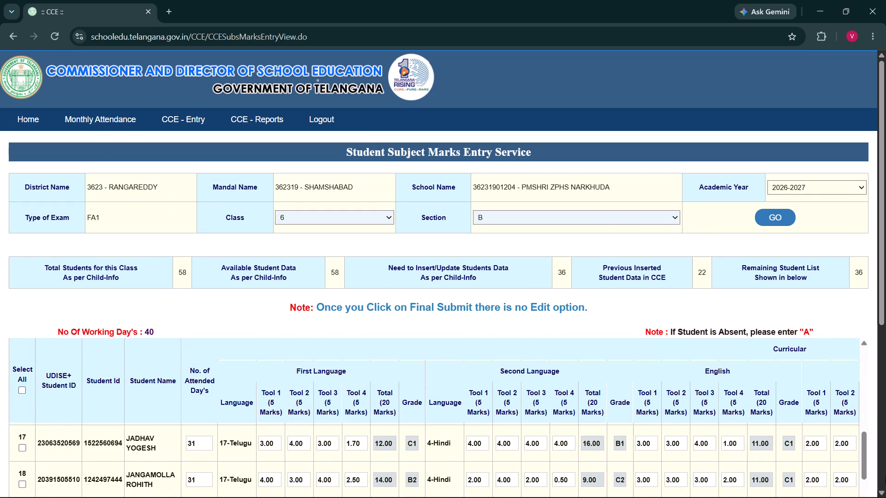
triple_click(885, 477)
click(885, 477)
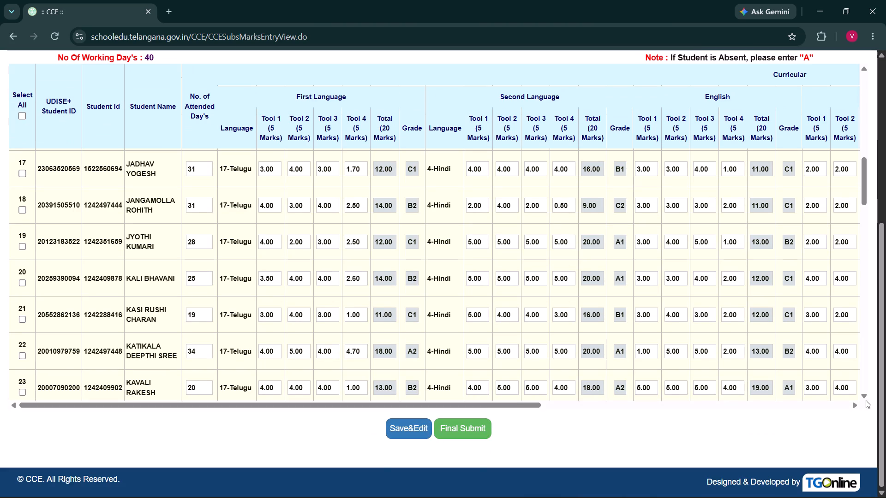
triple_click(867, 395)
triple_click(867, 395)
triple_click(867, 395)
click(867, 395)
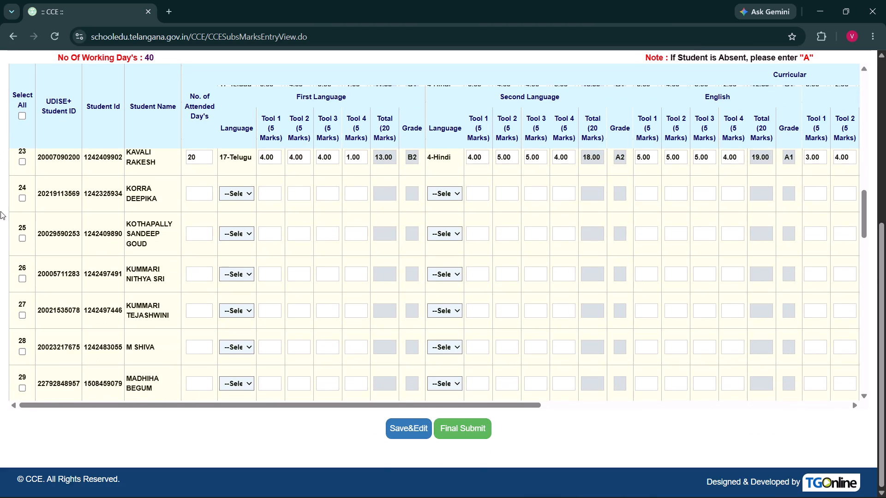
click(24, 196)
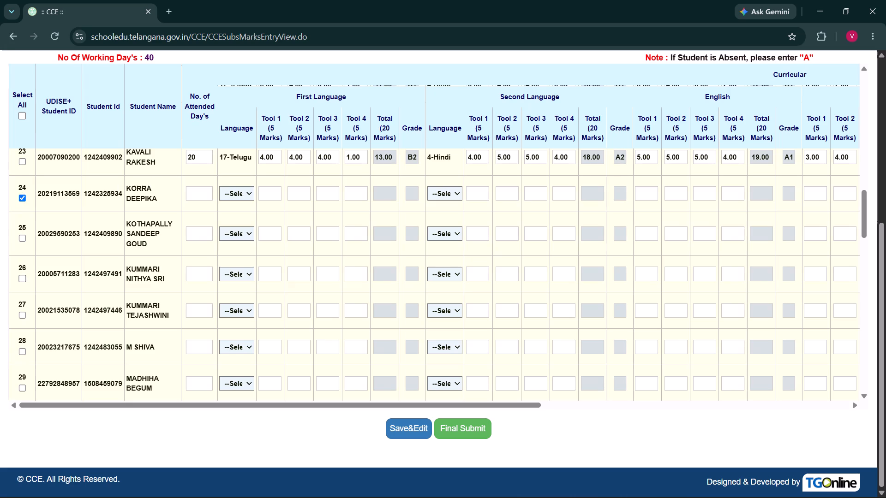
click(202, 196)
text(35)
Set the twenty-fourth student's first language to Telugu with marks of 5 for Tools 1 to 3 and 4.8 for Tool 4.
key(Tab)
key(Return)
key(Down)
key(Return)
key(Tab)
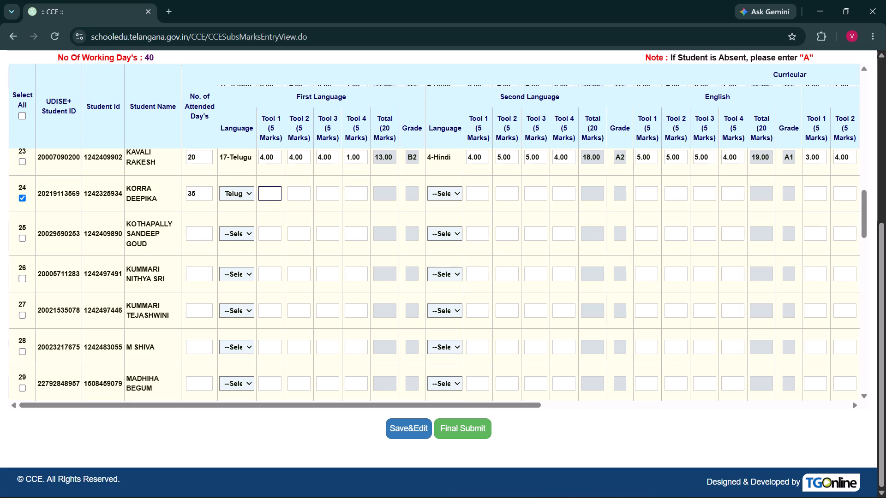
key(5)
key(Tab)
key(5)
key(Tab)
key(5)
key(Tab)
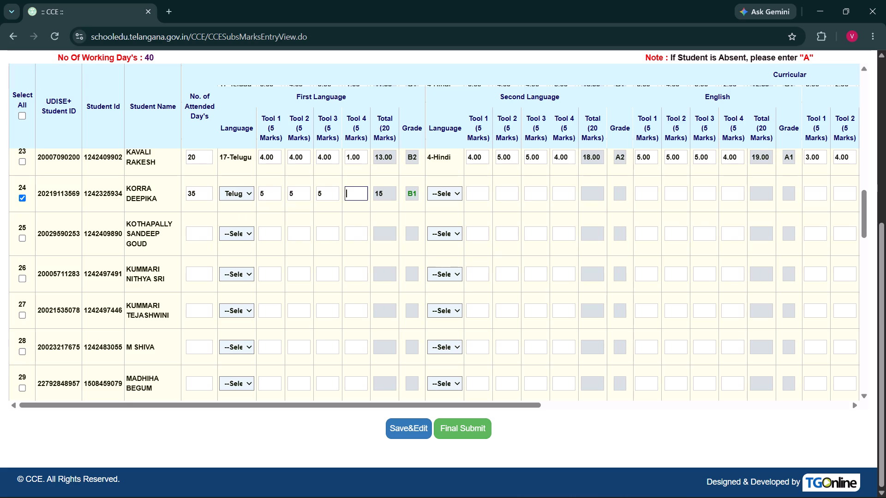
text(4.8)
key(Tab)
Set the twenty-fourth student's second language to Hindi with marks of 5 for each of the four tools.
key(Return)
key(Down)
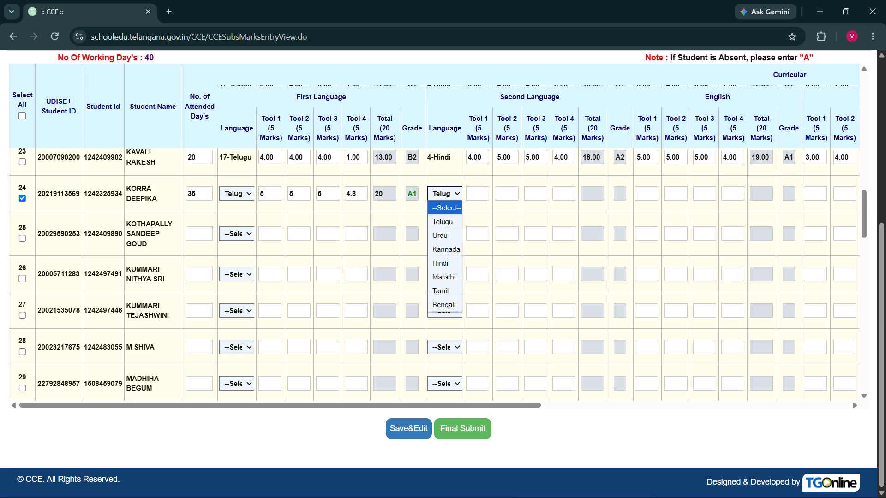
key(Down)
key(Down)
key(Down)
key(Return)
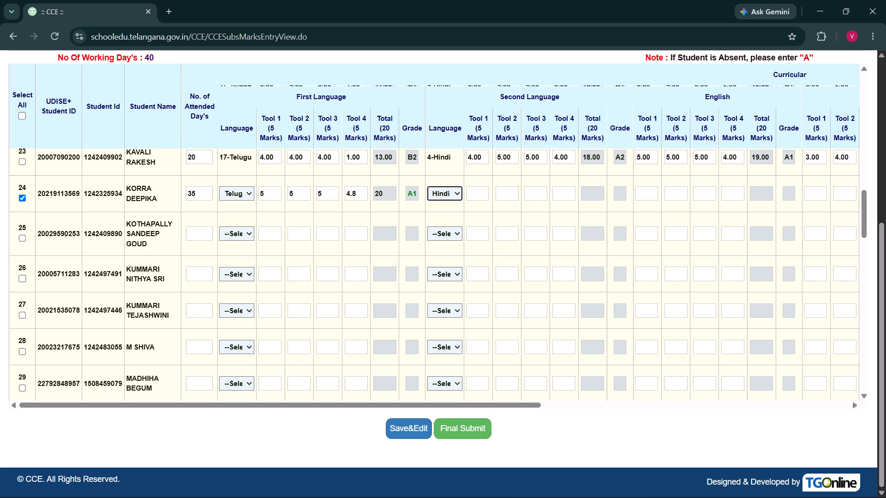
key(Tab)
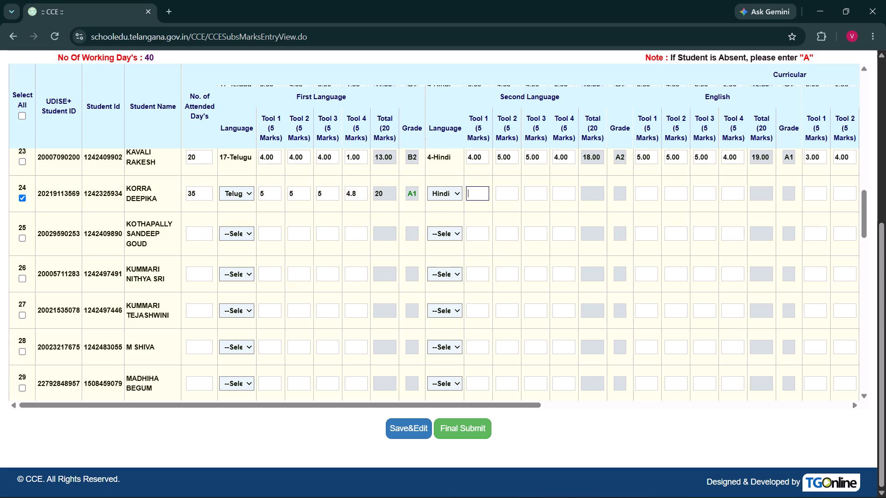
key(5)
key(Tab)
key(5)
key(Tab)
key(5)
key(Tab)
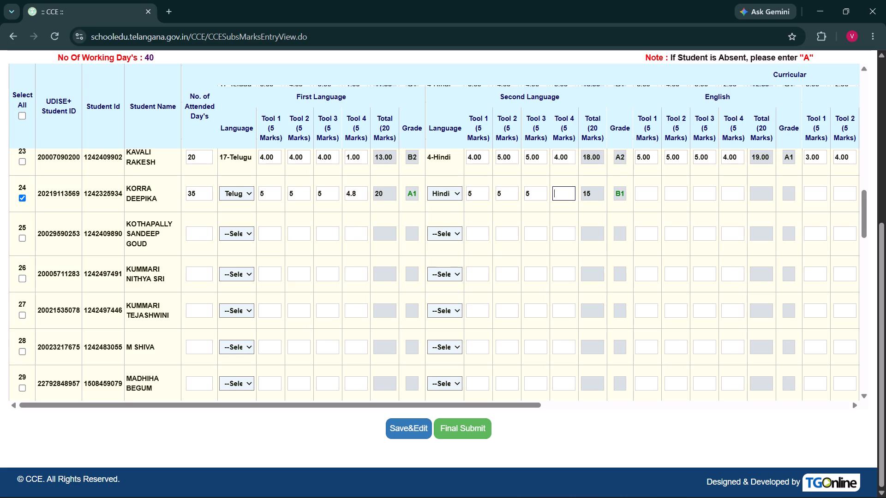
key(5)
key(Tab)
Enter the twenty-fourth student's English marks as 5, 4, 2 and 4 for Tools 1 to 4.
key(5)
key(Tab)
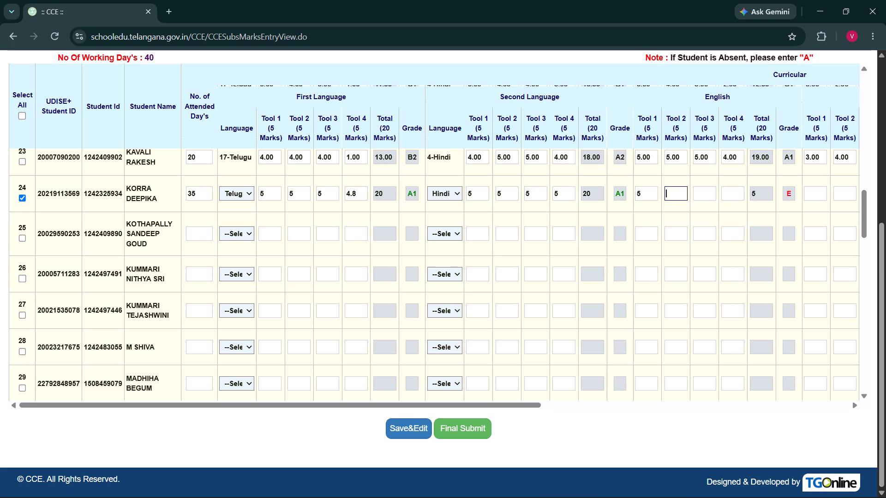
key(4)
key(Tab)
key(2)
key(Tab)
key(4)
key(Tab)
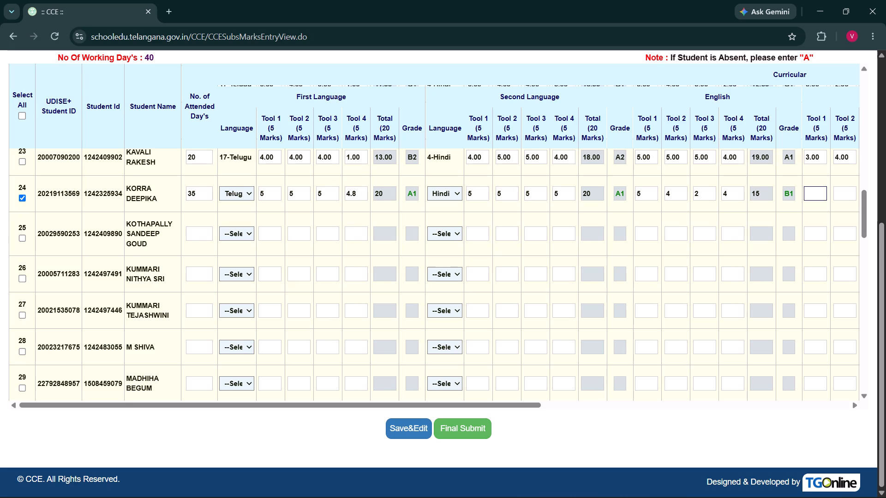
Enter the twenty-fourth student's Maths marks as 5 for each of the four tools.
key(5)
key(Tab)
key(5)
key(Tab)
key(5)
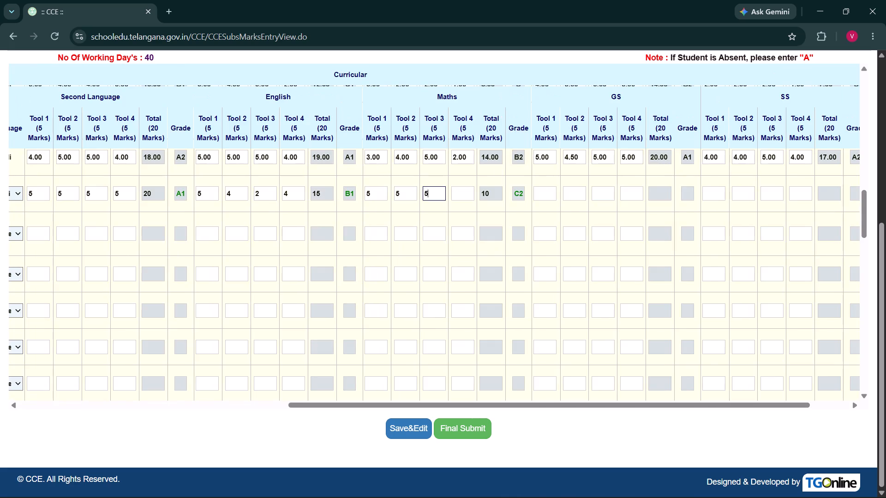
key(Tab)
key(5)
key(Tab)
Enter the twenty-fourth student's GS marks as 4.5 for Tool 1 and 5 for Tools 2 to 4.
text(4.5)
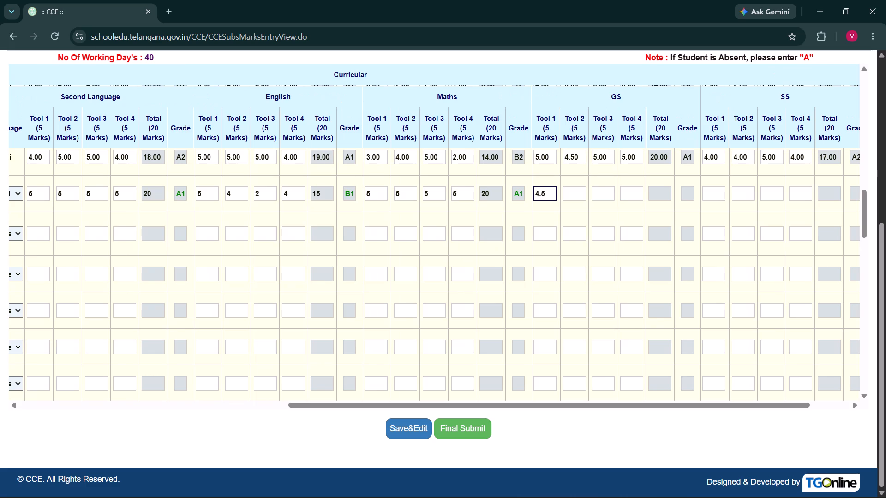
key(Tab)
key(5)
key(Tab)
key(5)
key(Tab)
key(5)
key(Tab)
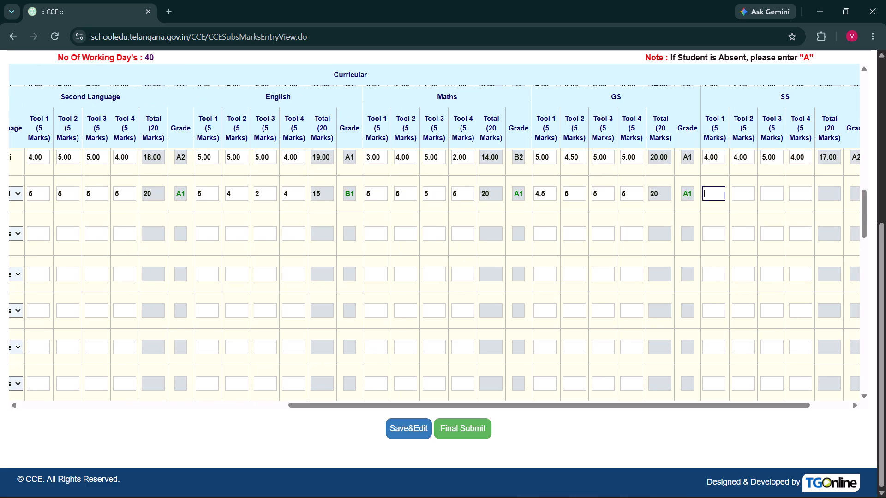
Enter the twenty-fourth student's SS marks as 4, 5, 5 and 4 for Tools 1 to 4.
key(4)
key(Tab)
key(5)
key(Tab)
key(5)
key(Tab)
key(4)
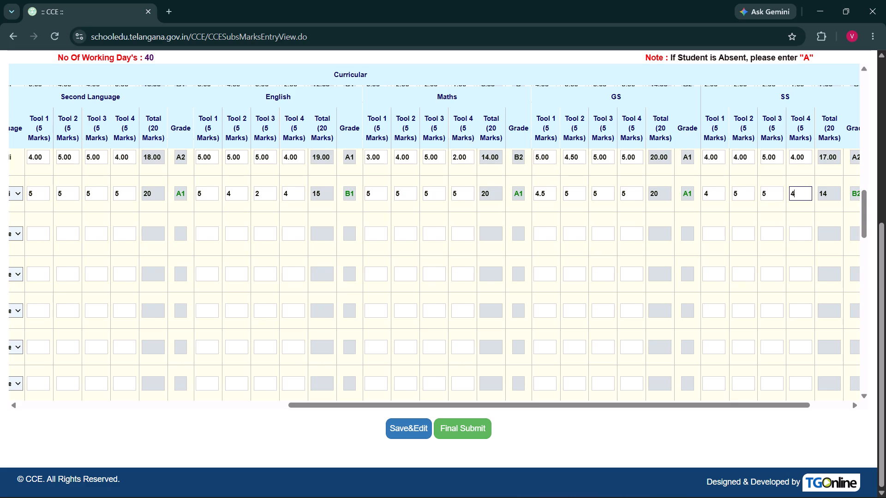
key(Tab)
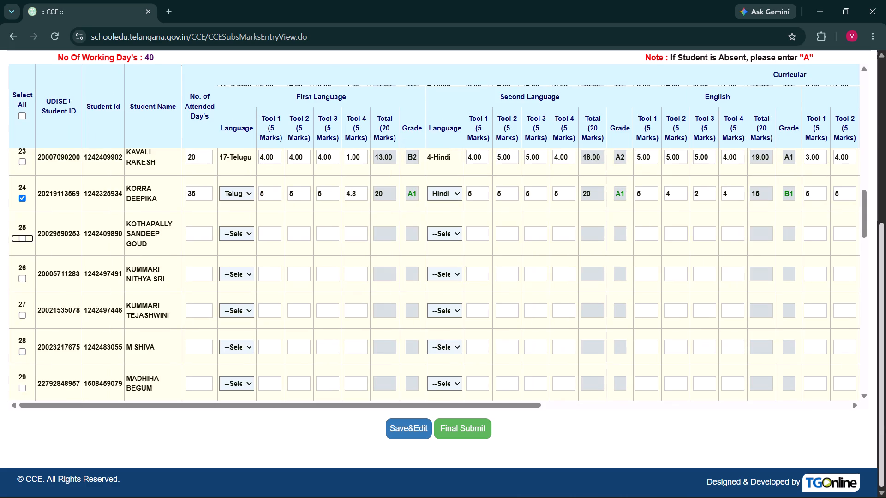
Select the twenty-fifth student's row and enter 15 attended days.
click(855, 403)
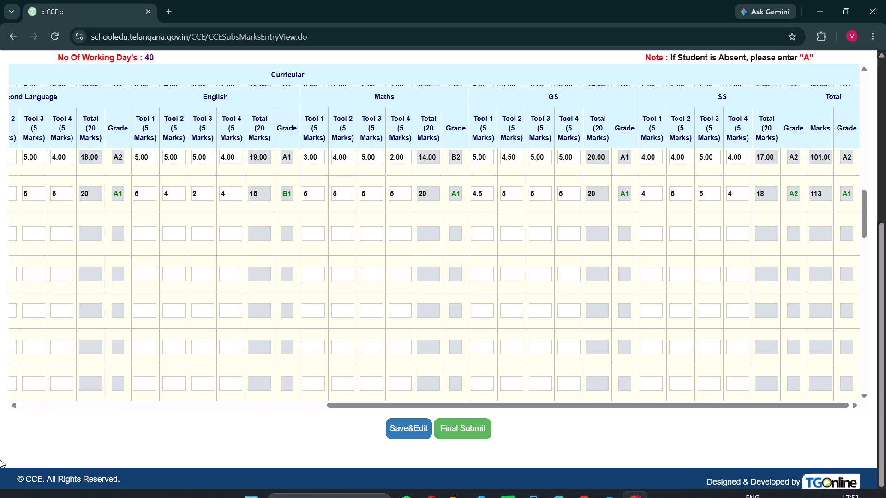
triple_click(13, 405)
click(13, 405)
triple_click(13, 405)
triple_click(13, 405)
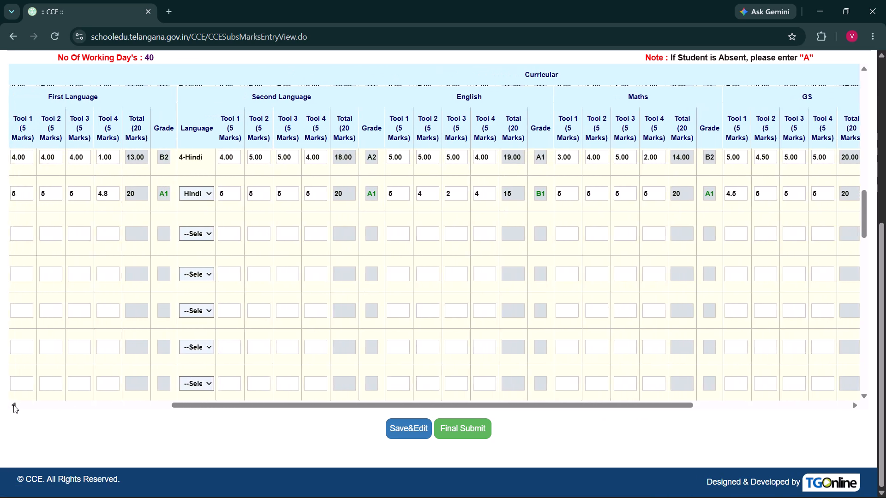
triple_click(13, 405)
triple_click(13, 405)
triple_click(13, 405)
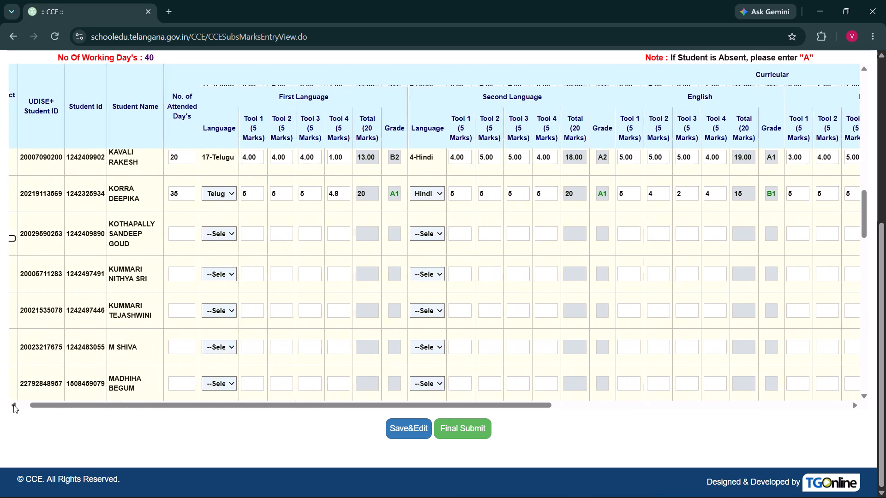
triple_click(13, 405)
double_click(13, 405)
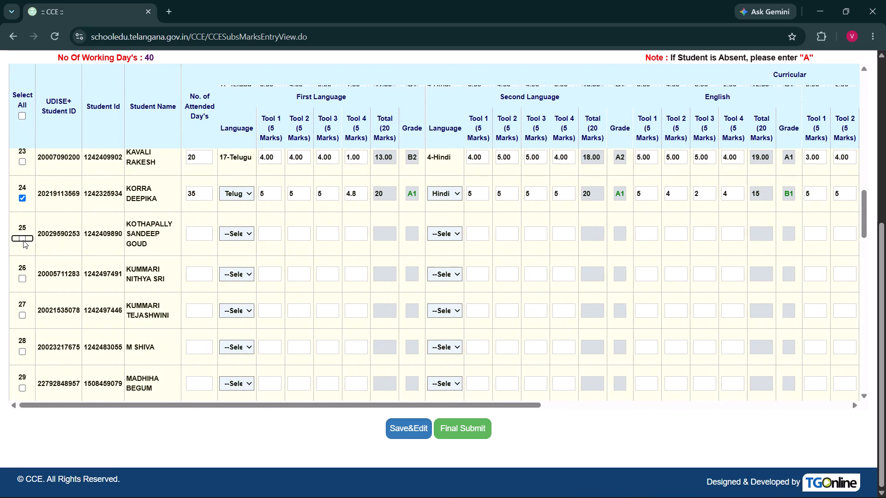
key(Return)
key(Return)
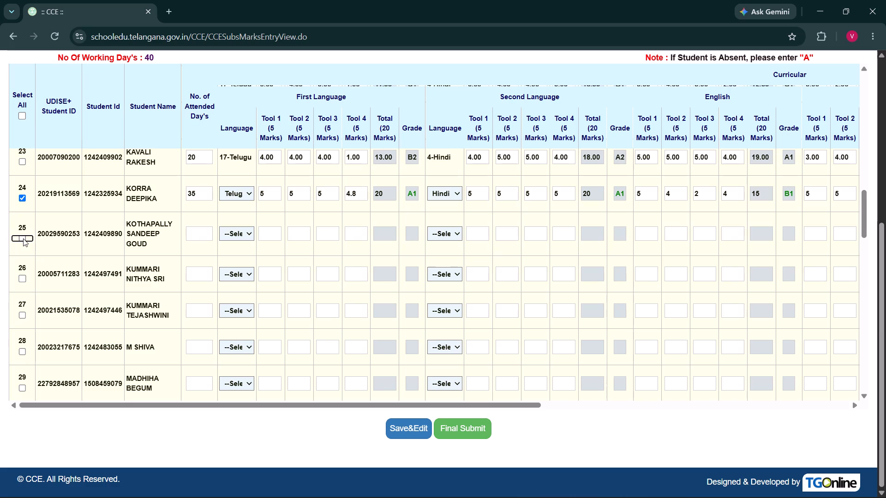
double_click(23, 238)
click(205, 239)
click(23, 238)
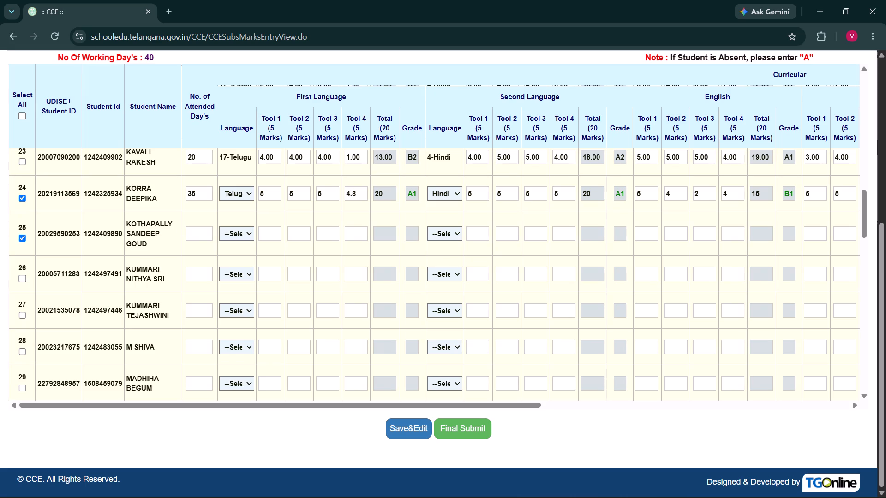
click(192, 231)
click(192, 231)
text(15)
key(Tab)
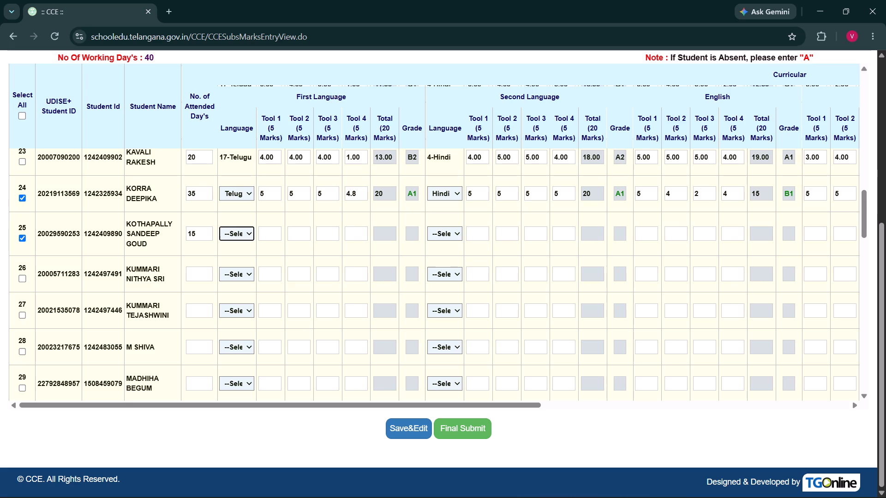
Set the twenty-fifth student's first language to Telugu with marks of 3 for Tools 1 to 3 and 1 for Tool 4.
key(Return)
key(Down)
key(Return)
key(Tab)
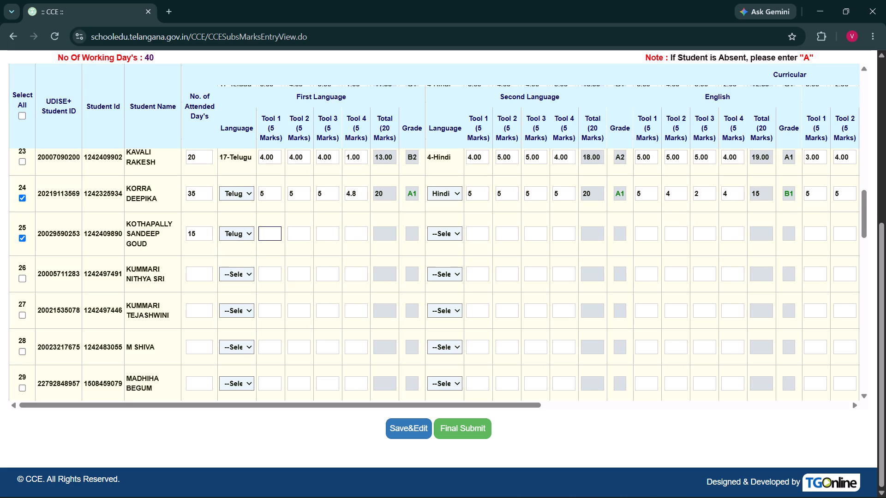
key(3)
key(Tab)
key(3)
key(Tab)
key(3)
key(Tab)
key(1)
key(Tab)
Set the twenty-fifth student's second language to Hindi with marks of 5, 4, 5 and 5 for Tools 1 to 4.
key(Return)
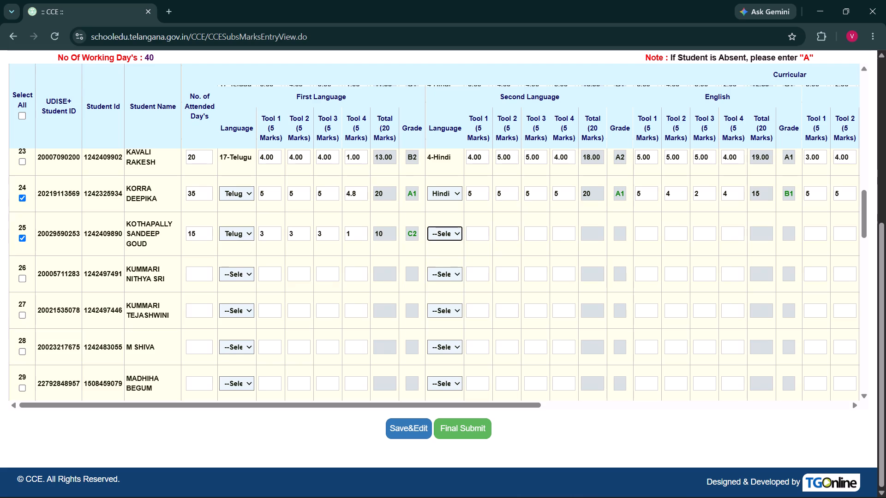
key(Down)
key(Down)
key(Down)
key(Down)
key(Return)
key(Tab)
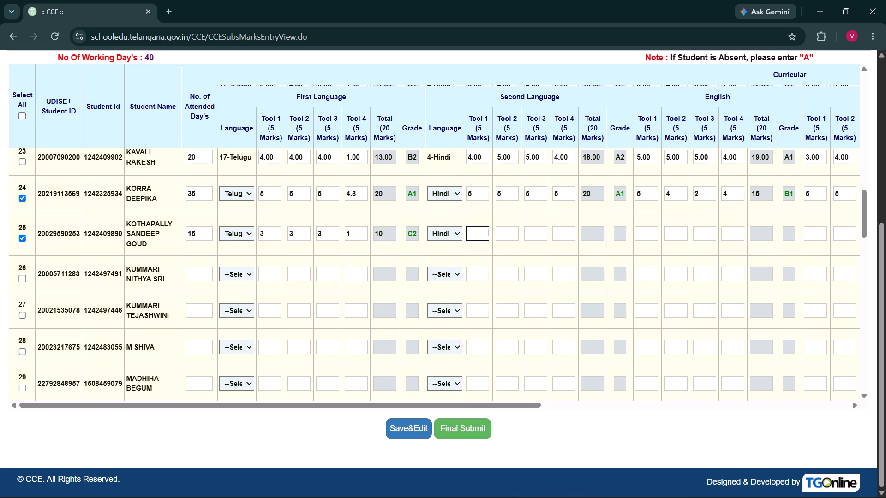
key(5)
key(Tab)
key(4)
key(Tab)
key(5)
key(Tab)
key(5)
key(Tab)
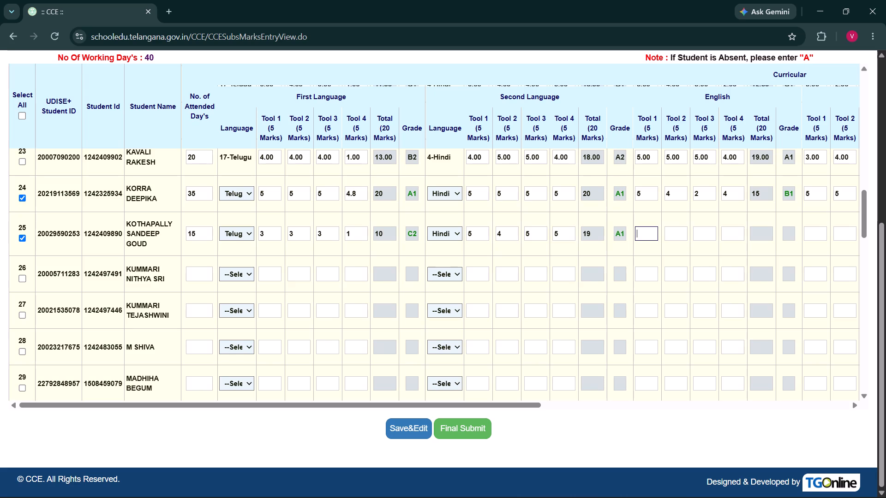
Enter the twenty-fifth student's English marks as 3, 2, 3 and 2 for Tools 1 to 4.
key(3)
key(Tab)
key(2)
key(Tab)
key(3)
key(Tab)
key(2)
key(Tab)
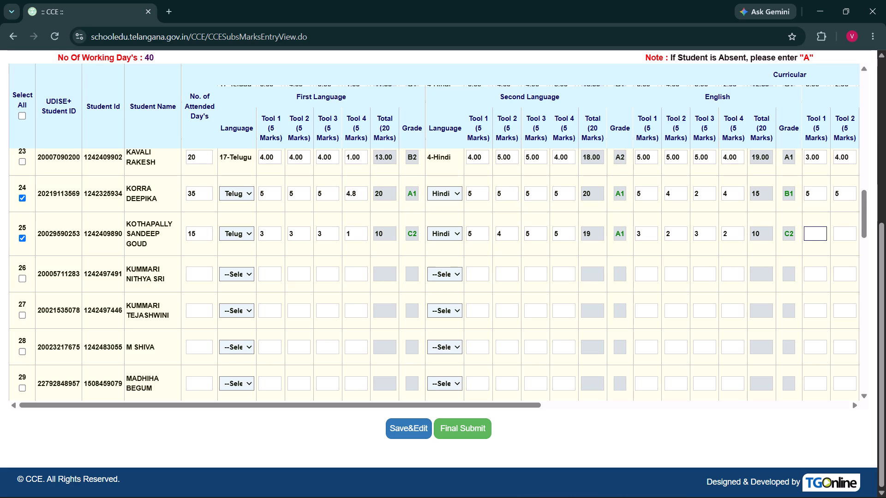
Enter the twenty-fifth student's Maths marks as 2 for Tools 1 to 3 and 4 for Tool 4.
key(2)
key(Tab)
key(2)
key(Tab)
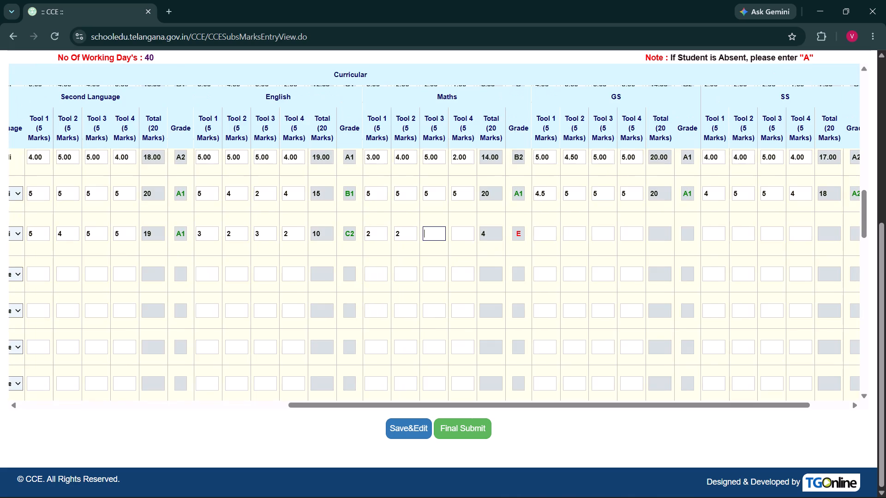
key(2)
key(Tab)
key(4)
key(Tab)
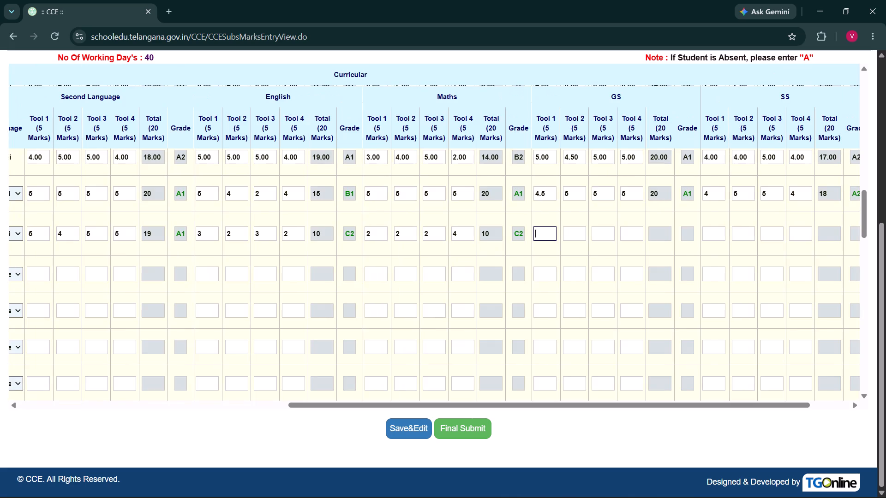
Enter the twenty-fifth student's GS marks as 4, 3.5, 3 and 2.5 for Tools 1 to 4.
key(4)
key(Tab)
text(3.5)
key(Tab)
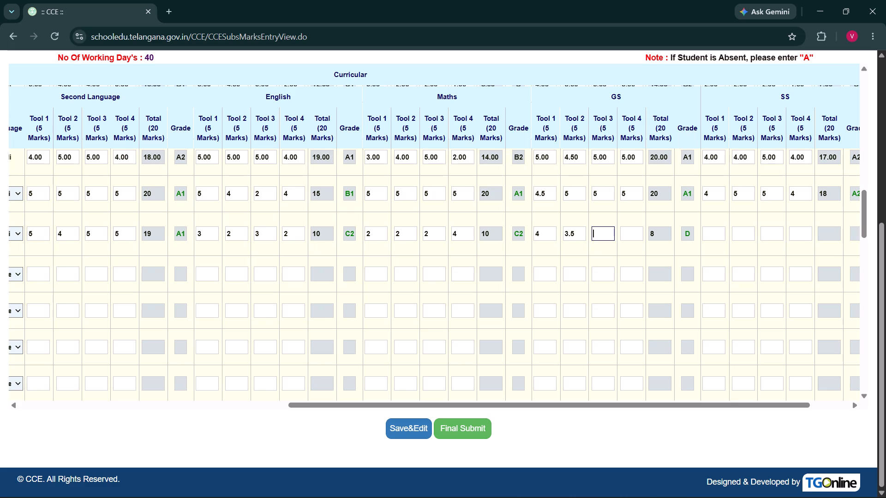
key(3)
key(Tab)
text(2.5)
key(Tab)
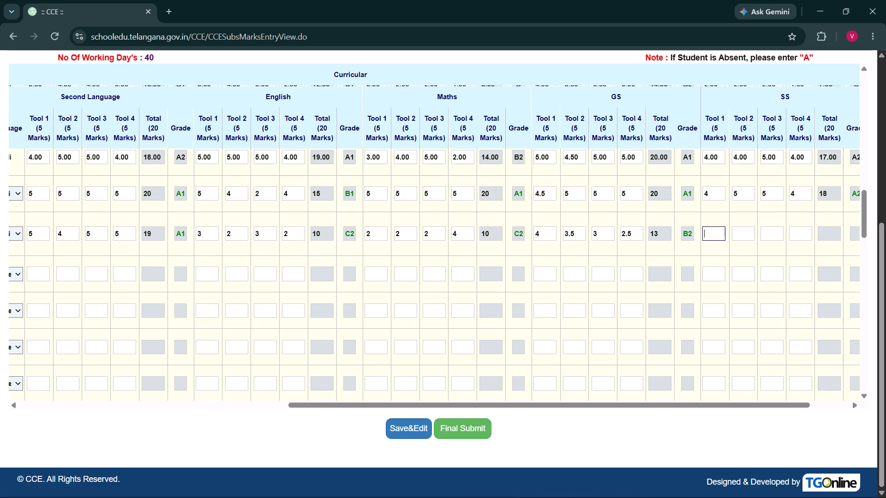
Enter the twenty-fifth student's SS marks as 2, 2, 4 and 1 for Tools 1 to 4.
key(2)
key(Tab)
key(2)
key(Tab)
key(4)
key(Tab)
key(1)
key(Tab)
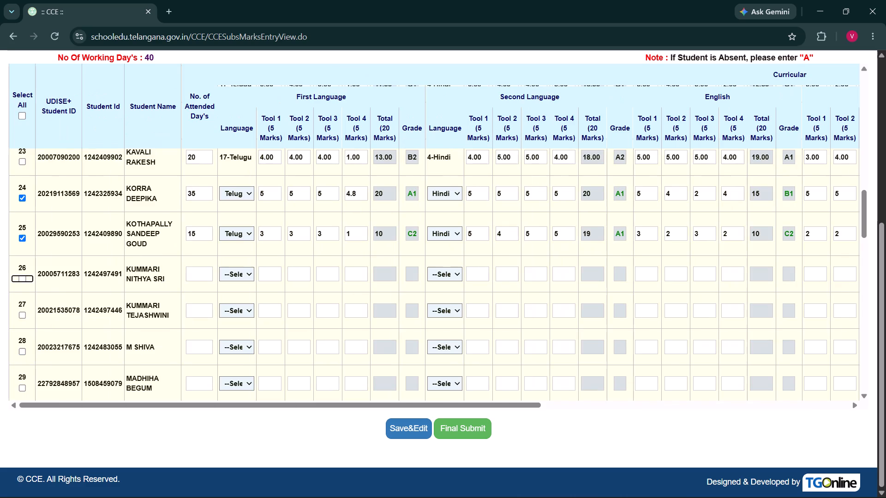
Check the twenty-fifth student's overall total marks and grade at the end of the row.
click(855, 409)
drag(855, 409, 856, 404)
triple_click(856, 404)
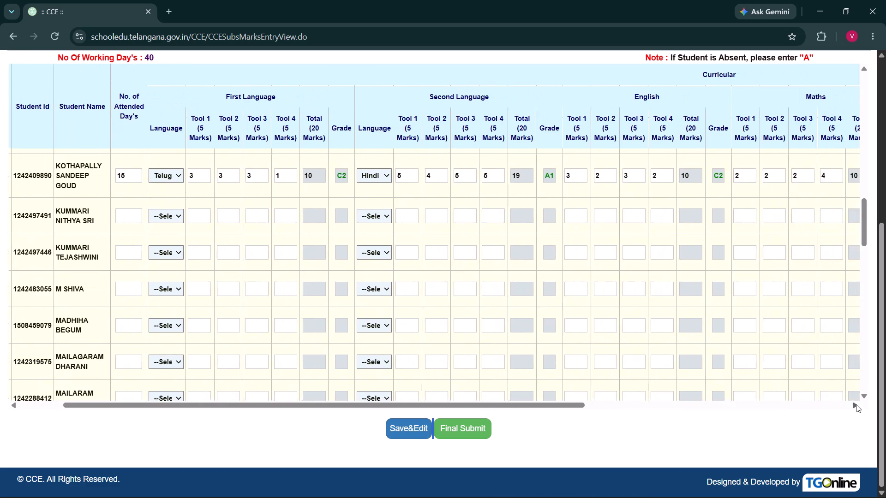
triple_click(856, 404)
triple_click(856, 404)
triple_click(856, 404)
triple_click(856, 404)
triple_click(856, 404)
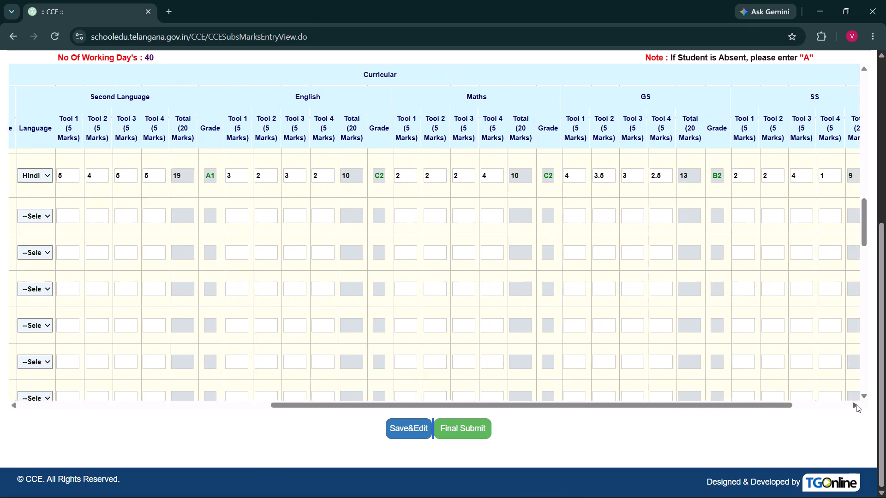
triple_click(856, 404)
triple_click(856, 404)
double_click(856, 404)
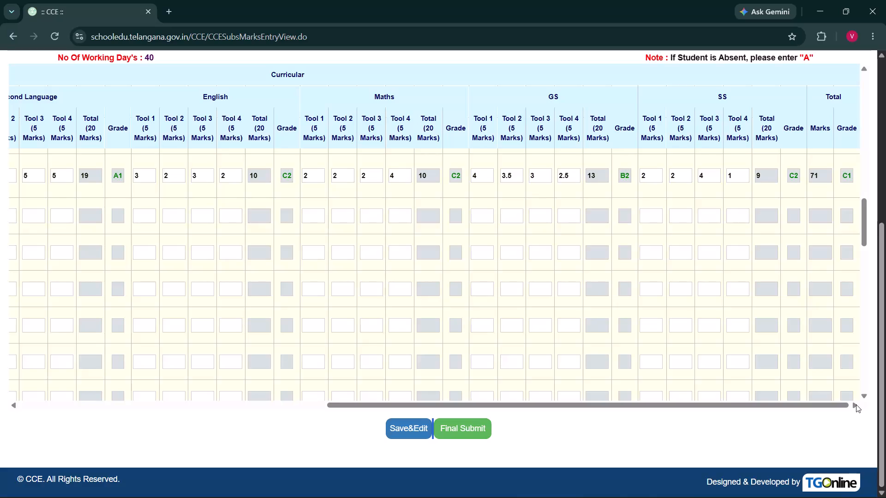
Select the twenty-sixth student's row and set the number of attended days to 26.
click(15, 406)
click(15, 406)
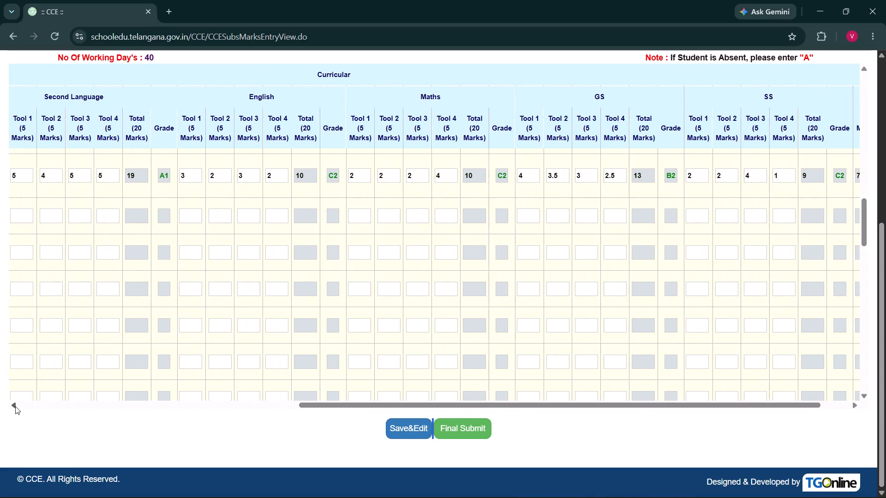
double_click(15, 406)
triple_click(15, 406)
triple_click(15, 406)
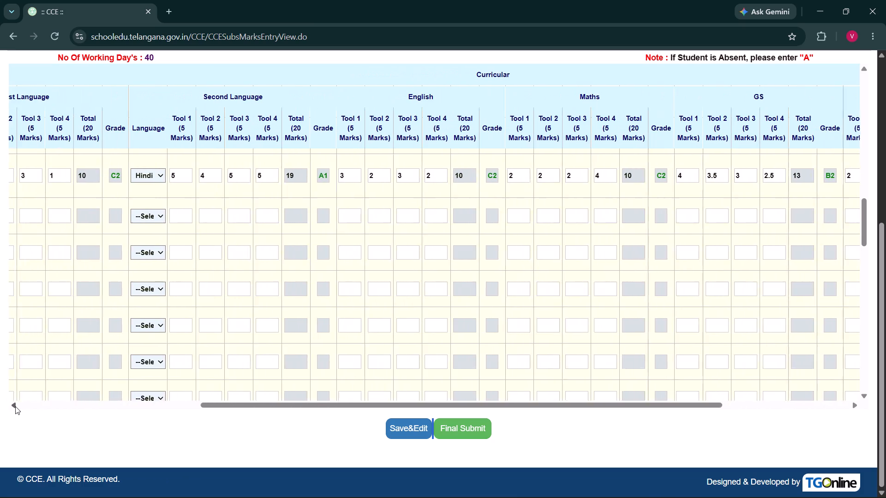
triple_click(15, 406)
click(15, 406)
triple_click(15, 406)
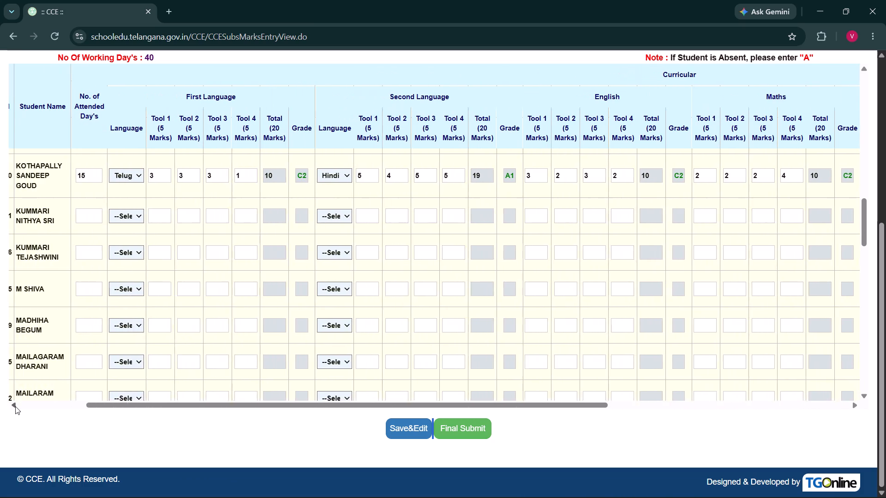
triple_click(15, 406)
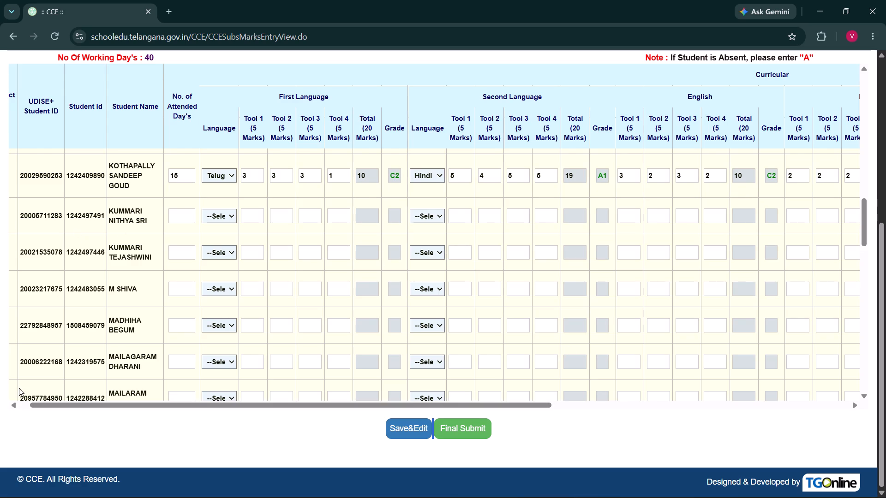
double_click(17, 405)
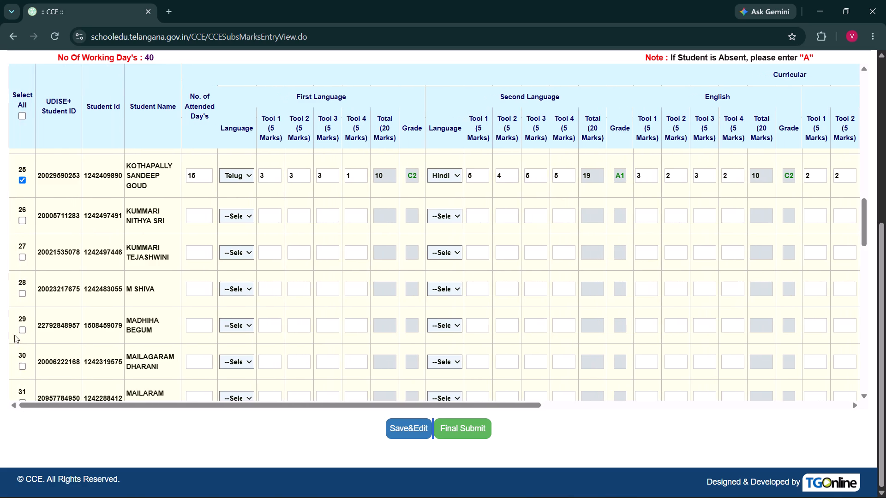
click(19, 221)
click(195, 212)
text(26)
key(Tab)
Set the twenty-sixth student's first language to Telugu with marks of 4, 4, 4 and 3.5 for Tools 1 to 4.
key(Return)
key(Down)
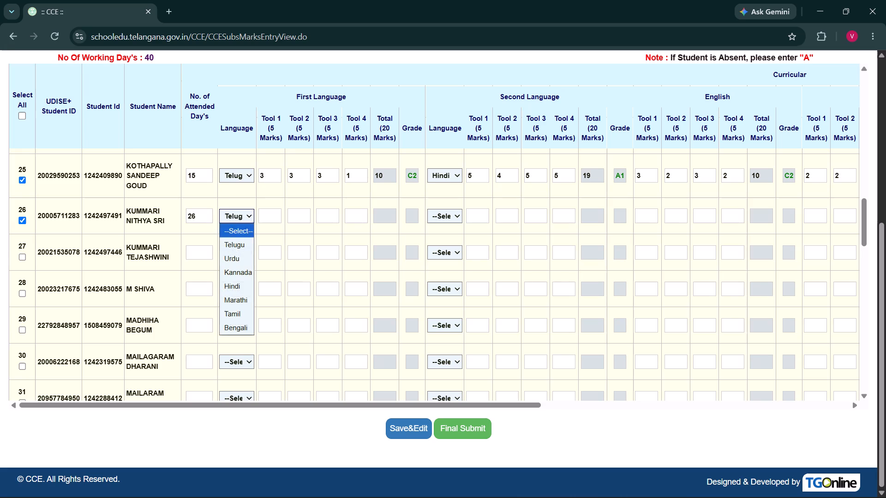
key(Return)
key(Tab)
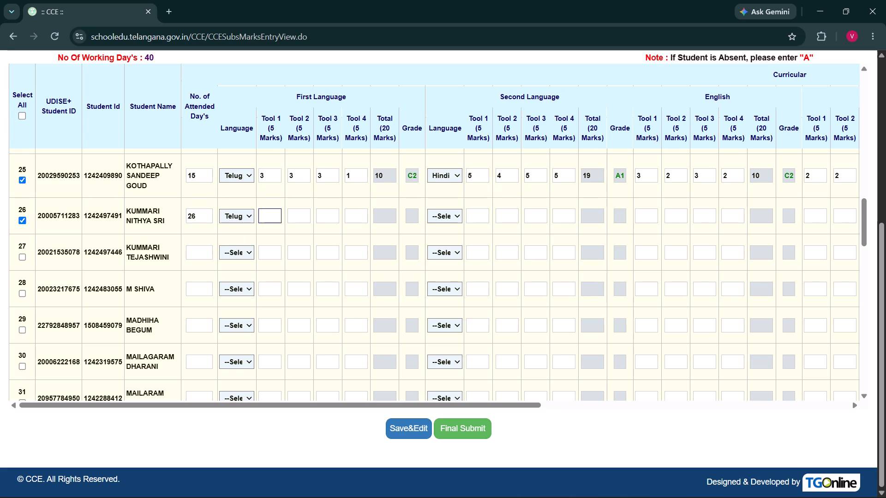
key(4)
key(Tab)
key(4)
key(Tab)
key(4)
key(Tab)
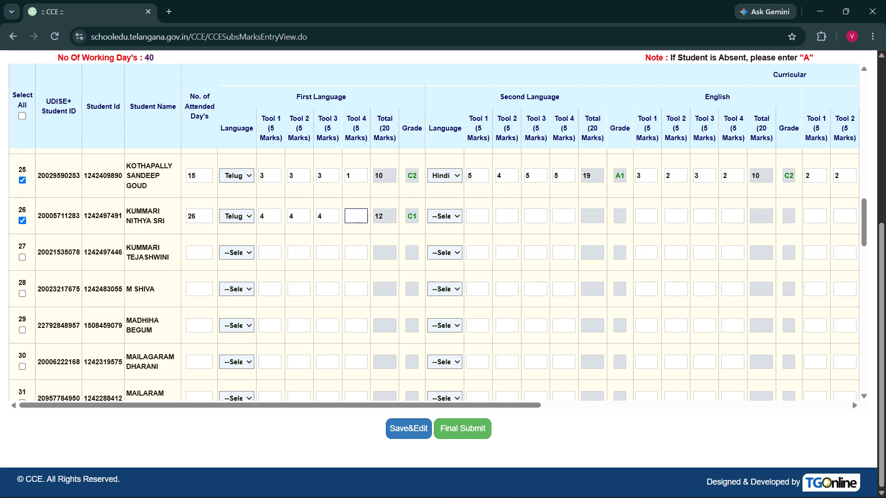
text(3.5)
key(Tab)
Set the twenty-sixth student's second language to Hindi with marks of 5 for all four tools.
key(Return)
key(Down)
key(Down)
key(Down)
key(Down)
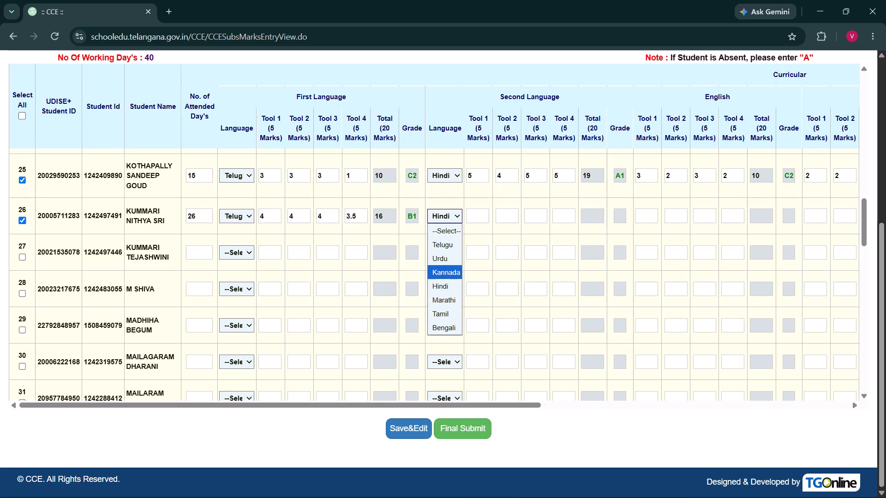
key(Return)
key(Tab)
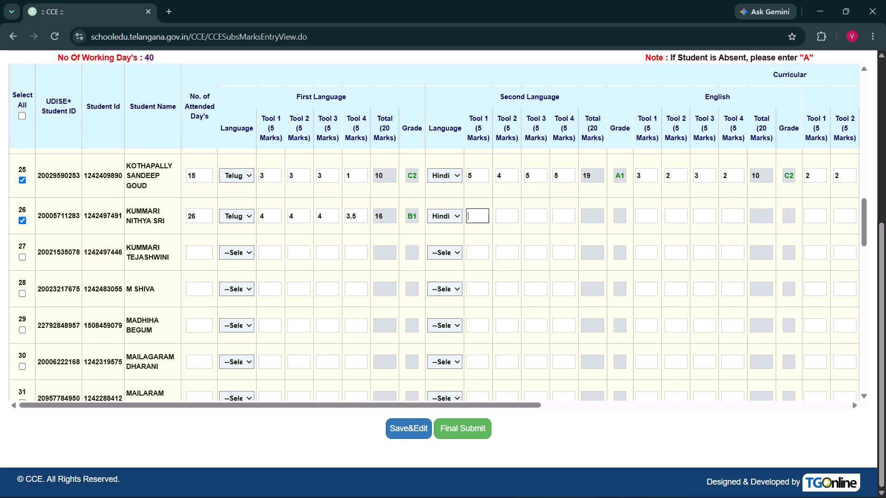
key(5)
key(Tab)
key(5)
key(Tab)
key(5)
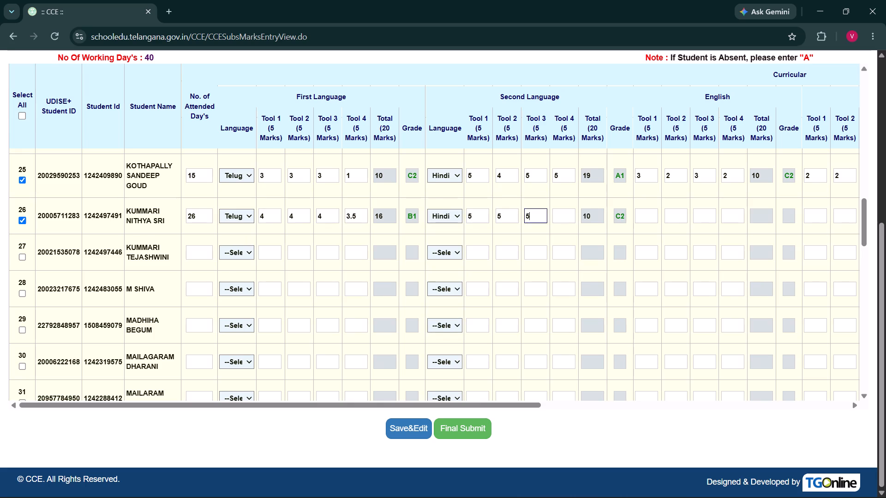
key(Tab)
key(5)
key(Tab)
Enter the twenty-sixth student's English marks as 5 for Tools 1 to 3 and 2 for Tool 4.
key(5)
key(Tab)
key(5)
key(Tab)
key(5)
key(Tab)
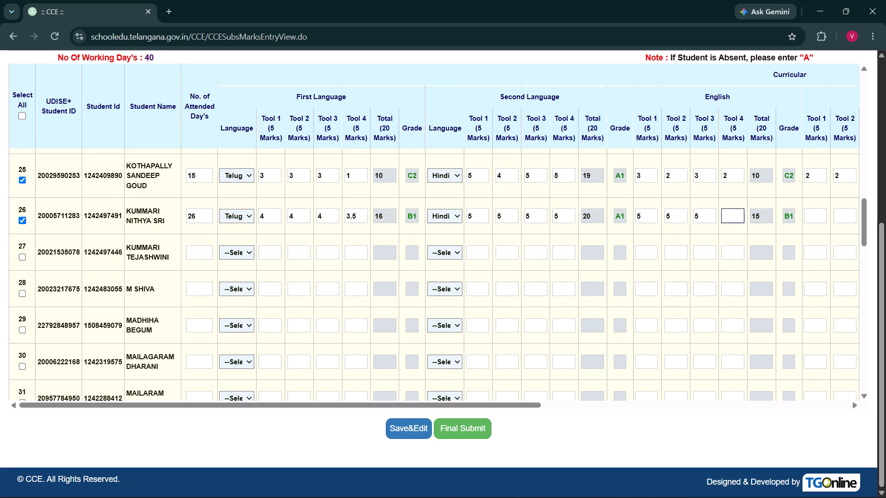
key(2)
key(Tab)
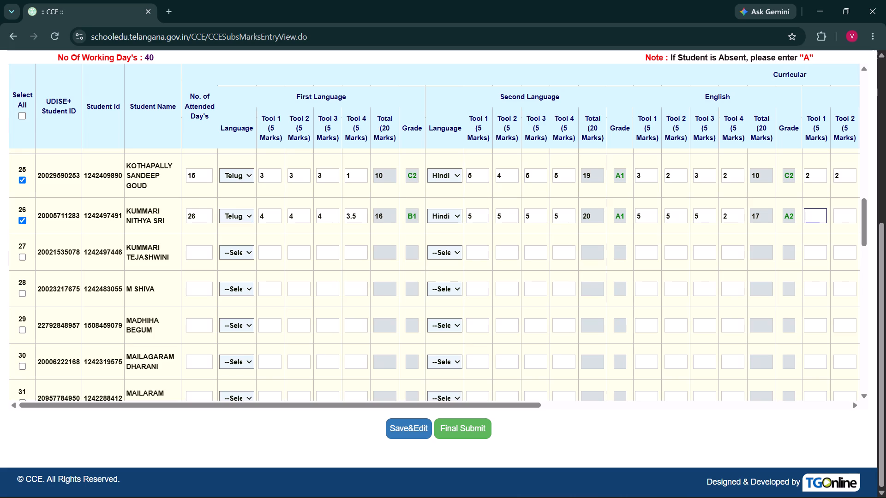
Enter the twenty-sixth student's Maths marks as 4 for Tools 1 to 3 and 2.5 for Tool 4.
key(4)
key(Tab)
key(4)
key(Tab)
key(4)
key(Tab)
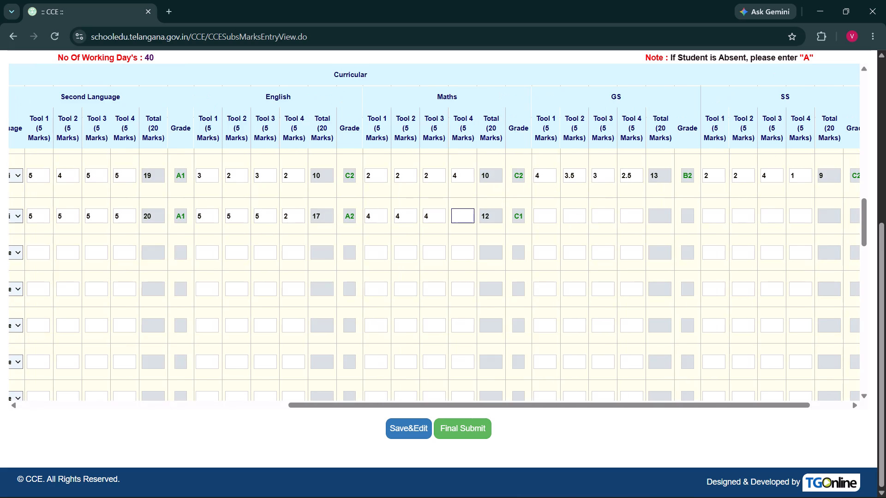
text(2.5)
key(Tab)
Enter the twenty-sixth student's GS marks as 4.5, 5, 4.5 and 3.8 for Tools 1 to 4.
text(4.5)
key(Tab)
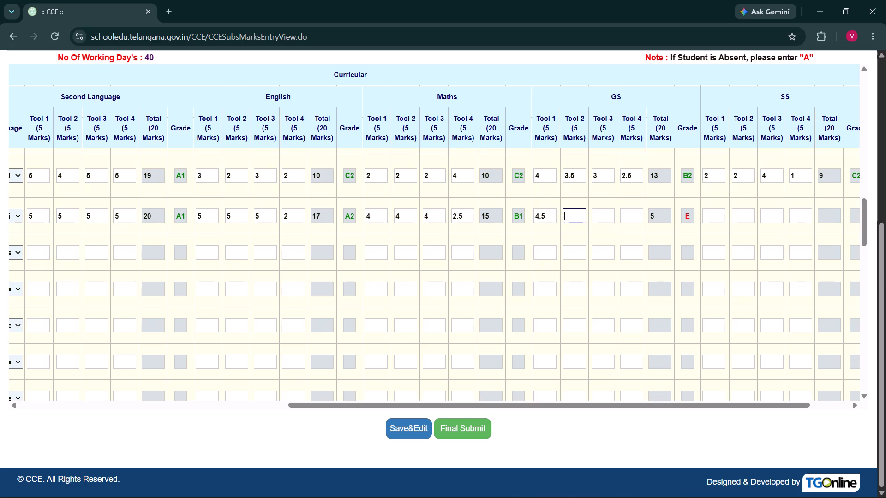
key(5)
key(Tab)
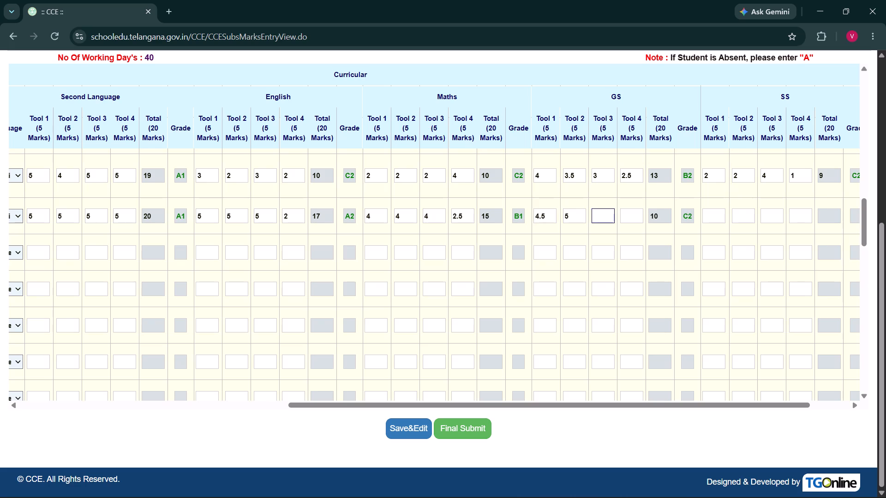
text(4.5)
key(Tab)
text(3.8)
key(Tab)
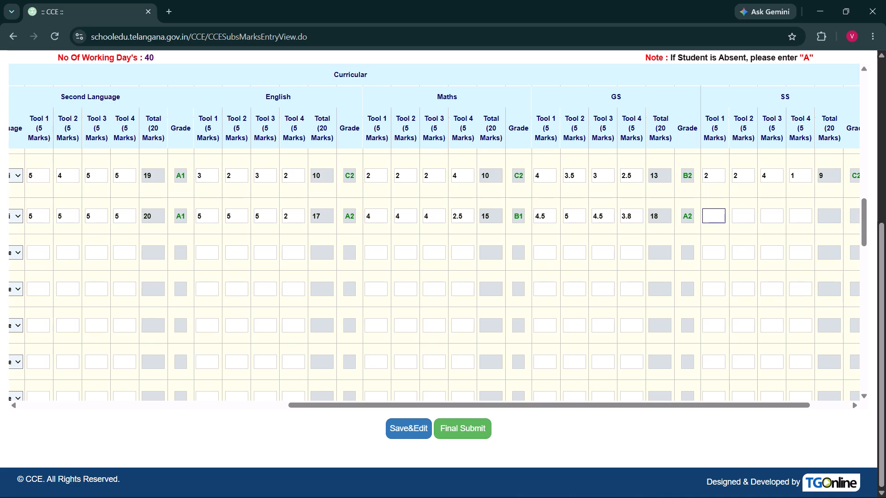
Enter the twenty-sixth student's SS marks as 4, 3, 3 and 2 for Tools 1 to 4.
key(4)
key(Tab)
key(3)
key(Tab)
key(3)
key(Tab)
key(2)
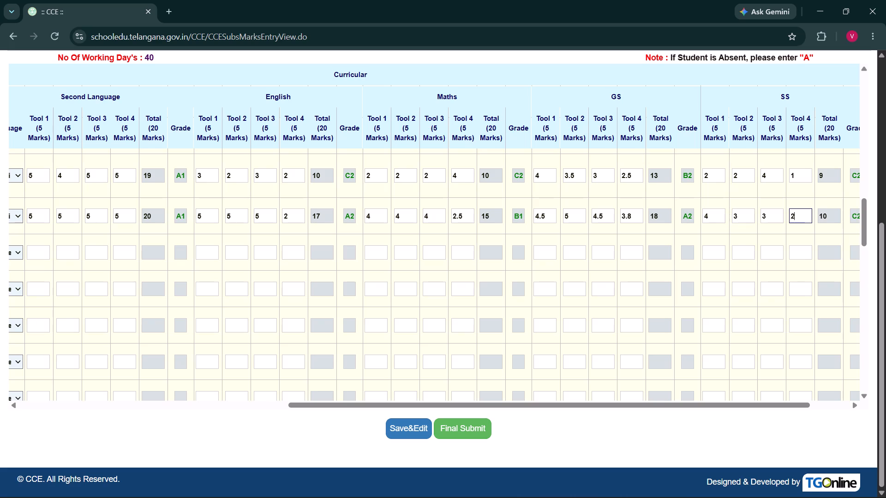
key(Tab)
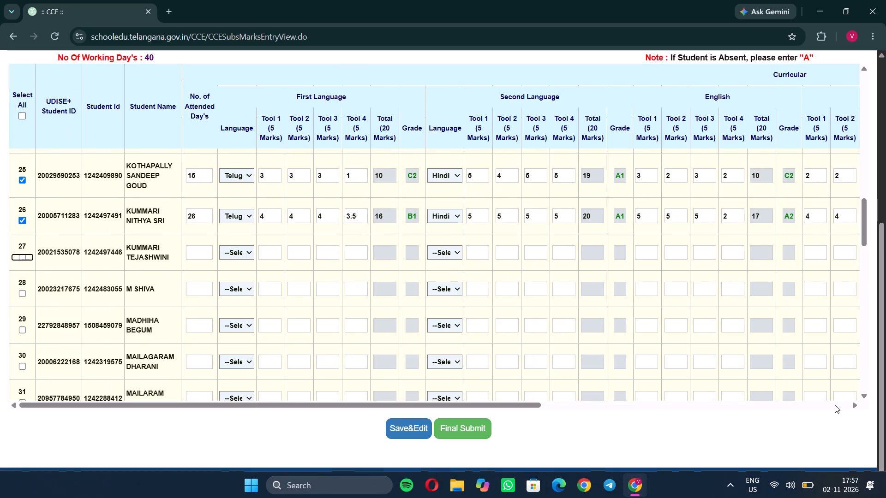
Check the twenty-sixth student's overall total marks and grade at the end of the row.
double_click(856, 404)
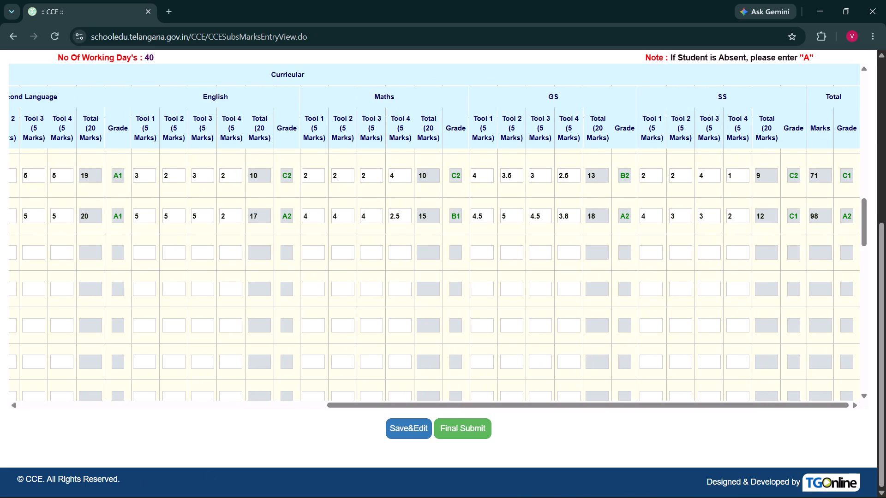
Select the twenty-seventh student's row, enter 35 attended days and set the first language to Telugu.
click(12, 406)
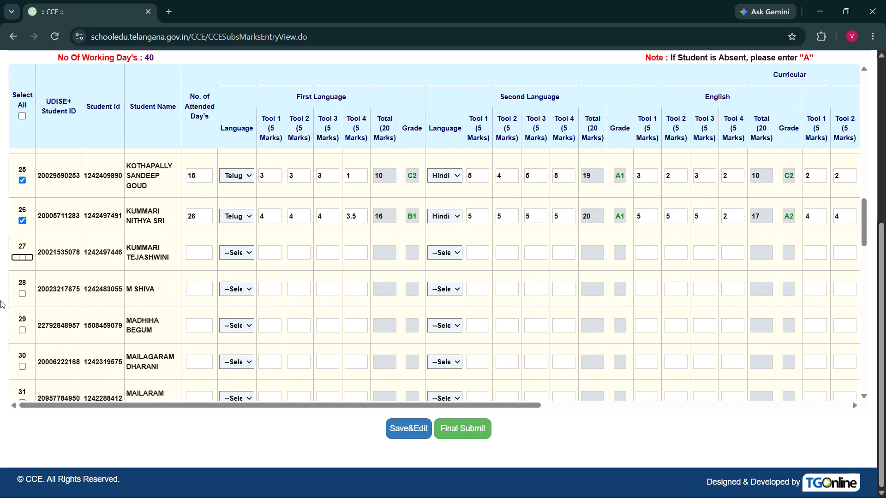
click(24, 259)
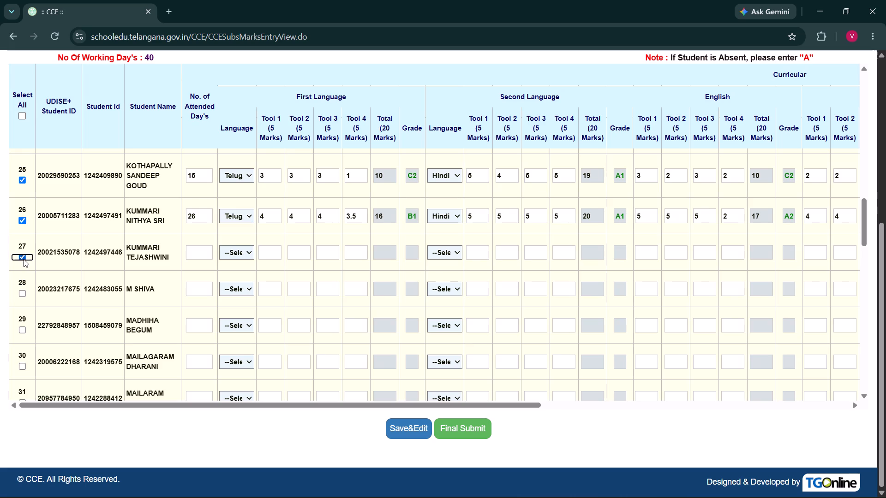
click(187, 249)
text(35)
key(Tab)
key(Return)
key(Down)
key(Return)
key(Tab)
Enter the twenty-seventh student's First Language marks as 4.5, 5, 4 and 4 for Tools 1 to 4.
text(4.5)
key(Tab)
key(5)
key(Tab)
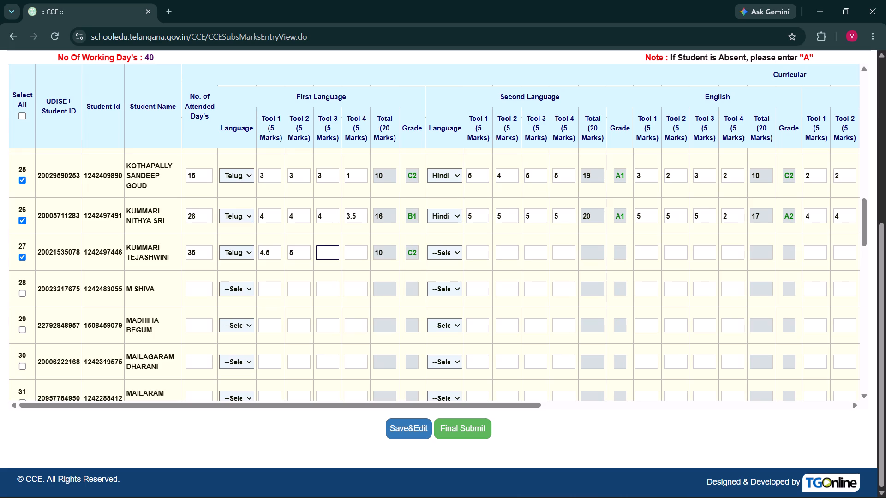
key(4)
key(Tab)
key(4)
key(Tab)
Set the twenty-seventh student's second language to Hindi.
key(Return)
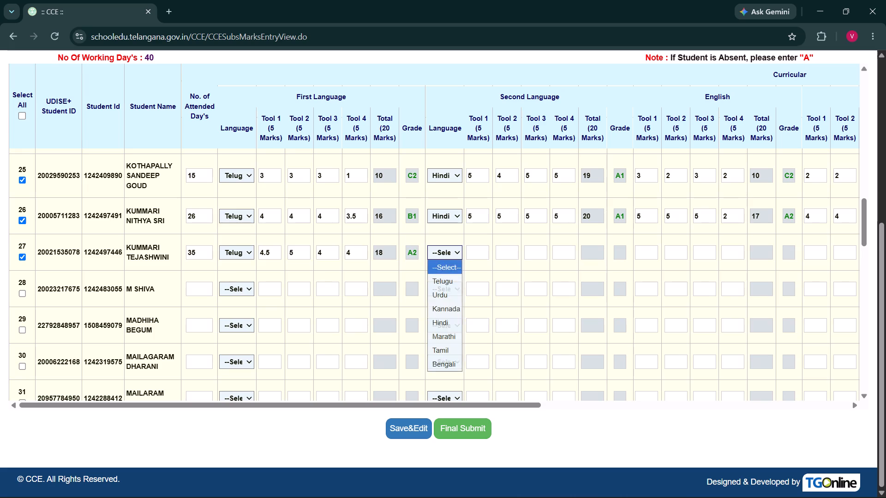
key(Down)
key(Down)
key(Down)
key(Down)
key(Return)
key(Tab)
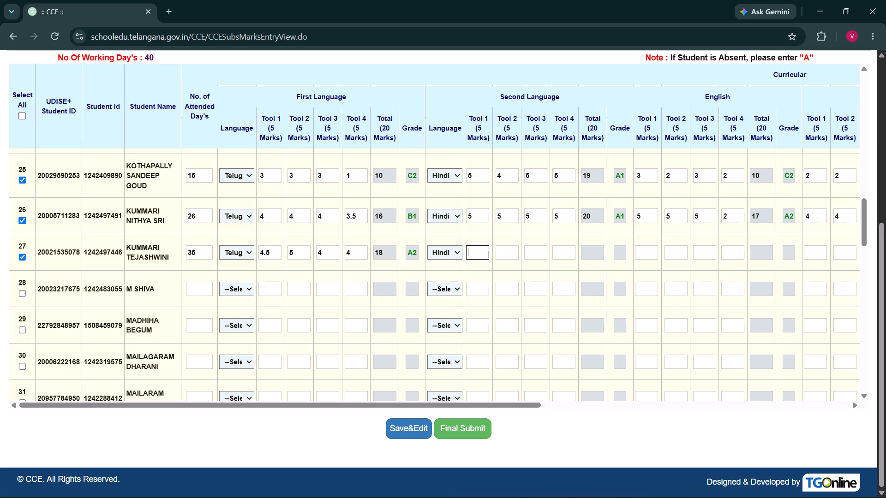
Enter the twenty-seventh student's Second Language marks as 5 for Tools 1 to 3 and 3.5 for Tool 4.
key(5)
key(Tab)
key(5)
key(Tab)
key(5)
key(Tab)
text(3.5)
key(Tab)
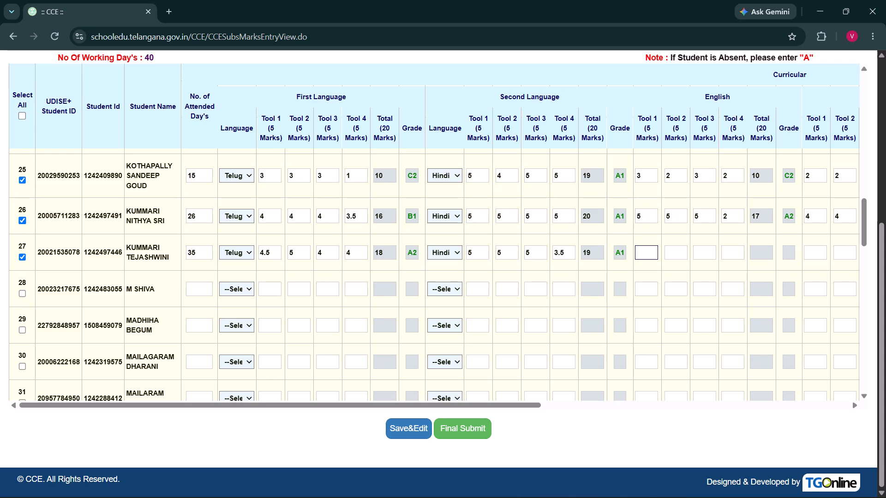
Enter the twenty-seventh student's English marks as 4, 5, 5 and 2 for Tools 1 to 4.
key(4)
key(Tab)
key(5)
key(Tab)
key(5)
key(Tab)
key(2)
key(Tab)
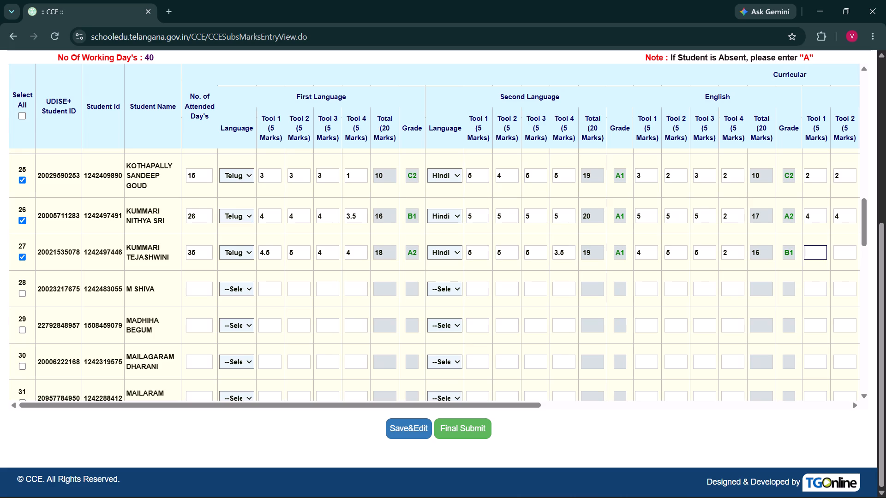
Enter the twenty-seventh student's Maths marks as 4, 5, 4 and 2.5 for Tools 1 to 4.
key(4)
key(Tab)
key(5)
key(Tab)
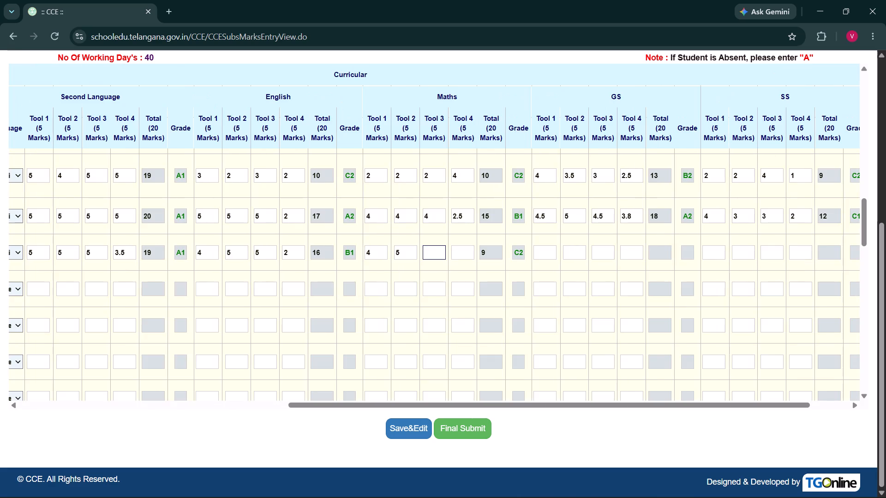
key(4)
key(Tab)
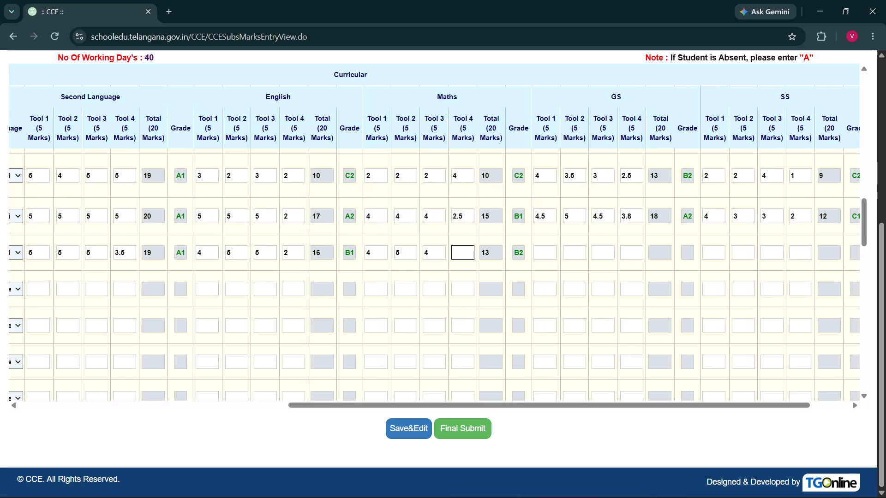
text(2.5)
key(Tab)
Enter the twenty-seventh student's GS marks as 3.5, 5, 4 and 4.3 for Tools 1 to 4.
text(3.5)
key(Tab)
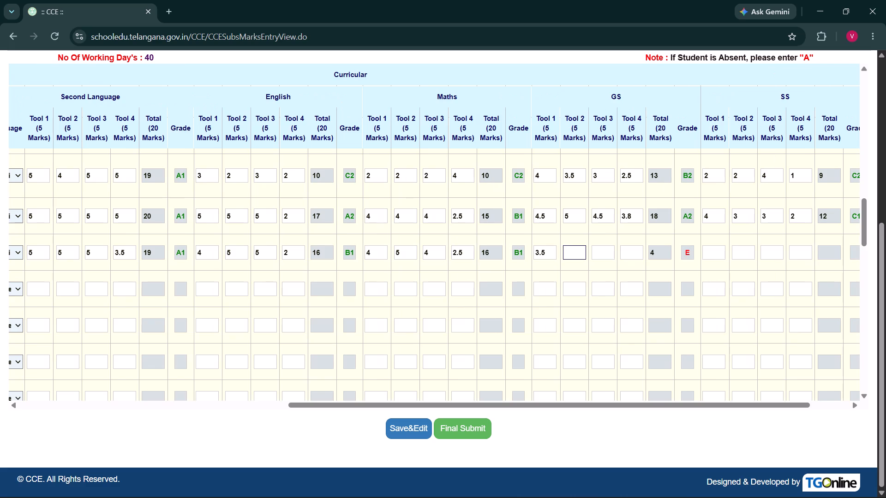
key(5)
key(Tab)
key(4)
key(Tab)
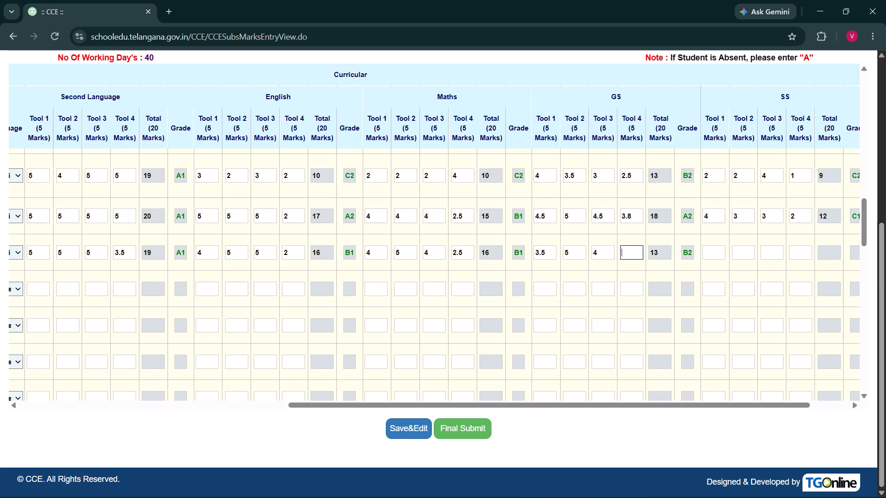
text(4.3)
key(Tab)
Enter the twenty-seventh student's SS marks as 3, 3, 4 and 2 for Tools 1 to 4.
key(3)
key(Tab)
key(3)
key(Tab)
key(4)
key(Tab)
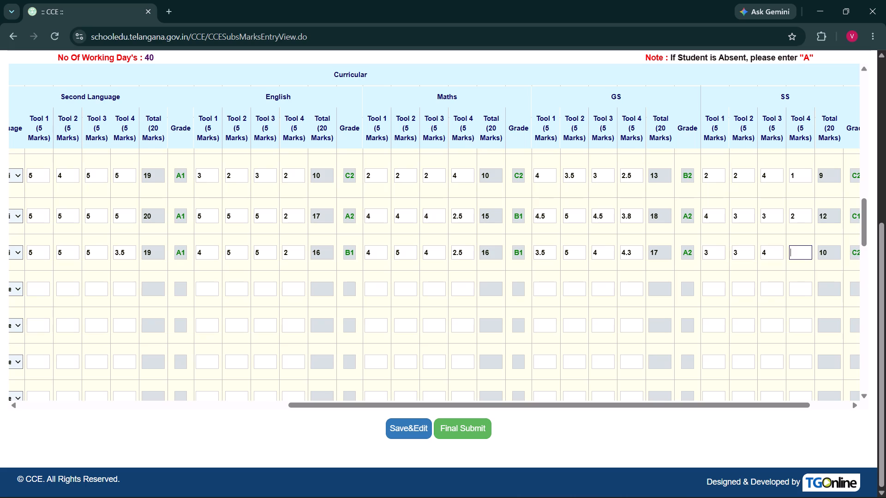
text(21)
key(Tab)
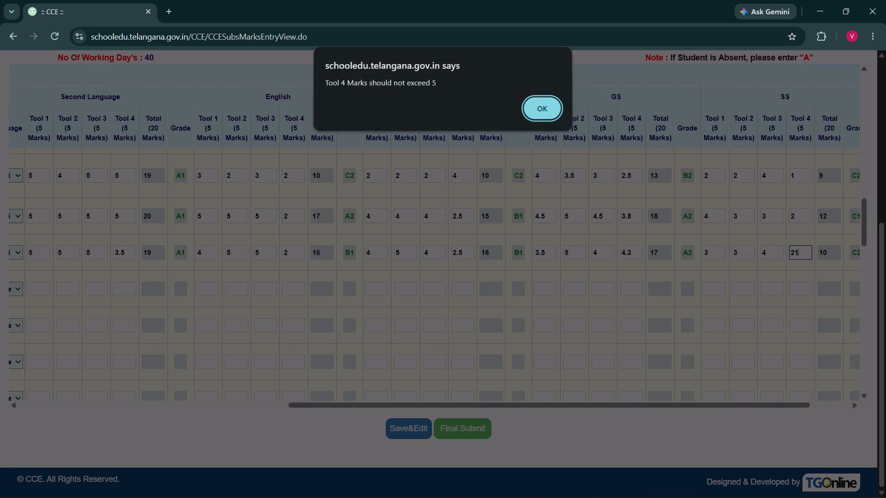
click(533, 109)
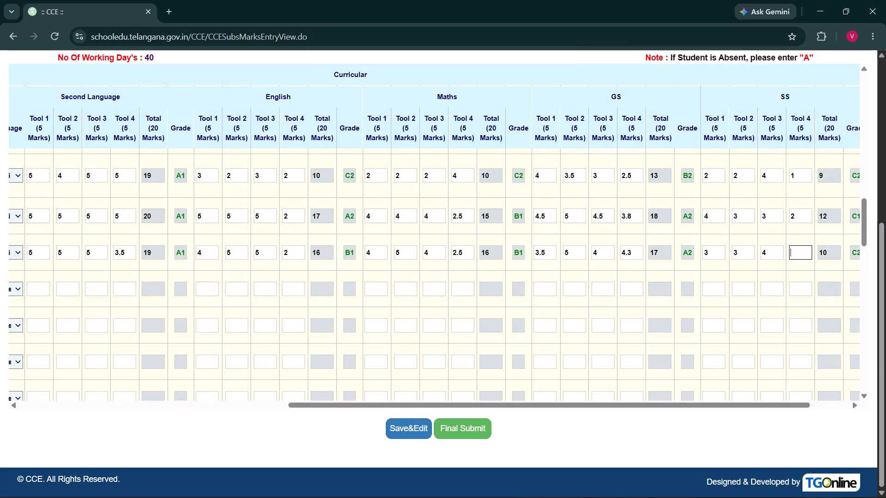
key(2)
key(Tab)
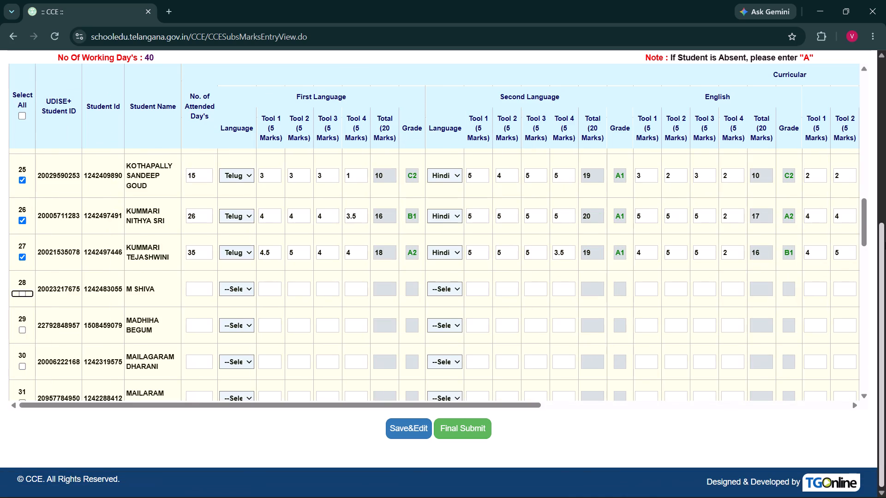
Save the marks entered for the selected students, keeping them editable rather than finally submitting.
double_click(853, 404)
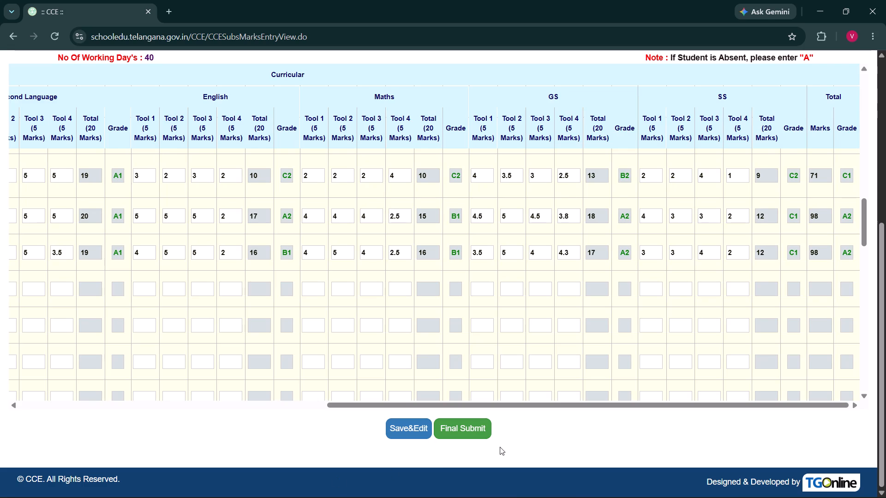
click(416, 436)
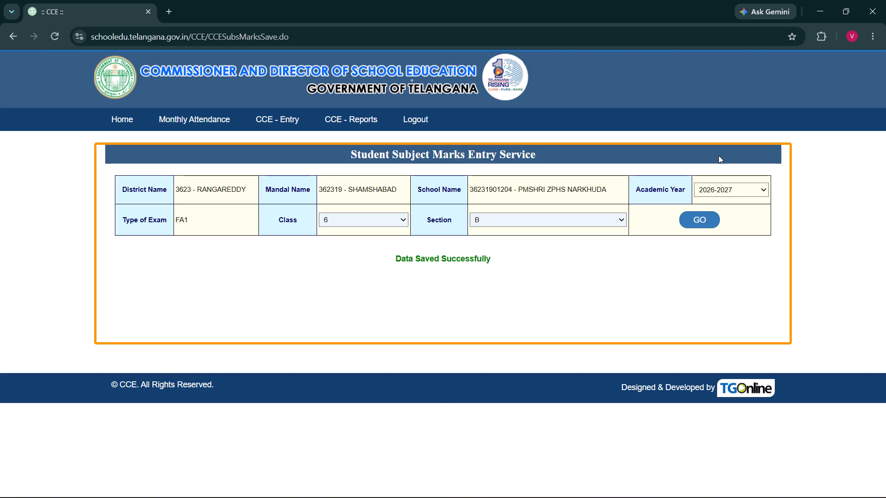
Reload the FA1 marks entry list for class 6, section B, academic year 2026-2027.
click(708, 223)
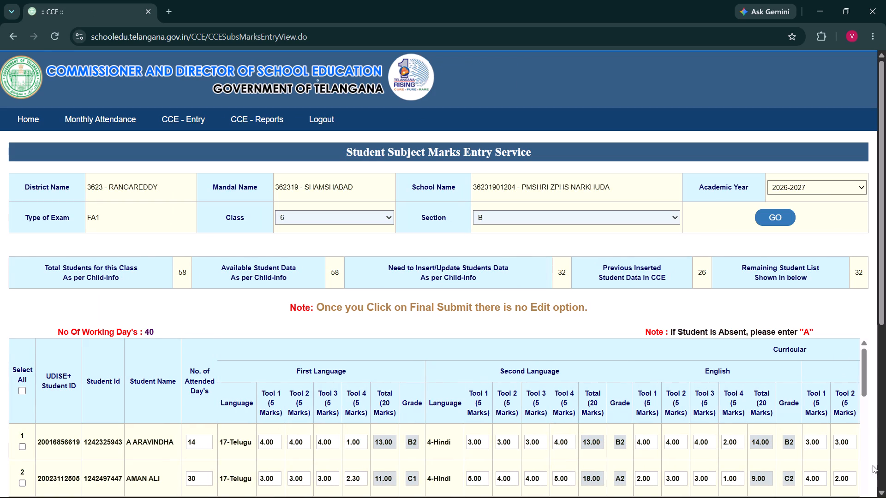
Select the twenty-eighth student in the list and enter 24 as the number of attended days.
triple_click(880, 489)
triple_click(880, 489)
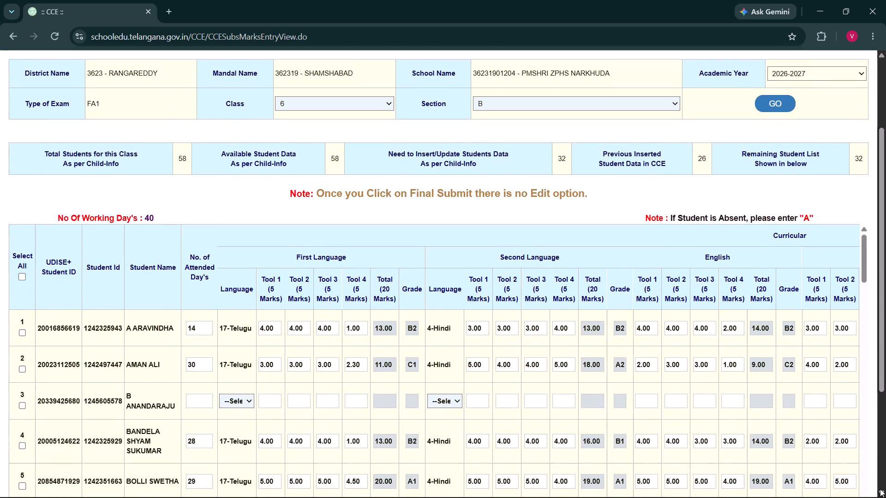
triple_click(880, 489)
triple_click(880, 489)
drag(880, 489, 862, 411)
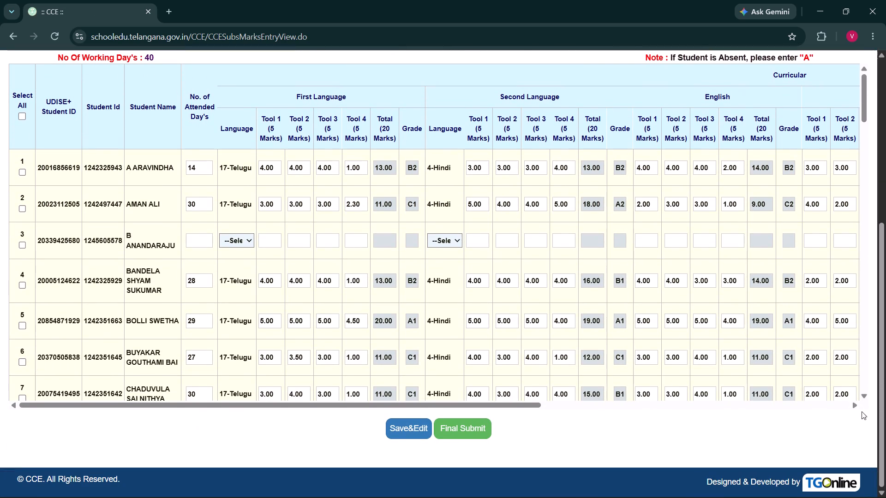
drag(862, 411, 862, 396)
triple_click(862, 396)
triple_click(862, 396)
double_click(862, 396)
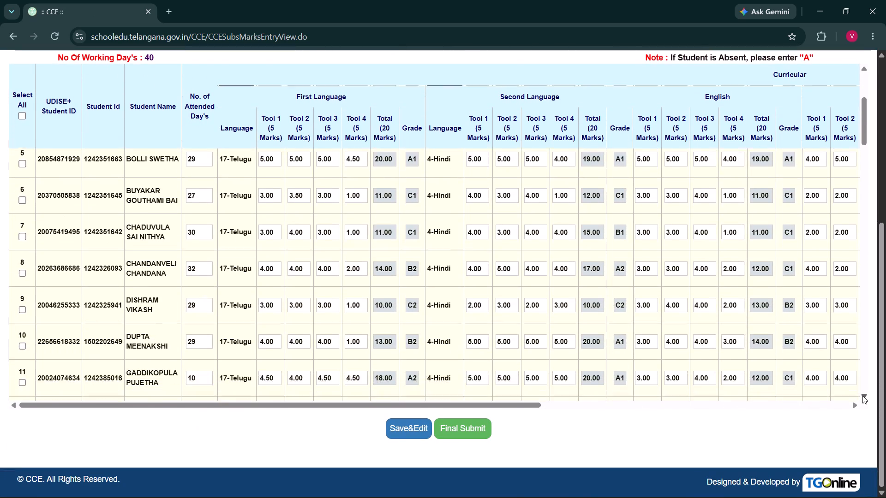
triple_click(864, 392)
triple_click(864, 392)
triple_click(864, 392)
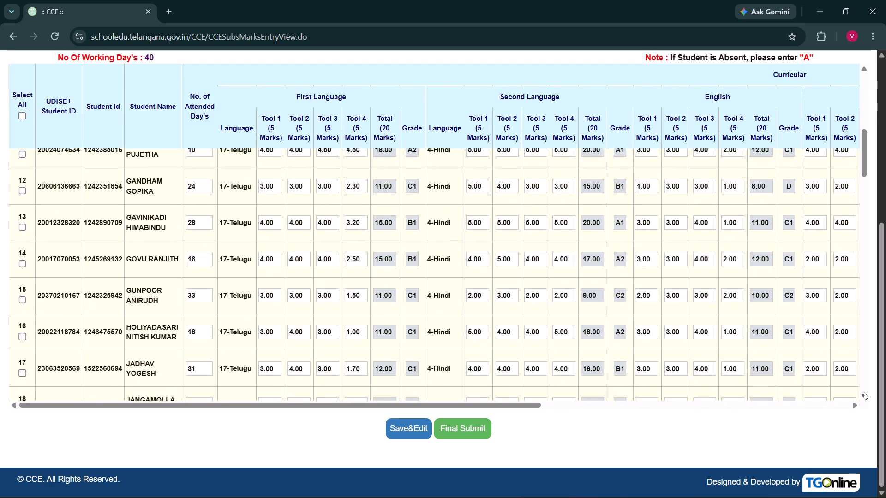
triple_click(864, 392)
double_click(864, 392)
triple_click(864, 392)
click(864, 392)
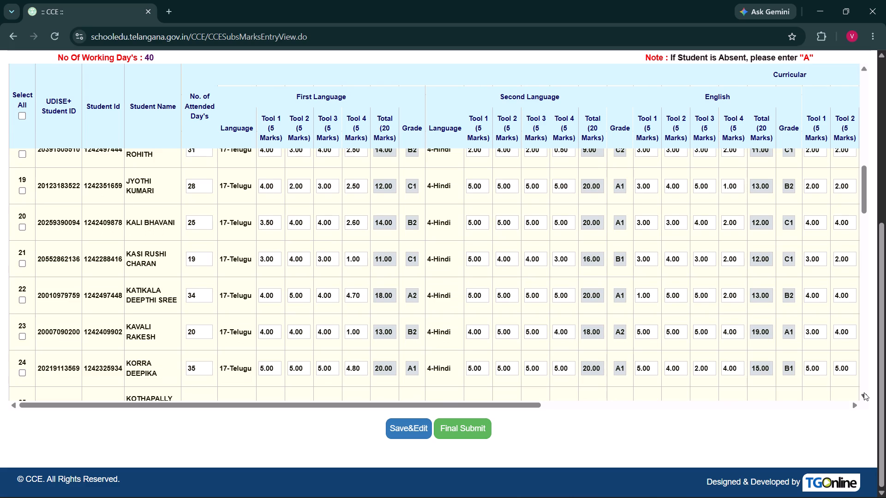
double_click(864, 392)
triple_click(864, 392)
triple_click(864, 392)
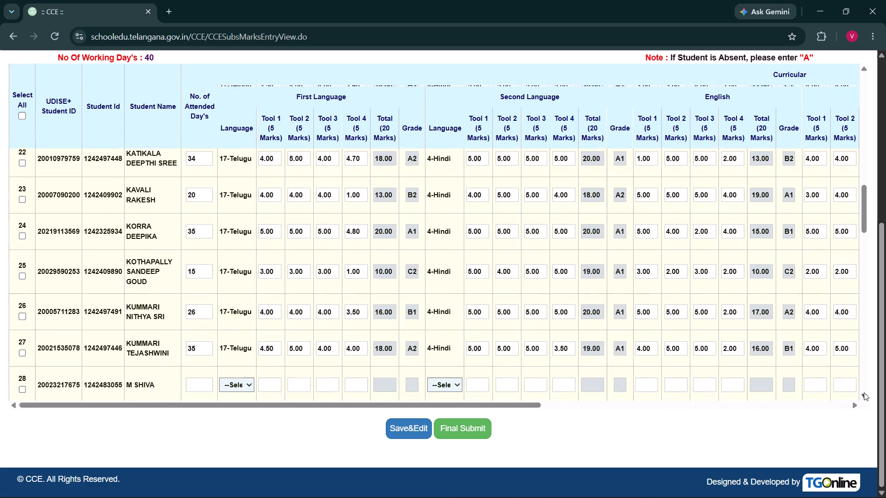
triple_click(864, 392)
double_click(864, 392)
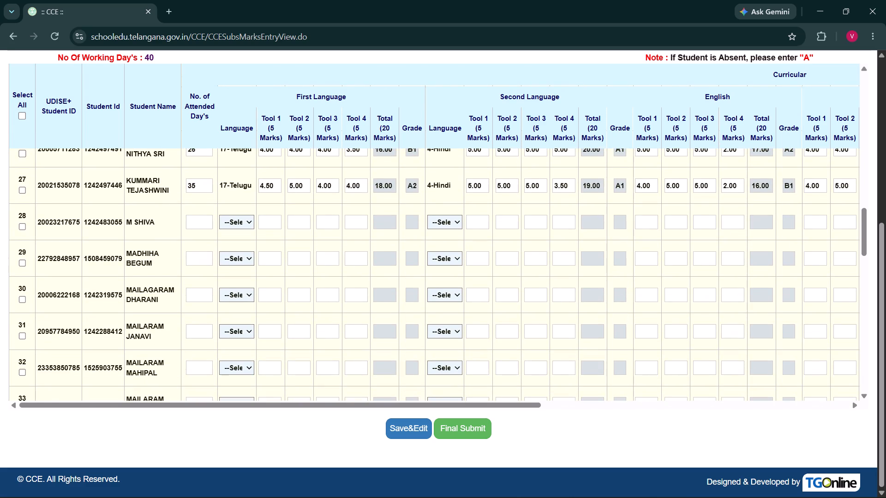
click(25, 229)
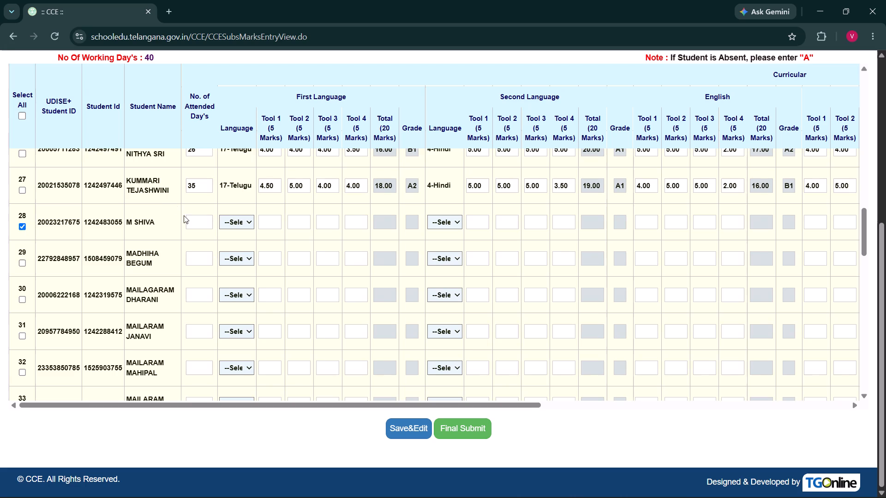
click(193, 221)
text(24)
Set the twenty-eighth student's first language to Telugu with marks 3, 3, 3 and 2.2 for Tools 1 to 4.
key(Tab)
key(Return)
key(Down)
key(Return)
key(Tab)
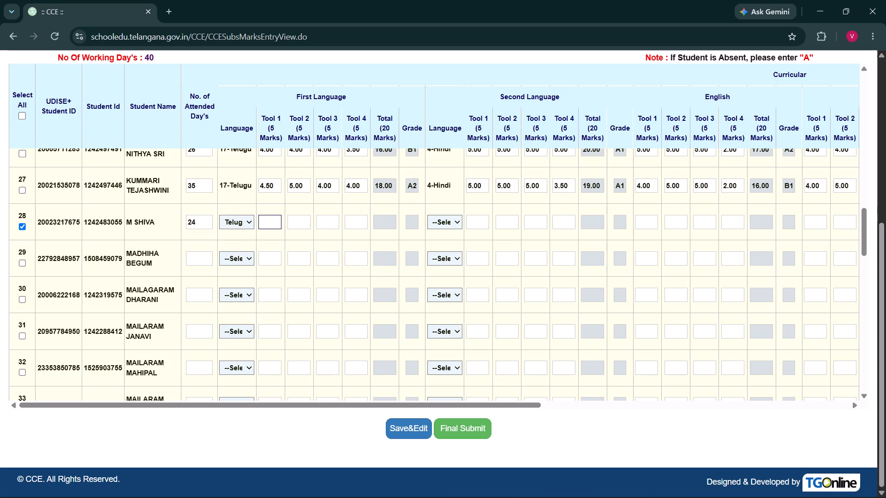
key(3)
key(Tab)
key(3)
key(Tab)
key(3)
key(Tab)
text(2.2)
key(Tab)
Set the twenty-eighth student's second language to Hindi with marks 5, 5, 4 and 4.5 for Tools 1 to 4.
key(Return)
key(Down)
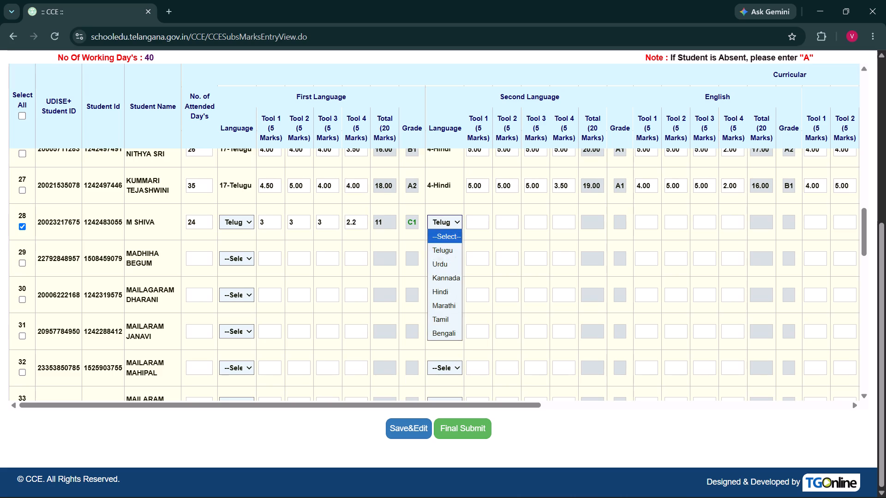
key(Down)
key(Down)
key(Down)
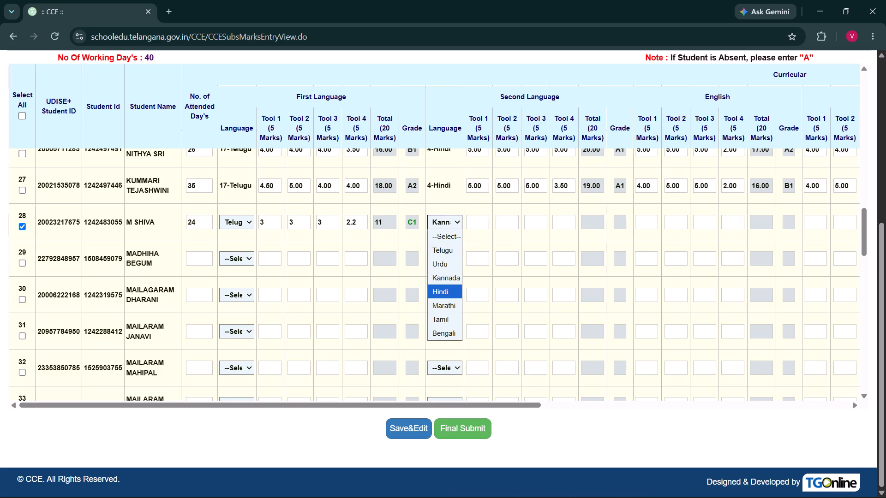
key(Return)
key(Tab)
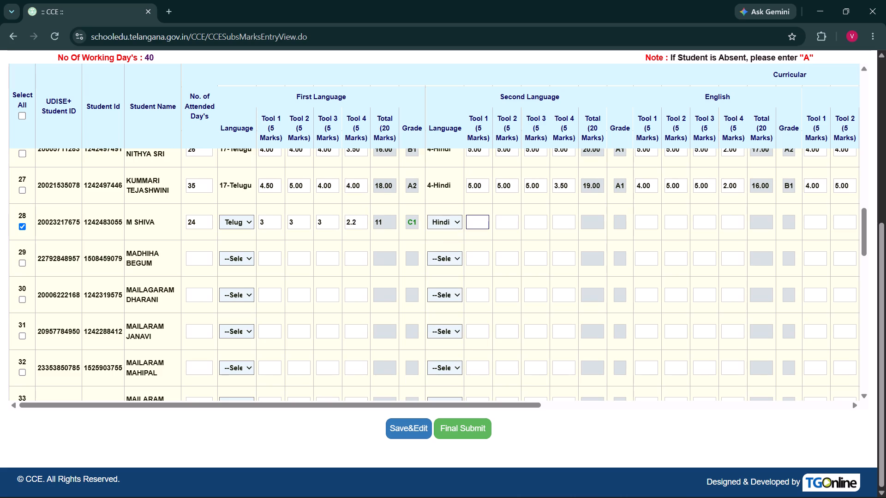
key(5)
key(Tab)
key(5)
key(Tab)
key(4)
key(Tab)
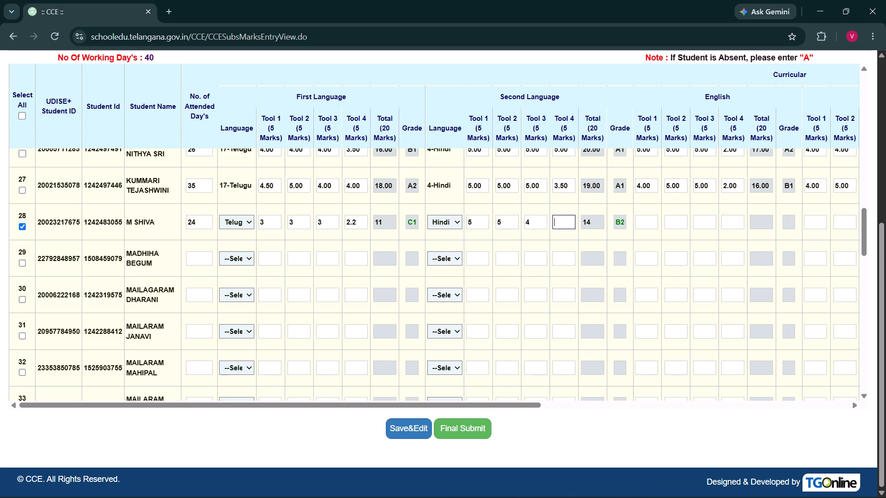
text(4.5)
key(Tab)
Enter the twenty-eighth student's English marks as 3, 3, 3 and 4 for Tools 1 to 4.
key(Tab)
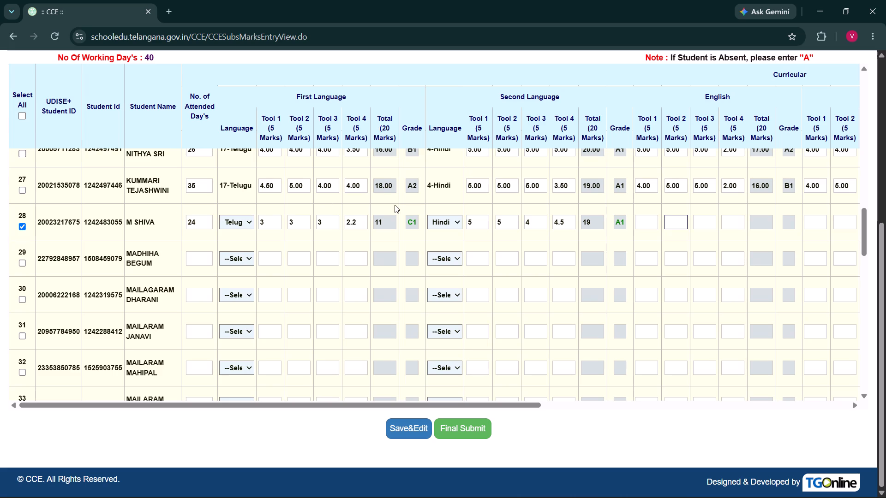
click(642, 222)
key(3)
key(Tab)
key(3)
key(Tab)
key(3)
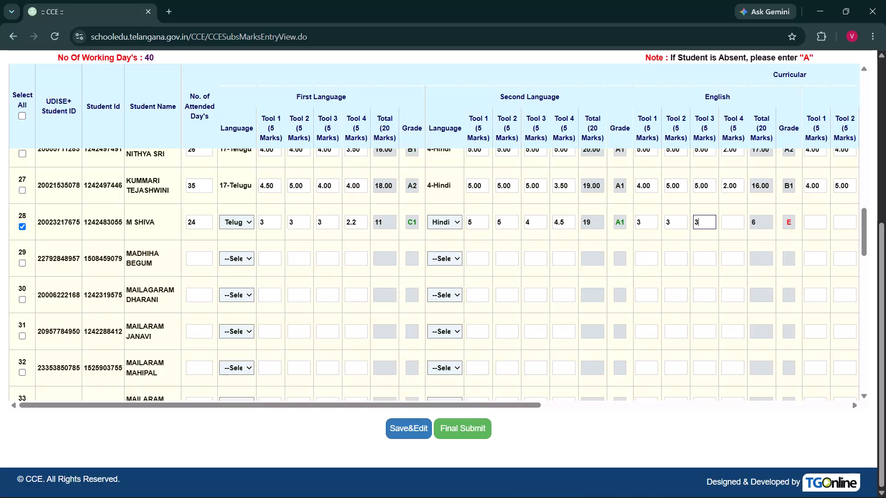
key(Tab)
key(4)
key(Tab)
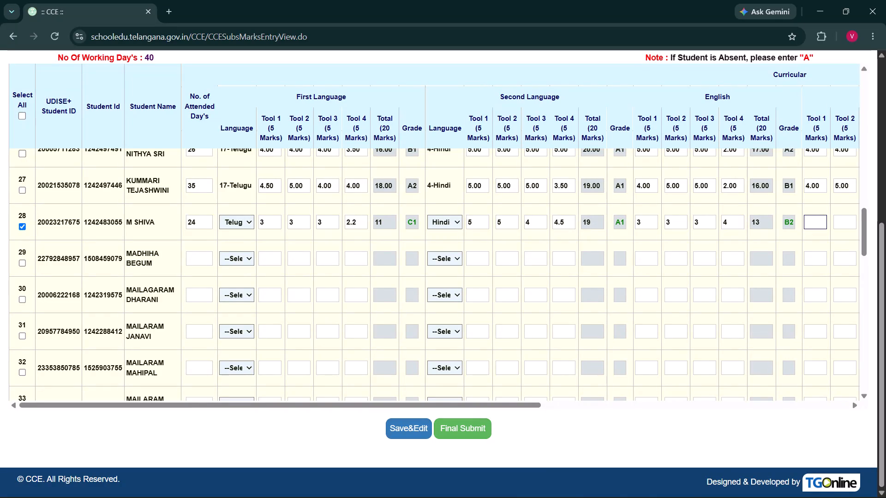
Enter the twenty-eighth student's Maths marks as 3, 2, 3 and 1 for Tools 1 to 4.
key(3)
key(Tab)
key(2)
key(Tab)
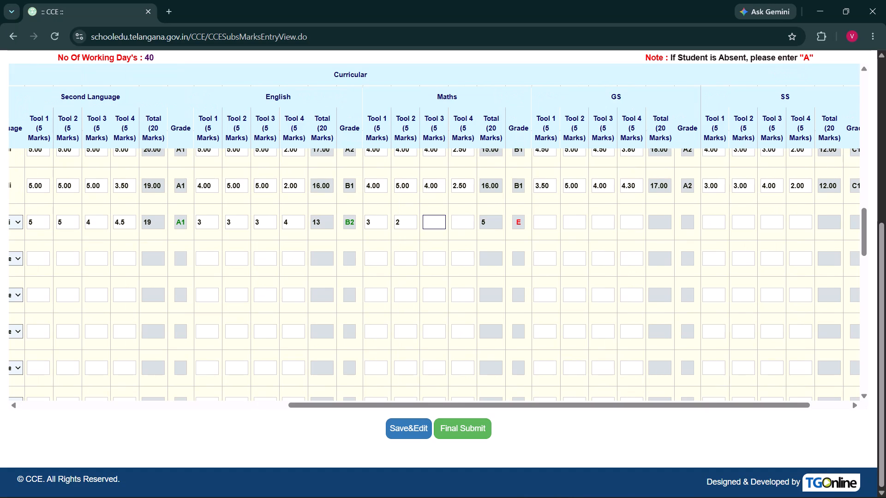
key(3)
key(Tab)
key(1)
key(Tab)
Enter the twenty-eighth student's GS marks as 3, 4, 3.5 and 3.8 for Tools 1 to 4.
key(3)
key(Tab)
key(4)
key(Tab)
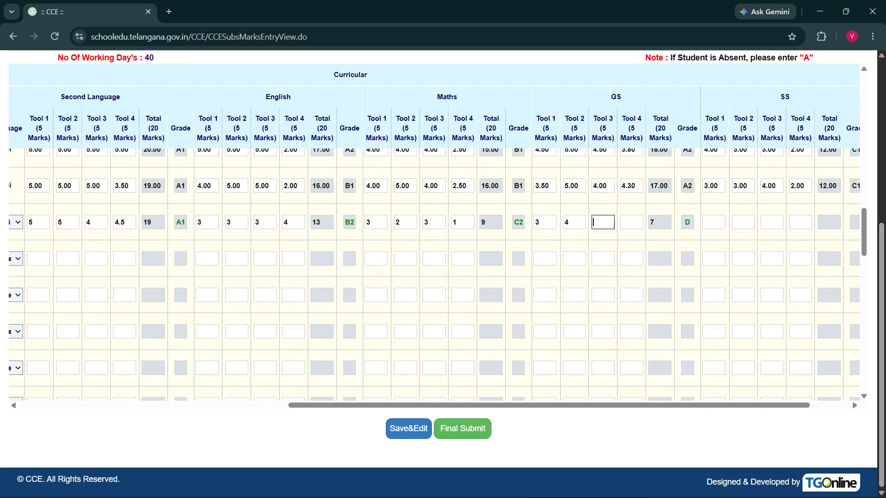
text(3.5)
key(Tab)
text(3.8)
key(Tab)
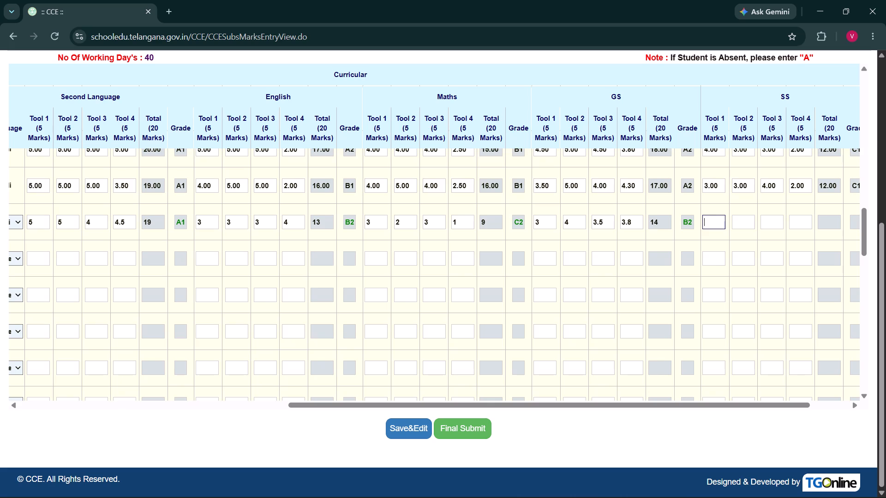
Enter the twenty-eighth student's SS marks as 2, 2, 4 and 1 for Tools 1 to 4.
key(2)
key(Tab)
key(2)
key(Tab)
key(4)
key(Tab)
key(1)
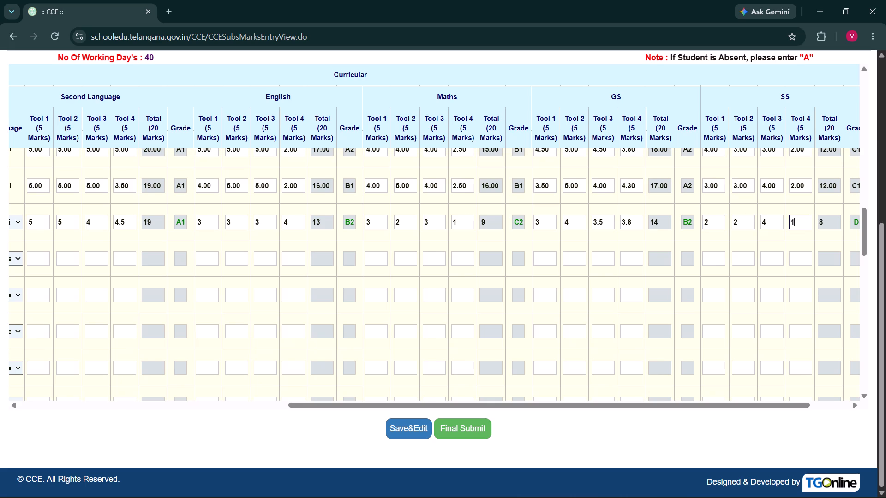
key(Tab)
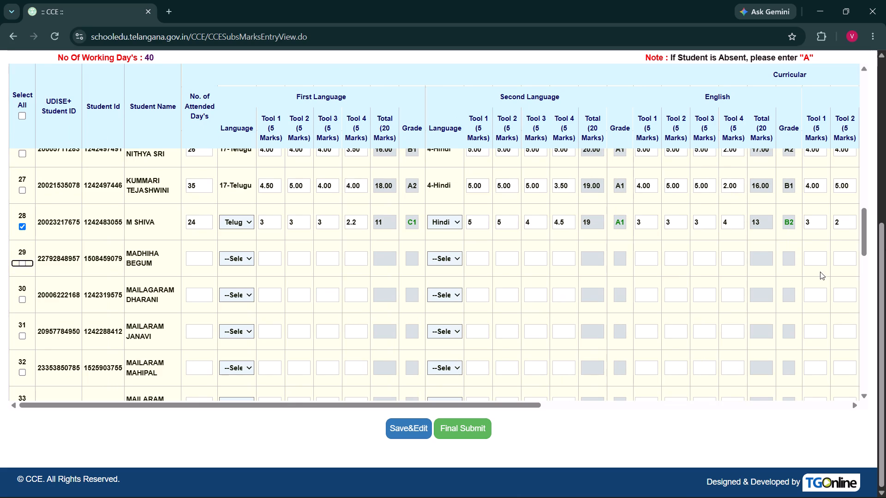
Check the twenty-eighth student's entered marks across the subjects, along with the overall total and grade.
triple_click(854, 404)
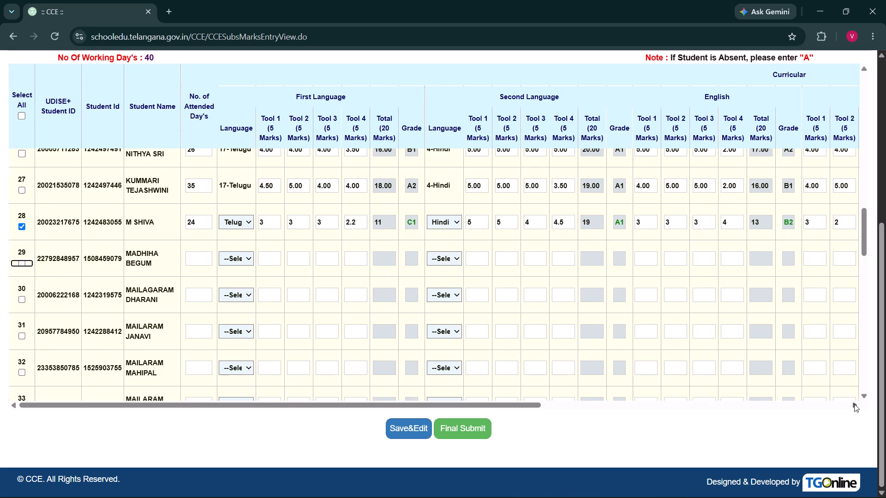
triple_click(854, 404)
triple_click(854, 404)
triple_click(854, 404)
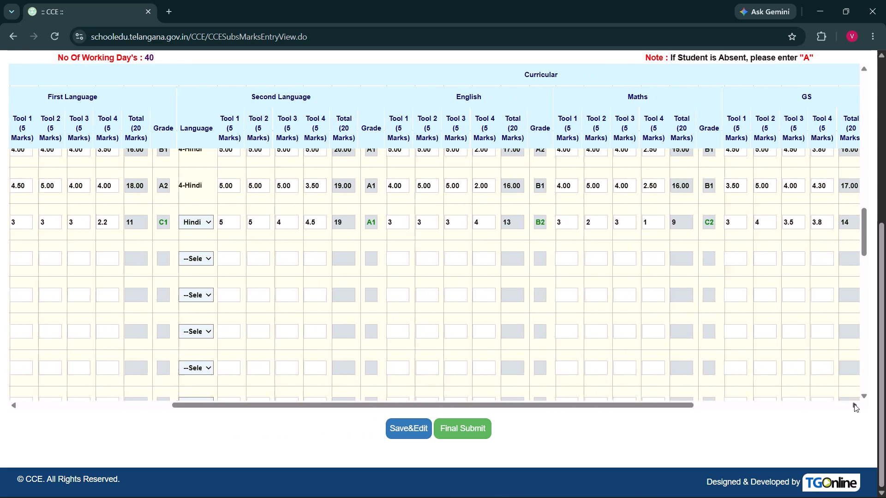
triple_click(854, 404)
triple_click(854, 404)
triple_click(854, 404)
triple_click(854, 404)
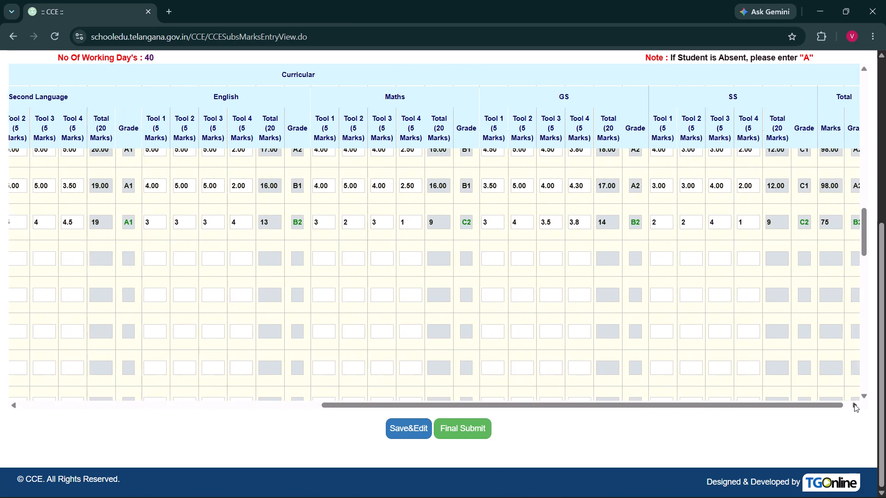
triple_click(854, 404)
triple_click(854, 404)
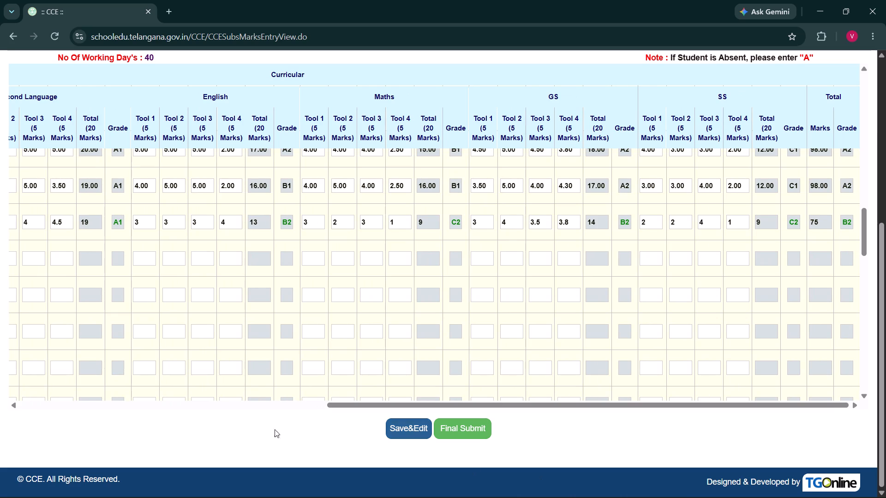
Select the twenty-ninth student's row and enter 25 attended days.
double_click(14, 406)
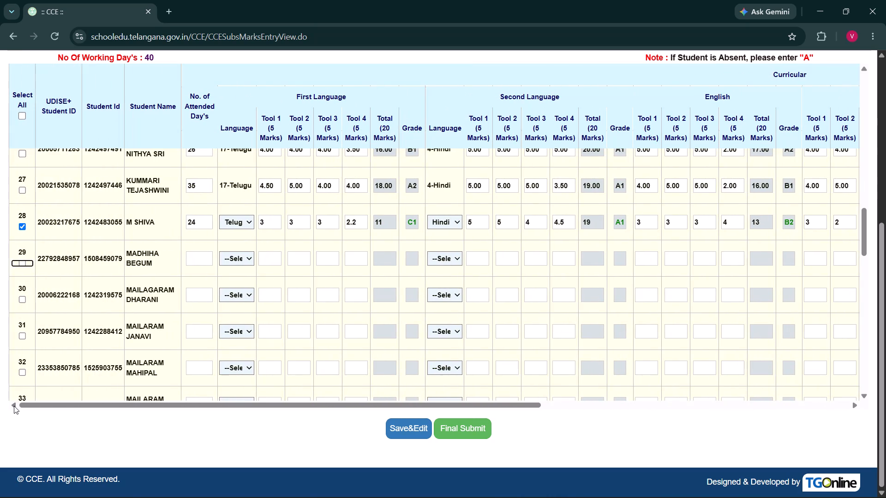
click(28, 260)
click(189, 258)
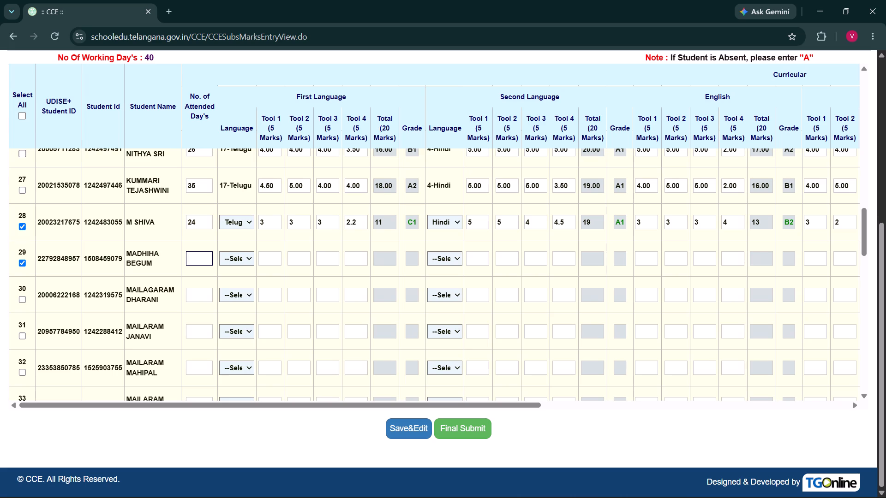
text(25)
key(Tab)
Set the twenty-ninth student's first language to Telugu and enter 5 and 5 for its Tools 1 and 2.
key(Return)
key(Down)
key(Return)
key(Tab)
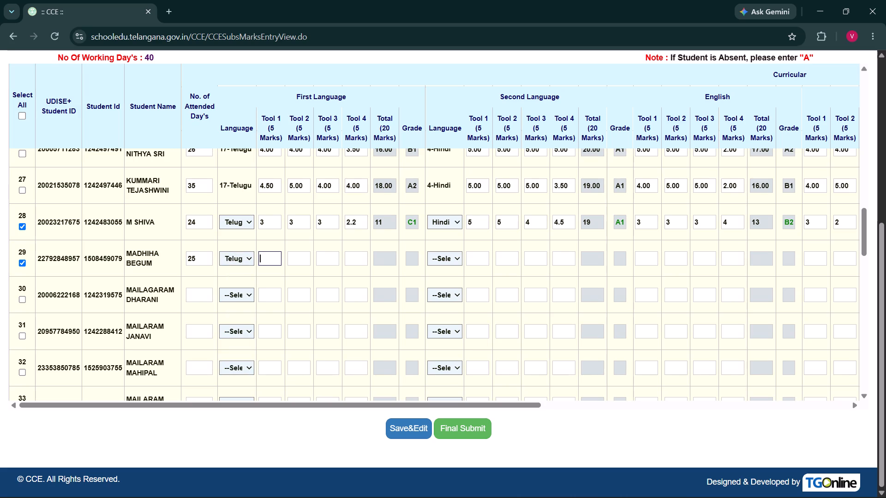
key(5)
key(Tab)
key(5)
key(Tab)
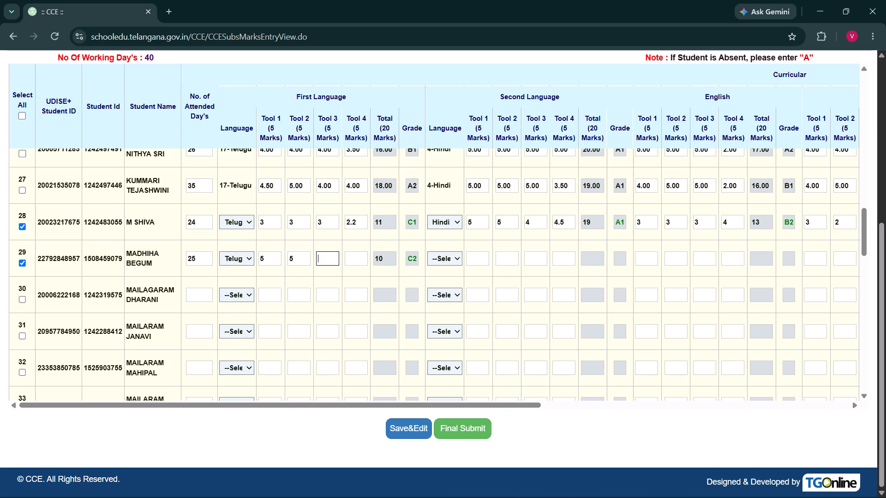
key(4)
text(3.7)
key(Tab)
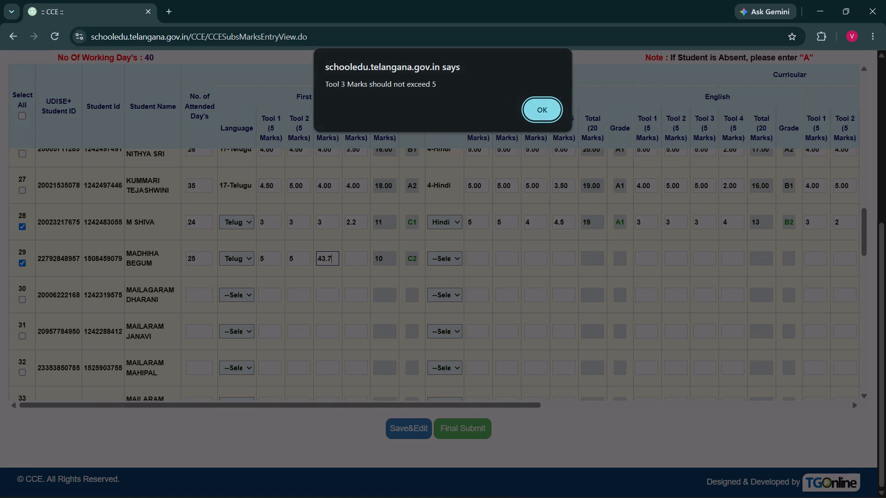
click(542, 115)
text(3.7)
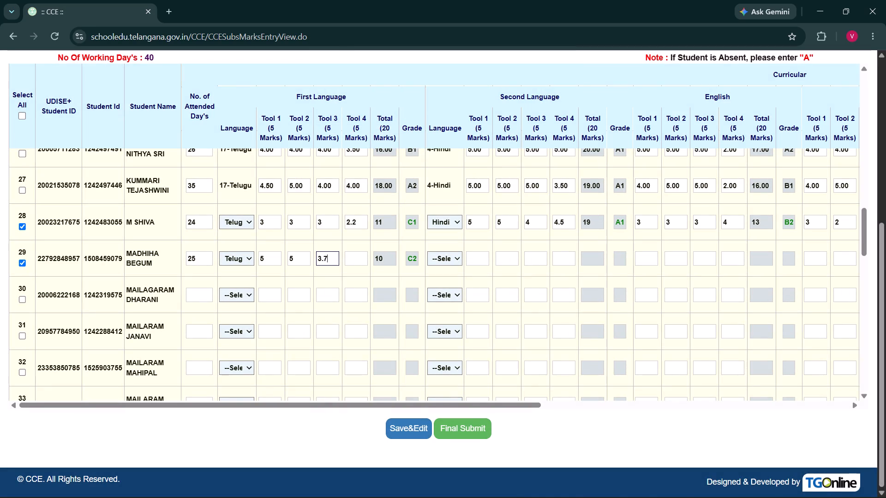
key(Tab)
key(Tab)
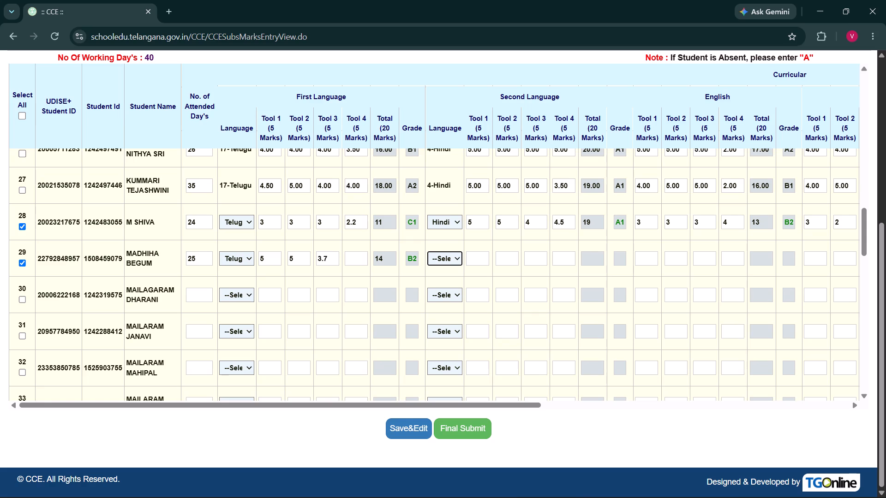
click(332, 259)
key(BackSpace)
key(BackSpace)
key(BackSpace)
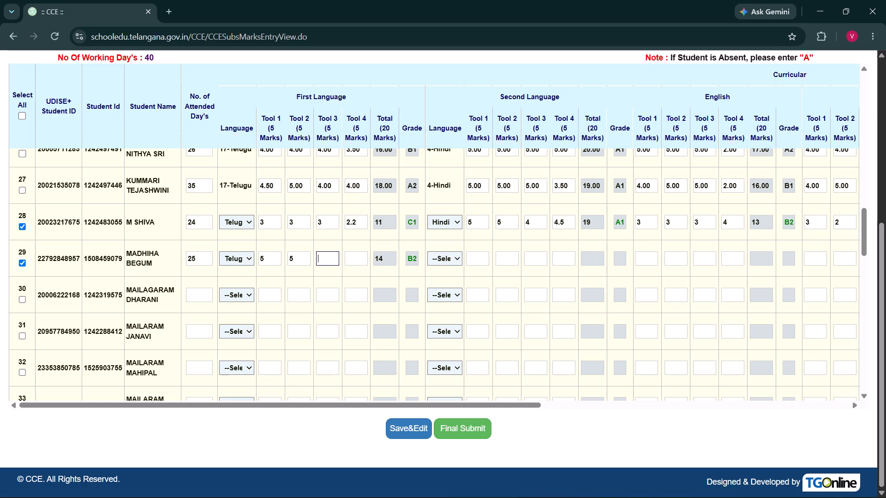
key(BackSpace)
Enter the twenty-ninth student's first-language marks as 4 for Tool 3 and 3.7 for Tool 4.
key(4)
key(Tab)
text(3.7)
key(Tab)
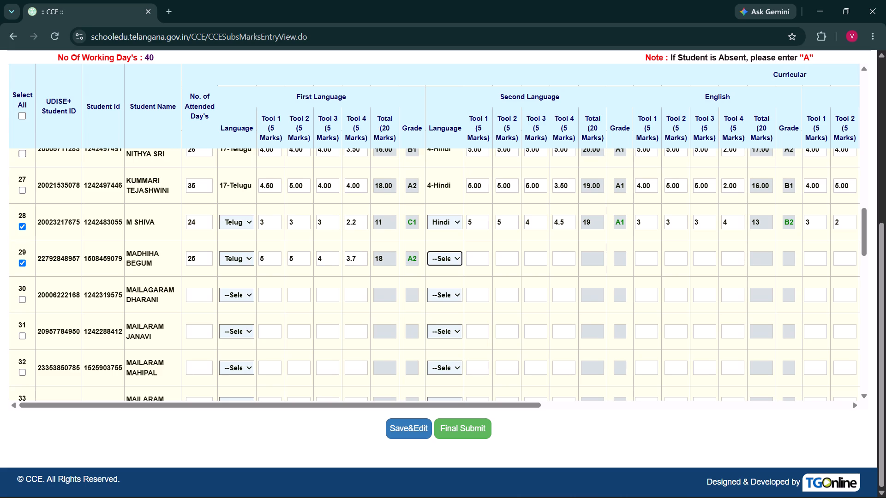
Set the twenty-ninth student's second language to Hindi.
key(Return)
key(Down)
key(Down)
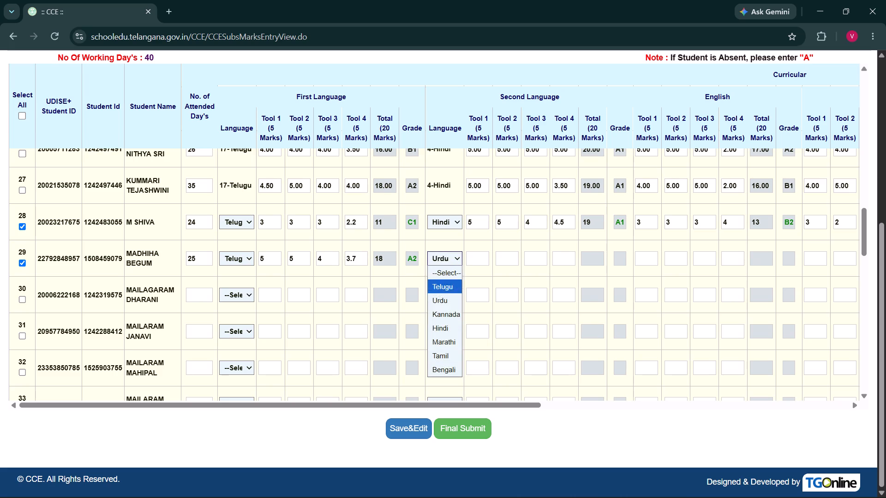
key(Down)
key(Down)
key(Return)
key(Tab)
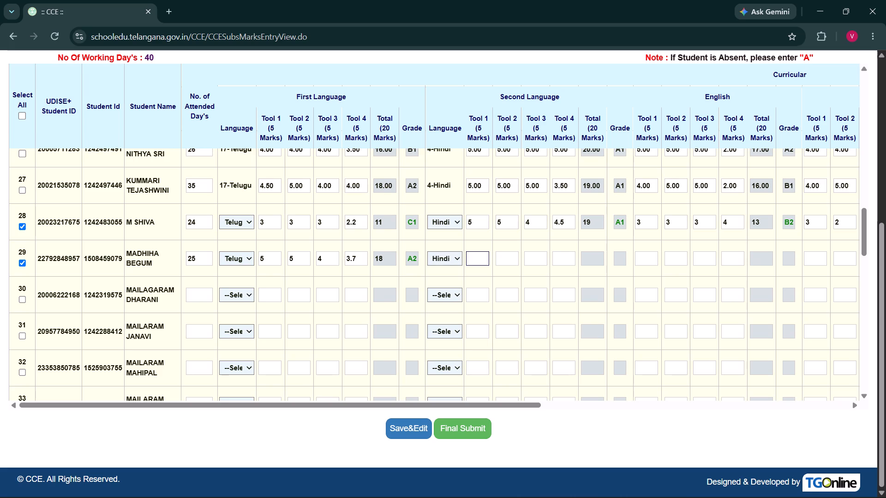
Enter the twenty-ninth student's second-language marks as 5, 5, 5 and 5 for Tools 1 to 4.
key(5)
key(Tab)
key(5)
key(Tab)
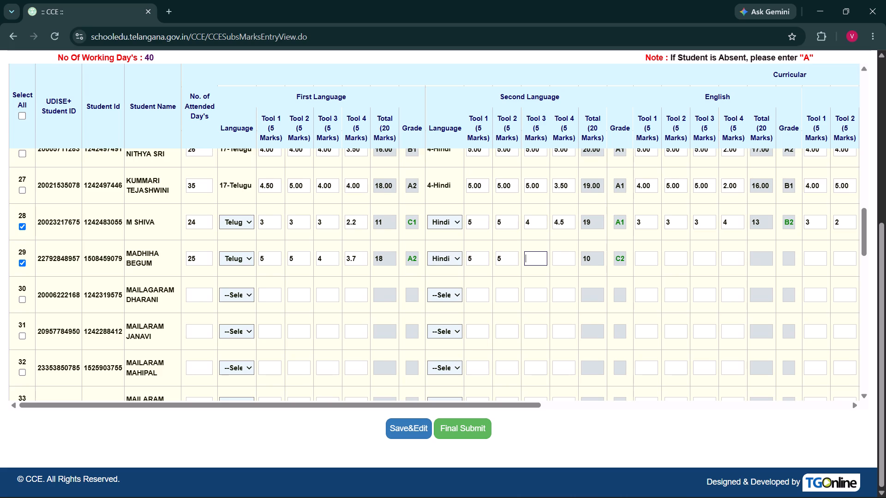
key(5)
key(Tab)
key(5)
key(Tab)
Enter the twenty-ninth student's English marks as 4, 5, 4 and 4 for Tools 1 to 4.
key(4)
key(Tab)
key(5)
key(Tab)
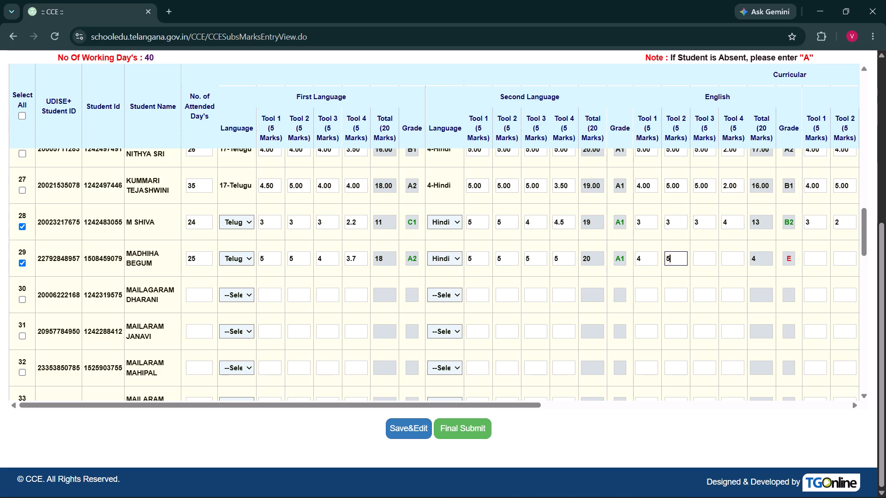
key(4)
key(Tab)
key(4)
key(Tab)
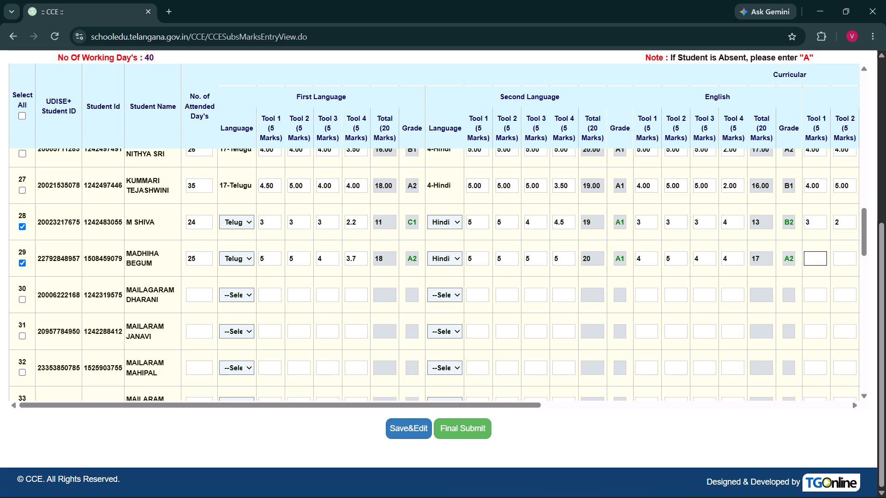
Enter the twenty-ninth student's Maths marks as 3, 3, 3 and 4 for Tools 1 to 4.
key(3)
key(Tab)
key(3)
key(Tab)
key(3)
key(Tab)
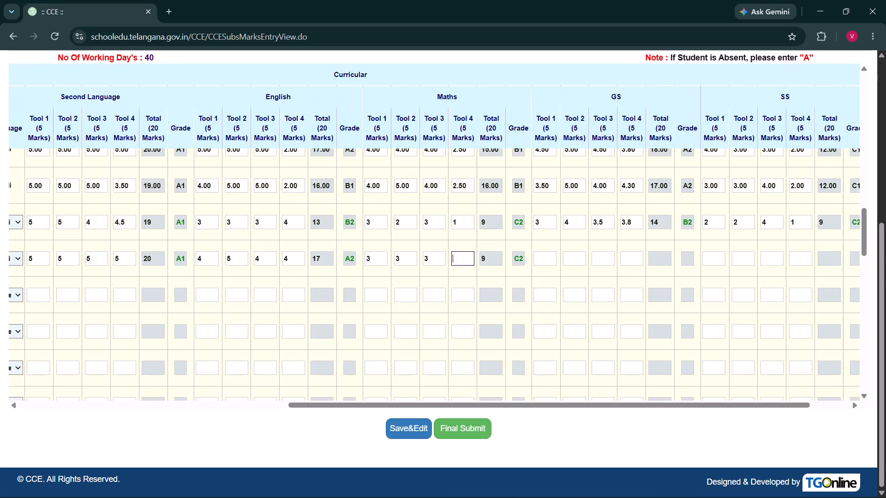
key(4)
key(Tab)
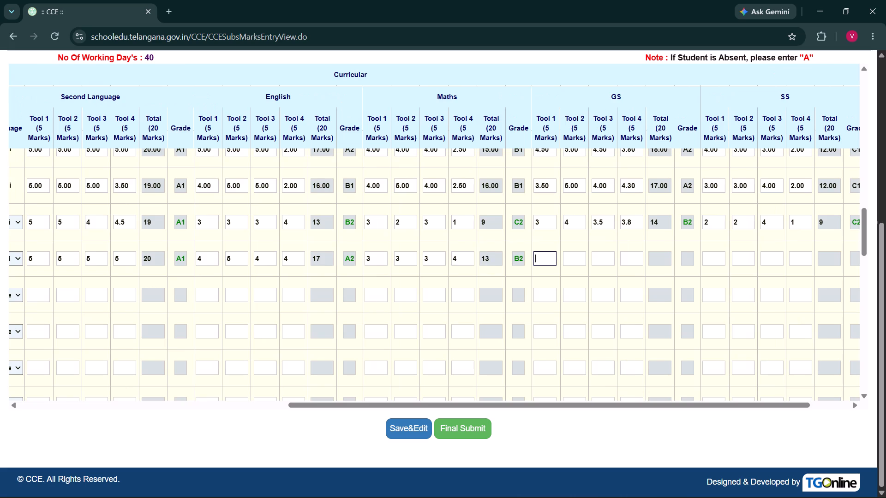
Enter the twenty-ninth student's GS marks as 4.5, 4, 4.5 and 4 for Tools 1 to 4.
text(4.5)
key(Tab)
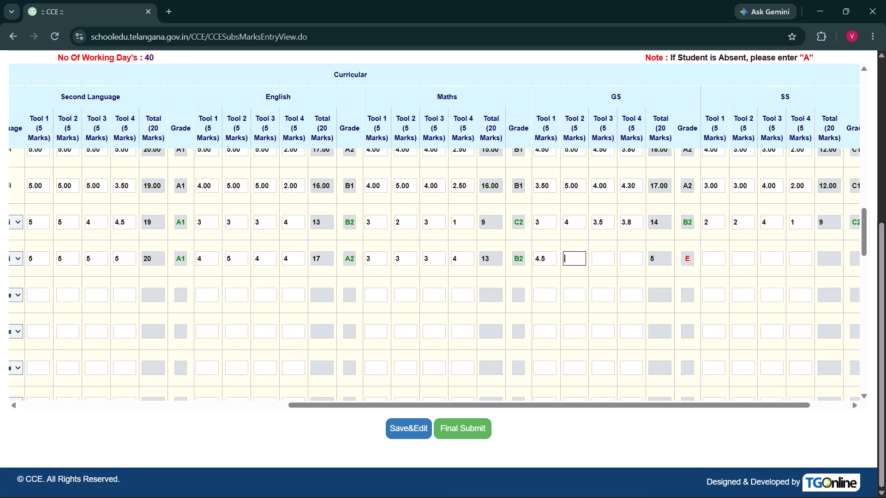
key(4)
key(Tab)
text(4.5)
key(Tab)
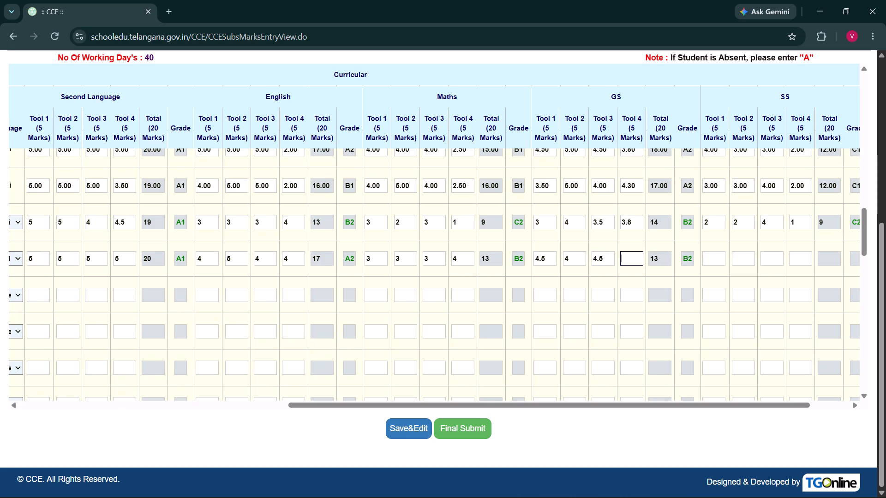
key(4)
key(Tab)
Enter the twenty-ninth student's SS marks as 4, 3, 5 and 2 for Tools 1 to 4.
key(4)
key(Tab)
key(3)
key(Tab)
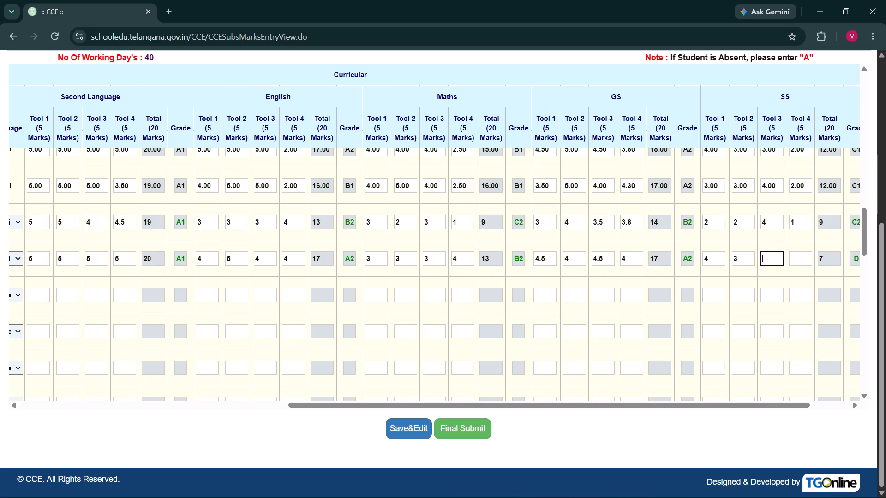
key(5)
key(Tab)
key(2)
key(Tab)
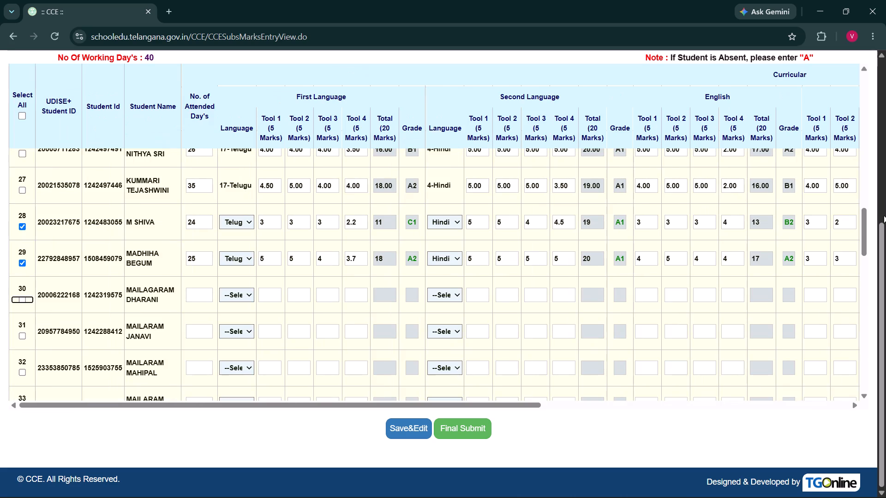
Check the twenty-ninth student's entered marks across the subjects, along with the overall total and grade.
triple_click(851, 408)
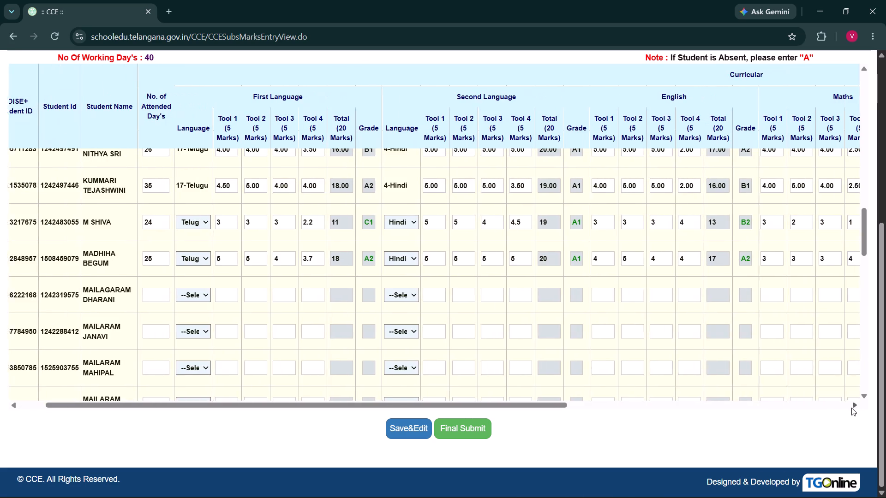
triple_click(851, 408)
triple_click(851, 408)
triple_click(851, 408)
triple_click(851, 408)
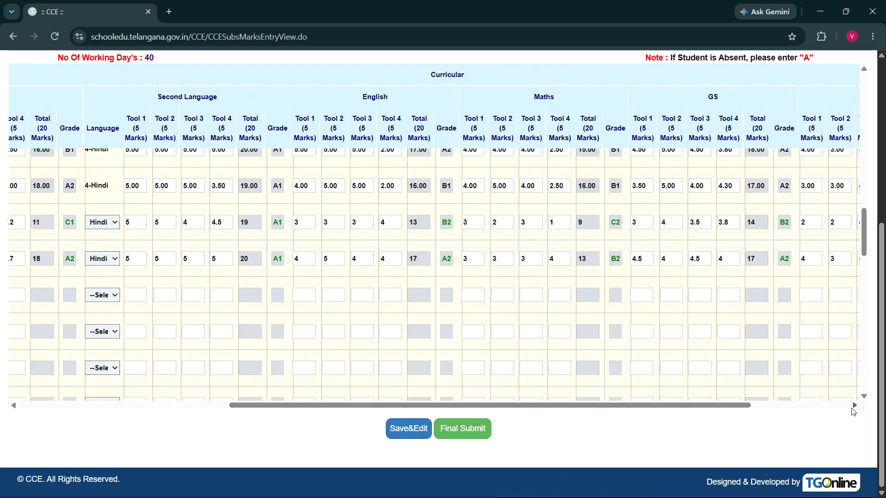
click(851, 408)
triple_click(851, 408)
triple_click(851, 408)
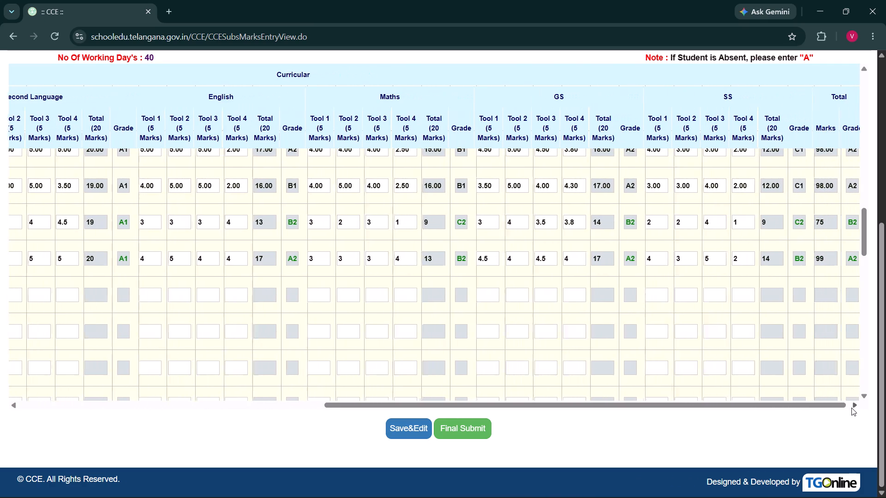
triple_click(851, 408)
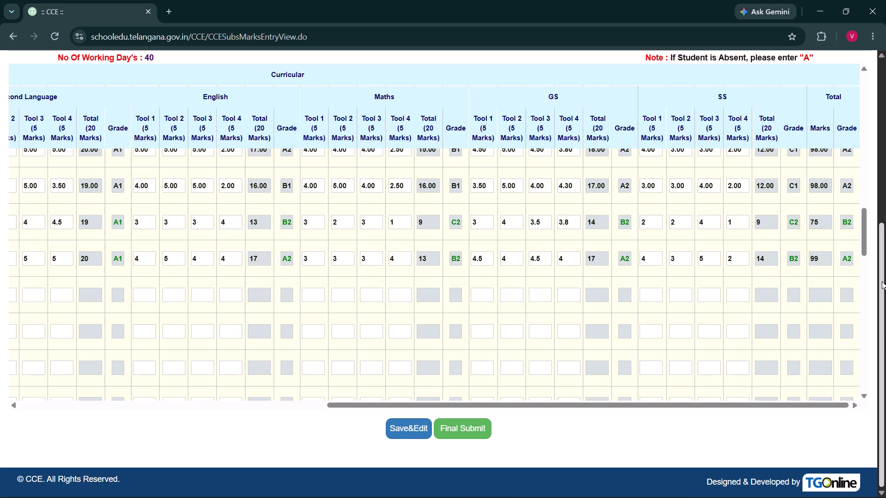
Select the thirtieth student's row and enter 32 attended days with Telugu as the first language.
double_click(11, 406)
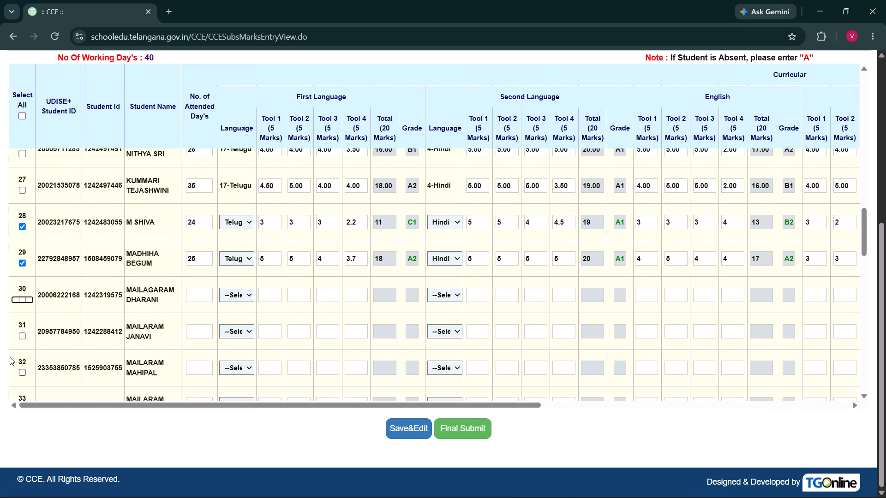
click(22, 300)
click(192, 295)
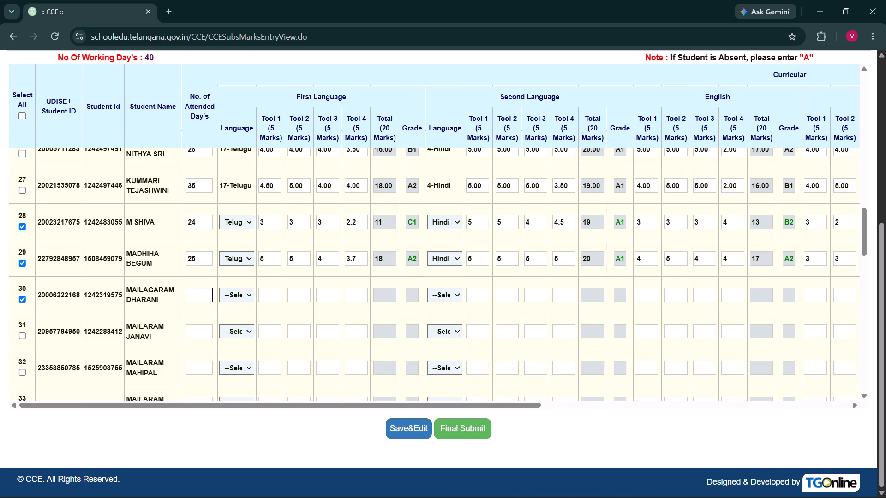
text(32)
key(Tab)
key(Return)
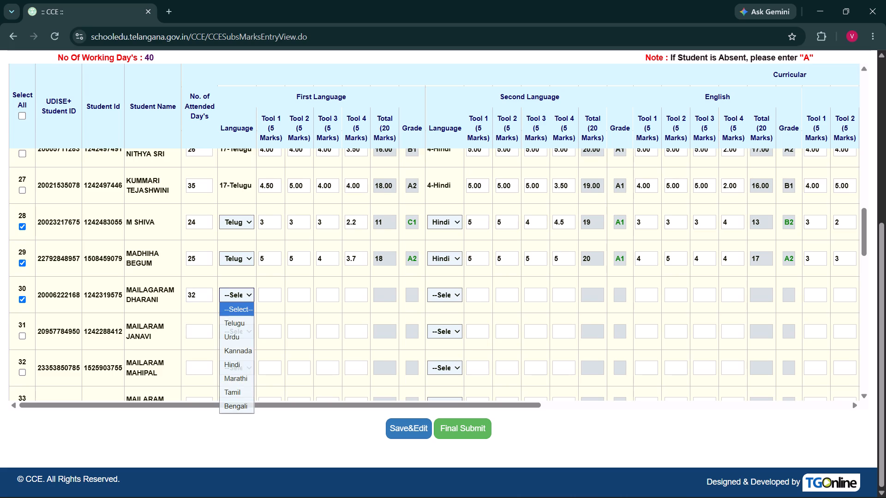
key(Down)
key(Return)
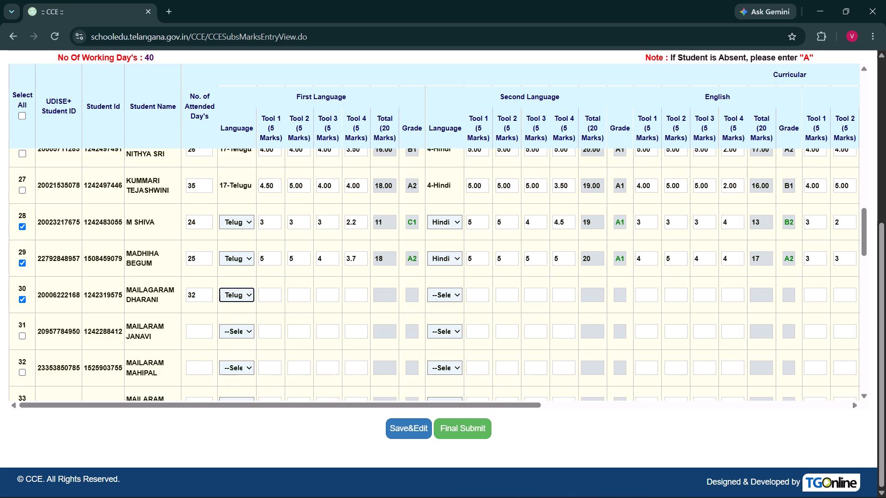
key(Tab)
Enter the thirtieth student's First Language marks as 4, 4, 4 and 3.1 for Tools 1 to 4.
key(4)
key(Tab)
key(4)
key(Tab)
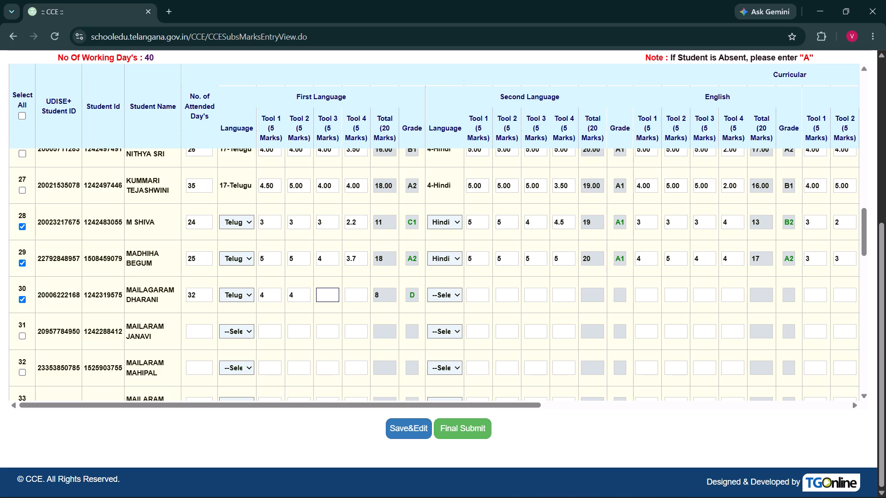
key(4)
key(Tab)
text(3.1)
key(Tab)
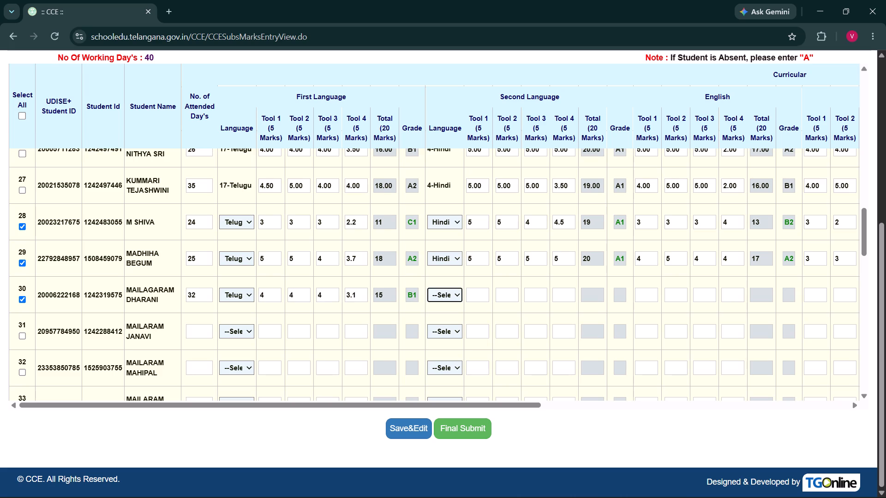
Set the thirtieth student's second language to Hindi.
key(Return)
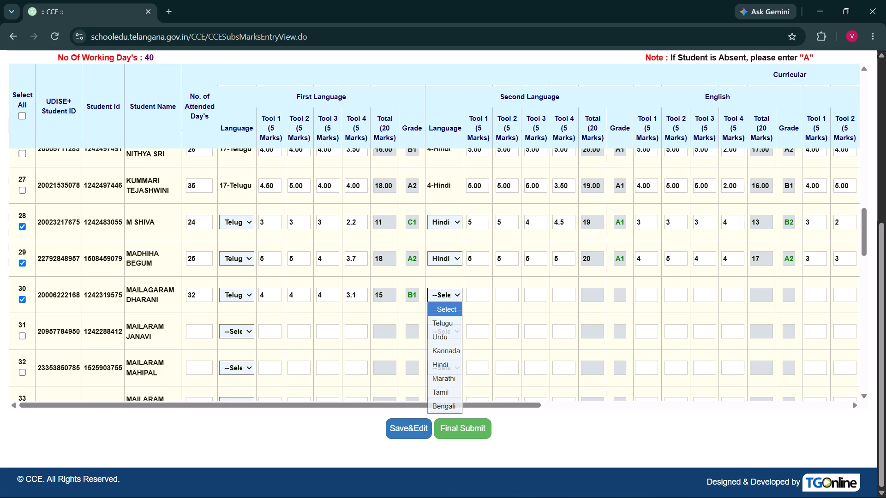
key(Down)
key(Down)
key(Down)
key(Down)
key(Return)
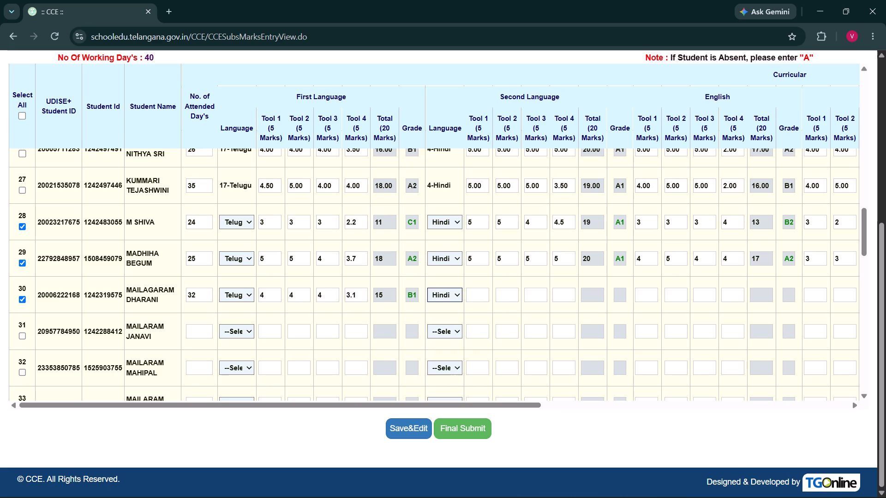
key(Tab)
Enter the thirtieth student's Second Language marks as 5, 5, 5 and 5 for Tools 1 to 4.
key(5)
key(Tab)
key(5)
key(Tab)
key(5)
key(Tab)
key(5)
key(Tab)
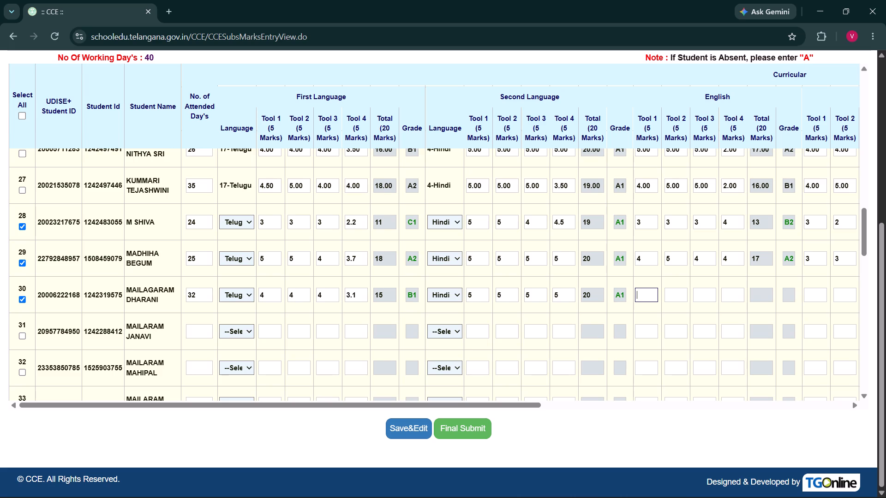
Enter the thirtieth student's English marks as 5, 5, 5 and 4 for Tools 1 to 4.
key(5)
key(Tab)
key(5)
key(Tab)
key(5)
key(Tab)
key(4)
key(Tab)
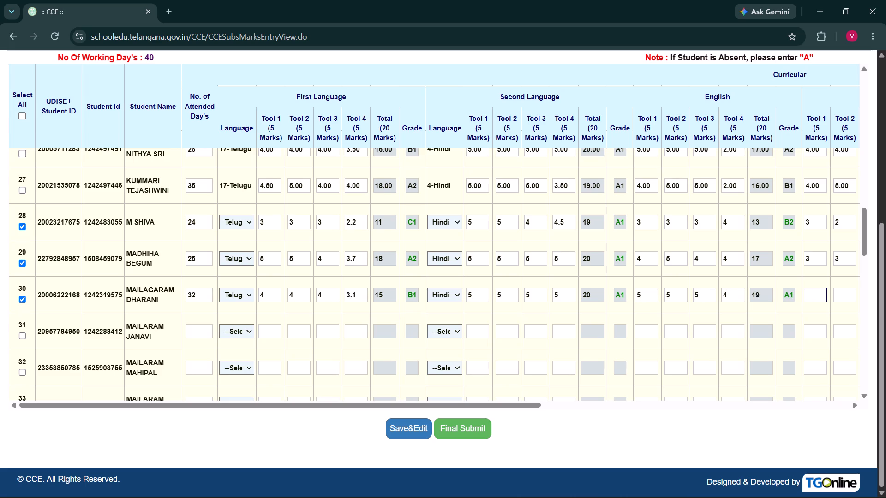
Enter the thirtieth student's Maths marks as 4, 5, 4 and 2.5 for Tools 1 to 4.
key(4)
key(Tab)
key(5)
key(Tab)
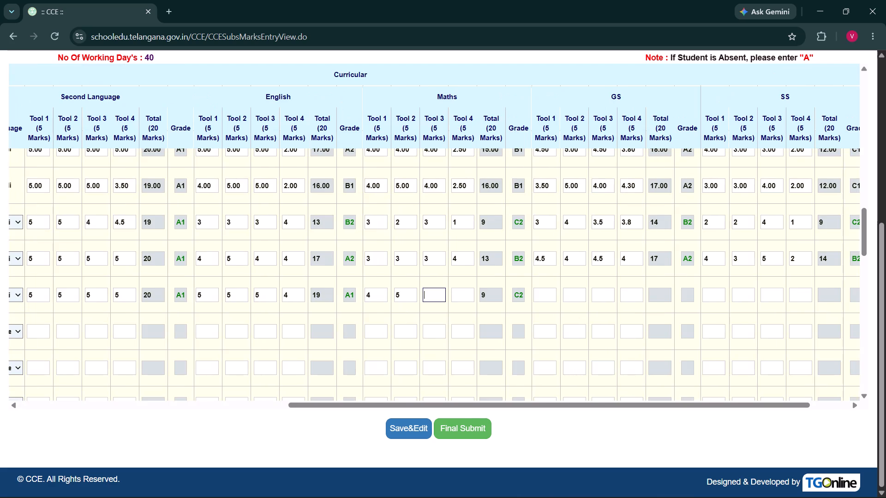
key(4)
key(Tab)
text(2.5)
key(Tab)
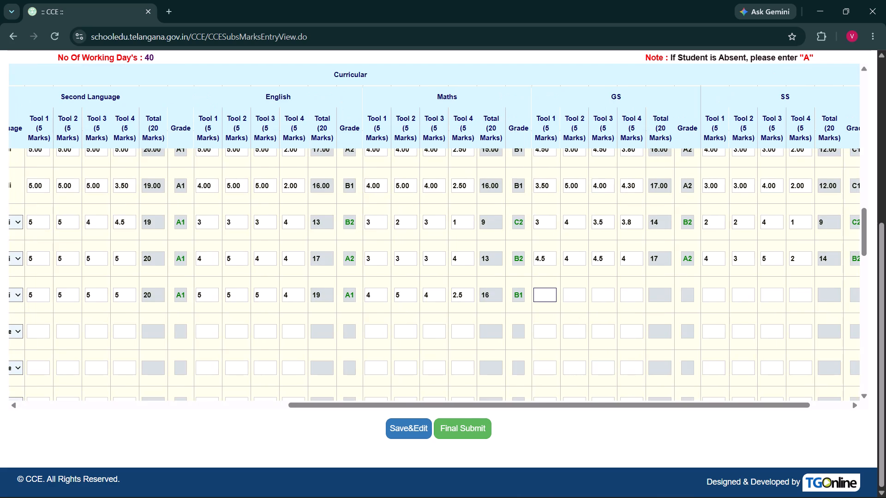
Enter the thirtieth student's GS marks as 5, 5, 5 and 4.5 for Tools 1 to 4.
key(5)
key(Tab)
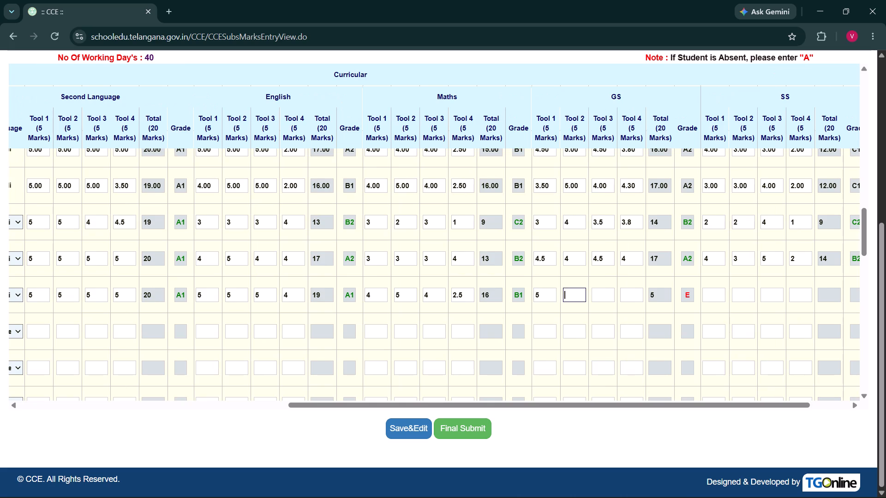
key(5)
key(Tab)
key(5)
key(Tab)
text(4.5)
key(Tab)
Enter the thirtieth student's SS marks as 4, 5, 5 and 4 for Tools 1 to 4.
key(4)
key(Tab)
key(5)
key(Tab)
key(5)
key(Tab)
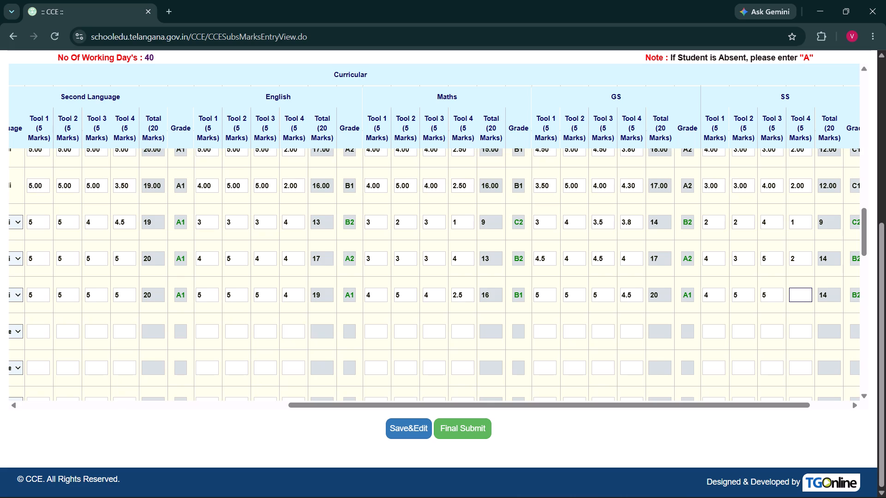
key(4)
key(Tab)
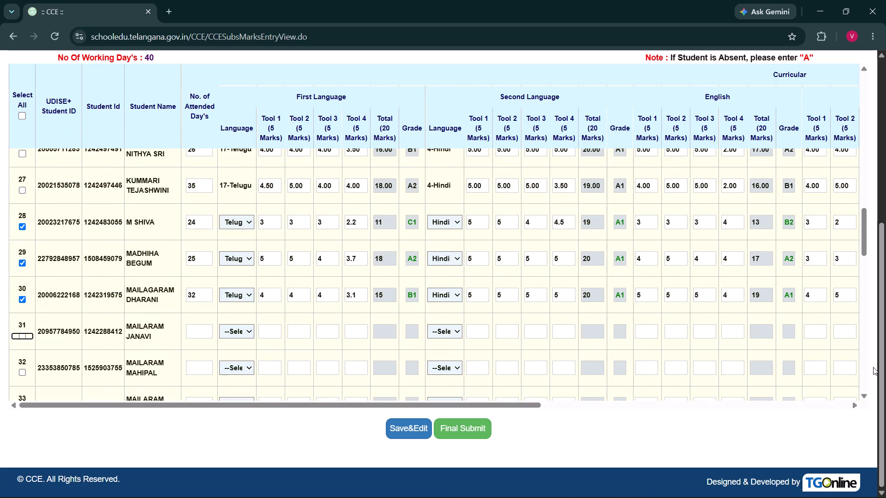
Save the marks entered for the twenty-eighth, twenty-ninth and thirtieth students, keeping them editable rather than finally submitted.
click(853, 404)
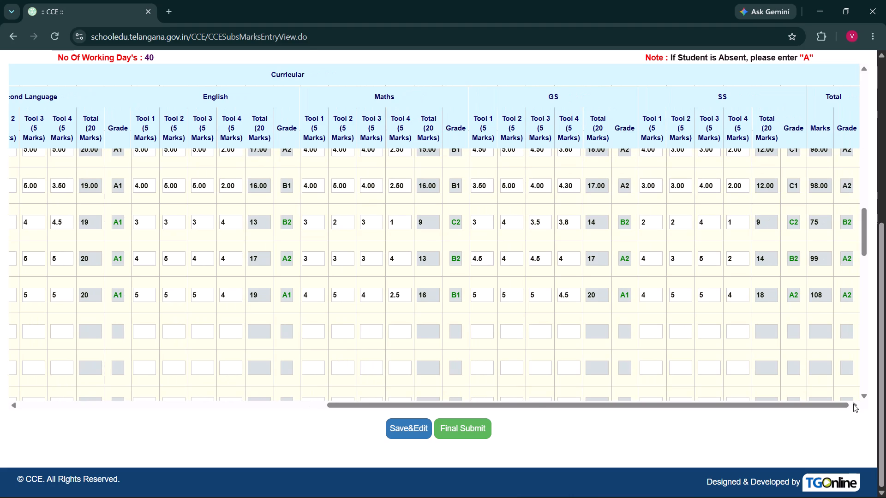
click(417, 436)
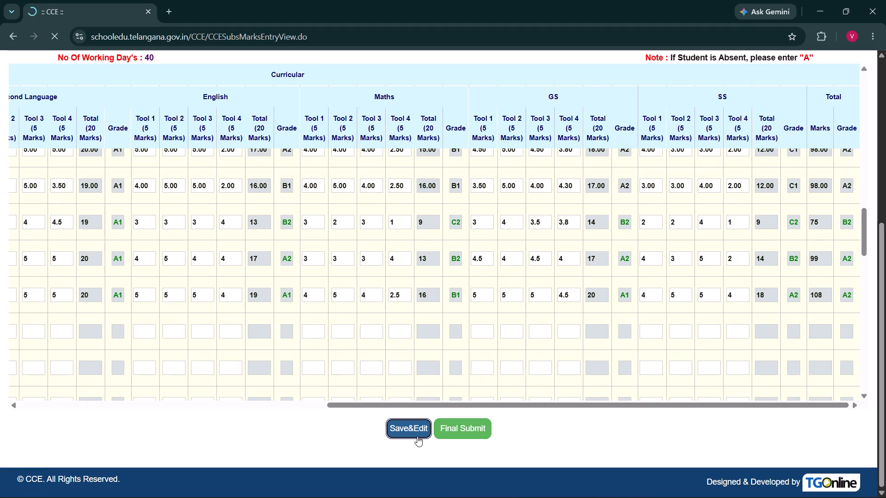
click(417, 436)
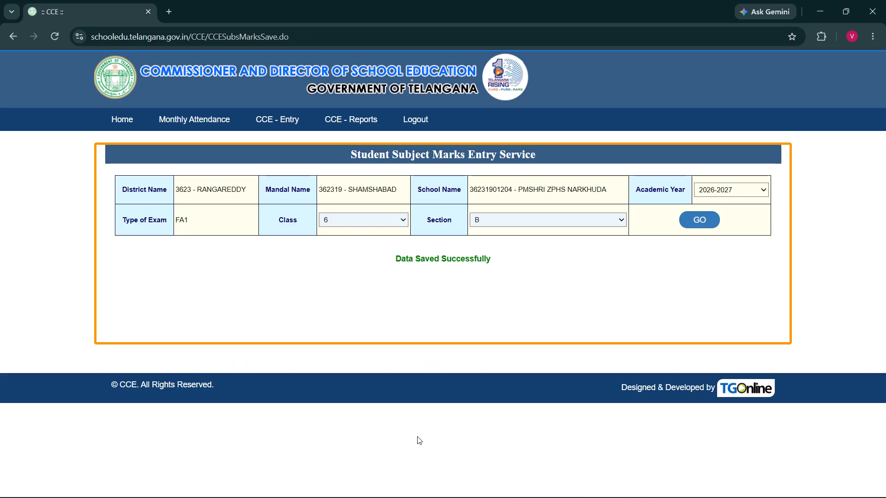
Reload the FA1 marks entry list for class 6, section B, academic year 2026-2027.
click(708, 213)
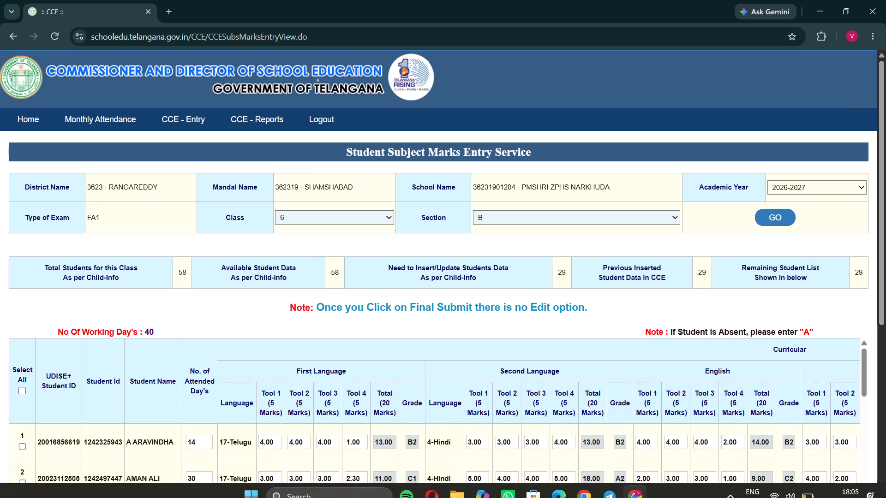
Minimize all open windows to show the desktop.
click(884, 497)
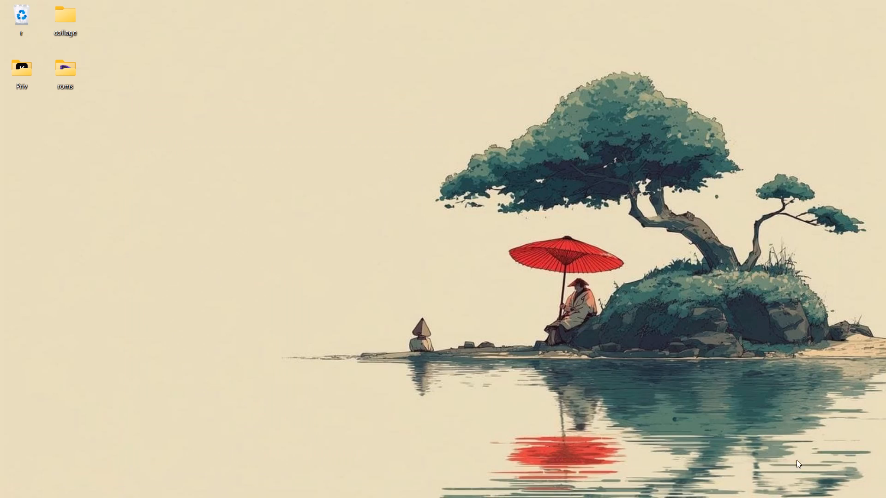
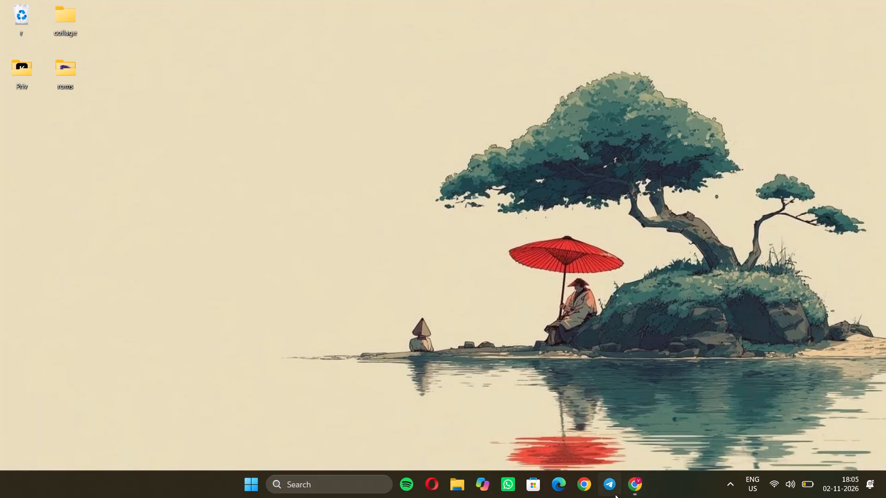
Switch to the Chrome window showing the CCE student subject marks entry page.
click(635, 484)
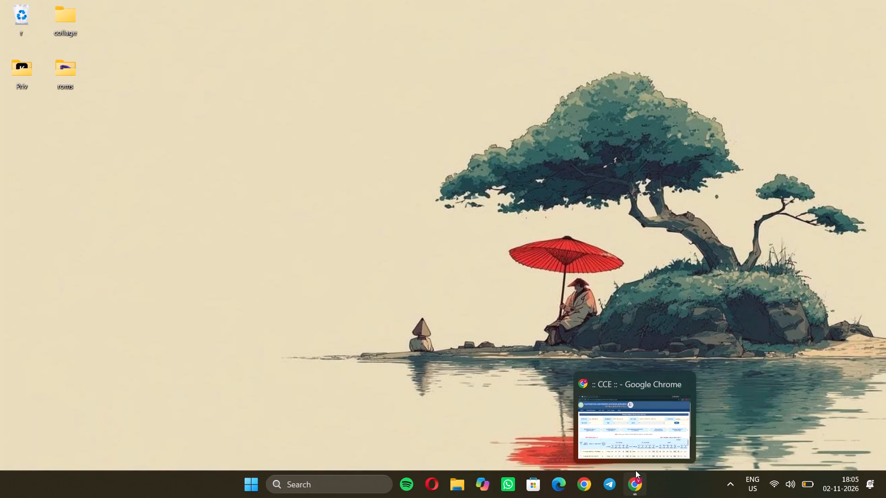
click(631, 442)
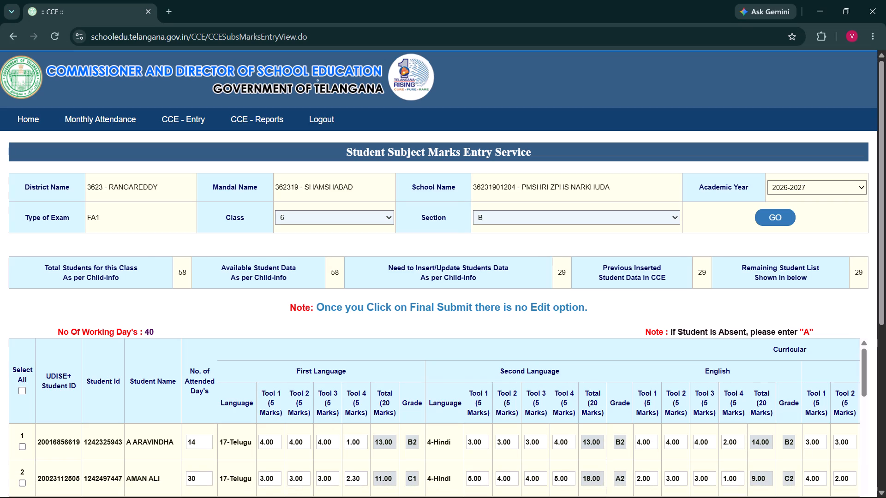
Look through the Class 6, Section B FA1 marks table for the student rows that still need attendance and marks.
triple_click(883, 463)
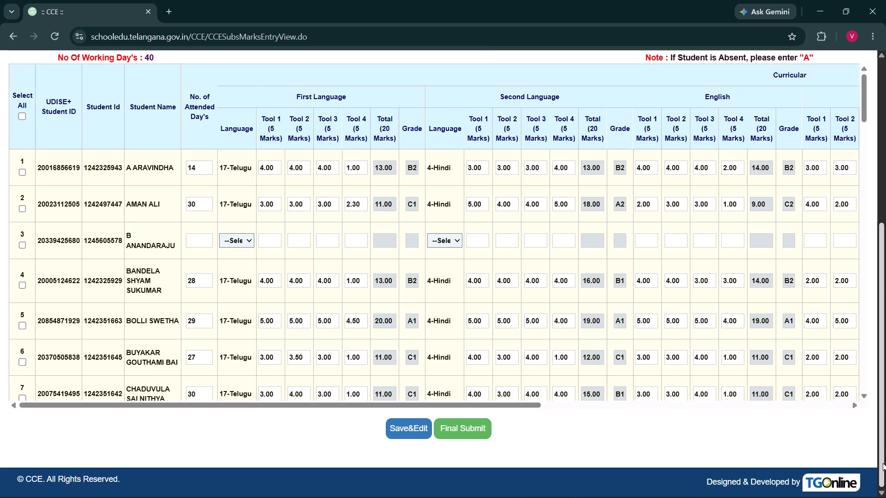
triple_click(862, 393)
triple_click(862, 393)
triple_click(862, 393)
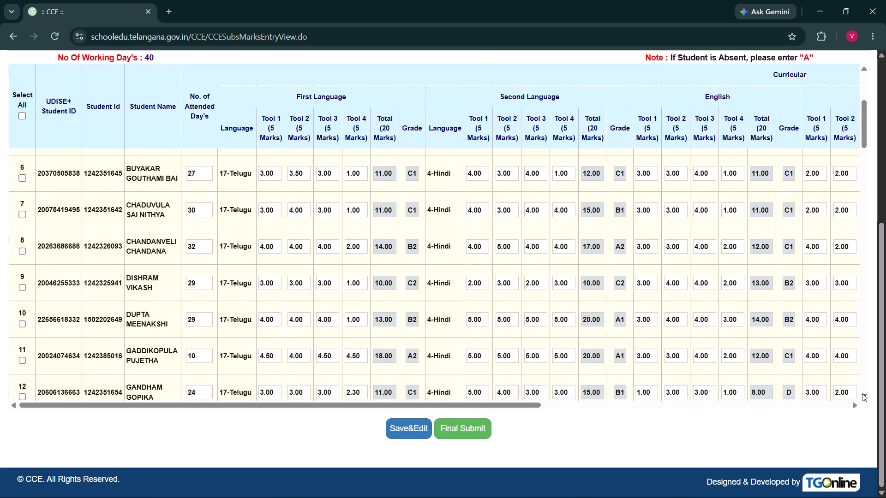
triple_click(862, 393)
double_click(862, 393)
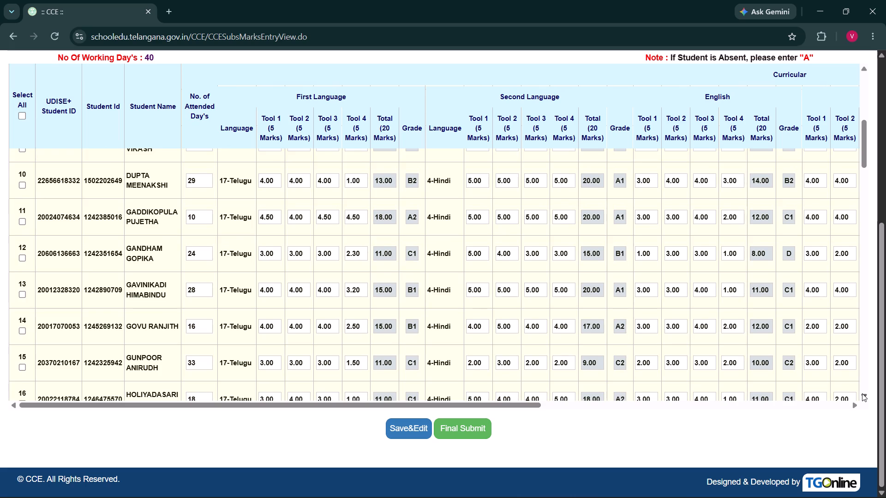
triple_click(862, 393)
triple_click(862, 393)
triple_click(862, 393)
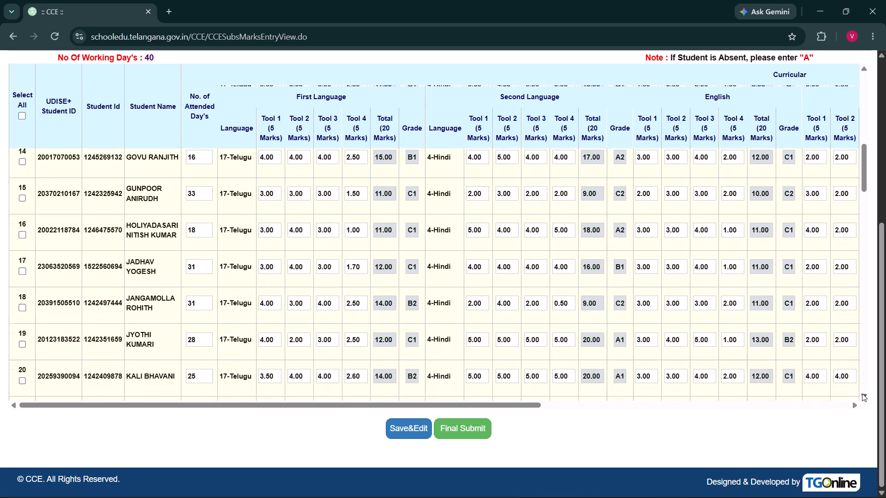
triple_click(862, 393)
triple_click(862, 393)
triple_click(862, 393)
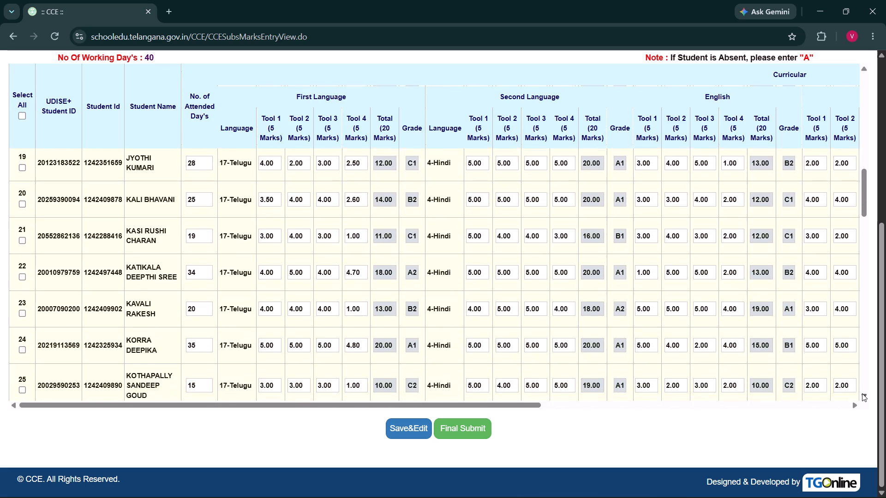
triple_click(862, 393)
triple_click(862, 393)
triple_click(862, 393)
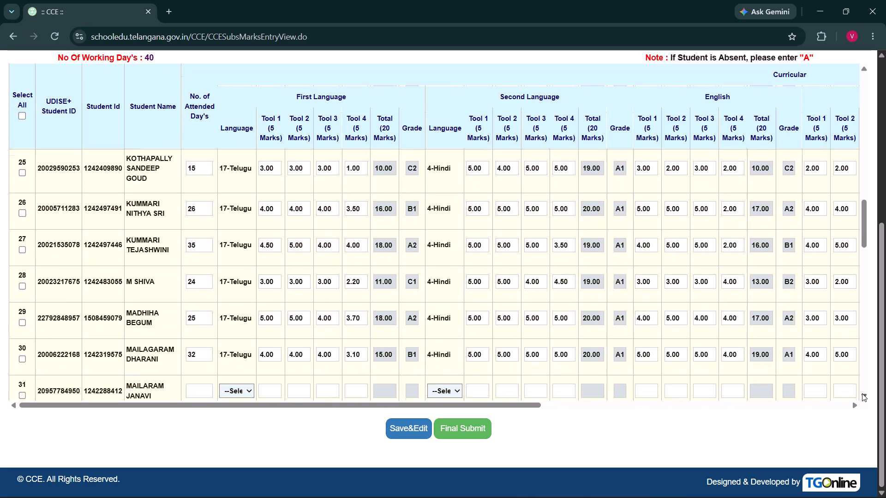
triple_click(862, 393)
double_click(862, 393)
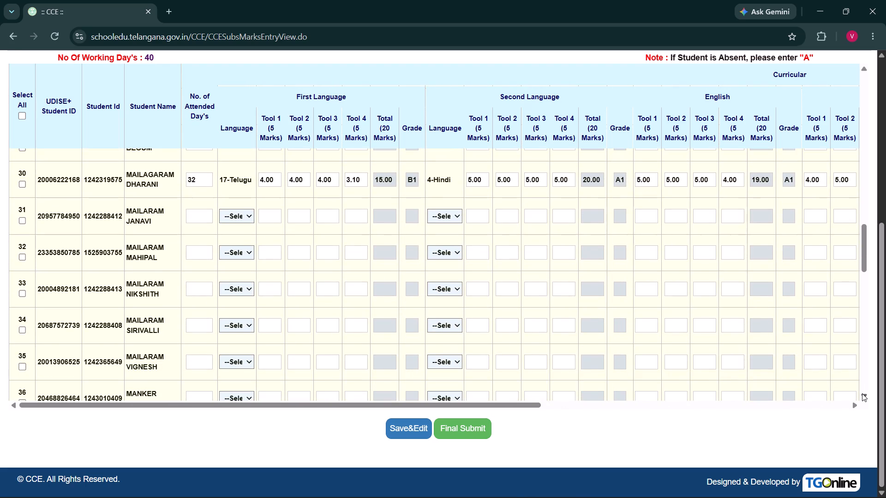
click(862, 393)
triple_click(862, 393)
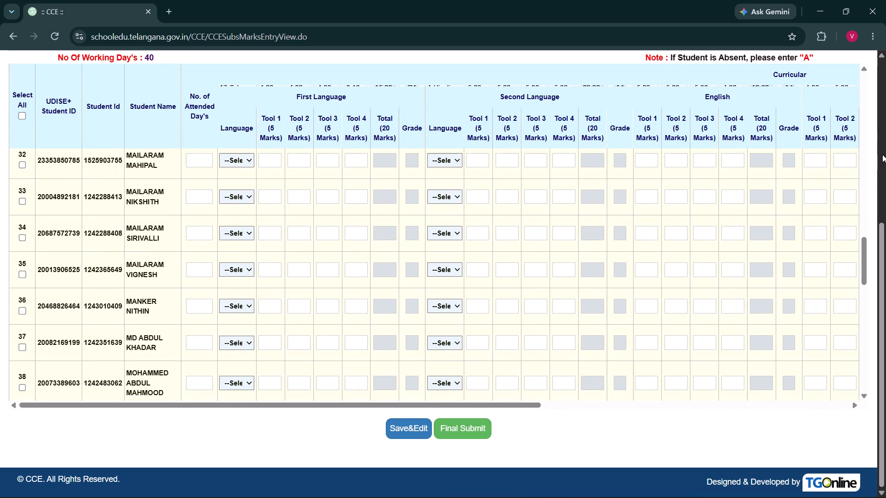
click(866, 68)
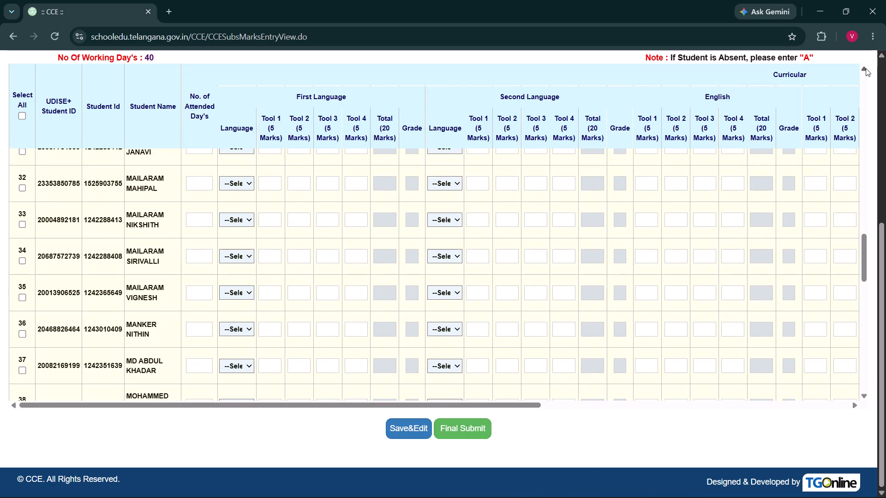
click(866, 68)
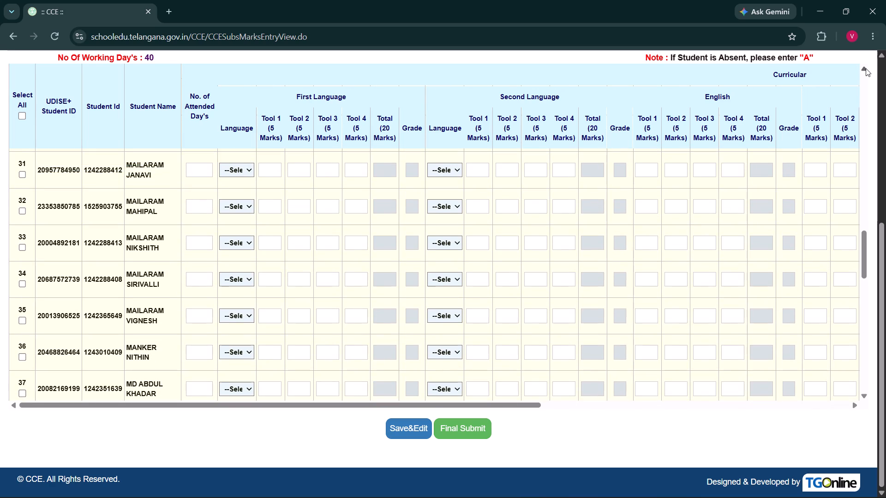
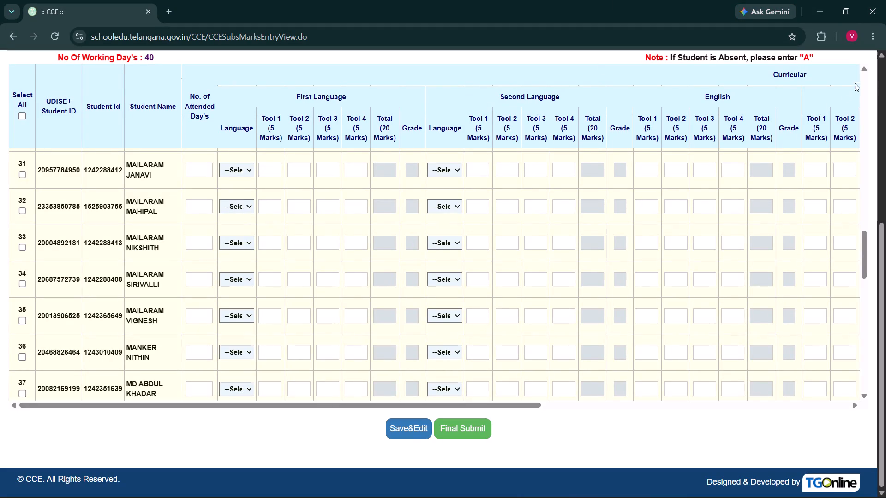
Select the student in row 31 and set the number of attended days to 25.
click(865, 66)
click(865, 66)
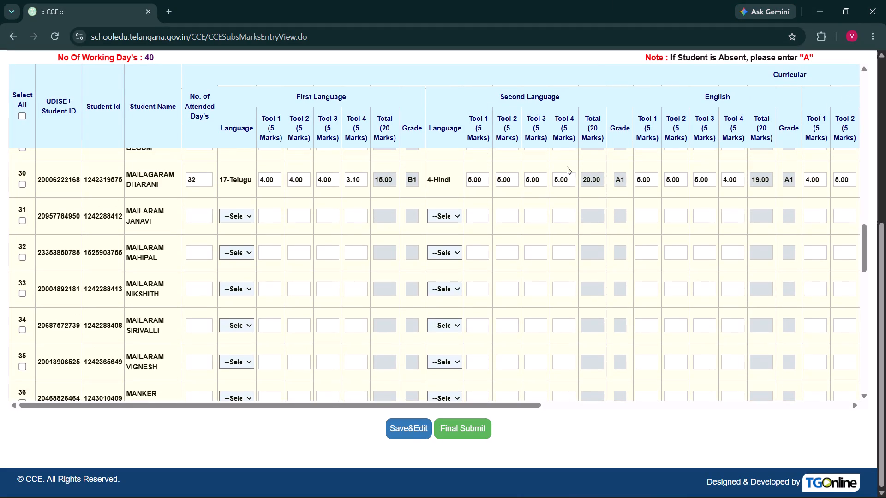
click(20, 218)
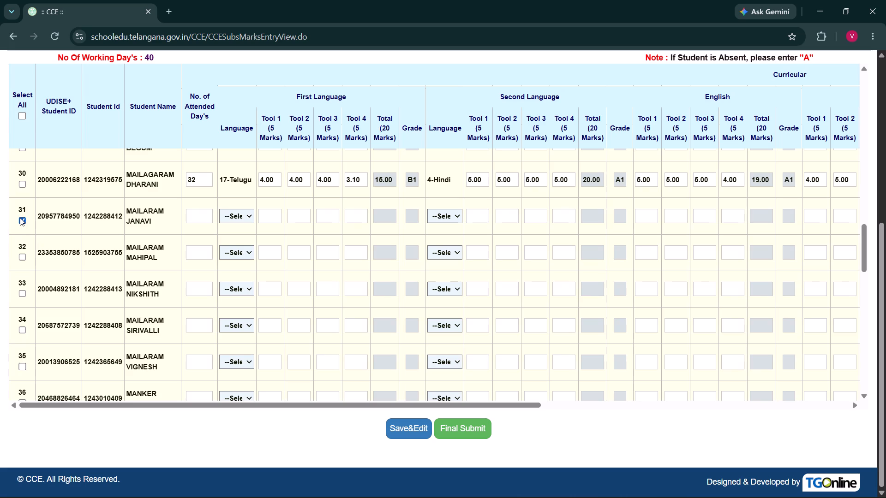
click(194, 213)
text(25)
For row 31, set the First Language to Telugu and enter Tool 1 to 4 marks of 2, 2, 2 and 1.
key(Tab)
key(Return)
key(Down)
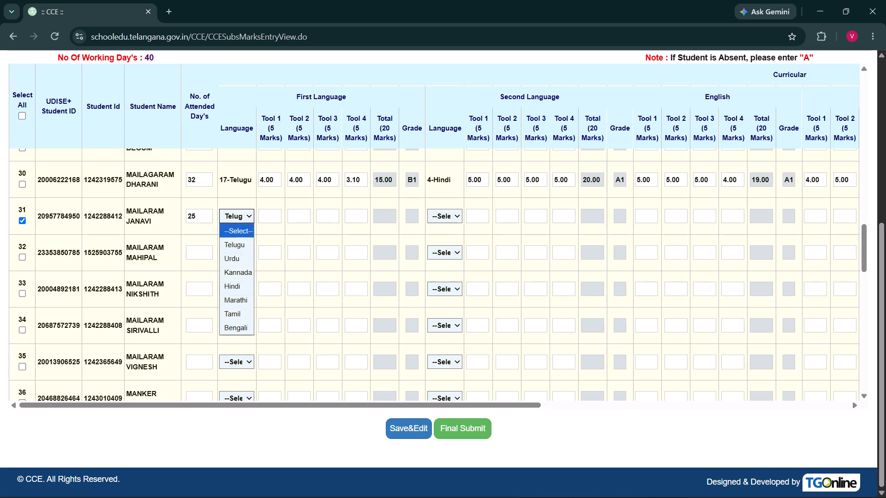
key(Return)
key(Tab)
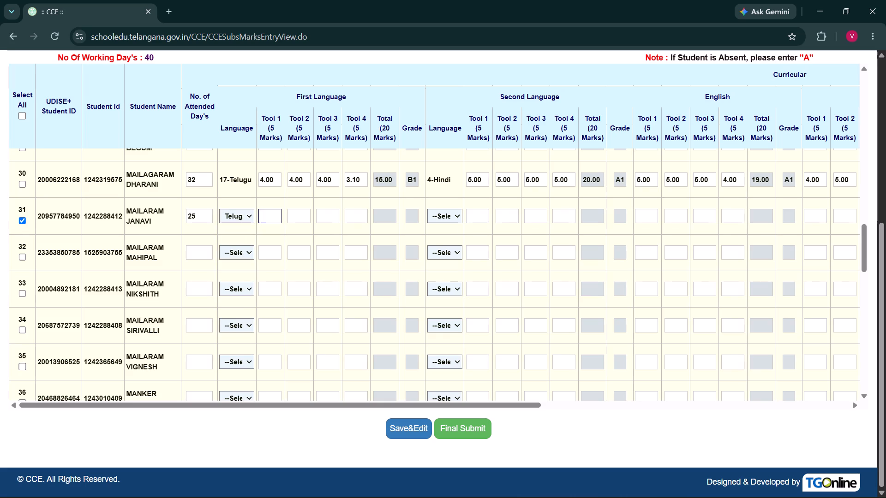
text(222)
key(BackSpace)
key(BackSpace)
key(Tab)
key(2)
key(Tab)
key(2)
key(Tab)
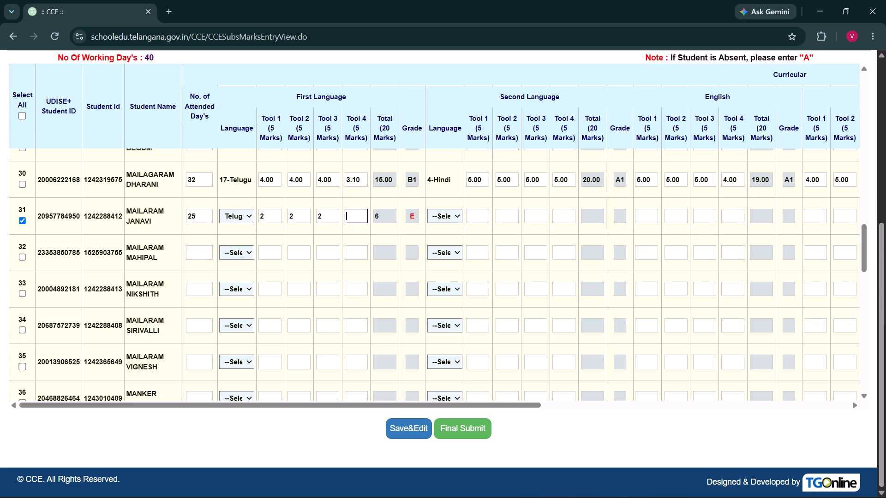
key(1)
key(Tab)
For row 31, set the Second Language to Hindi and enter 3 marks for each of Tools 1 to 4.
key(Return)
key(Down)
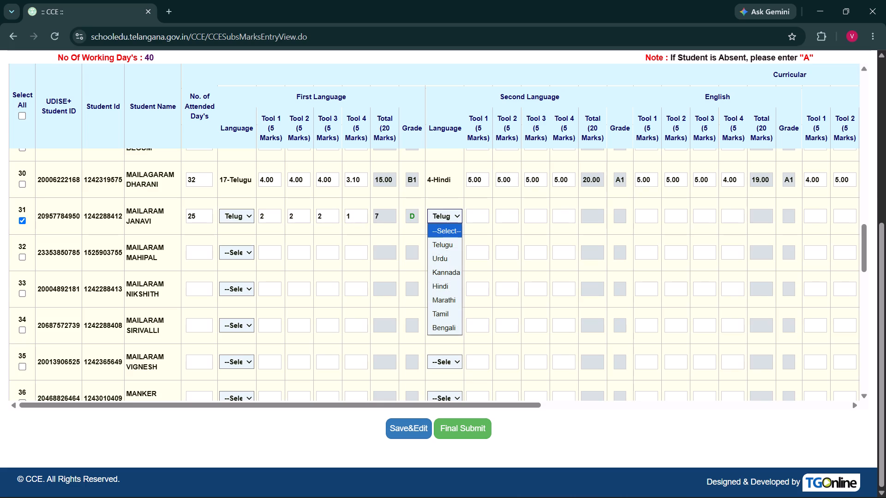
key(Down)
key(Down)
key(Down)
key(Return)
key(Tab)
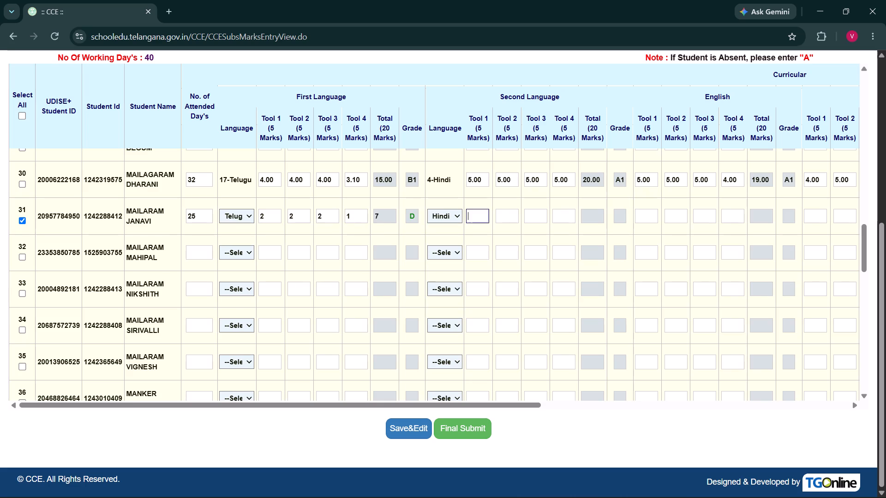
key(3)
key(Tab)
key(3)
key(Tab)
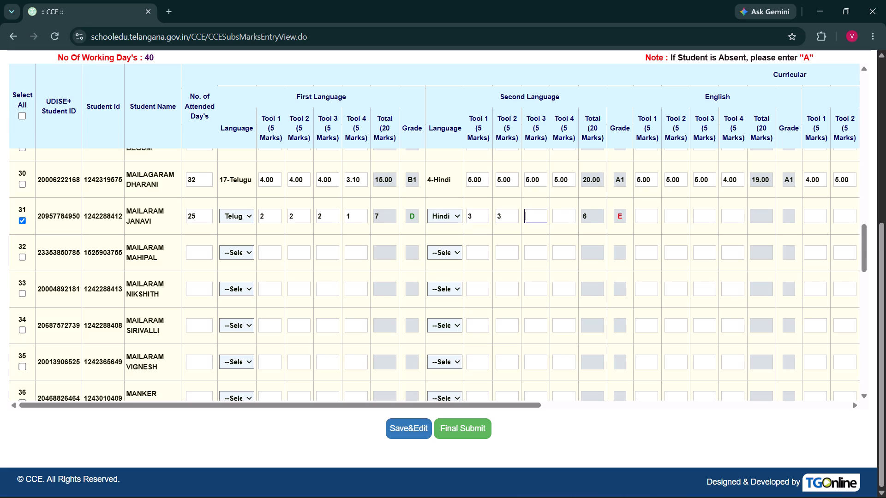
key(3)
key(Tab)
key(3)
key(Tab)
Enter row 31's English marks for Tools 1 to 4 as 3, 3, 4 and 1.
key(3)
key(Tab)
key(3)
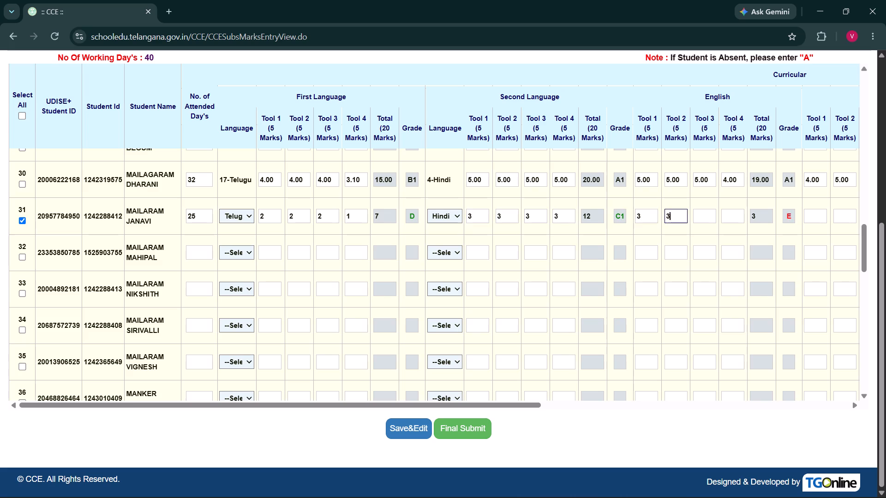
key(Tab)
key(4)
key(Tab)
key(1)
key(Tab)
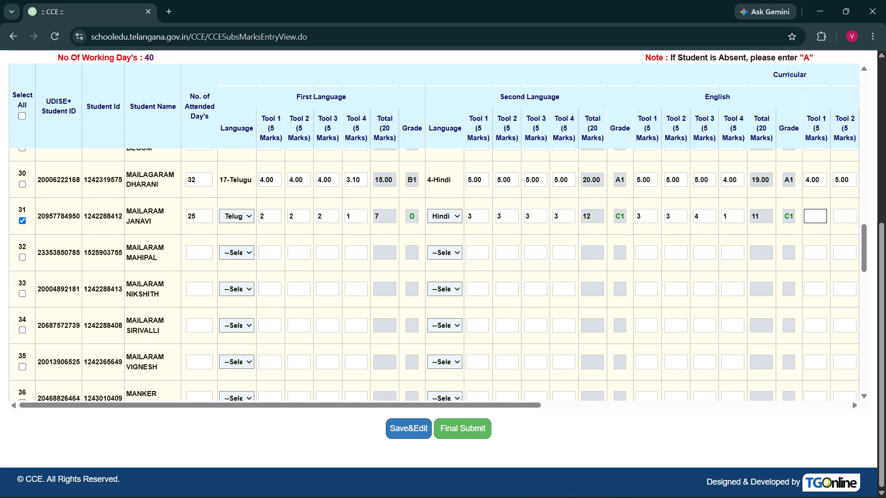
Enter row 31's Maths marks for Tools 1 to 4 as 2, 2, 2 and 1.
key(2)
key(Tab)
key(2)
key(Tab)
key(2)
key(Tab)
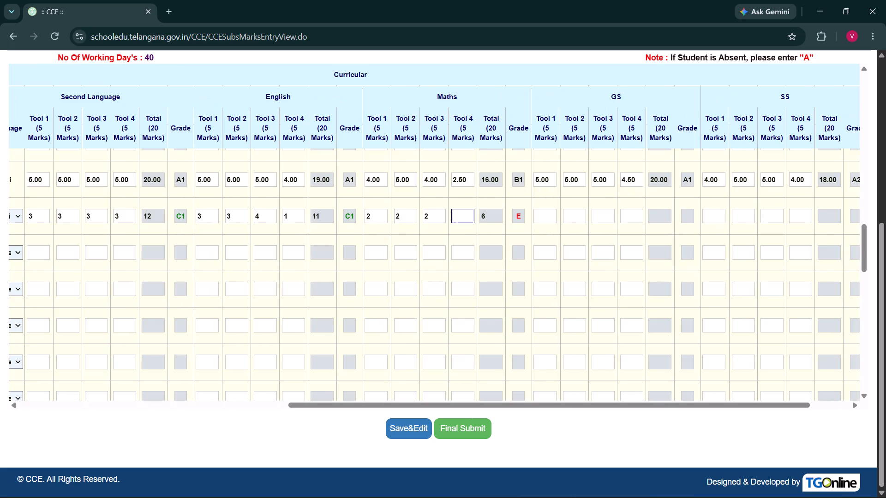
key(1)
key(Tab)
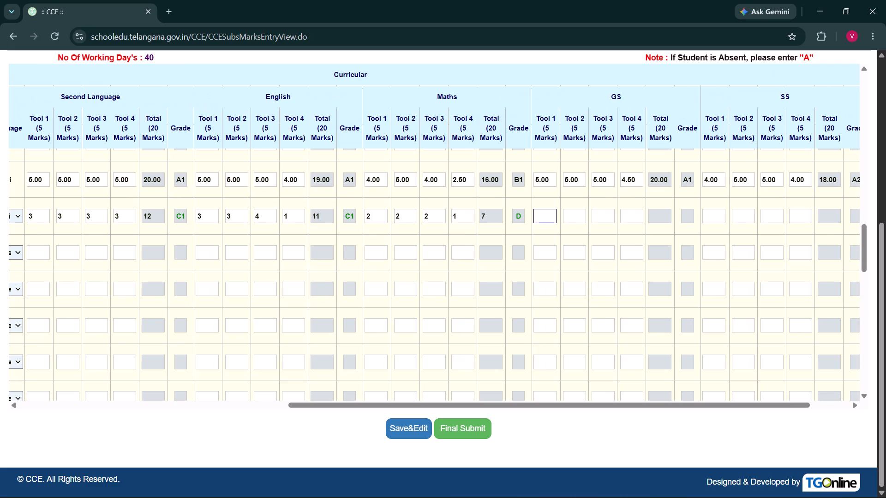
Enter row 31's GS marks for Tools 1 to 4 as 3, 3.5, 3 and 1.
key(3)
key(Tab)
text(3.5)
key(Tab)
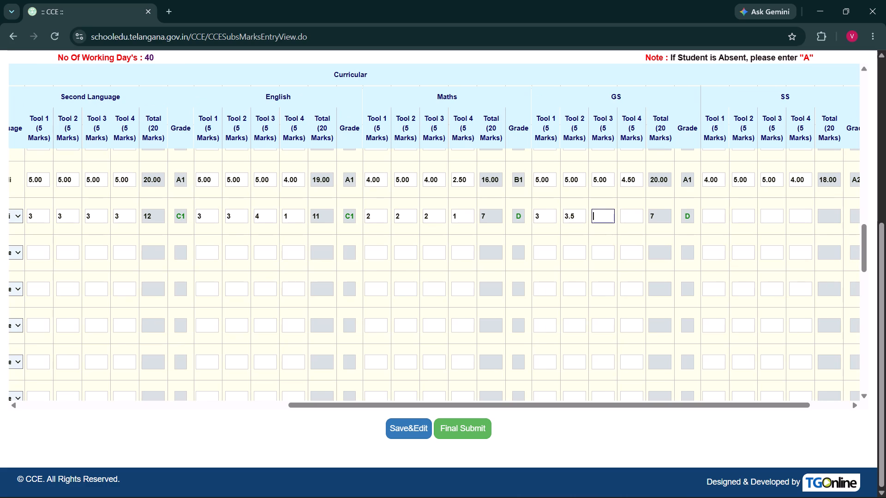
key(3)
key(Tab)
key(1)
key(Tab)
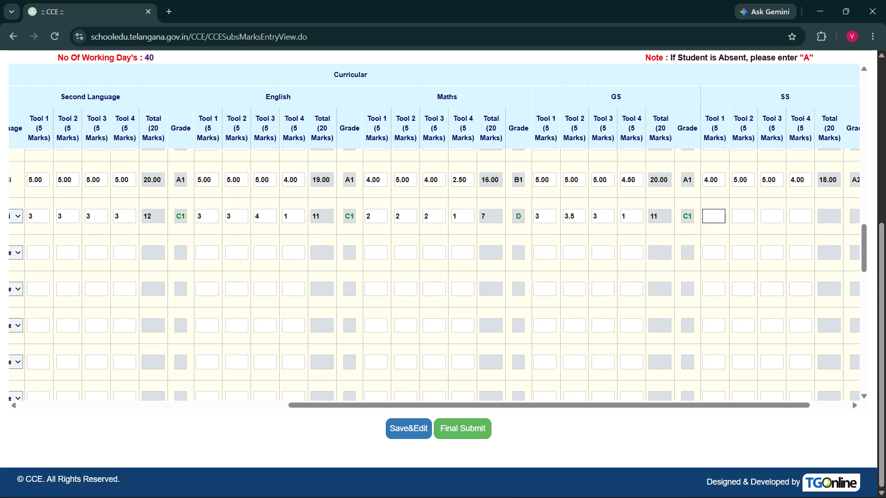
Enter row 31's SS marks for Tools 1 to 4 as 2, 2, 3 and 1.
key(2)
key(Tab)
key(2)
key(Tab)
key(3)
key(Tab)
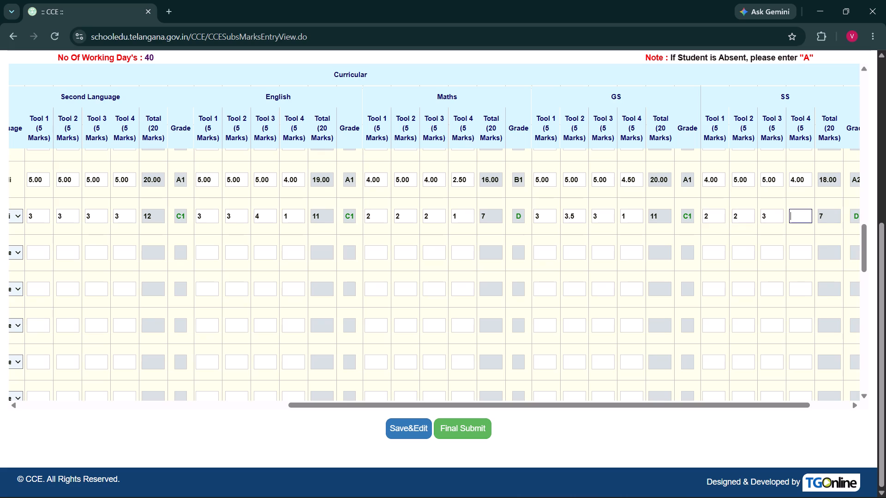
key(1)
key(Tab)
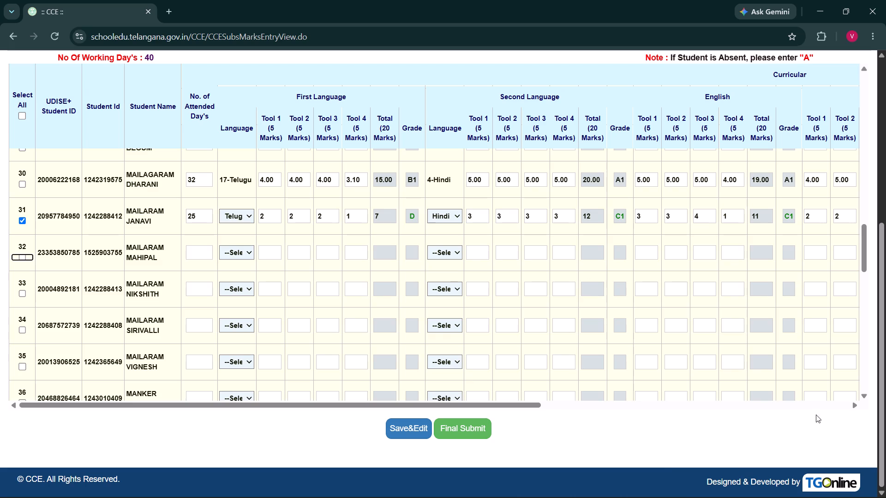
Select the student in row 32 and set the number of attended days to 30.
triple_click(857, 406)
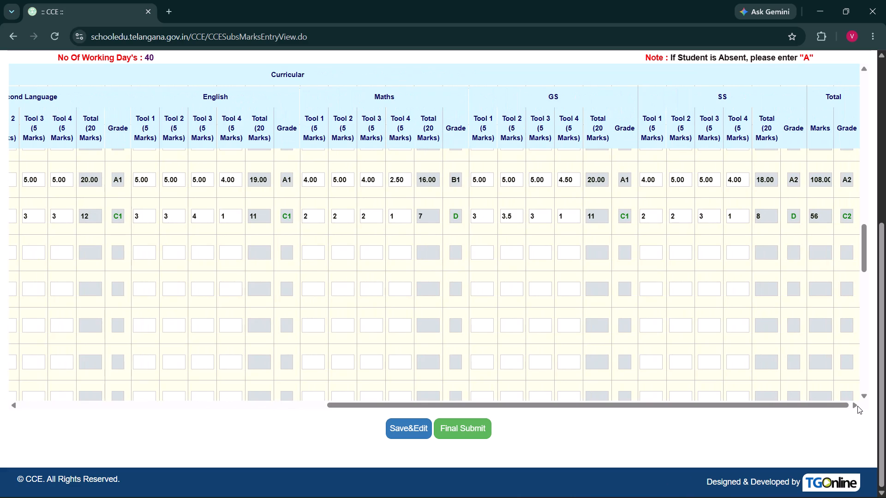
click(18, 406)
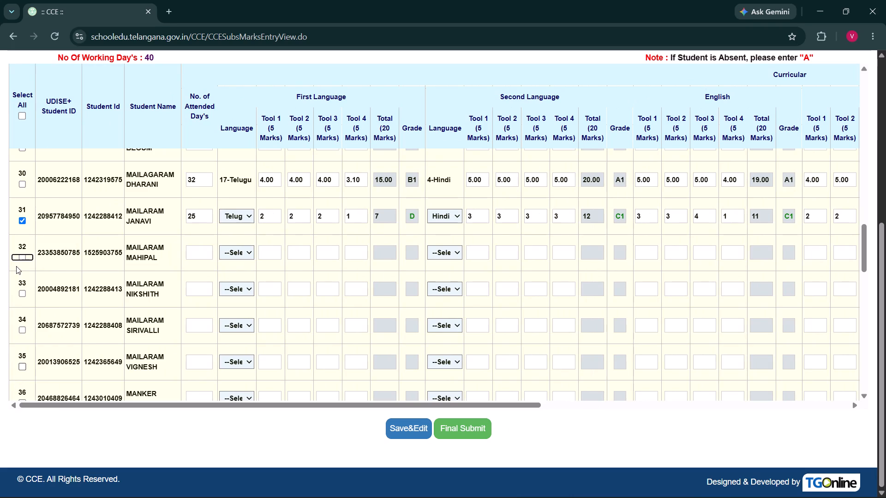
click(20, 255)
click(193, 249)
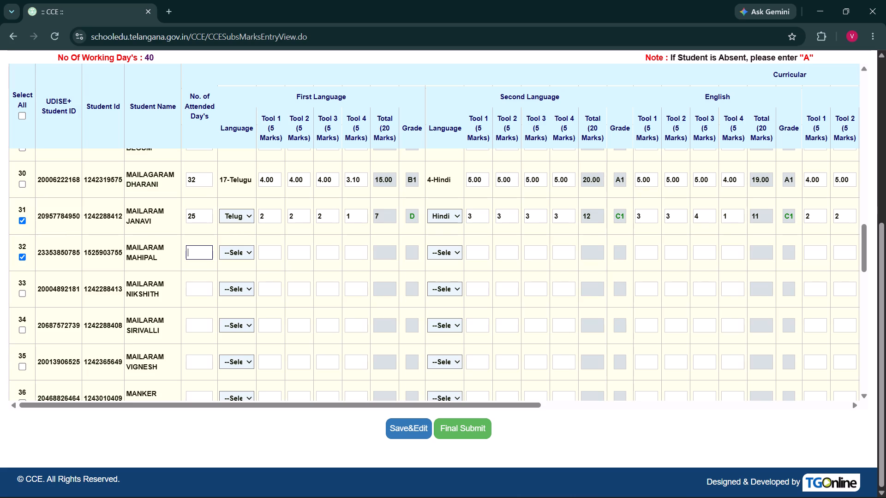
text(30)
For row 32, set the First Language to Telugu and enter Tool 1 to 4 marks of 3, 4, 3 and 2.2.
key(Tab)
key(Return)
key(Down)
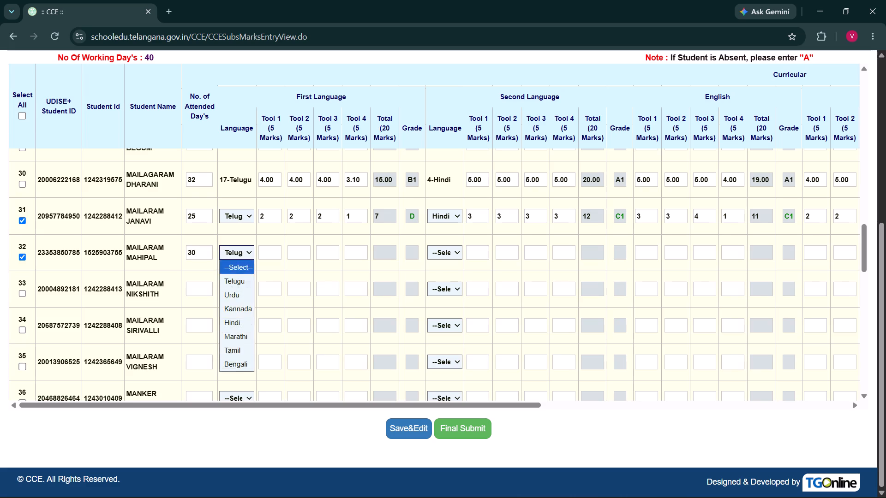
key(Return)
key(Tab)
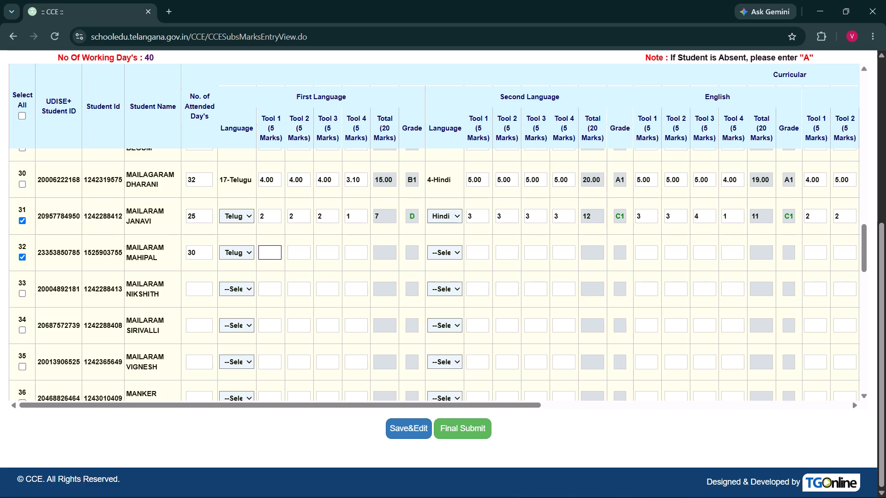
key(3)
key(Tab)
key(4)
key(Tab)
key(3)
key(Tab)
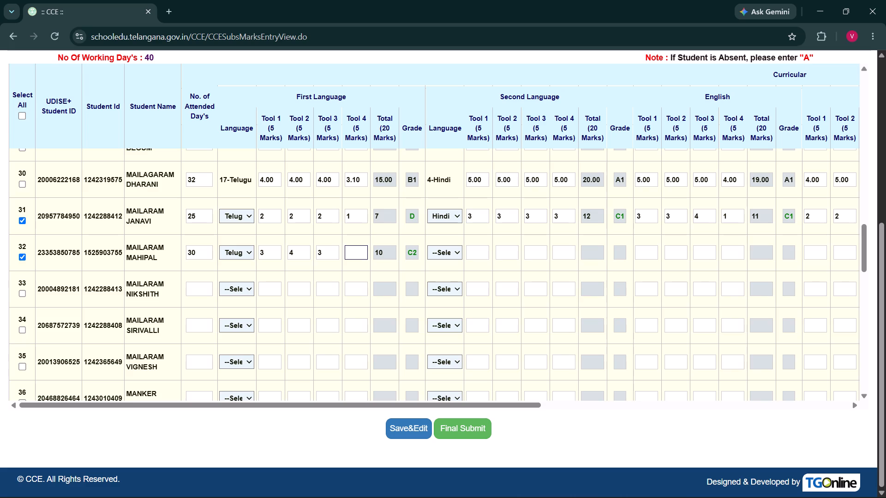
text(2.2)
key(Tab)
For row 32, set the Second Language to Hindi and enter Tool 1 to 4 marks of 4, 4, 5 and 3.
key(Return)
key(Down)
key(Down)
key(Down)
key(Down)
key(Return)
key(Tab)
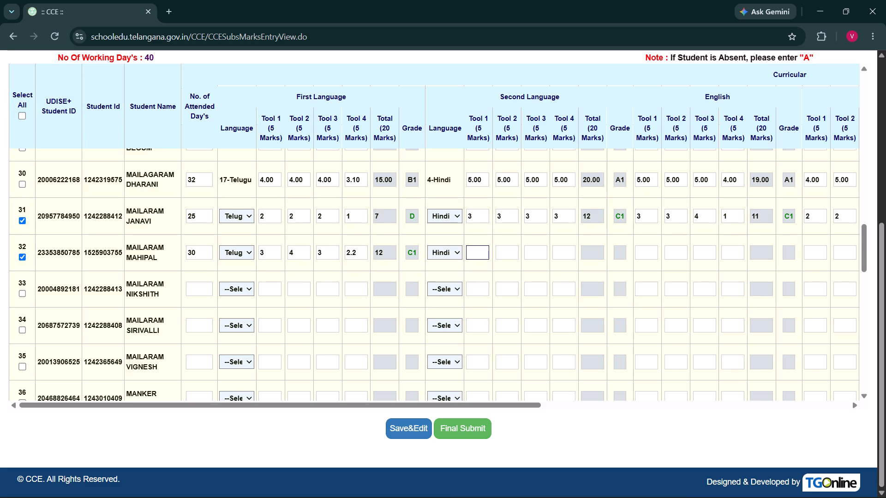
key(4)
key(Tab)
key(4)
key(Tab)
key(5)
key(Tab)
key(3)
key(Tab)
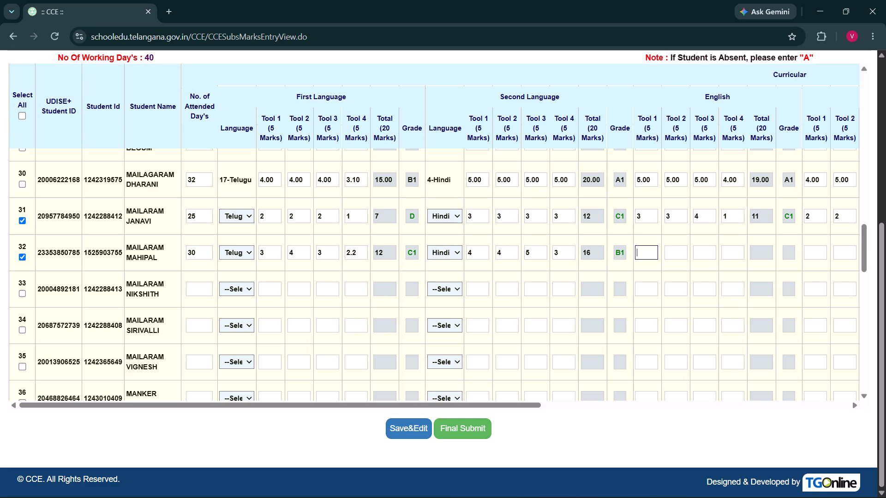
Enter row 32's English marks for Tools 1 to 4 as 4, 4, 5 and 3.
key(4)
key(Tab)
key(4)
key(Tab)
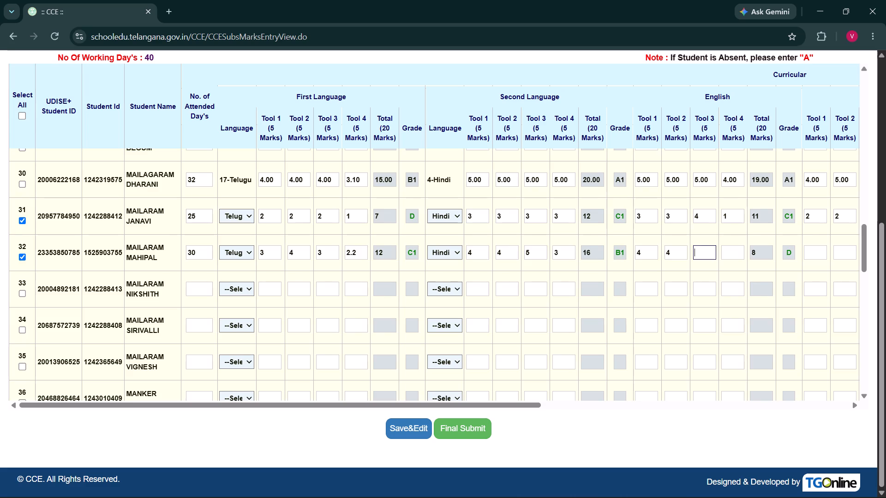
key(5)
key(Tab)
key(3)
key(Tab)
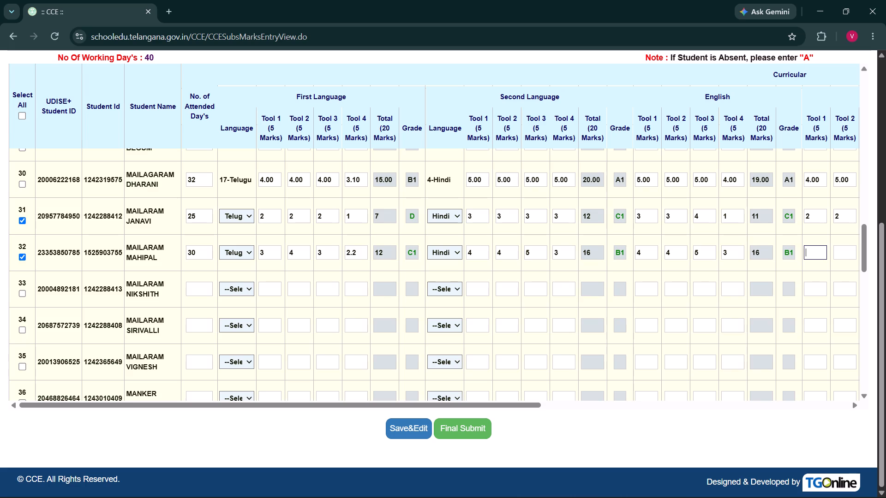
Enter row 32's Maths marks for Tools 1 to 4 as 2, 2, 2 and 1.
key(2)
key(Tab)
key(2)
key(Tab)
key(2)
key(Tab)
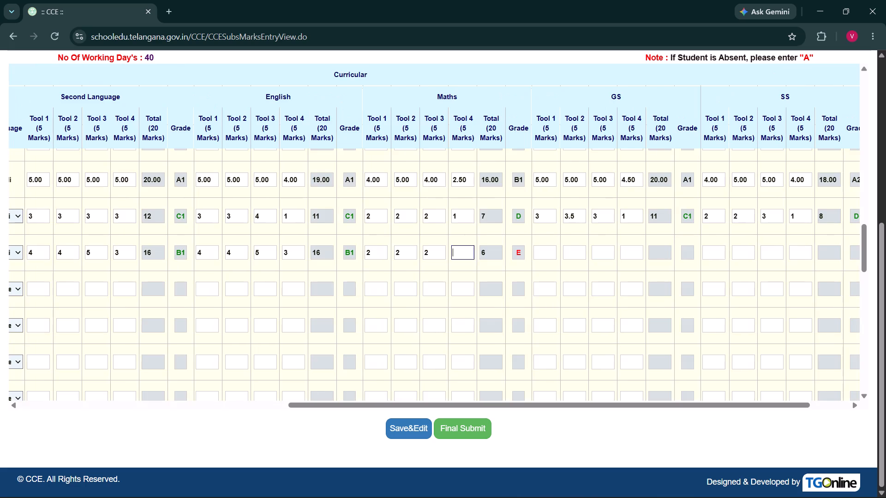
key(1)
key(Tab)
Enter row 32's GS marks for Tools 1 to 4 as 3.5, 3, 3 and 2.5.
text(3.5)
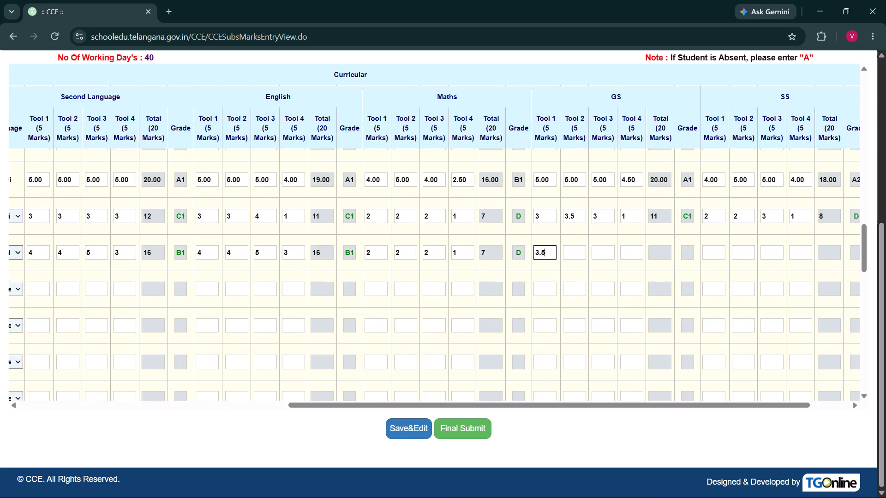
key(Tab)
key(3)
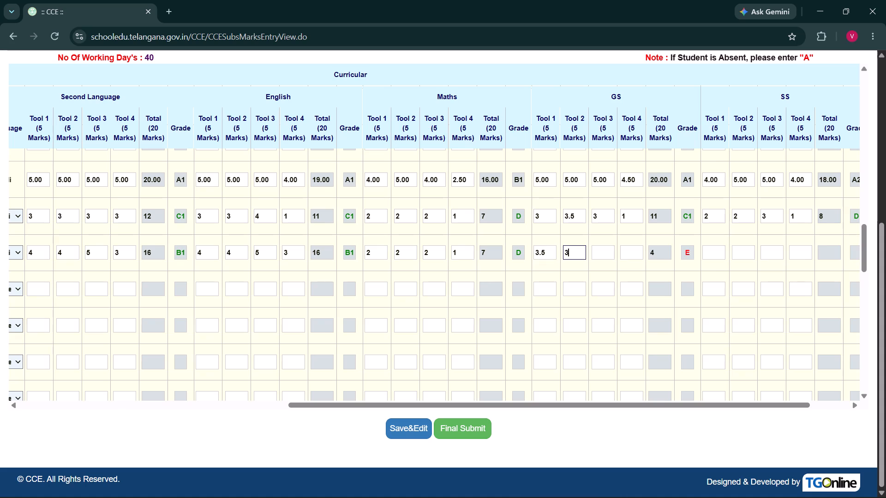
key(Tab)
key(3)
key(Tab)
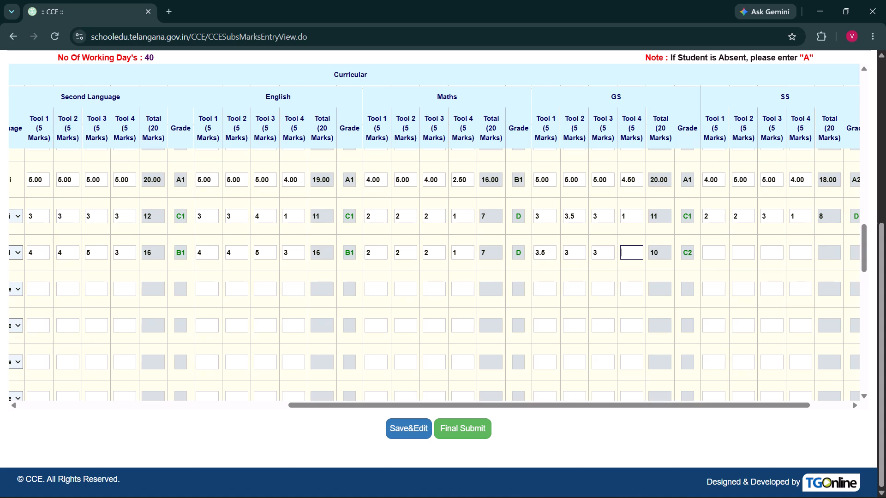
text(2.5)
key(Tab)
Enter row 32's SS marks for Tools 1 to 4 as 2, 3, 2 and 1.
key(2)
key(Tab)
key(3)
key(Tab)
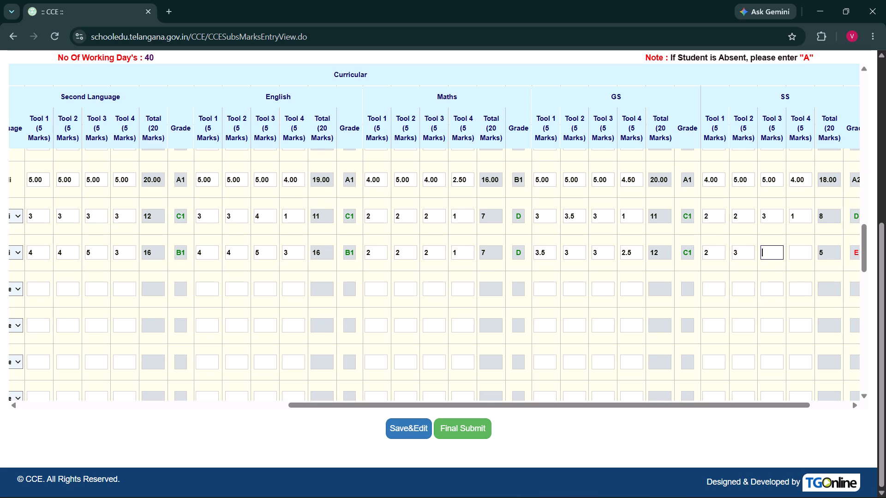
key(2)
key(Tab)
key(1)
key(Tab)
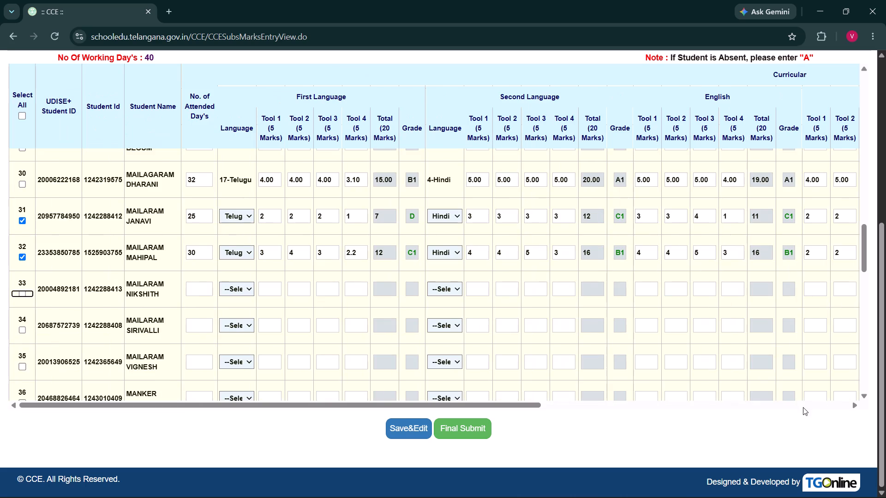
Select the student in row 33 and set the number of attended days to 28.
double_click(856, 404)
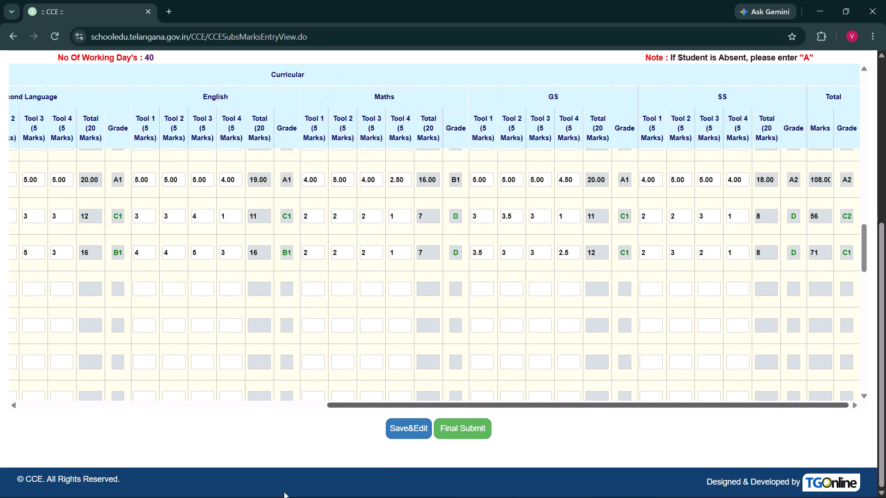
double_click(9, 404)
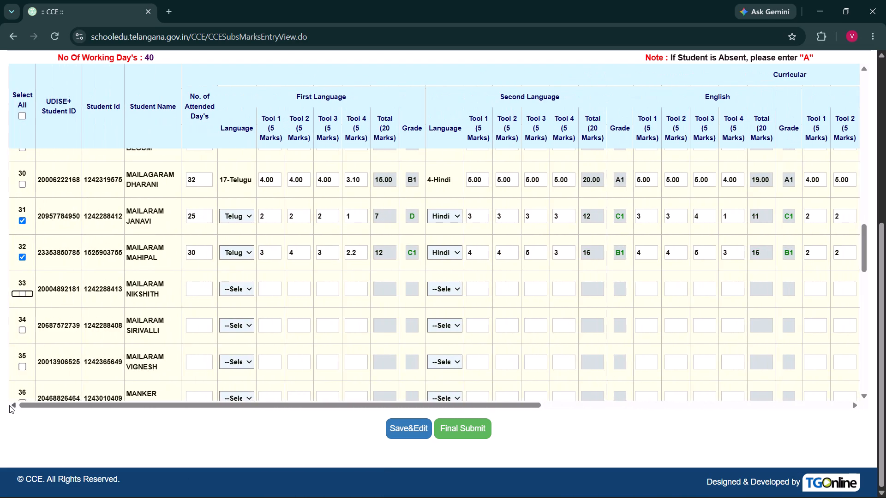
click(20, 292)
click(205, 286)
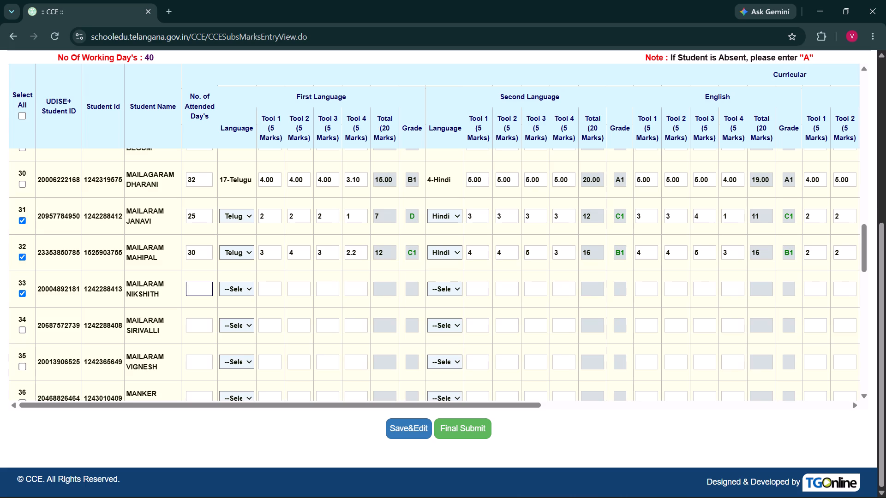
text(28)
key(Tab)
For row 33, set the First Language to Telugu and enter Tool 1 to 4 marks of 3.5, 3, 3.5 and 1.
key(Return)
key(Down)
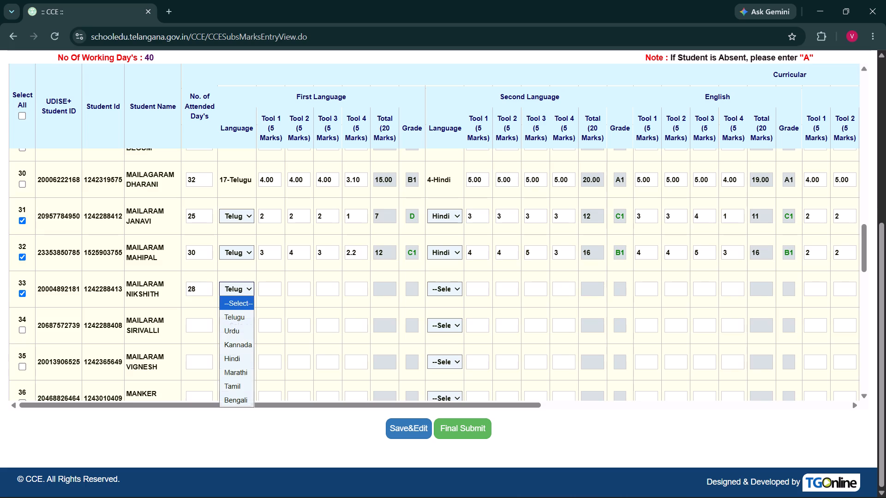
key(Return)
key(Tab)
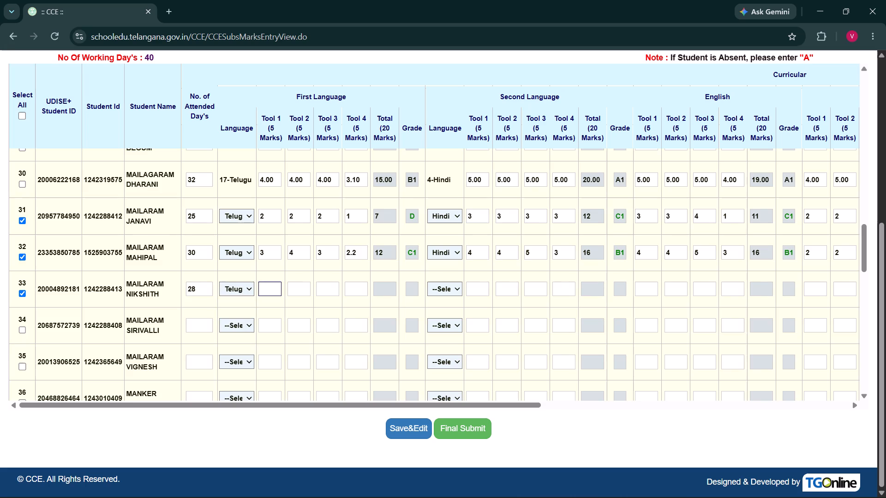
text(3.5)
key(Tab)
key(3)
key(Tab)
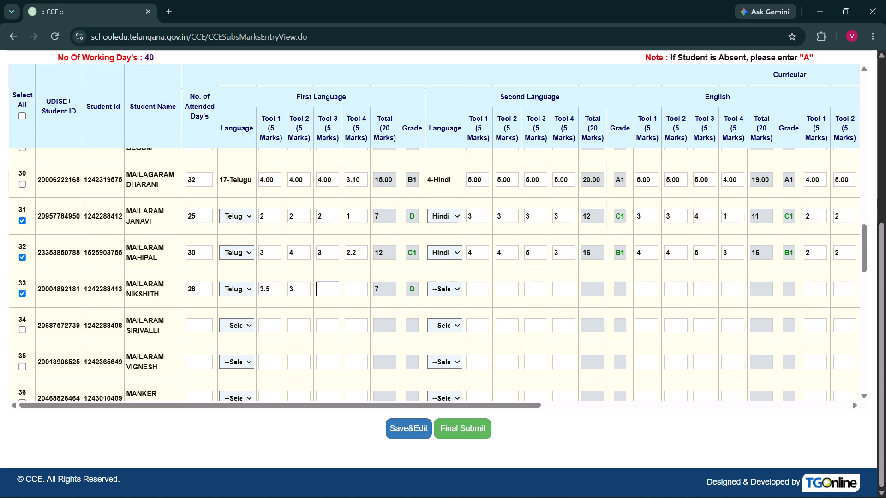
text(3.5)
key(Tab)
key(1)
key(Tab)
For row 33, set the Second Language to Hindi and enter Tool 1 to 4 marks of 4, 4, 5 and 5.
key(Return)
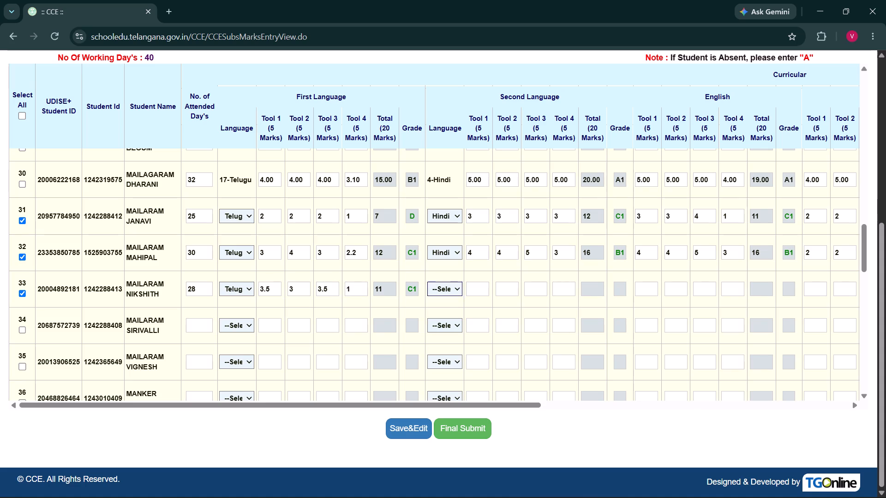
key(Down)
key(Down)
key(Down)
key(Down)
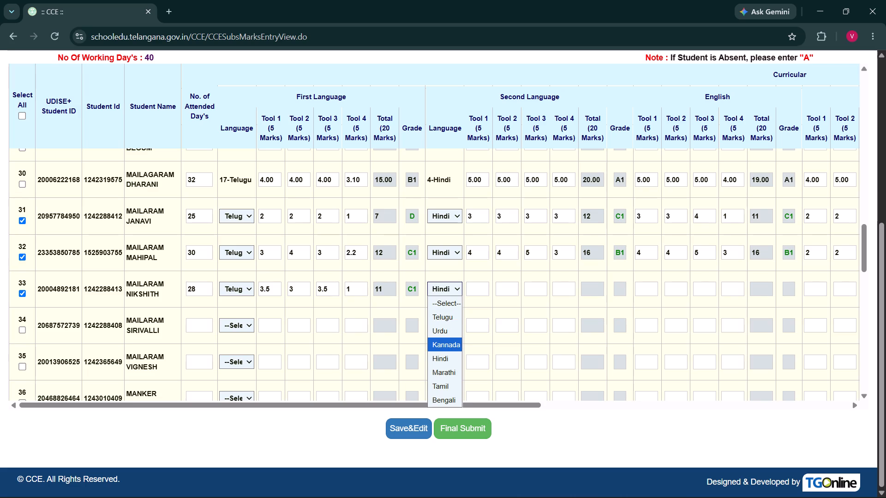
key(Return)
key(Tab)
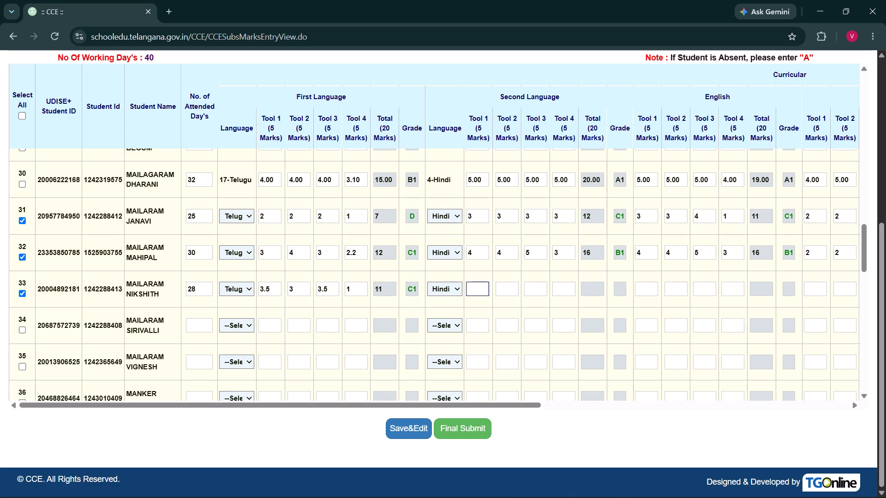
key(4)
key(Tab)
key(4)
key(Tab)
key(5)
key(Tab)
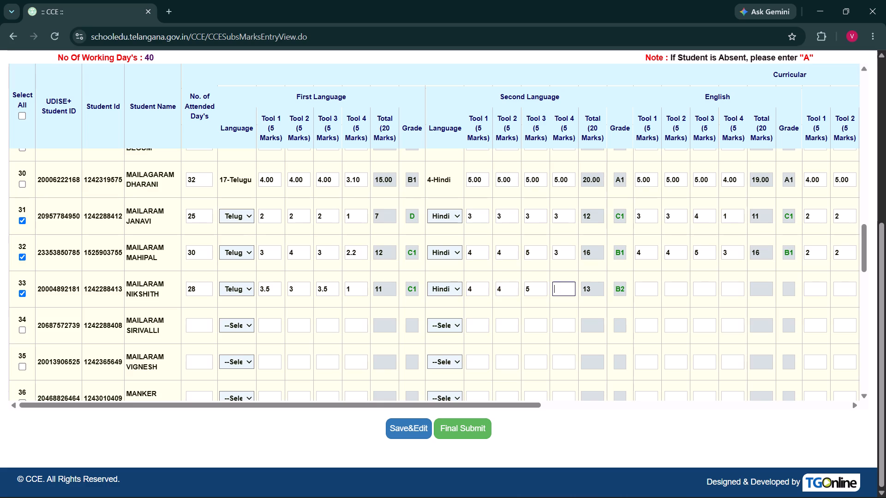
key(5)
key(Tab)
Enter row 33's English marks for Tools 1 to 4 as 4, 3, 4 and 3.
key(4)
key(Tab)
key(3)
key(Tab)
key(5)
key(Tab)
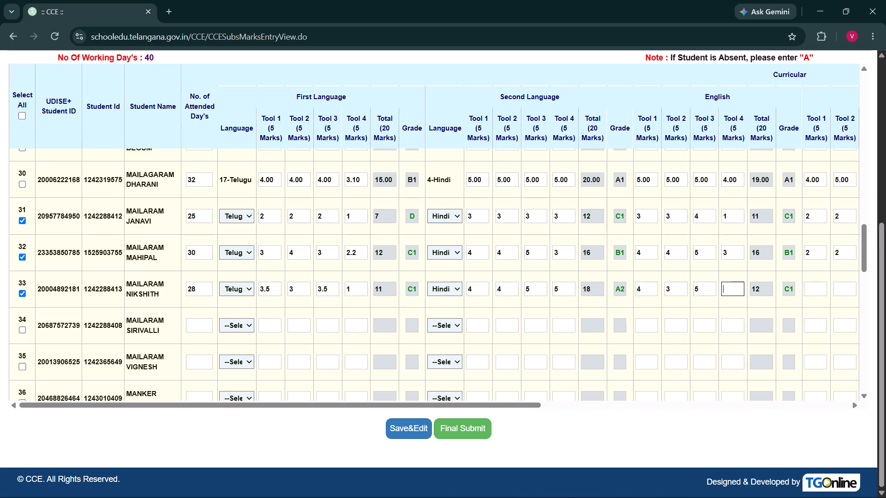
key(BackSpace)
click(707, 292)
key(BackSpace)
key(4)
key(Tab)
key(3)
key(Tab)
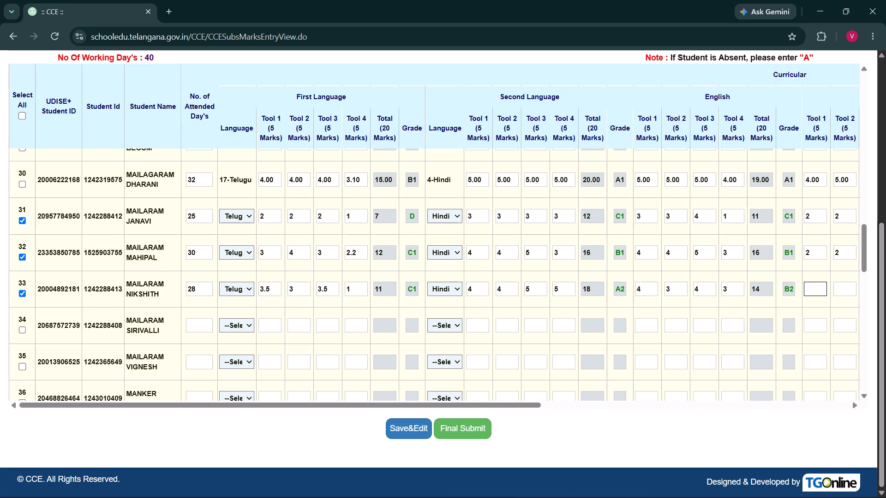
Enter row 33's Maths marks for Tools 1 to 4 as 2, 3, 2 and 1.
key(2)
key(Tab)
key(3)
key(Tab)
key(2)
key(Tab)
key(1)
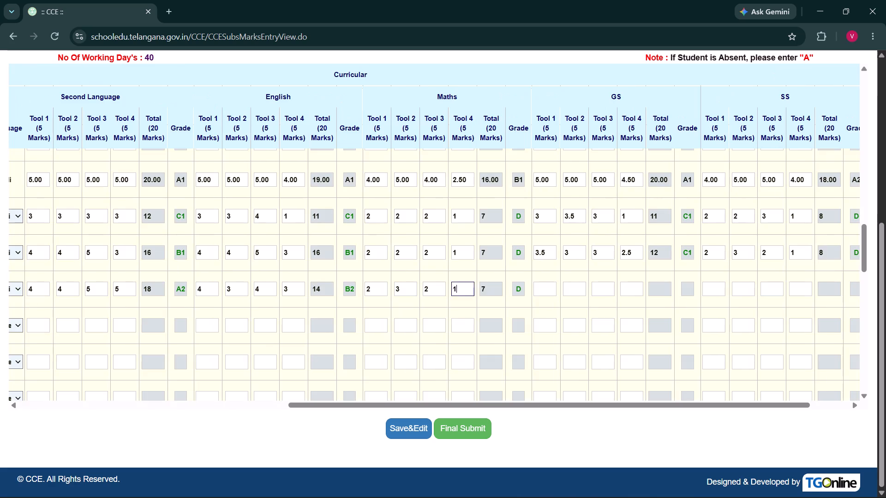
key(Tab)
Enter row 33's GS marks for Tools 1 to 4 as 3, 3.5, 3.5 and 3.8.
key(3)
key(Tab)
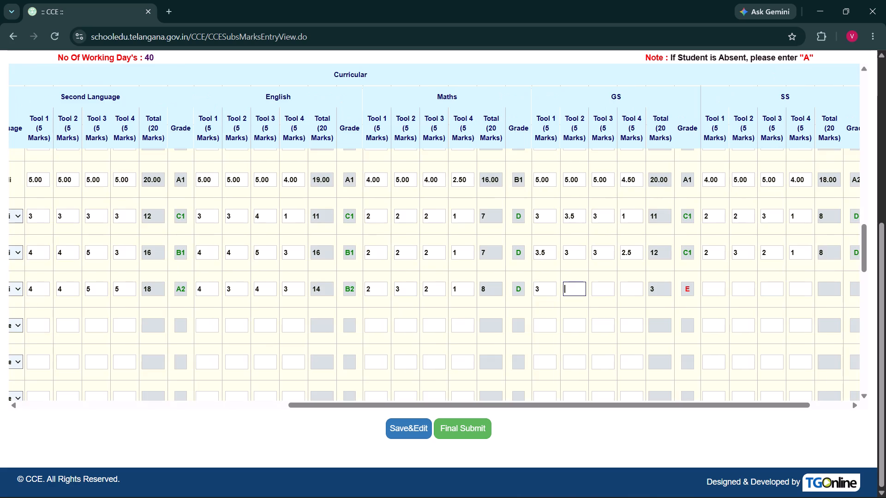
text(3.5)
key(Tab)
text(3.5)
key(Tab)
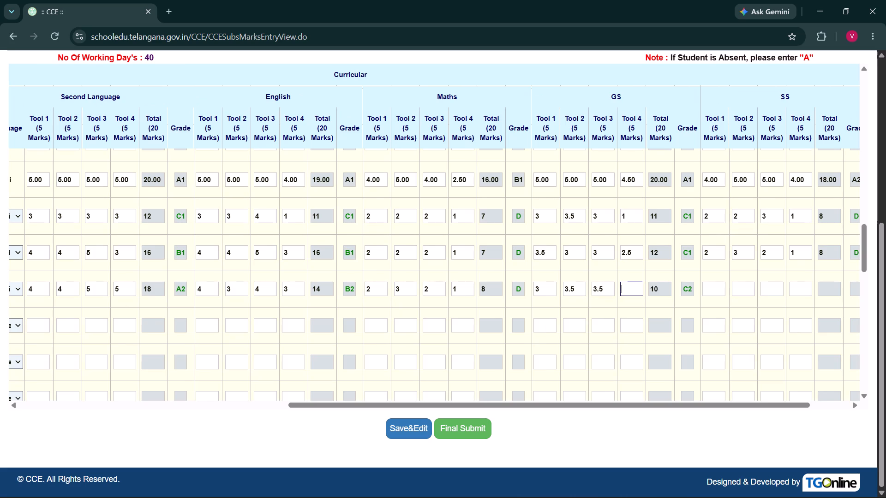
text(3.8)
key(Tab)
Enter row 33's SS marks for Tools 1 to 4 as 2, 2, 3 and 1.
key(2)
key(Tab)
key(2)
key(Tab)
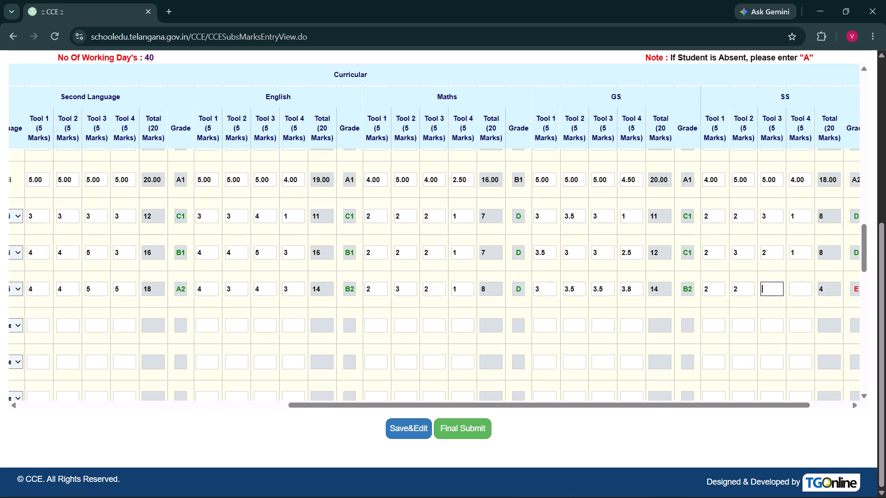
key(3)
key(Tab)
key(1)
key(Tab)
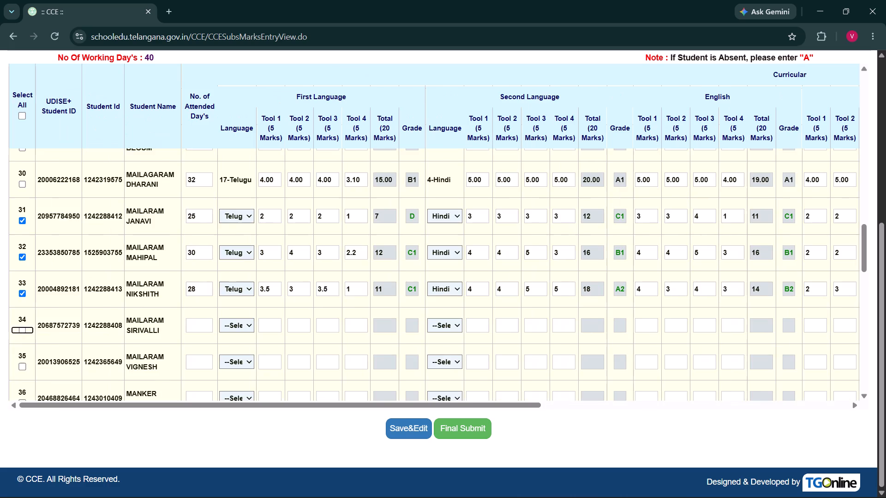
Save the marks entered for rows 31 to 33 as still editable, and reload the Class 6, Section B marks list.
click(853, 404)
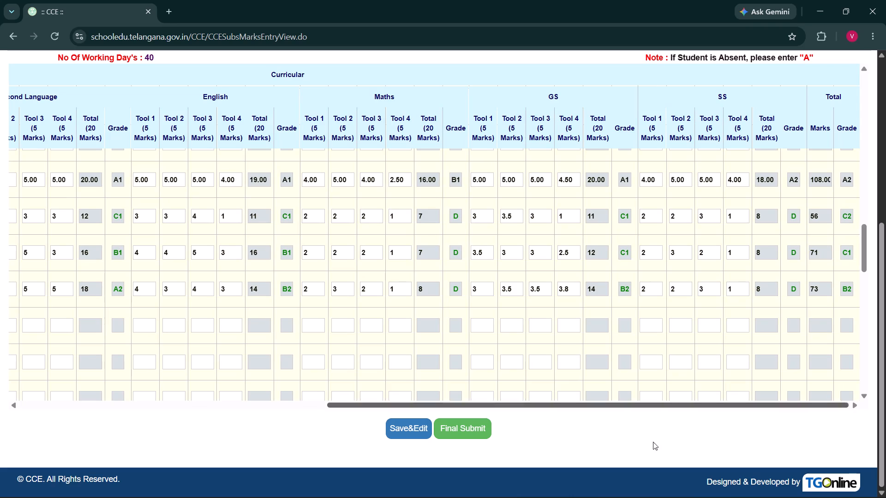
click(401, 437)
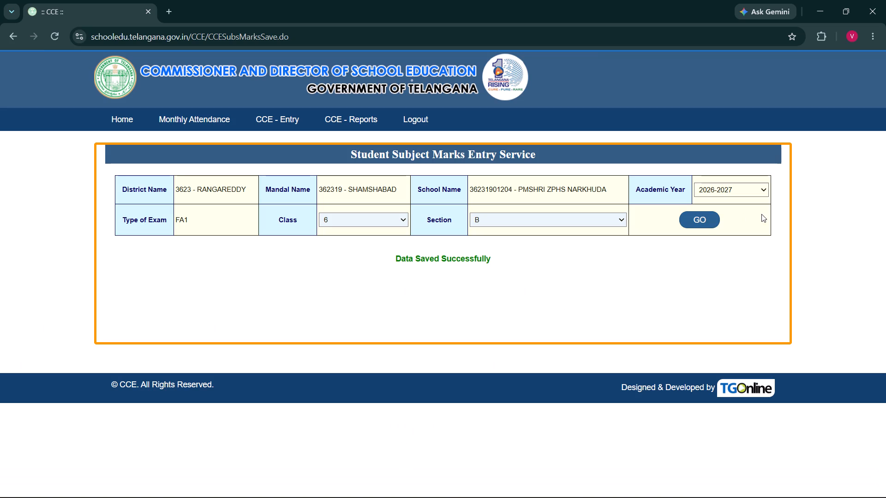
click(707, 223)
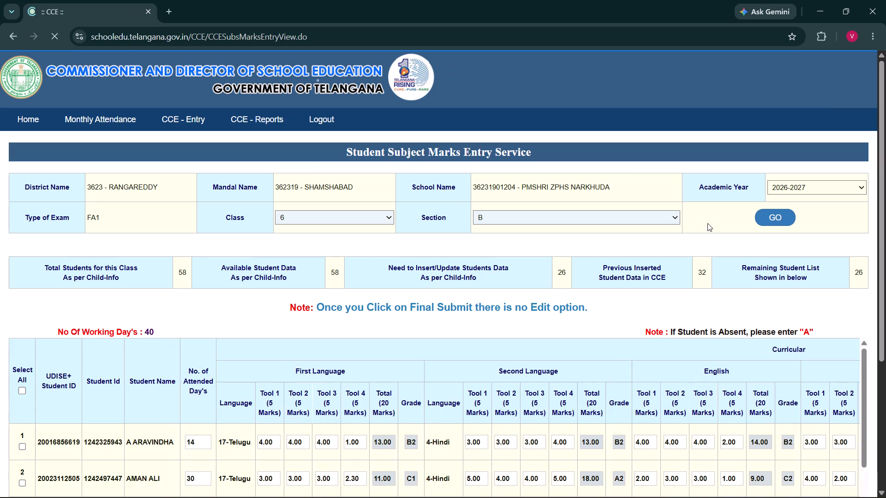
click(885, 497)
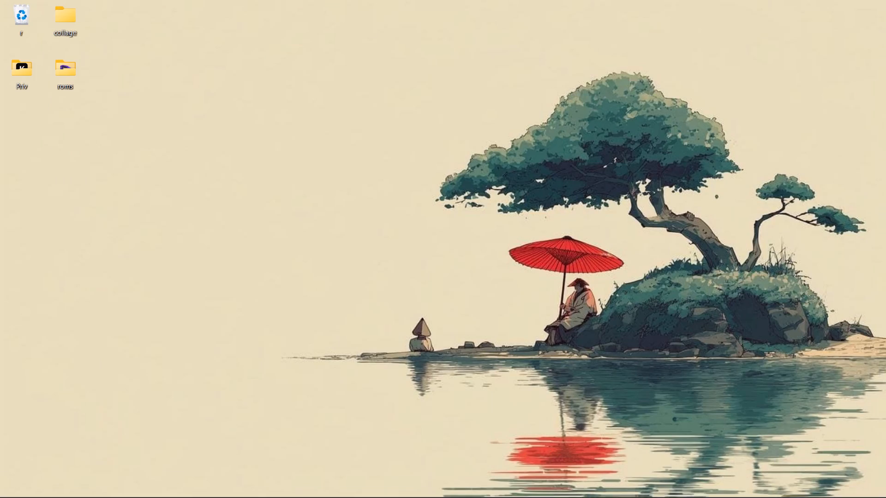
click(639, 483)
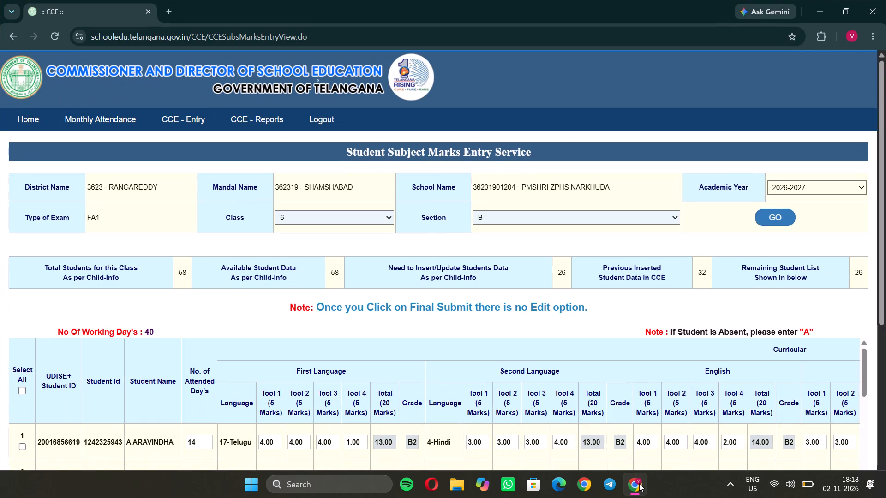
Locate row 34, the next student without marks, in the reloaded Class 6, Section B list.
click(880, 393)
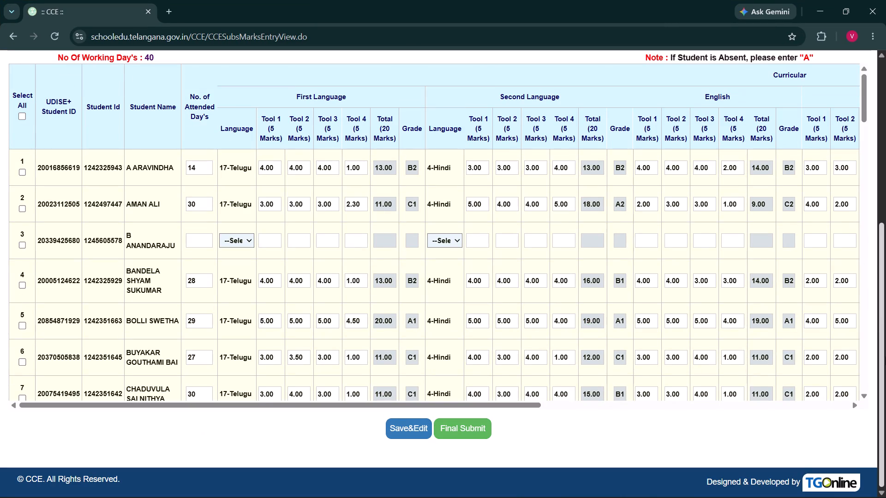
triple_click(863, 393)
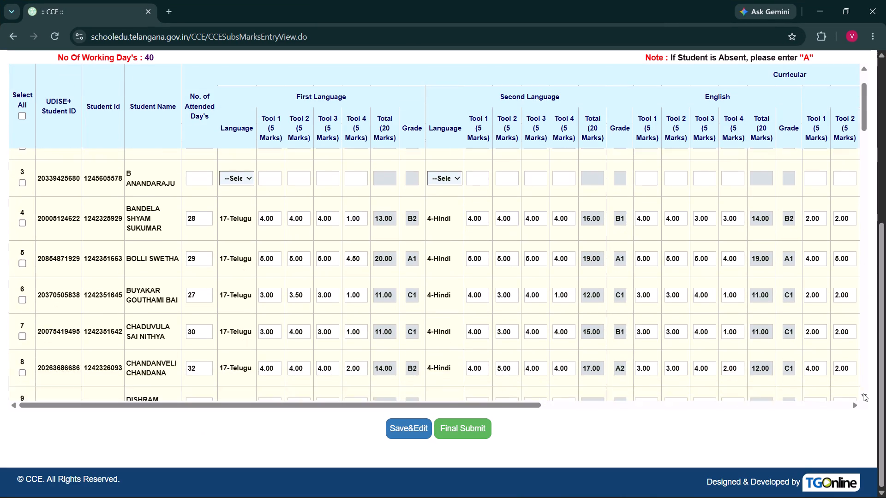
triple_click(863, 393)
triple_click(863, 393)
triple_click(863, 393)
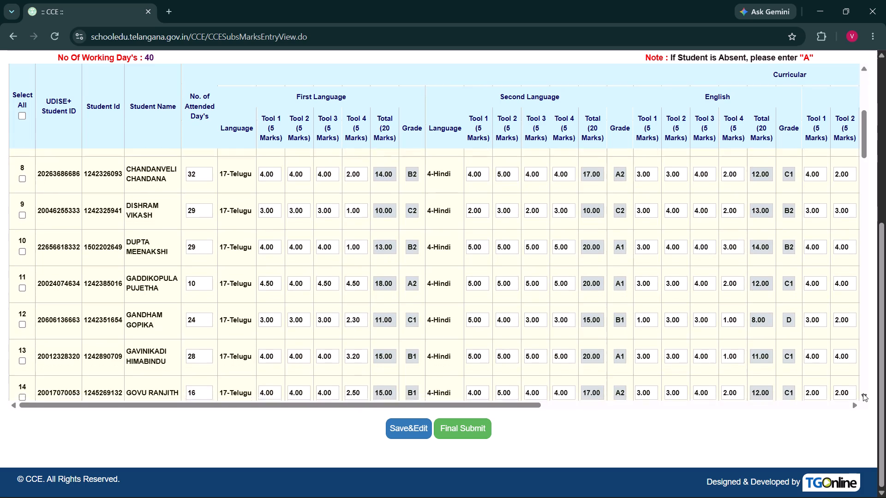
triple_click(863, 393)
triple_click(863, 393)
triple_click(863, 393)
double_click(863, 393)
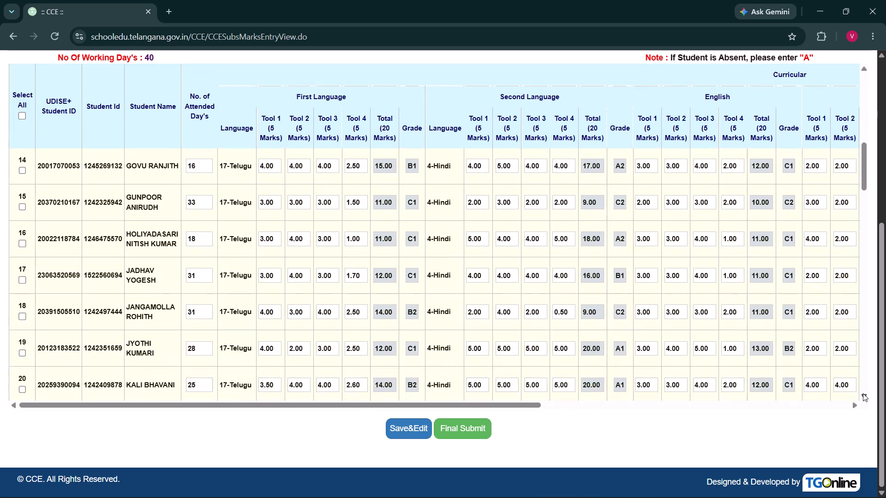
triple_click(863, 393)
triple_click(863, 393)
triple_click(863, 393)
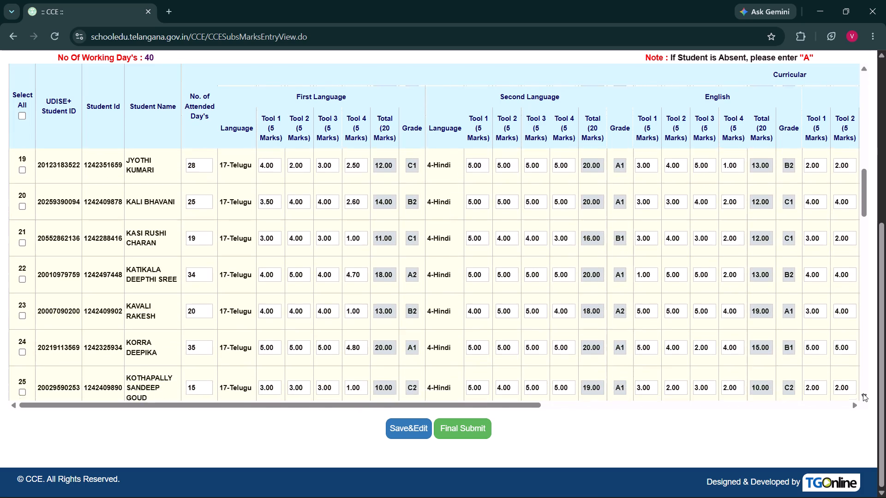
triple_click(863, 393)
triple_click(863, 393)
triple_click(863, 393)
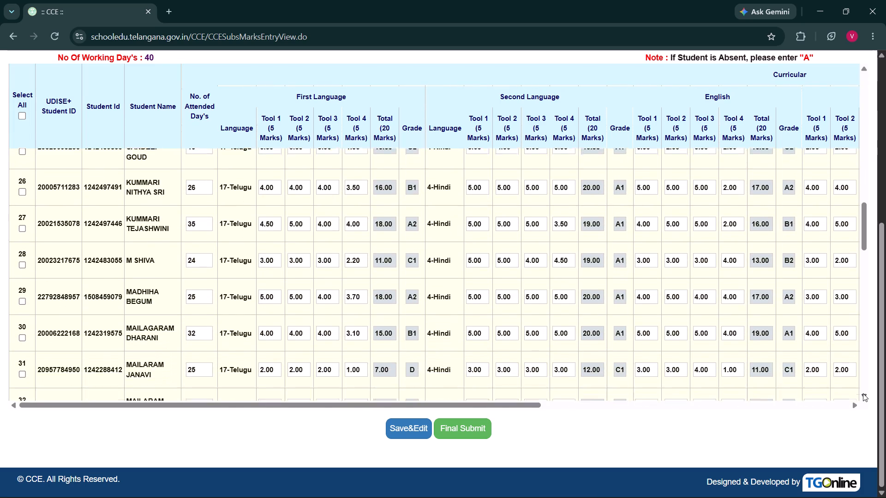
triple_click(863, 393)
double_click(863, 393)
triple_click(863, 393)
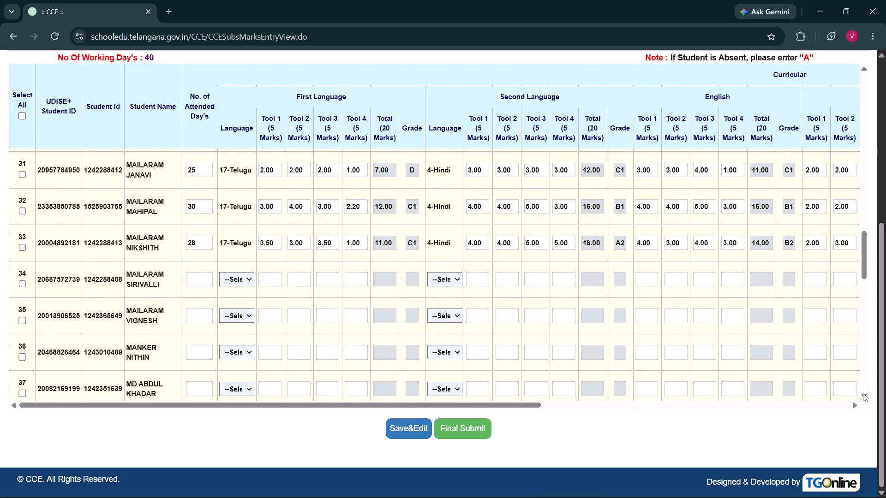
click(863, 393)
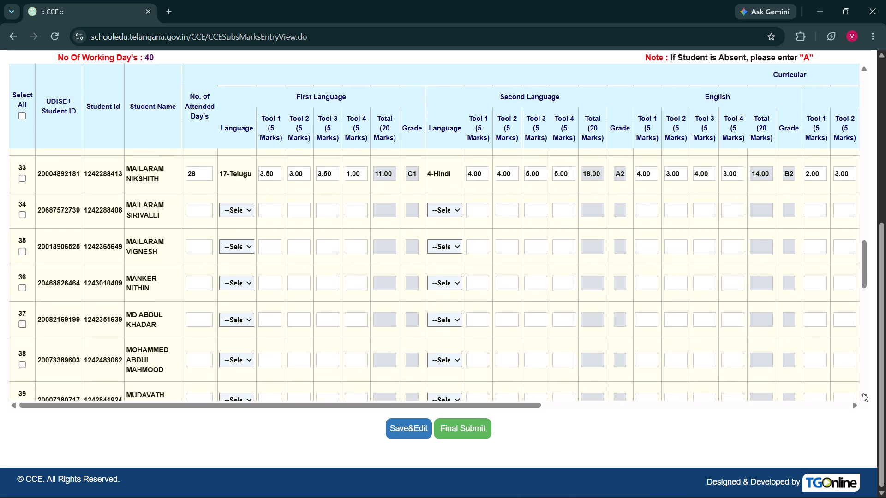
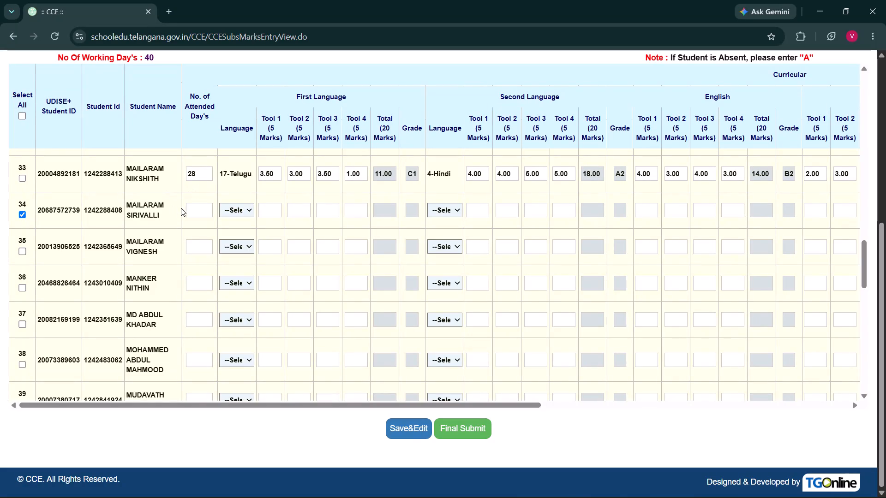
Start the attendance entry for row 34 in its number of attended days field.
click(200, 208)
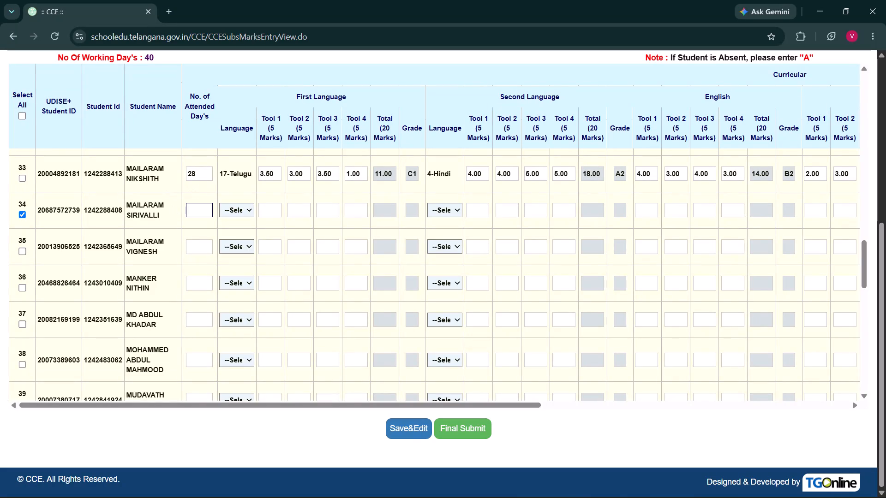
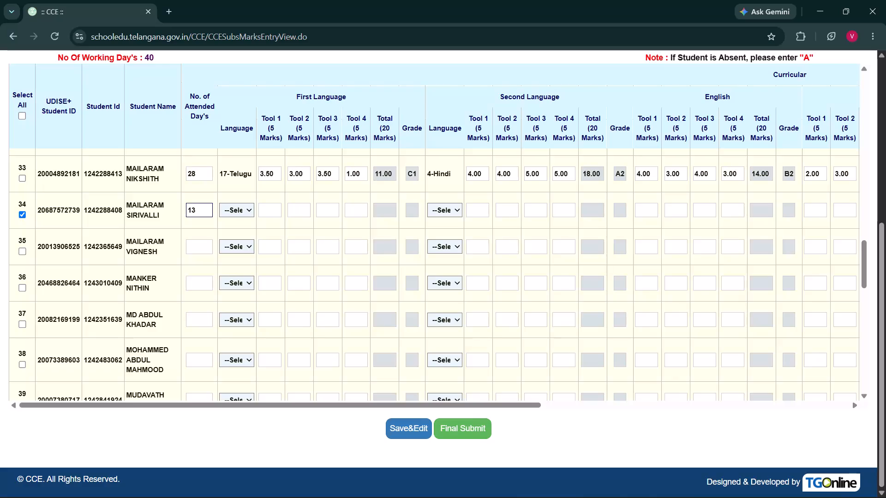
Set row 34's first language to Telugu and enter its Tool 1 to 4 marks as 3, 4, 3 and 1.5.
key(Tab)
key(Return)
key(Down)
key(Return)
key(Tab)
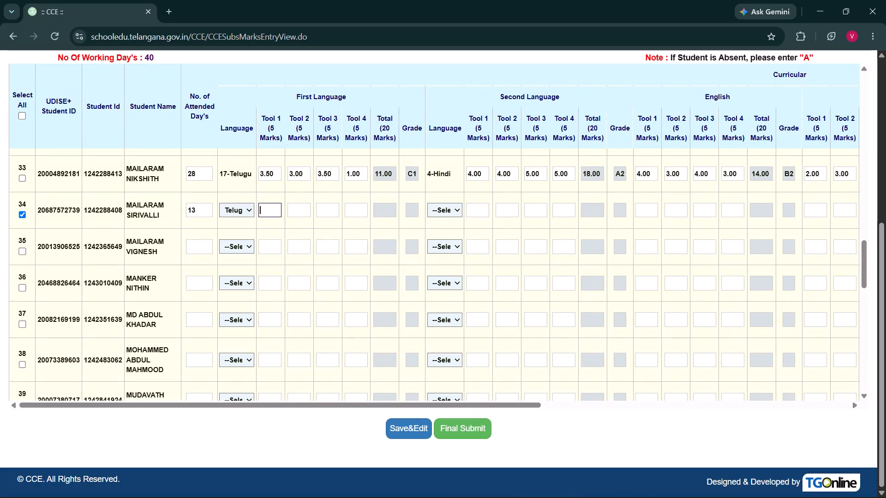
key(3)
key(Tab)
key(4)
key(Tab)
key(3)
key(Tab)
text(1.5)
key(Tab)
Set row 34's second language to Hindi.
key(Return)
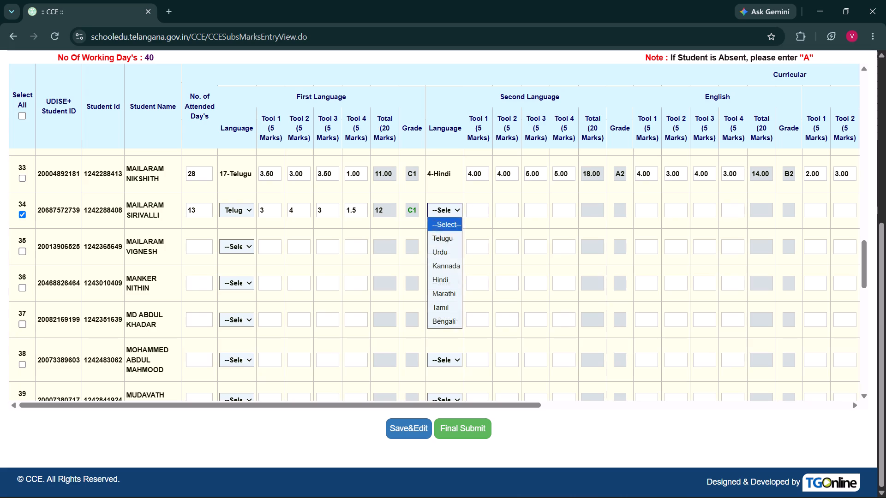
key(Down)
key(Down)
key(Down)
key(Down)
key(Return)
key(Tab)
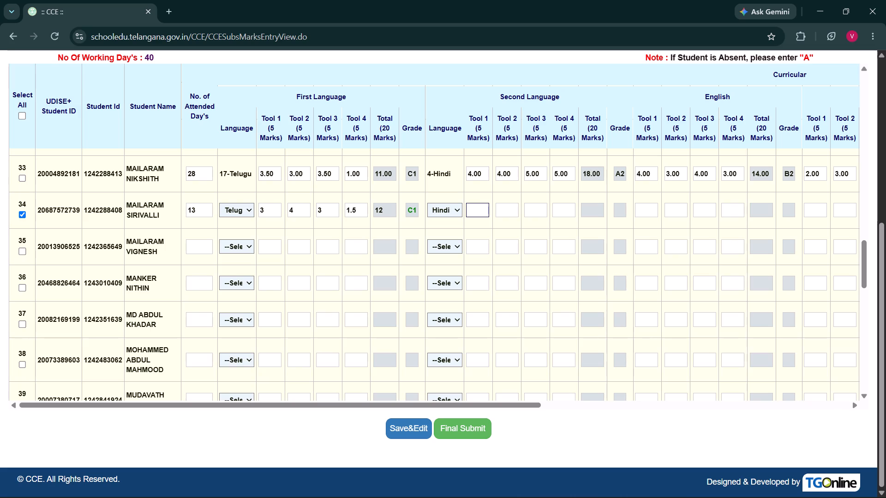
Enter row 34's Second Language marks for Tools 1 to 4 as 4, 3, 4 and 3.
key(4)
key(Tab)
key(3)
key(Tab)
key(4)
key(Tab)
text(32)
key(Tab)
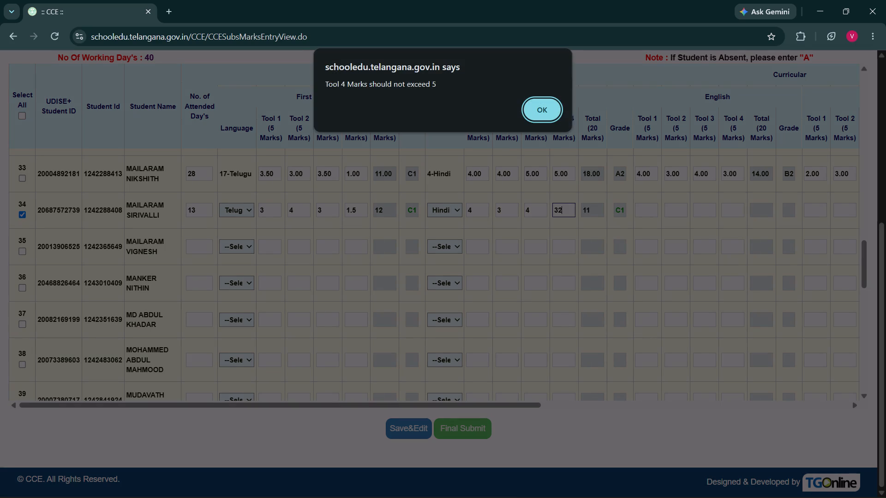
drag(198, 207, 181, 43)
click(525, 113)
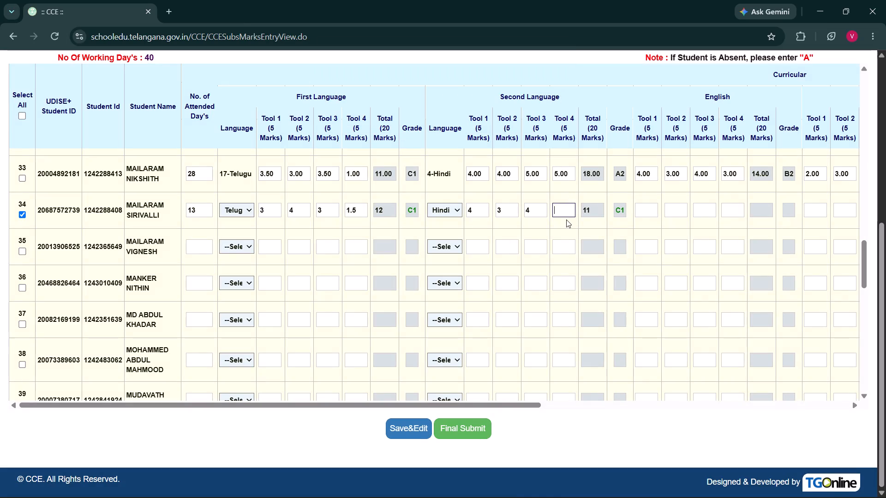
key(3)
key(Tab)
Enter row 34's English marks for Tools 1 to 4 as 3, 3, 4 and 1.
key(3)
key(Tab)
key(3)
key(Tab)
key(4)
key(Tab)
key(1)
key(Tab)
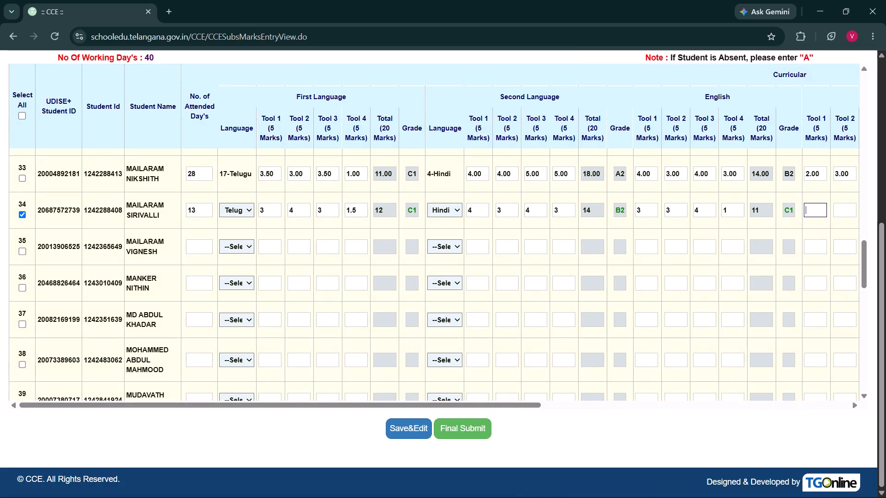
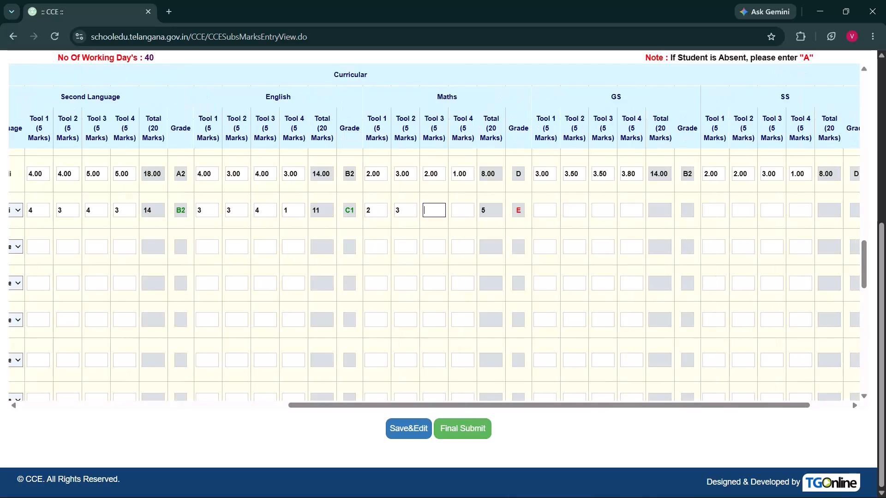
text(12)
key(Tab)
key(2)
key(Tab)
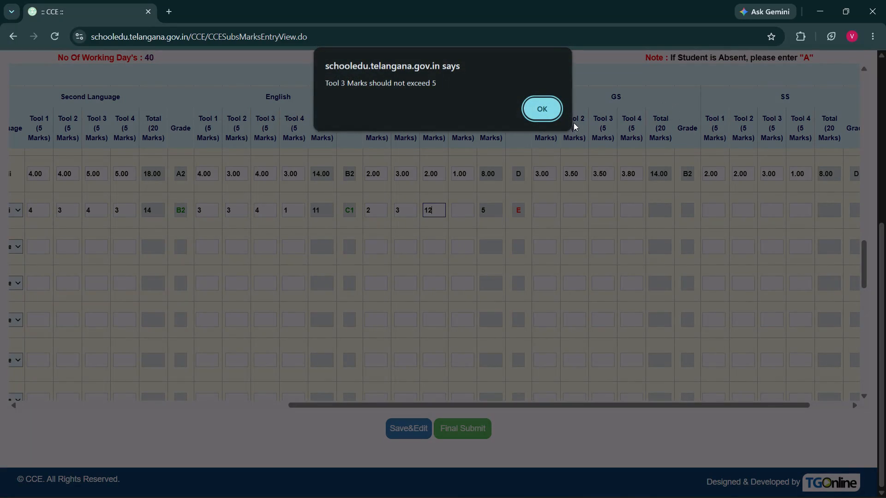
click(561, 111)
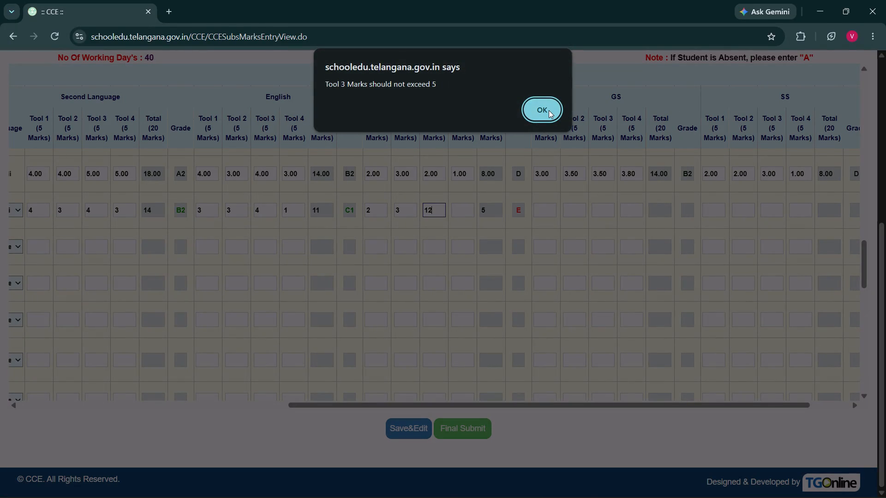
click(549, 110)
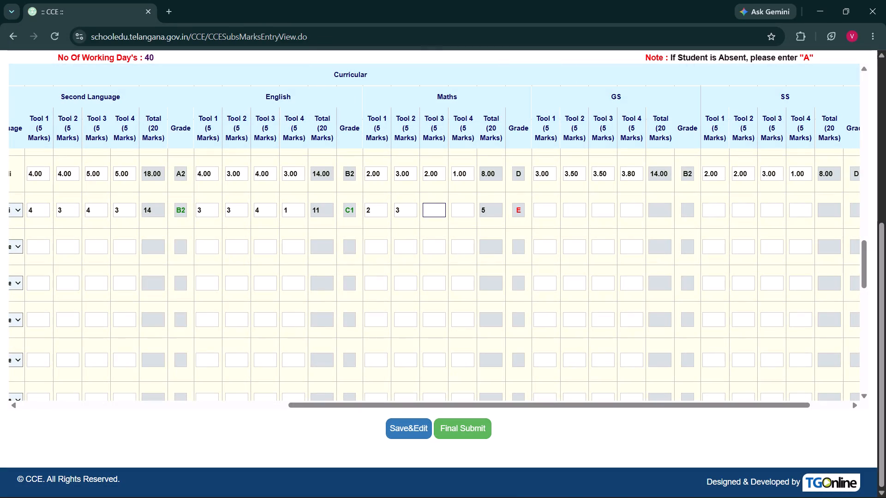
Enter row 34's remaining Maths marks as 2 for Tool 3 and 2 for Tool 4.
key(2)
key(Tab)
key(2)
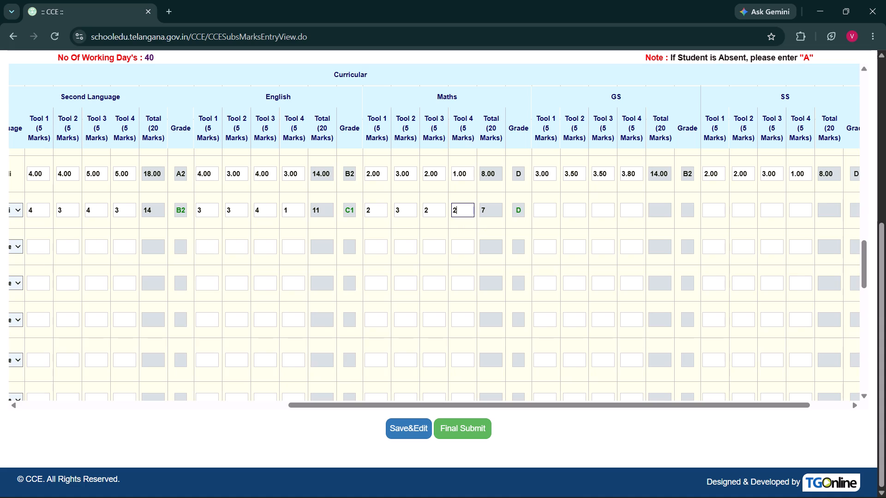
key(Tab)
Enter row 34's GS marks for Tools 1 to 4 as 3, 3.5, 3 and 1.
key(3)
key(Tab)
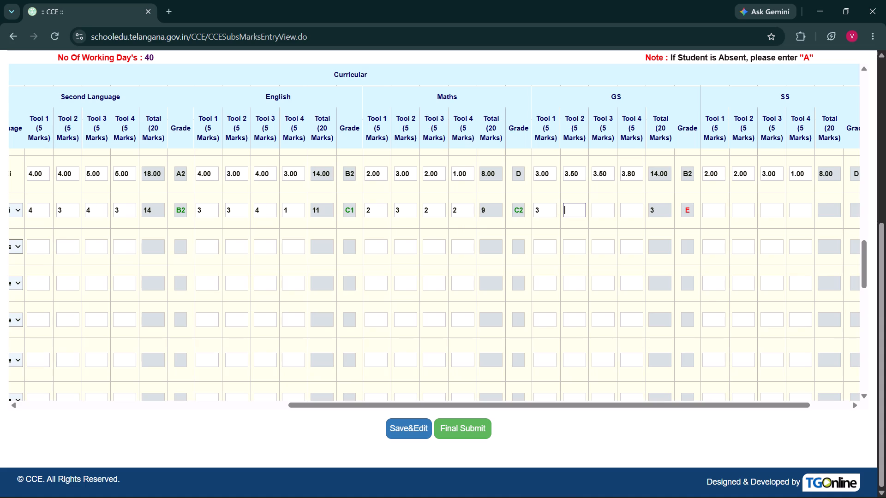
text(3.5)
key(Tab)
key(3)
key(Tab)
key(1)
key(Tab)
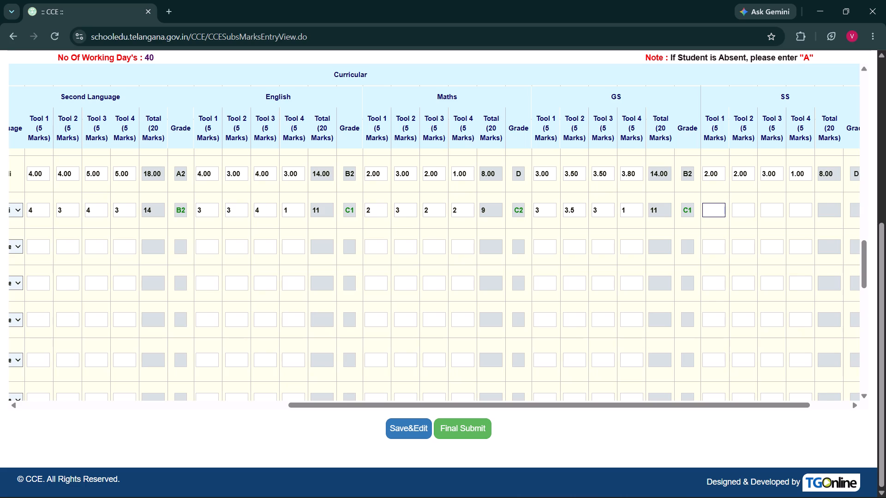
Enter row 34's SS marks for Tools 1 to 4 as 3, 2, 2 and 1.
key(3)
key(Tab)
key(2)
key(Tab)
key(2)
key(Tab)
key(1)
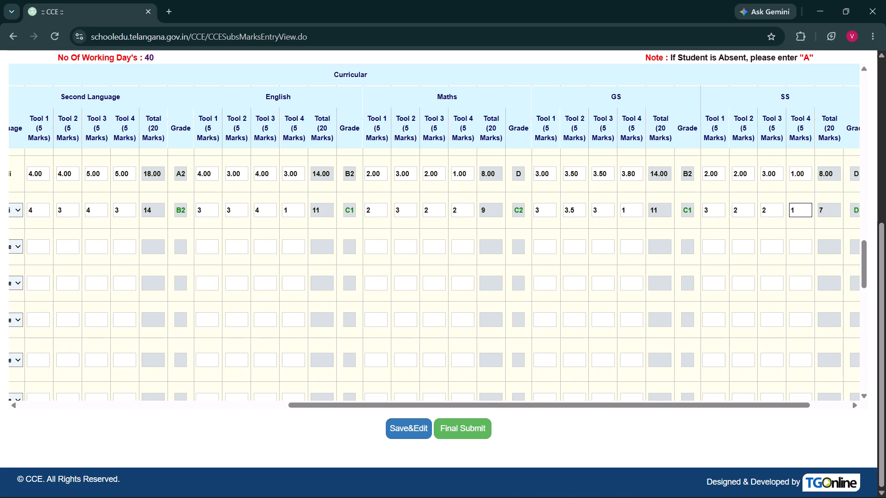
key(Tab)
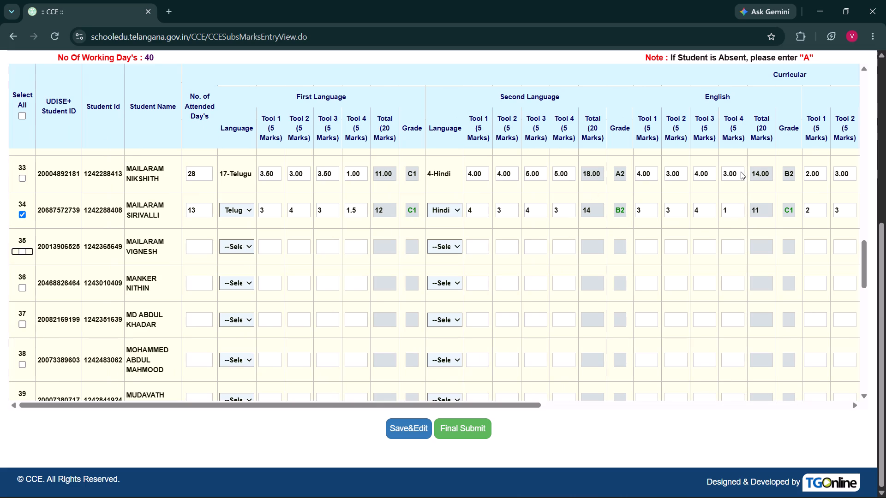
Select row 35 for entry and set its number of attended days to 30.
triple_click(854, 401)
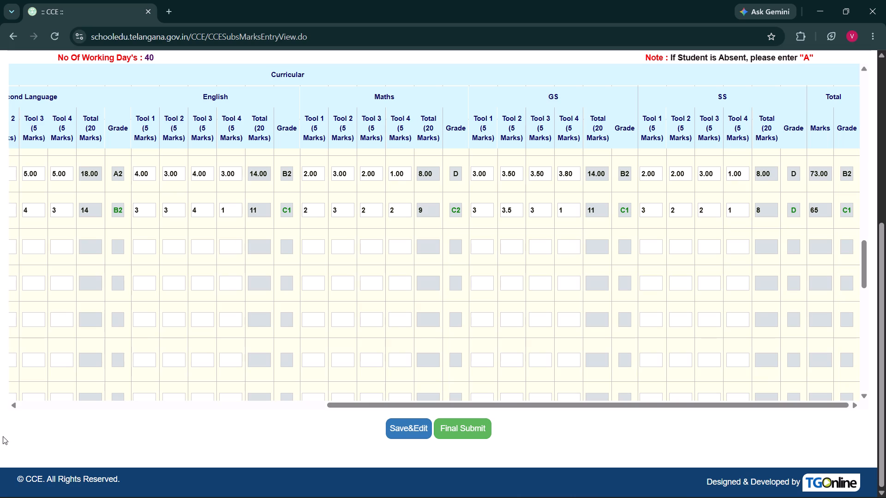
double_click(13, 406)
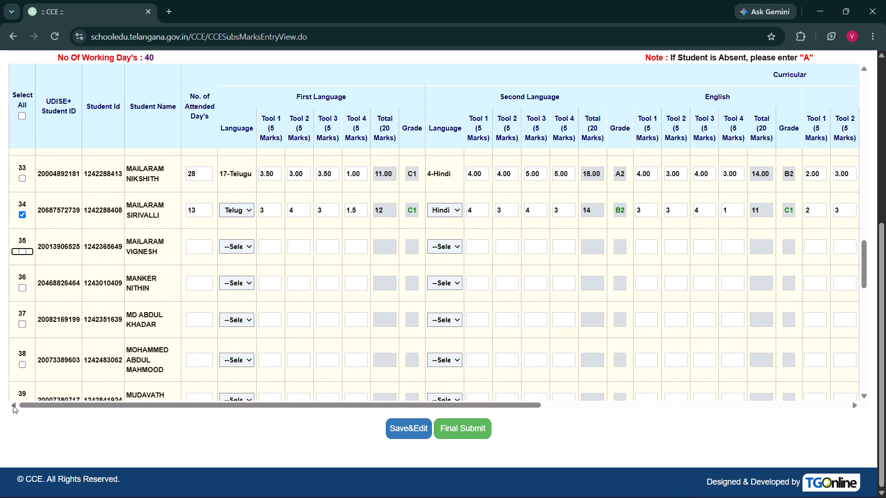
click(21, 249)
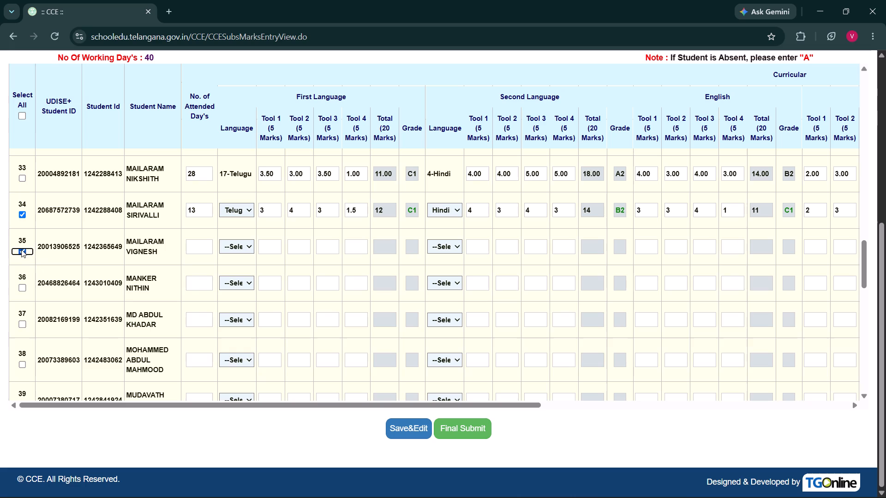
click(192, 246)
text(30)
key(Tab)
Set row 35's first language to Telugu and enter its Tool 1 to 4 marks as 3, 4, 3 and 3.5.
key(Return)
key(Down)
key(Return)
key(Tab)
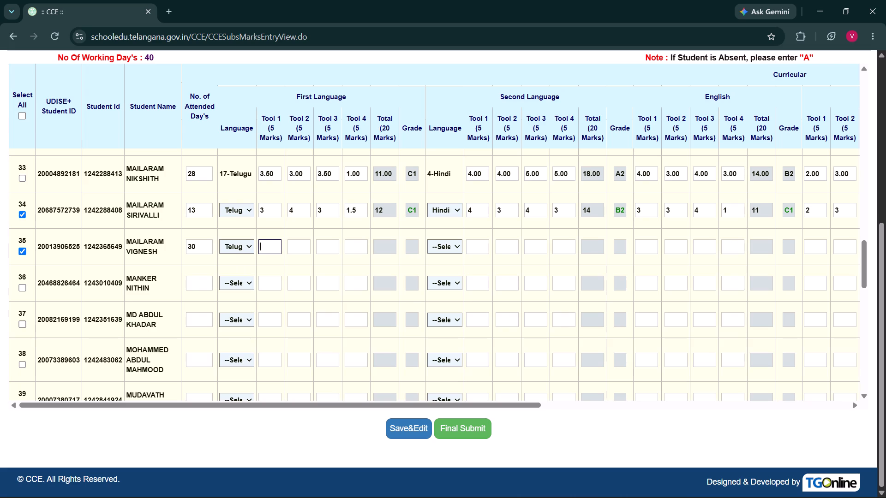
key(3)
key(Tab)
key(4)
key(Tab)
key(3)
key(Tab)
text(3.5)
key(Tab)
Set row 35's second language to Hindi.
key(Return)
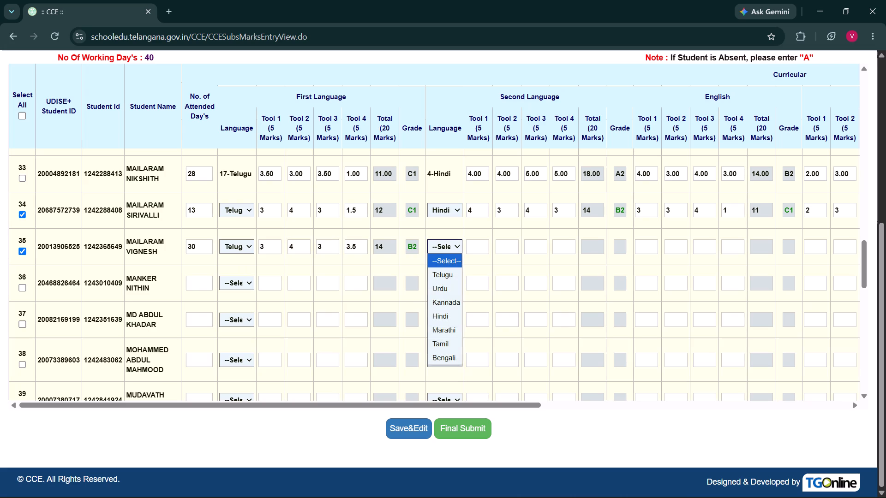
key(Down)
key(Down)
key(Down)
key(Down)
key(Down)
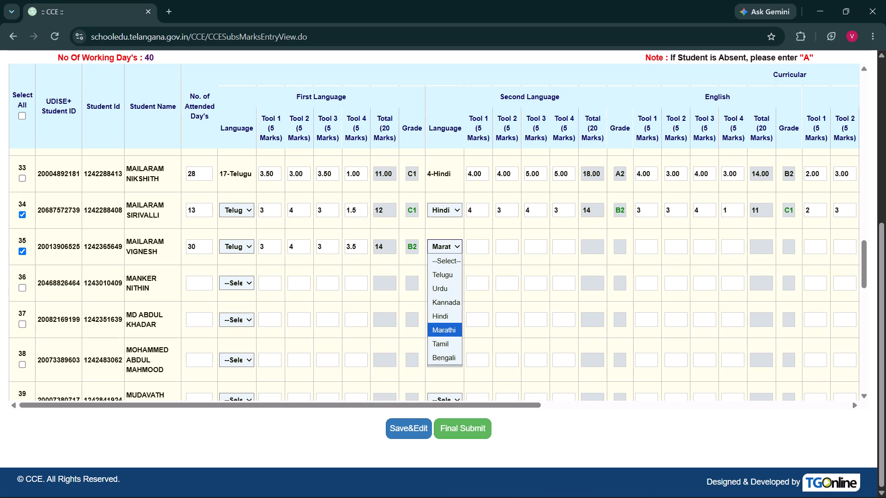
key(Up)
key(Up)
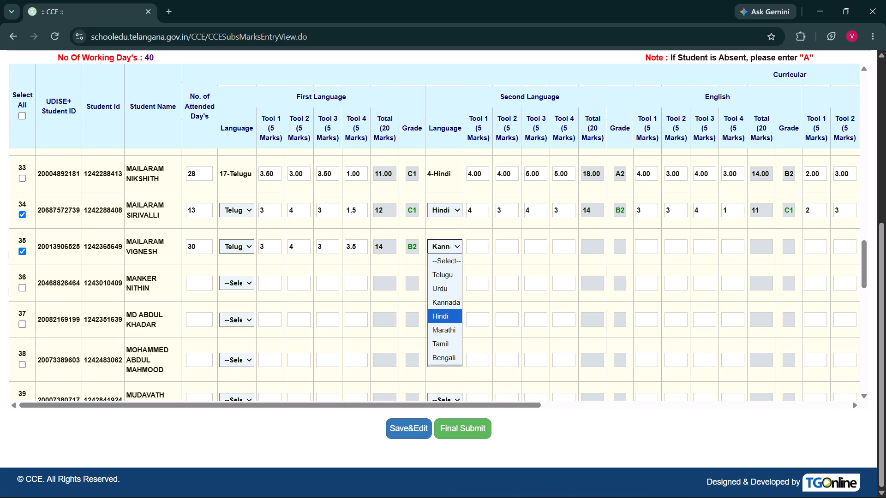
key(Down)
key(Return)
key(Tab)
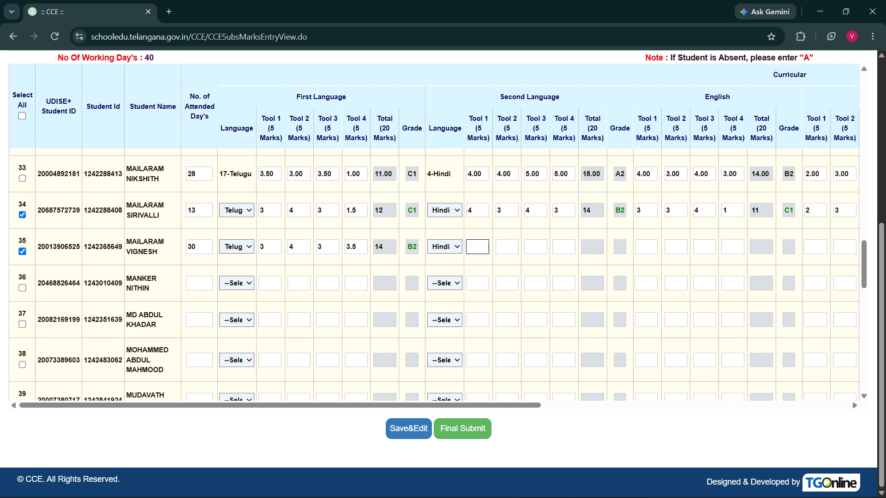
Enter row 35's Second Language marks for Tools 1 to 4 as 3, 4, 3 and 3.5.
key(3)
key(Tab)
key(4)
key(Tab)
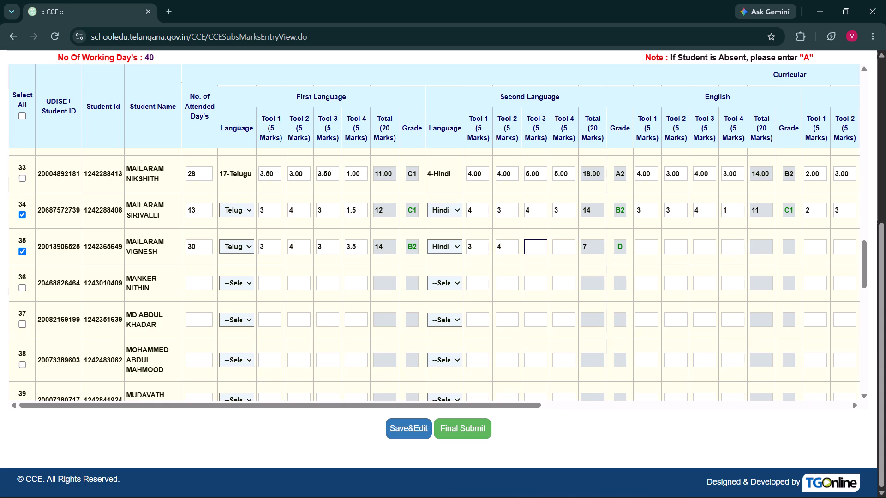
key(3)
key(Tab)
text(3.5)
key(Tab)
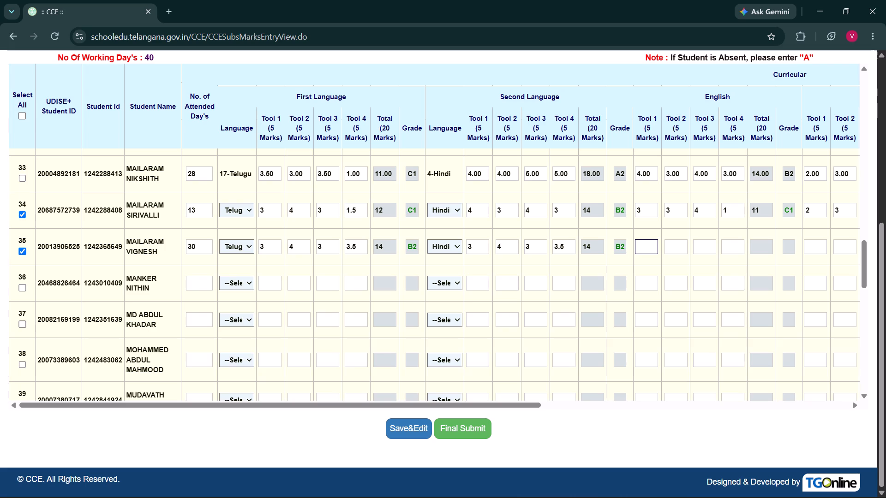
Enter row 35's English marks for Tools 1 to 4 as 3, 3, 3 and 1.
key(3)
key(Tab)
key(3)
key(Tab)
key(3)
key(Tab)
key(1)
key(Tab)
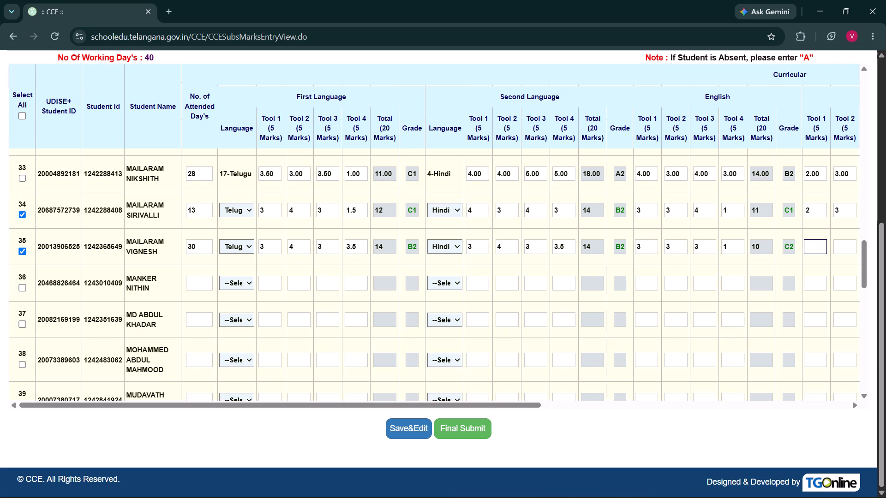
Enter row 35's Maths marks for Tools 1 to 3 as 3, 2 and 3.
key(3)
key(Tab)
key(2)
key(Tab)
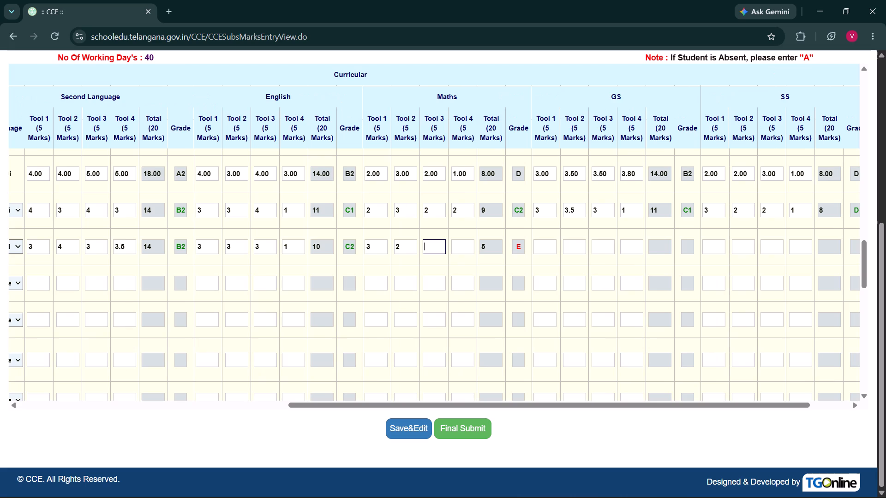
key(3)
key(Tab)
Correct row 35's Maths marks for Tools 1 to 3 to 2, 3 and 2.
click(372, 242)
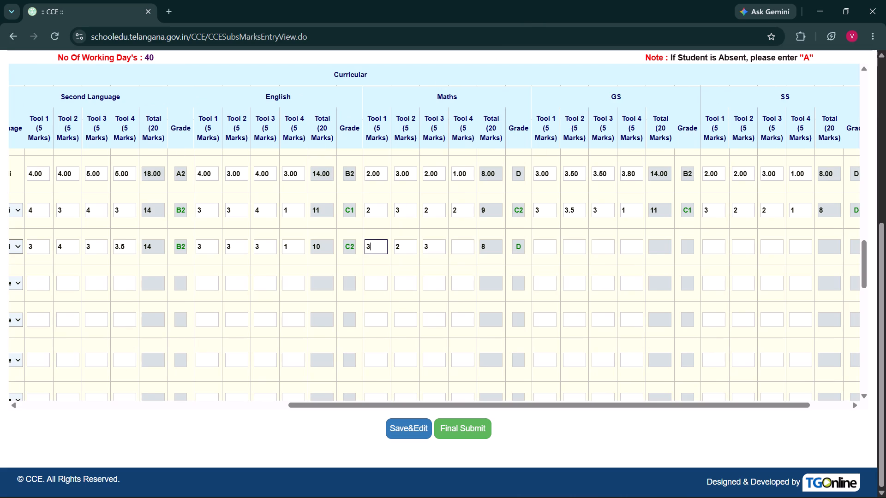
key(BackSpace)
key(2)
key(Tab)
key(3)
key(Tab)
key(2)
key(Tab)
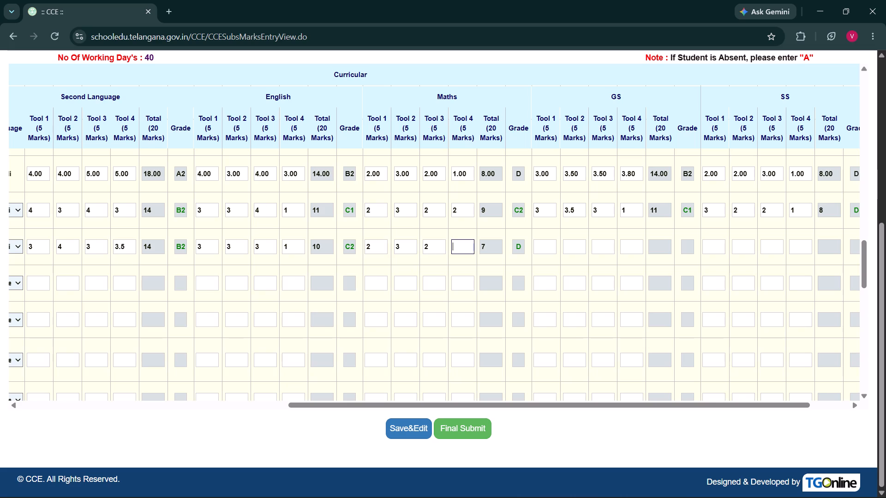
Enter 1.5 as row 35's Maths mark for Tool 4.
text(1.5)
key(Tab)
Enter row 35's GS marks for Tools 1 to 4 as 3.5, 3, 3.5 and 2.5.
text(3.5)
key(Tab)
key(3)
key(Tab)
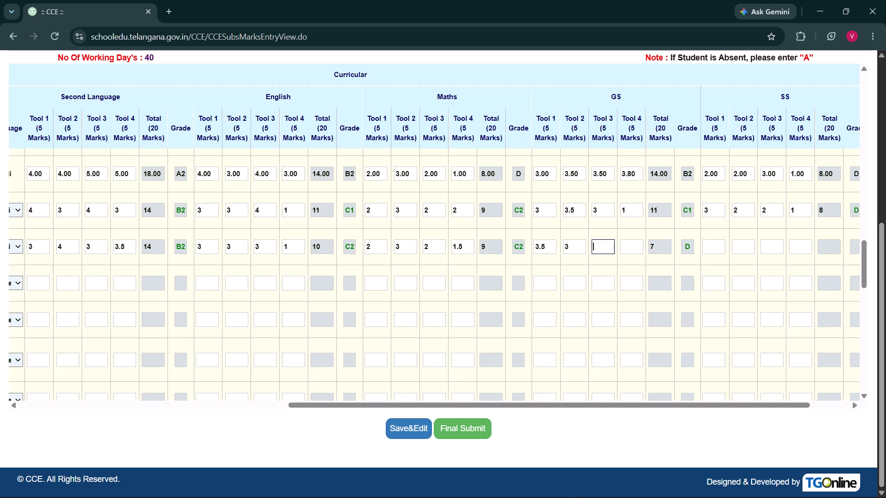
text(3.5)
key(Tab)
text(2.5)
key(Tab)
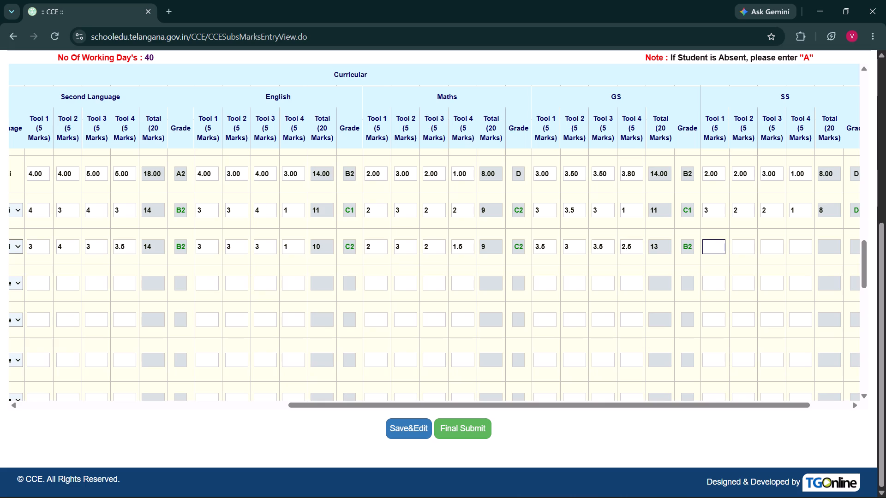
Enter row 35's SS marks for Tools 1 to 4 as 3, 3, 4 and 2.
key(3)
key(Tab)
key(3)
key(Tab)
key(4)
key(Tab)
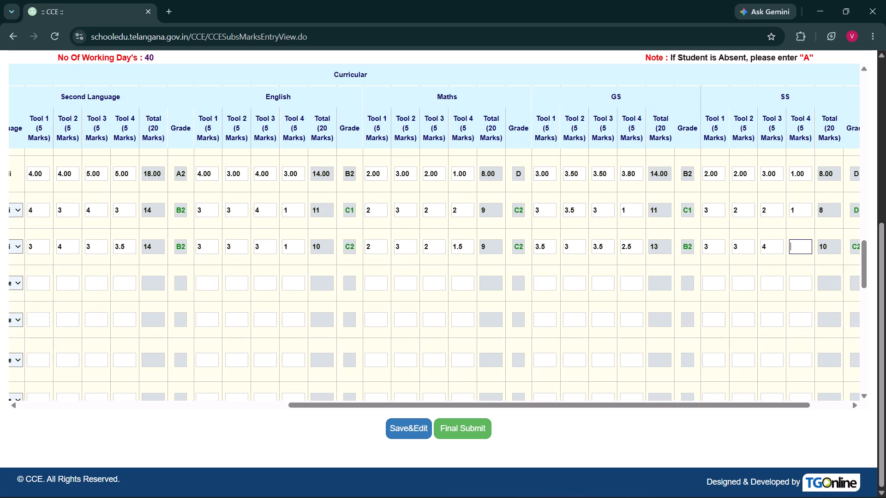
key(2)
key(Tab)
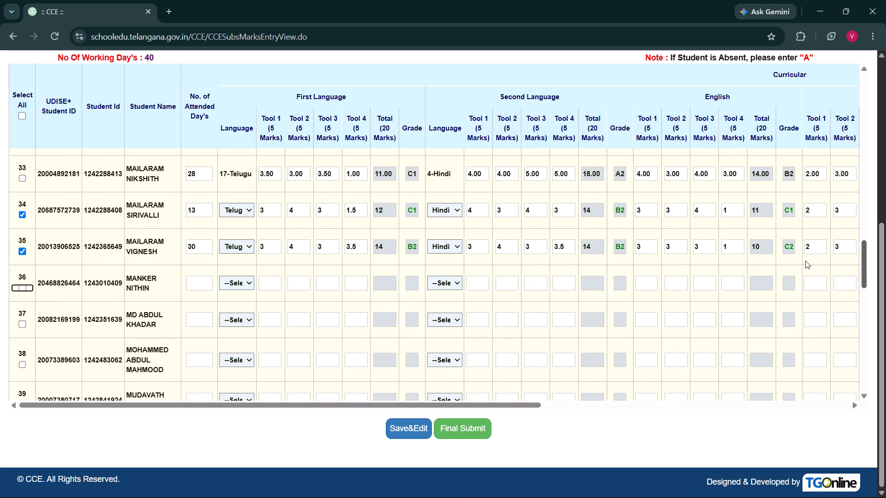
click(857, 403)
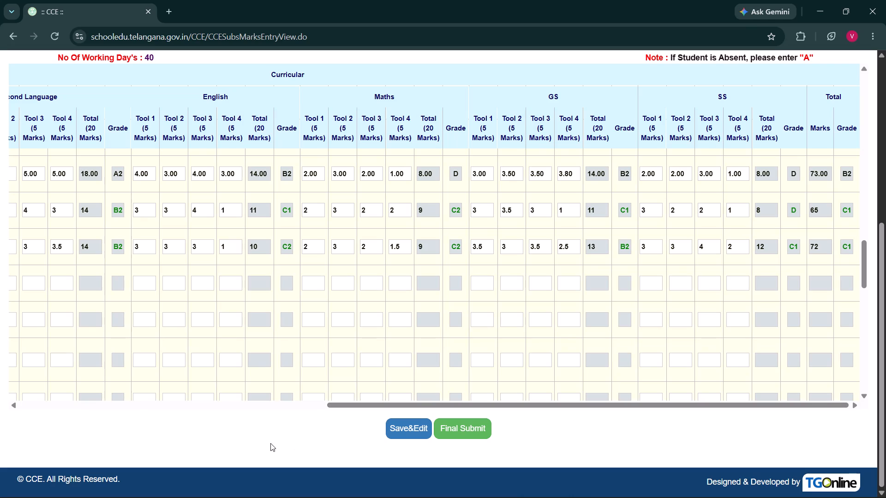
Enter 33 as the number of attended days for row 36.
double_click(15, 405)
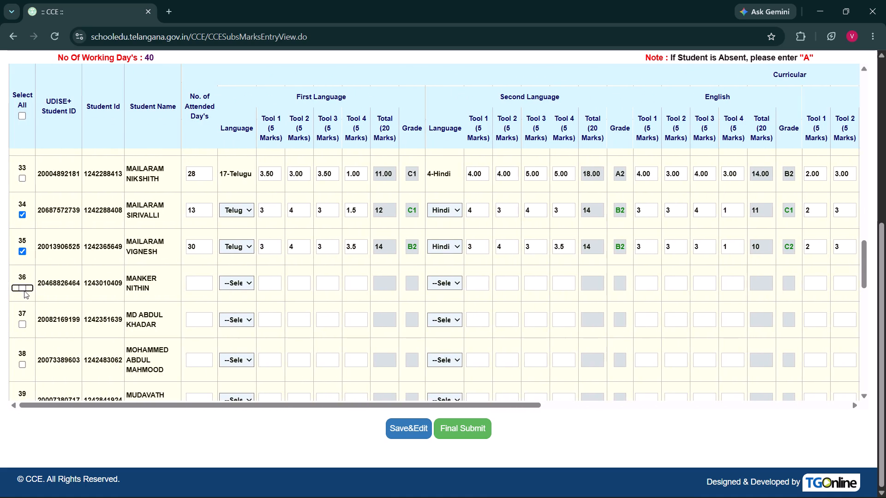
click(24, 290)
click(24, 290)
click(190, 279)
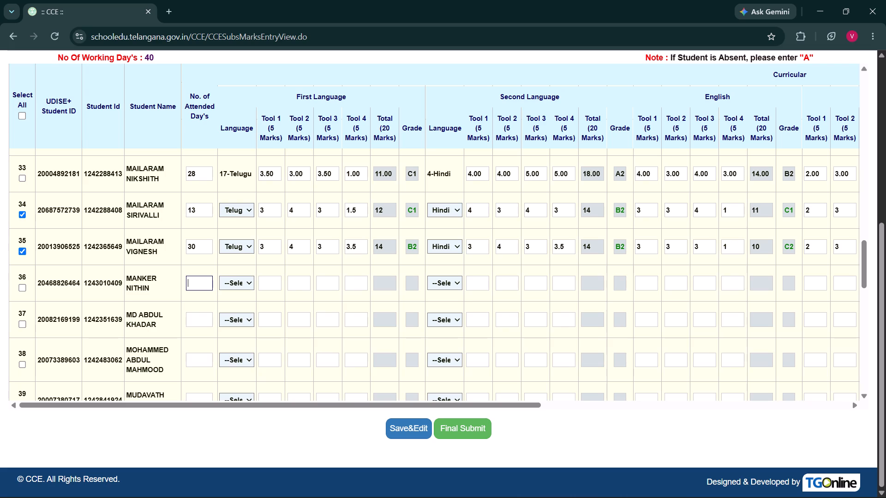
text(33)
Set row 36's First Language to Telugu and enter its Tools 1 to 4 marks as 4, 5, 4 and 4.8.
key(Tab)
key(Return)
key(Right)
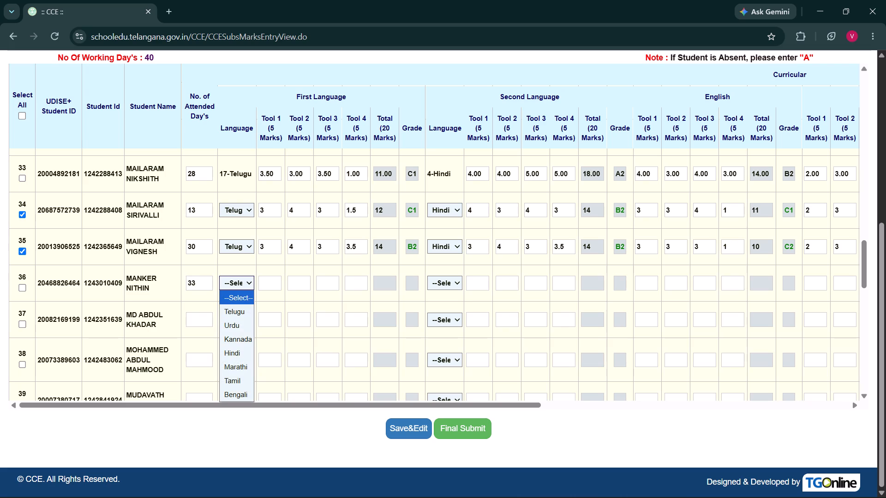
key(Down)
key(Return)
key(Tab)
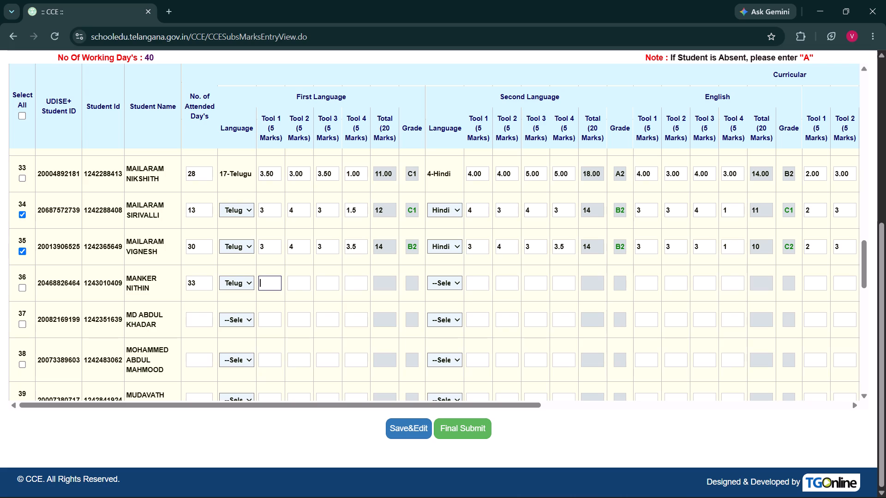
key(4)
key(Tab)
key(5)
key(Tab)
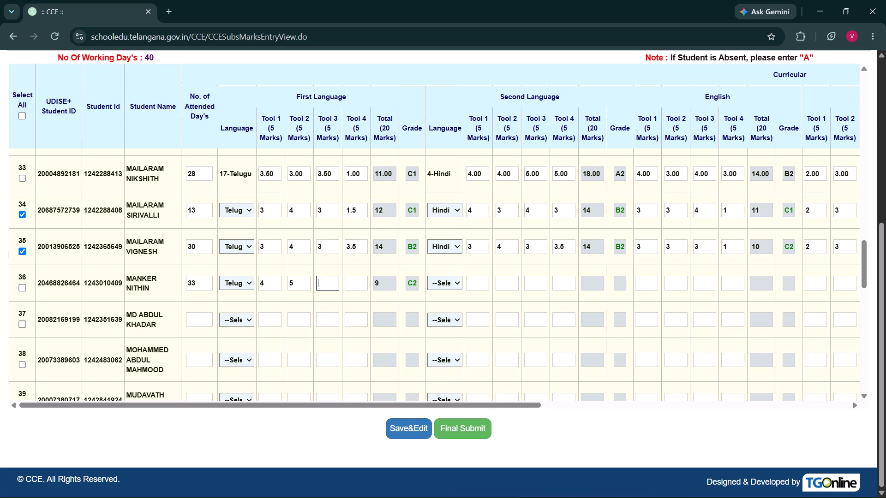
key(4)
key(Tab)
text(4.8)
key(Tab)
Set row 36's Second Language to Hindi and enter 5 marks for each of Tools 1 to 4.
key(Return)
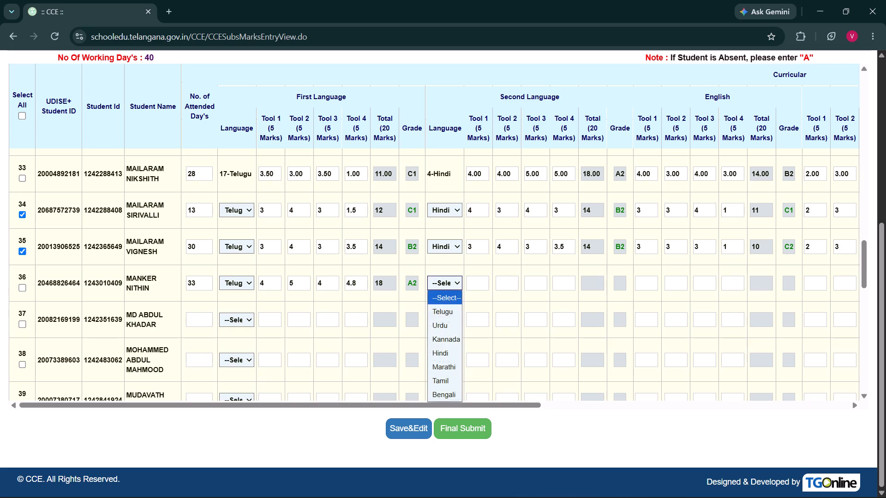
key(Down)
key(Down)
key(Down)
key(Down)
key(Return)
key(Tab)
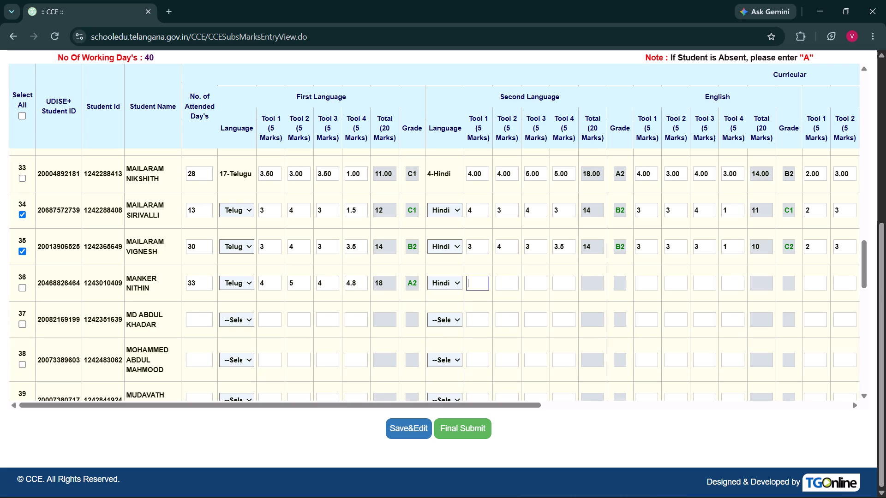
key(5)
key(Tab)
key(5)
key(Tab)
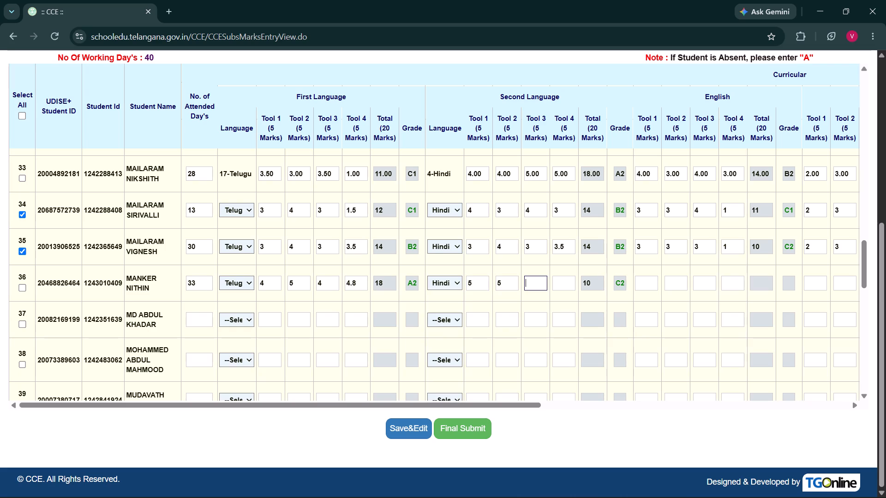
key(5)
key(Tab)
key(5)
key(Tab)
Enter row 36's English marks for Tools 1 to 4 as 5, 5, 5 and 3.
key(5)
key(Tab)
key(5)
key(Tab)
key(5)
key(Tab)
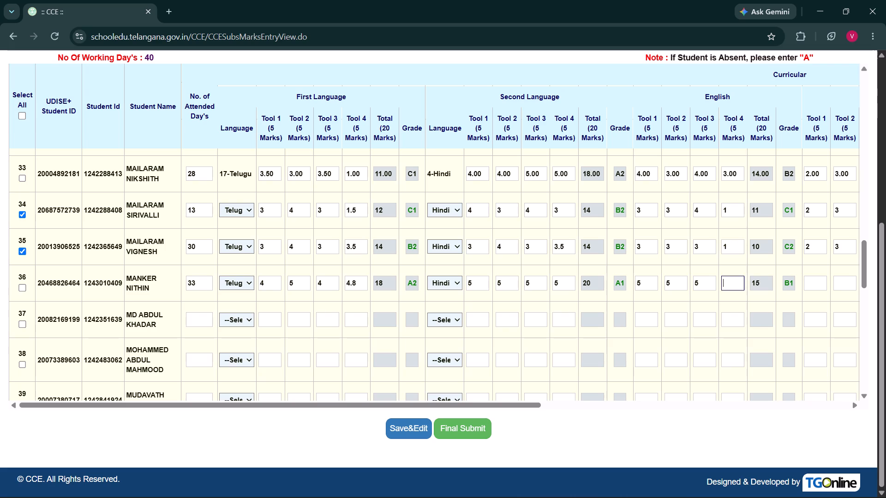
key(3)
key(Tab)
Enter row 36's Maths marks as 5 for each of Tools 1 to 4.
key(5)
key(Tab)
key(5)
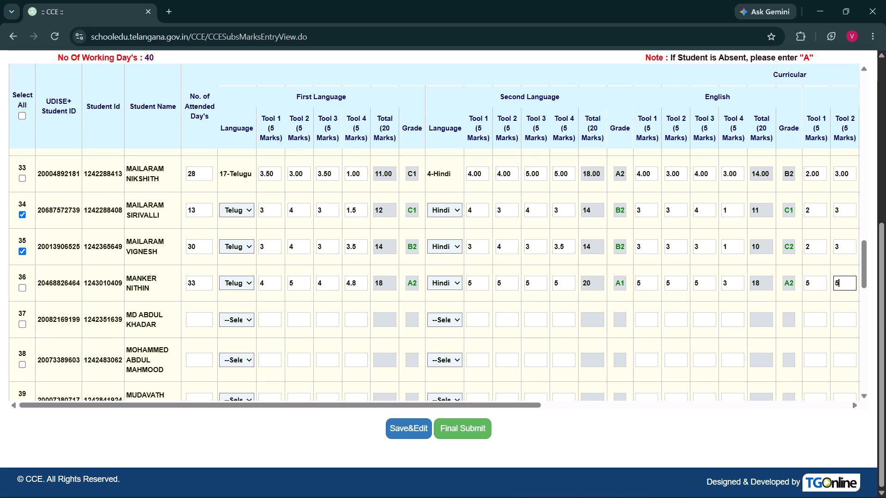
key(Tab)
key(5)
key(Tab)
key(5)
key(Tab)
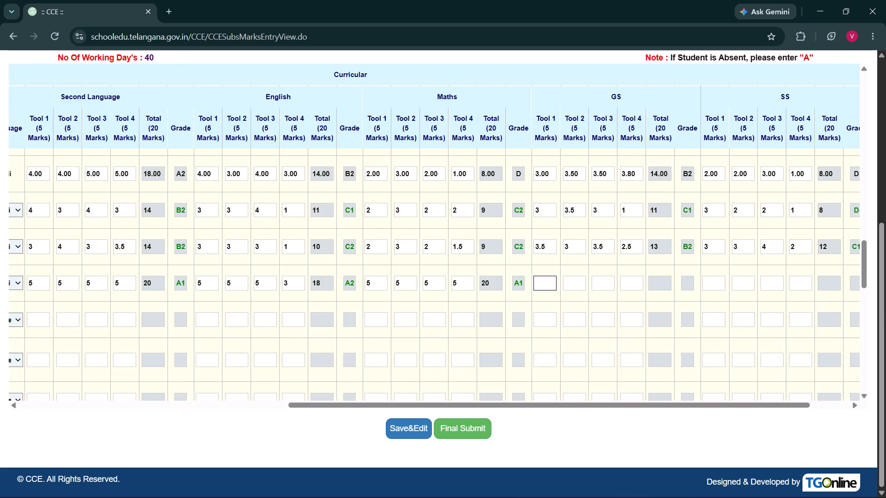
Enter row 36's GS marks as 5 for each of Tools 1 to 4.
key(5)
key(Tab)
key(5)
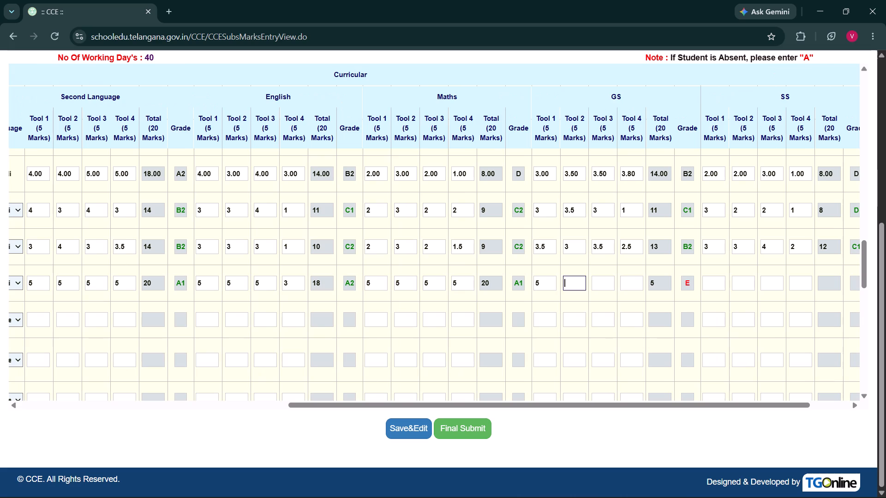
key(Tab)
key(5)
key(Tab)
key(5)
key(Tab)
Enter row 36's SS marks for Tools 1 to 4 as 4, 5, 5 and 4.
key(4)
key(Tab)
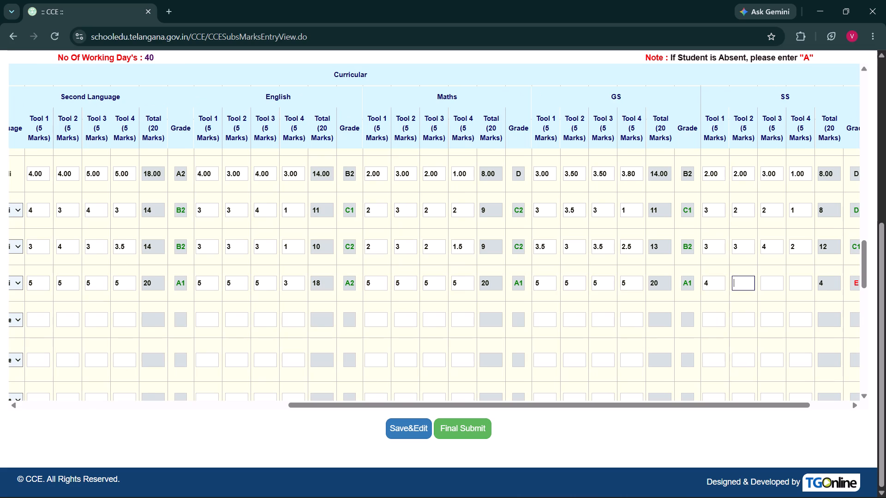
key(5)
key(Tab)
key(5)
key(Tab)
key(4)
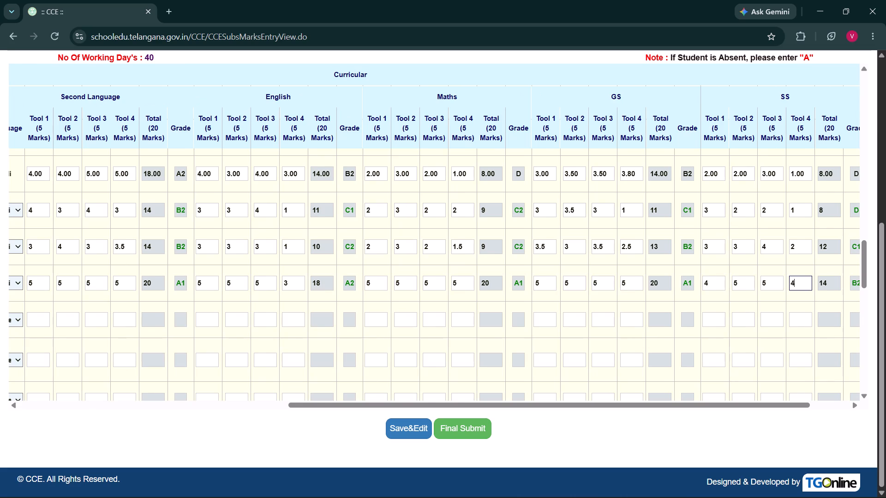
key(Tab)
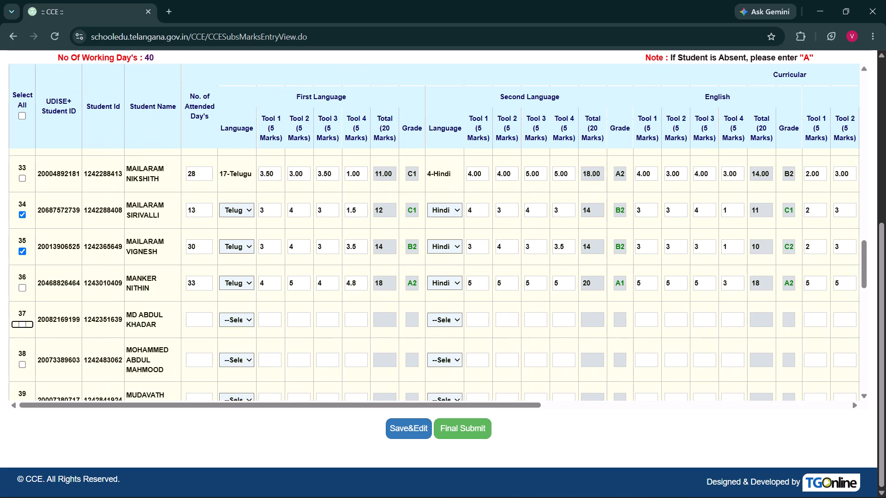
Check the overall total marks and grade for row 36.
triple_click(854, 406)
triple_click(854, 406)
triple_click(854, 406)
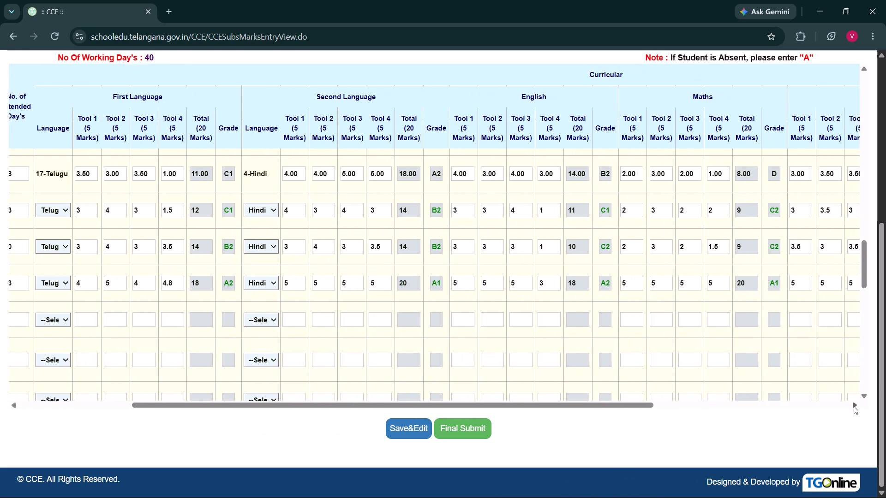
triple_click(854, 406)
triple_click(854, 406)
triple_click(854, 406)
triple_click(854, 406)
triple_click(854, 406)
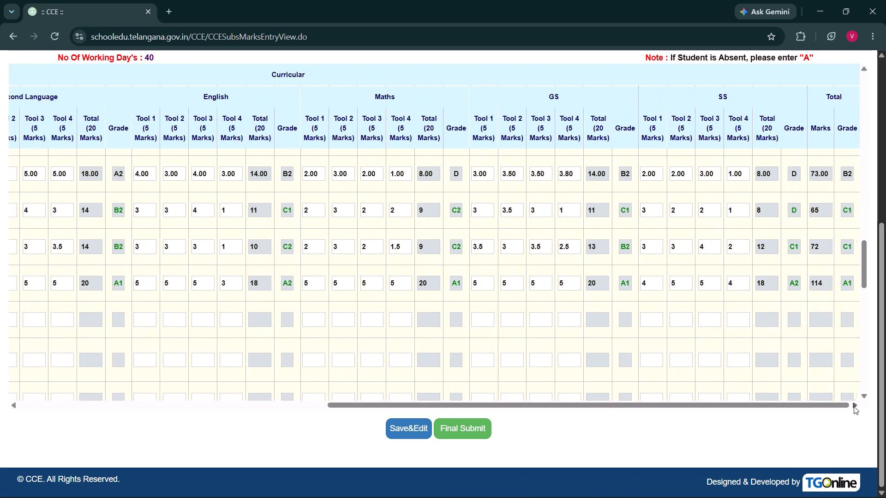
double_click(854, 406)
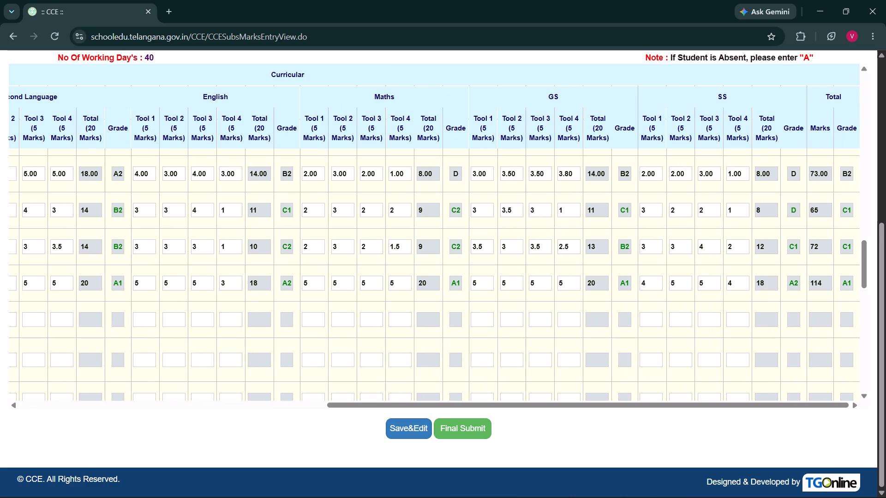
Save the entered marks while keeping them editable, without making the final submission.
click(401, 433)
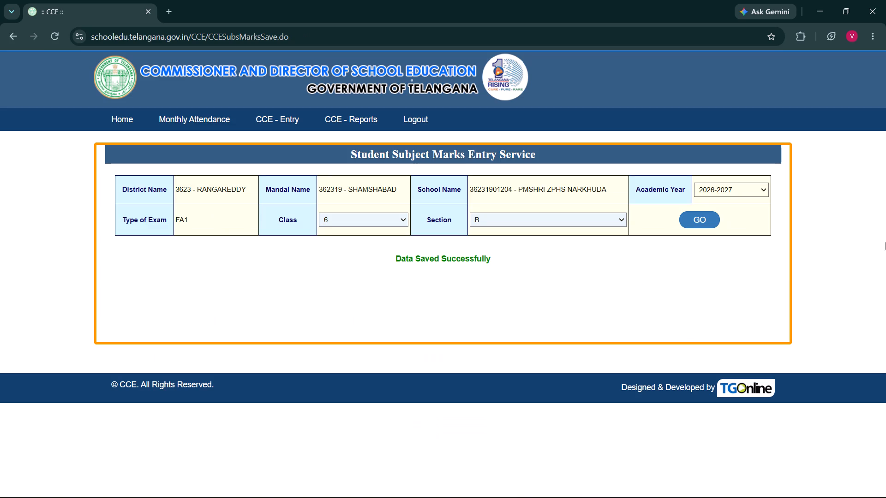
Reload the FA1 marks entry list for Class 6, Section B, academic year 2026-2027.
click(715, 218)
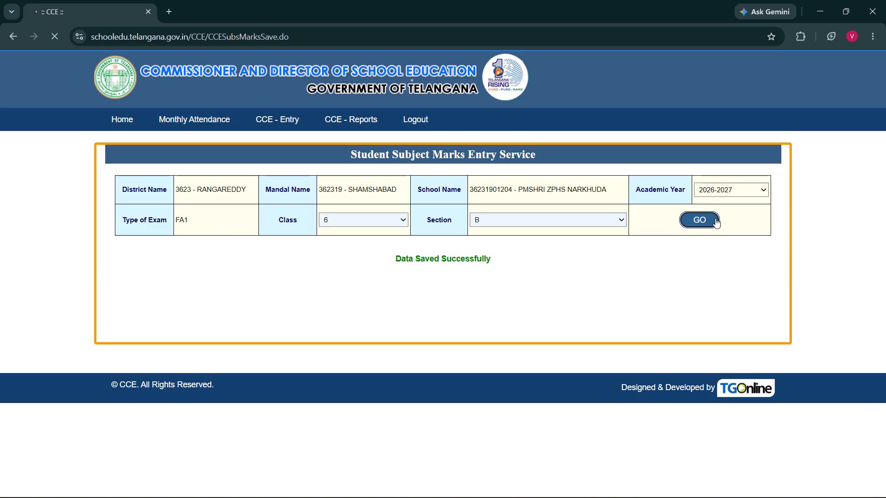
click(715, 218)
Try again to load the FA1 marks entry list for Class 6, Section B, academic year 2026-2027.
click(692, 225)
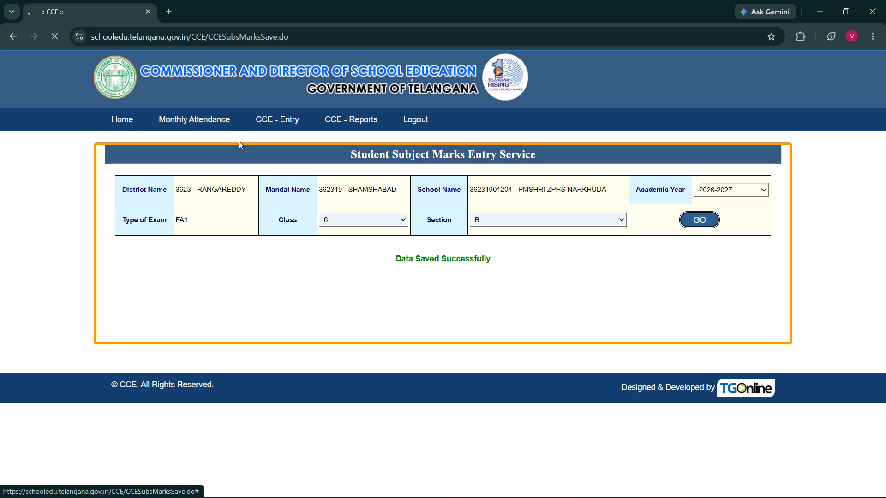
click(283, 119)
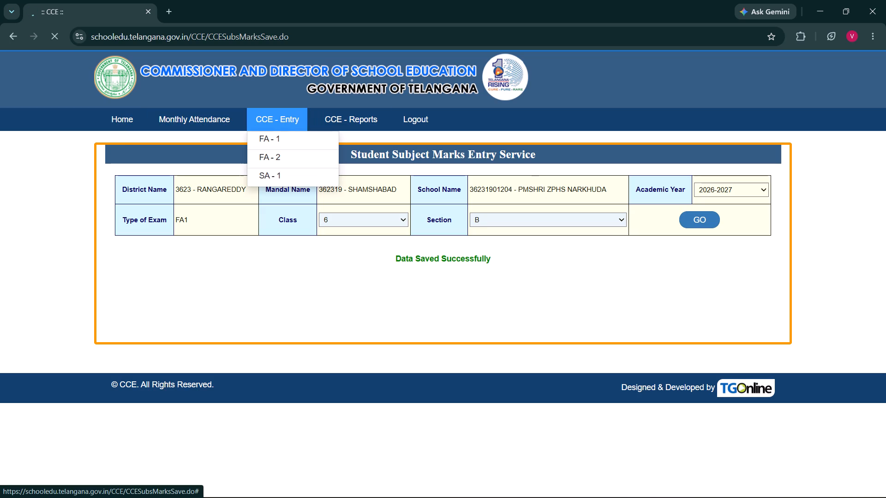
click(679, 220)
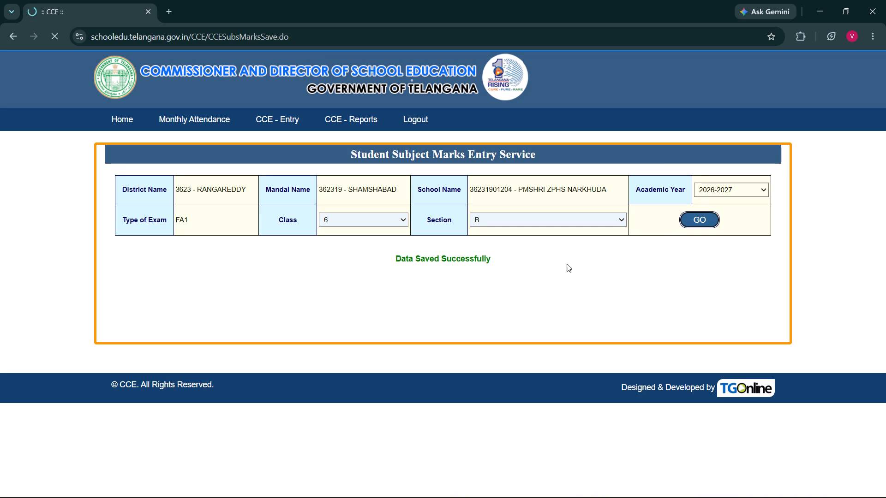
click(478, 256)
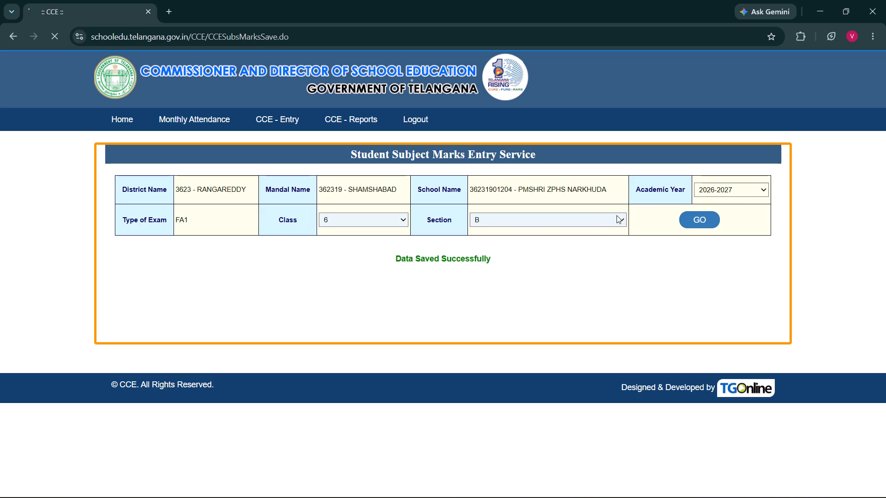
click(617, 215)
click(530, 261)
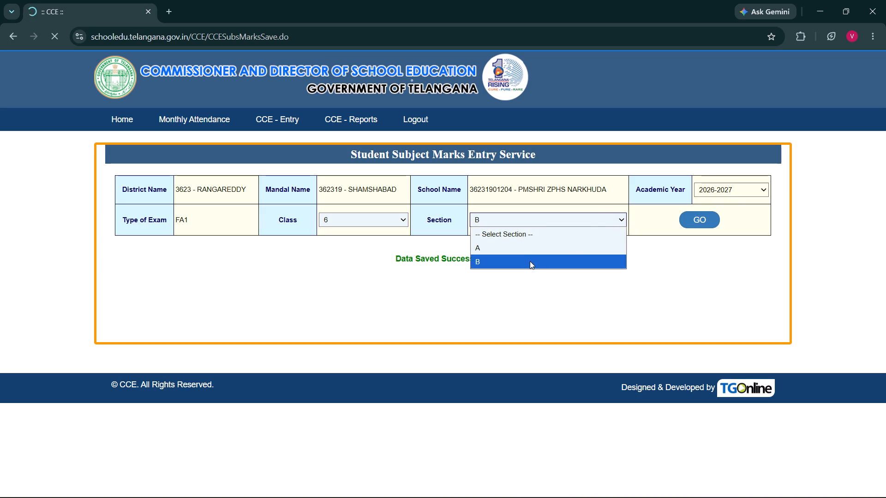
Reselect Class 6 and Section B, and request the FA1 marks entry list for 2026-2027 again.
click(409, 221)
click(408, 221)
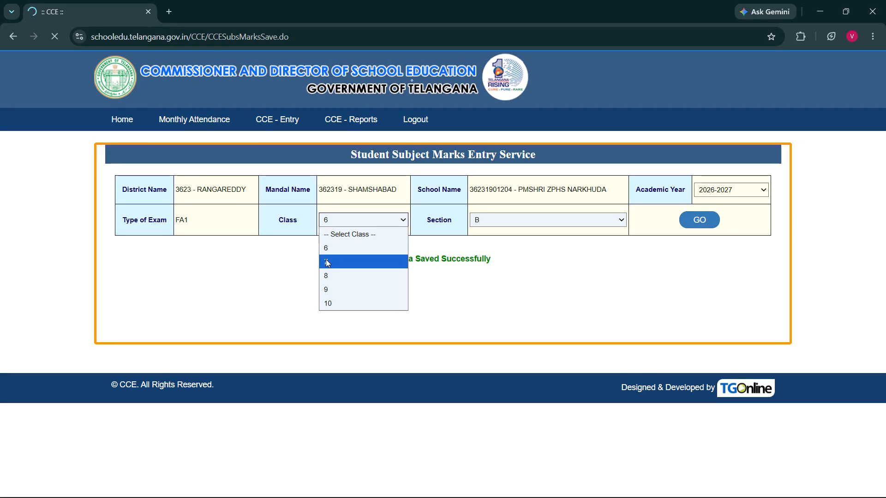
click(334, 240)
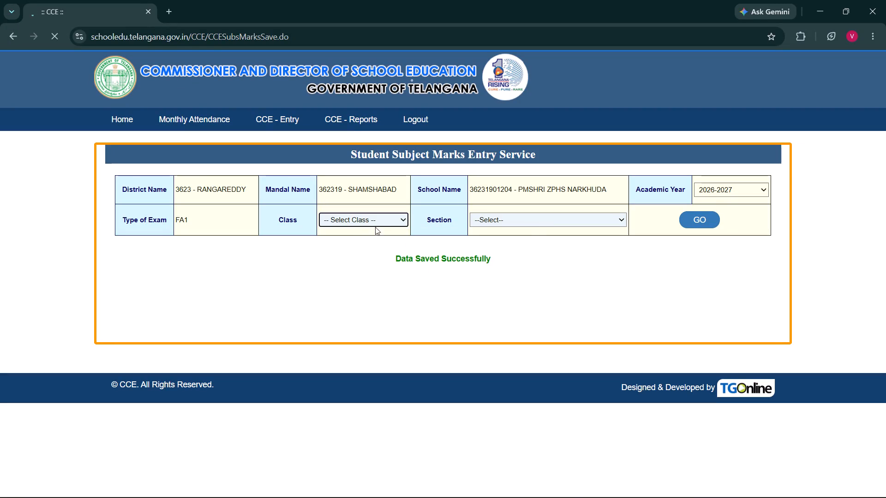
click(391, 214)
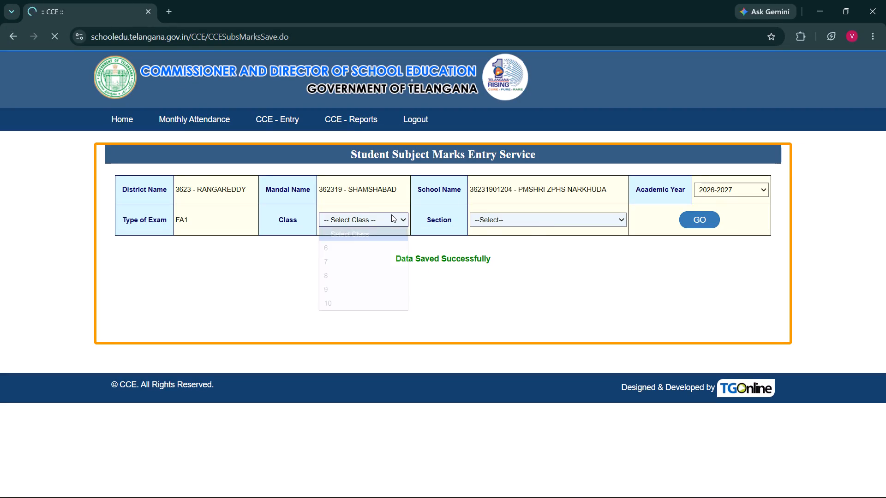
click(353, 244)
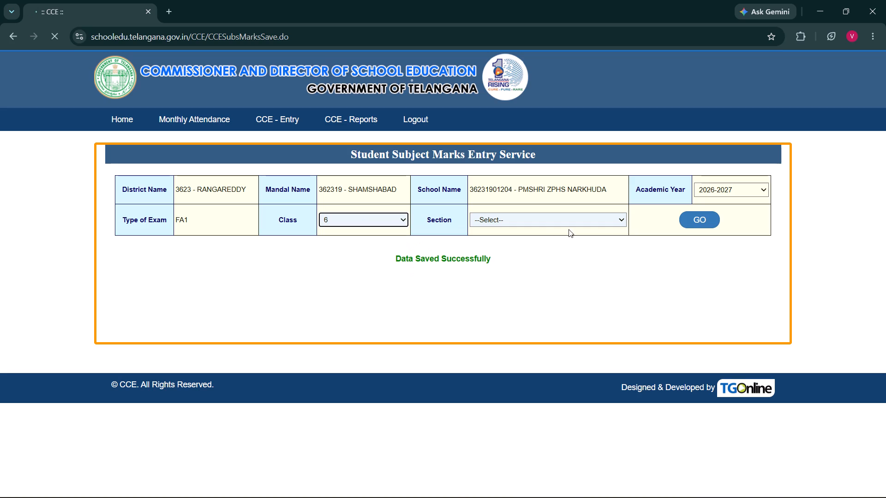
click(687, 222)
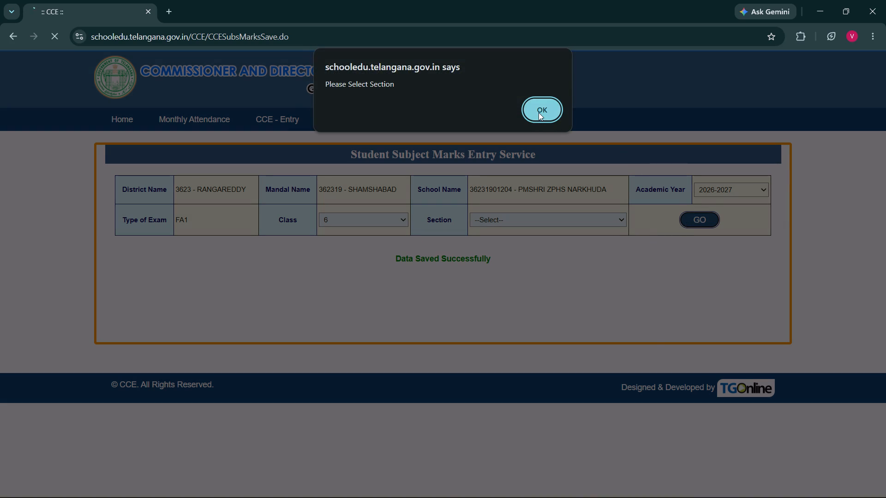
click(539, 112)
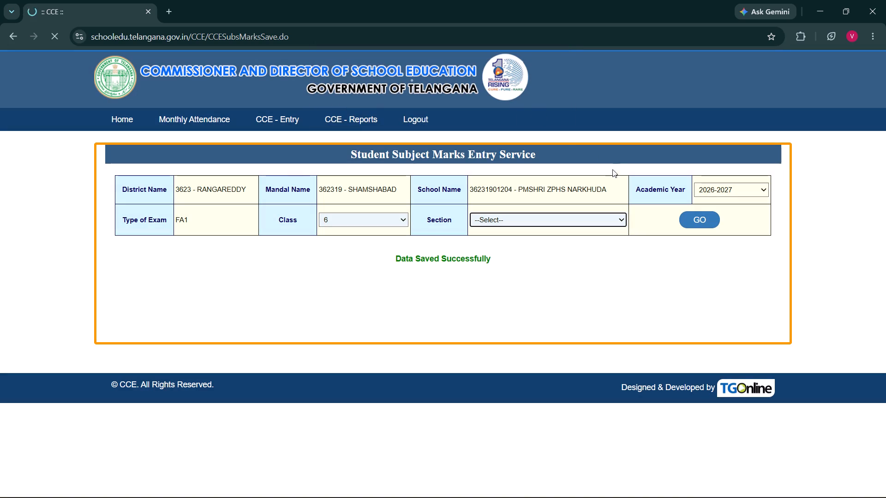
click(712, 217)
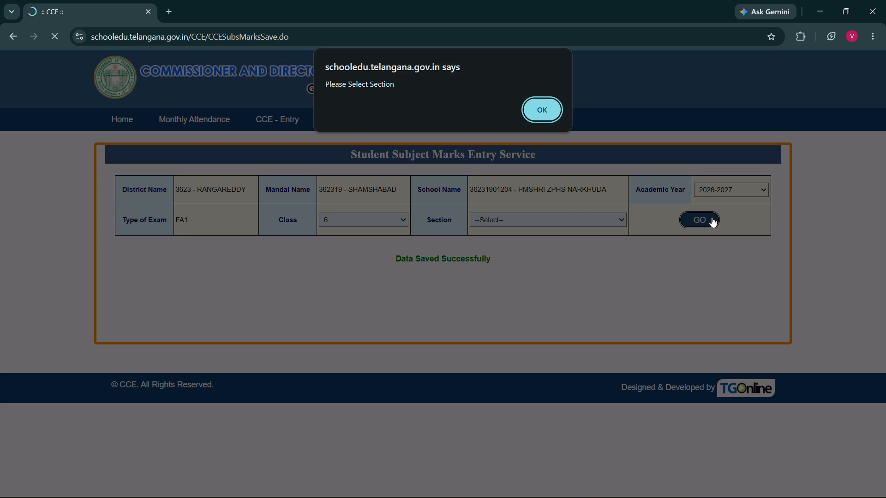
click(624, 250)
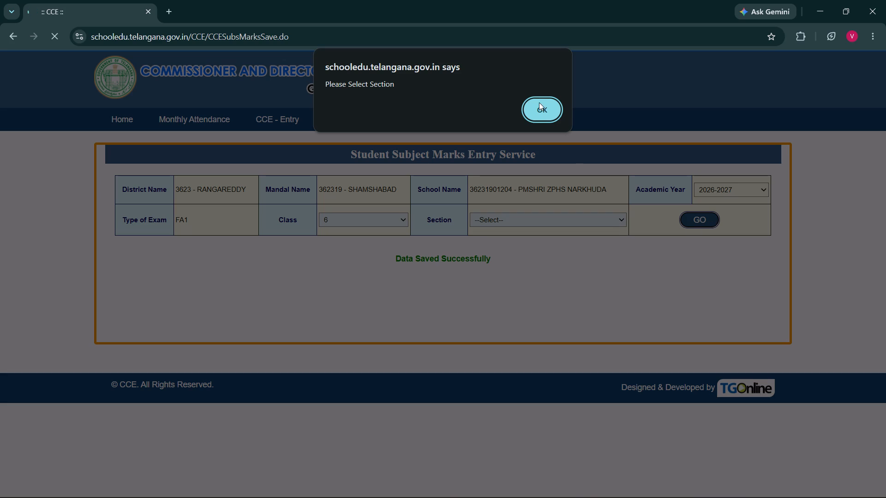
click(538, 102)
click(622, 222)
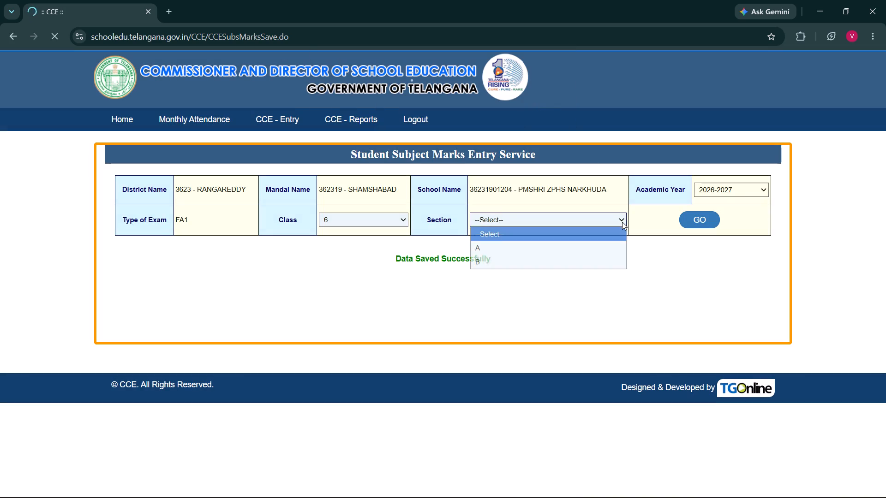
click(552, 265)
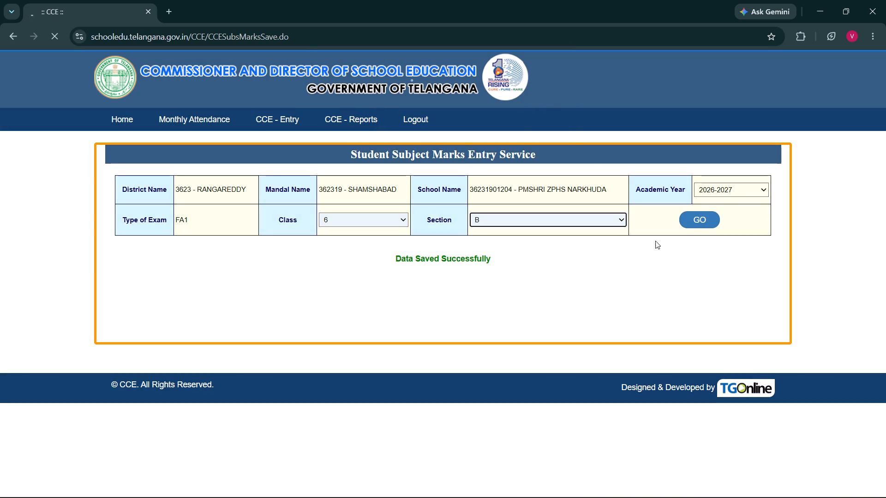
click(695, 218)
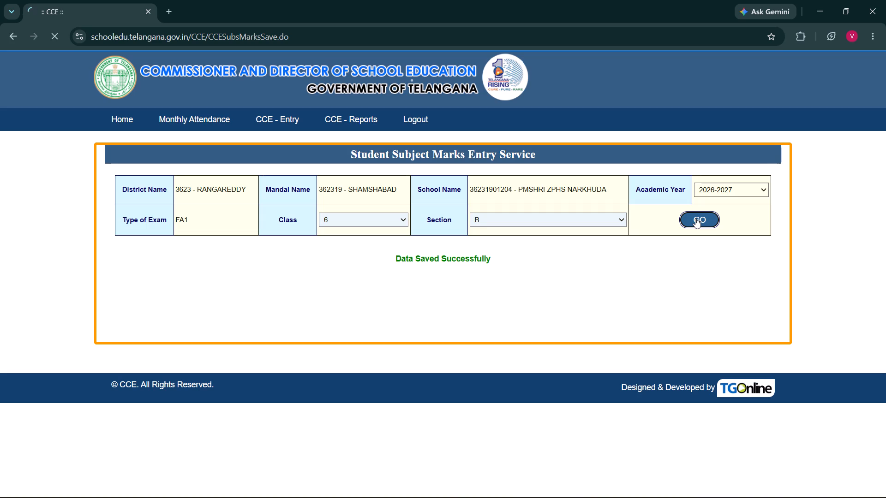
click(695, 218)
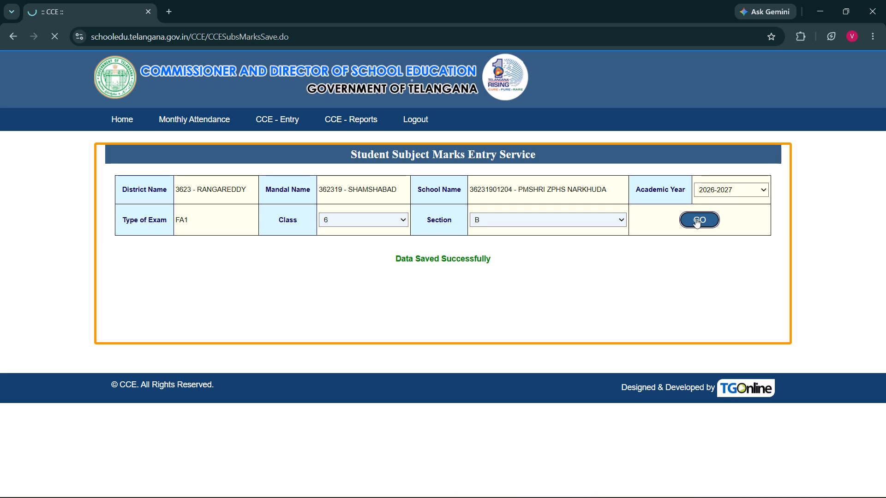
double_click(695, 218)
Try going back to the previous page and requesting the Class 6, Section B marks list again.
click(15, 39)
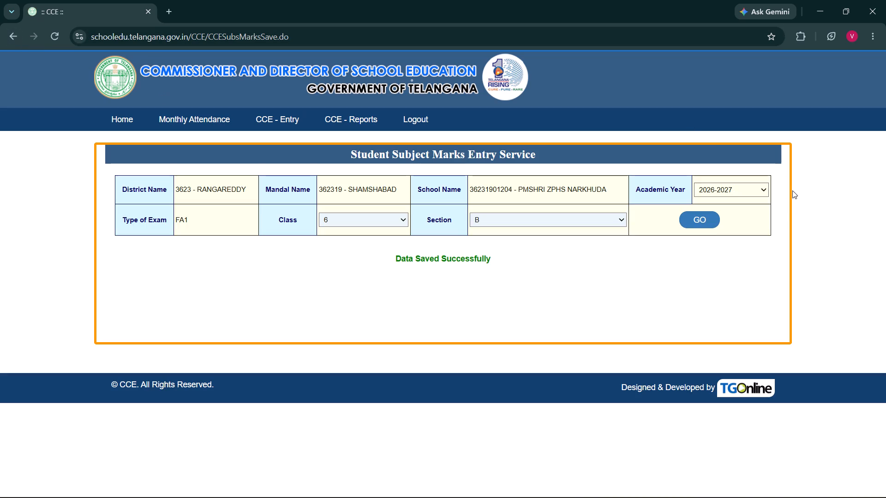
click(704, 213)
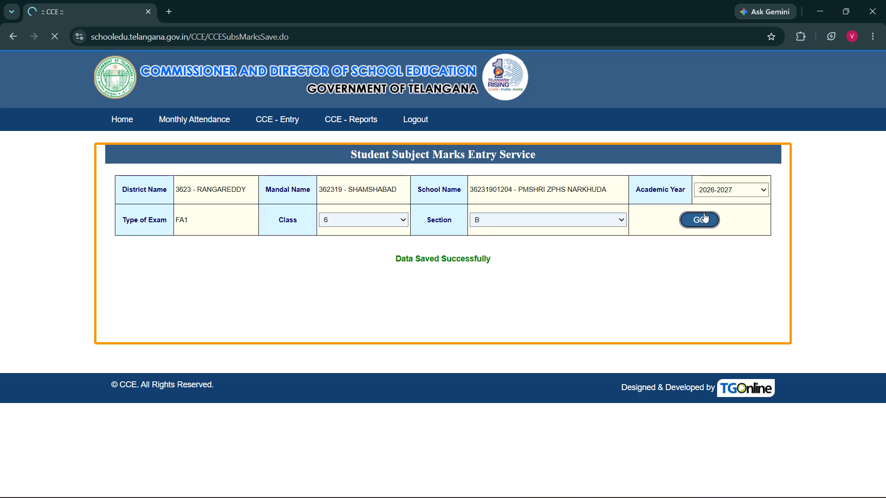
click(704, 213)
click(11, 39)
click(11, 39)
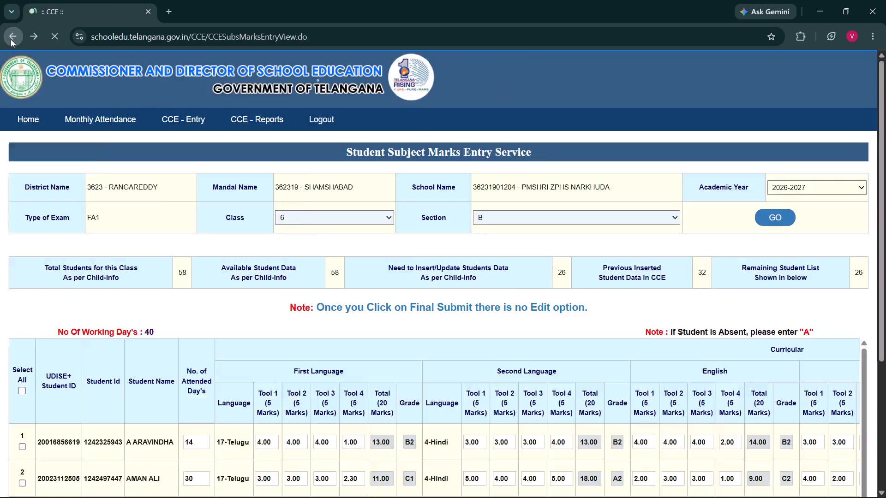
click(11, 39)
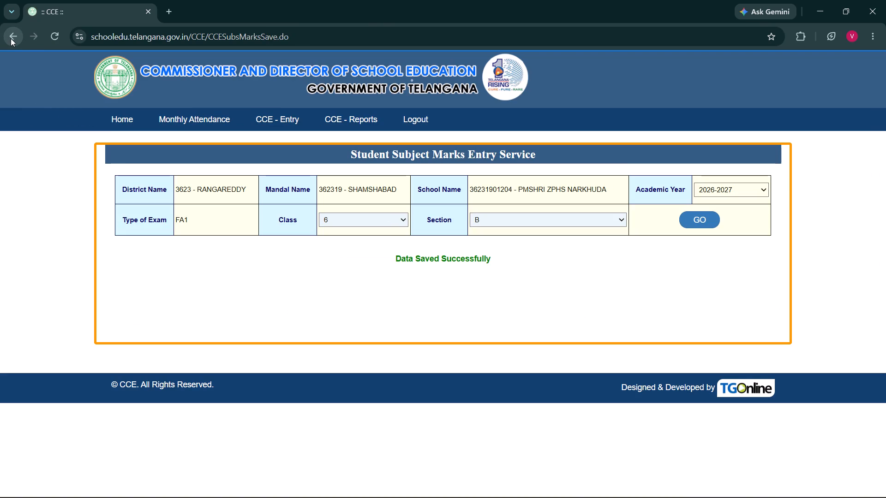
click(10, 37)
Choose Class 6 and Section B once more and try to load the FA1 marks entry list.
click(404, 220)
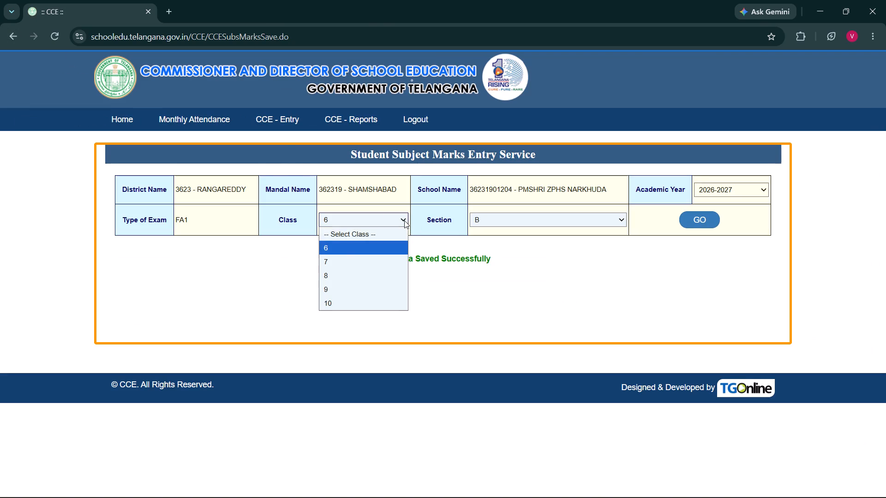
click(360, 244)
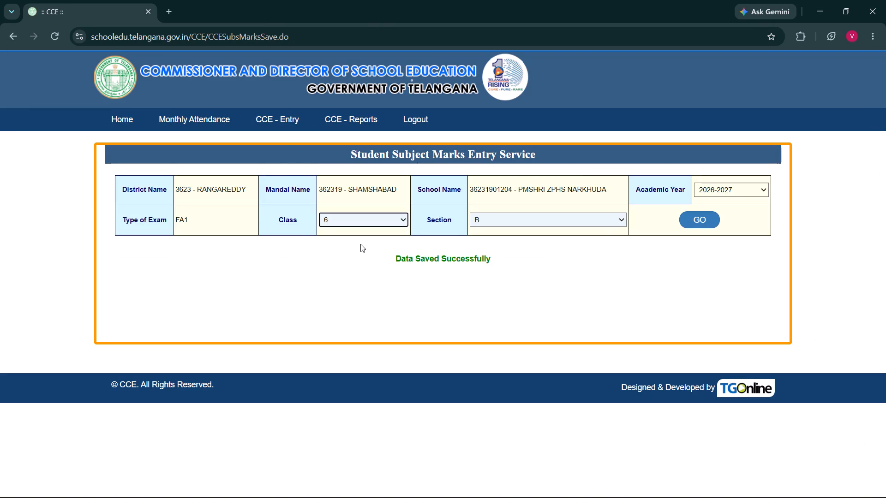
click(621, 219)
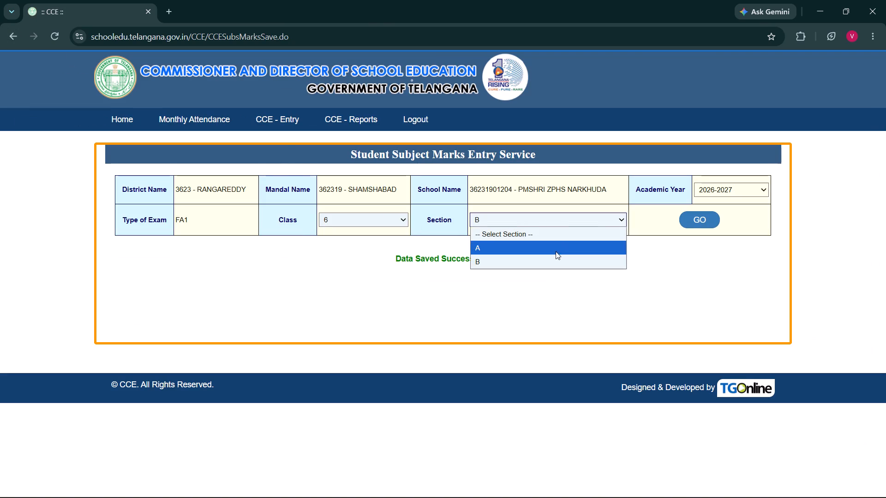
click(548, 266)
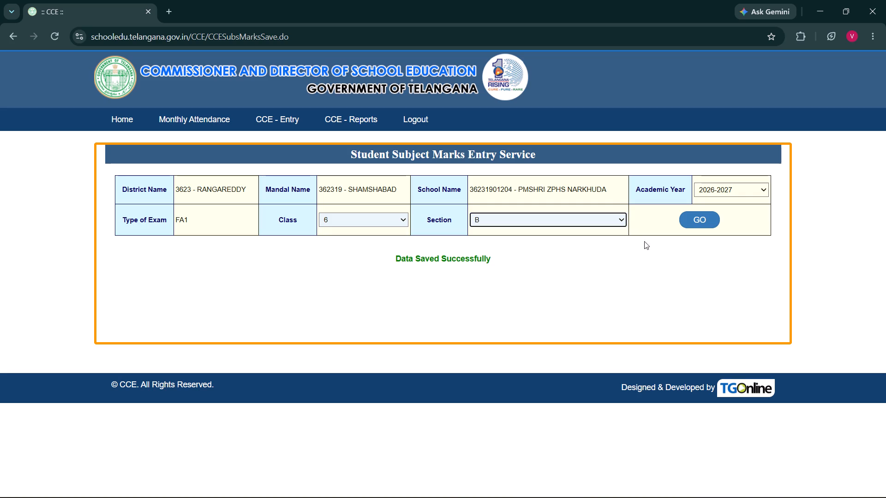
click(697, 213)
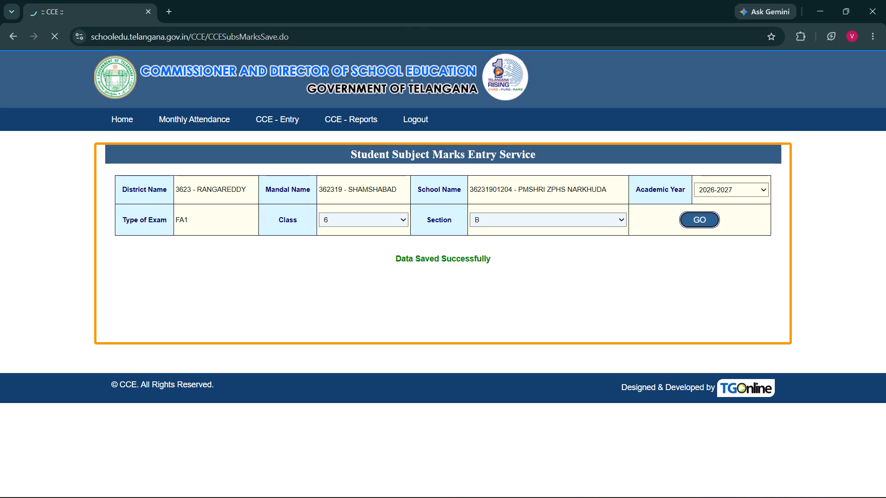
Close the browser tab with the CCE marks entry portal.
click(152, 7)
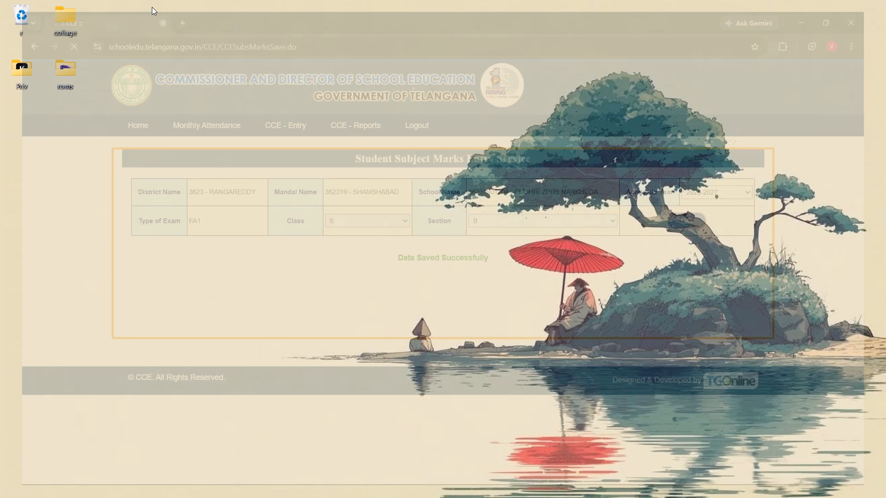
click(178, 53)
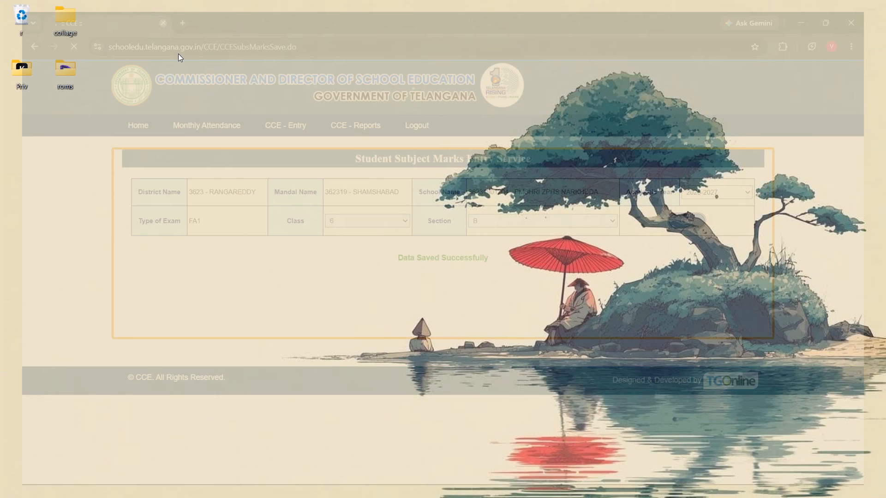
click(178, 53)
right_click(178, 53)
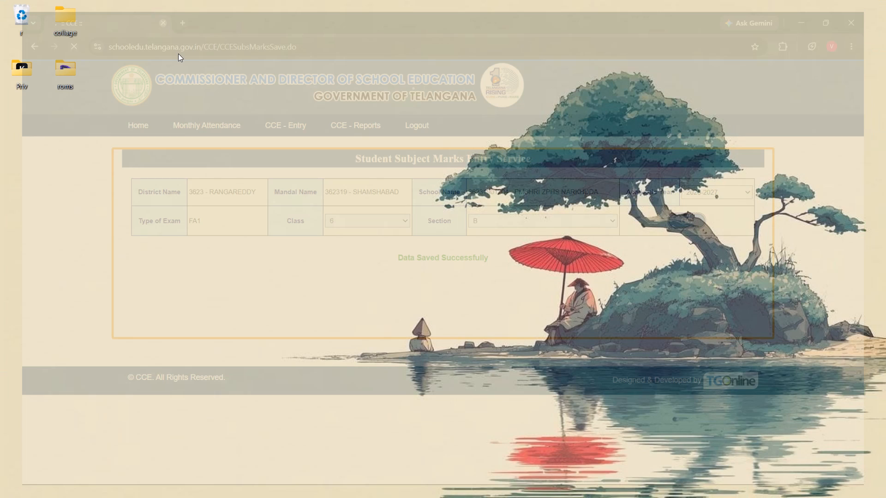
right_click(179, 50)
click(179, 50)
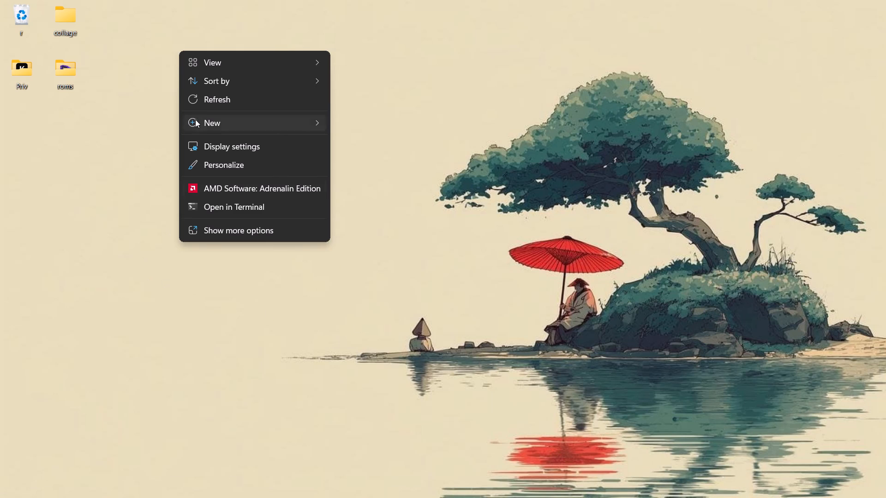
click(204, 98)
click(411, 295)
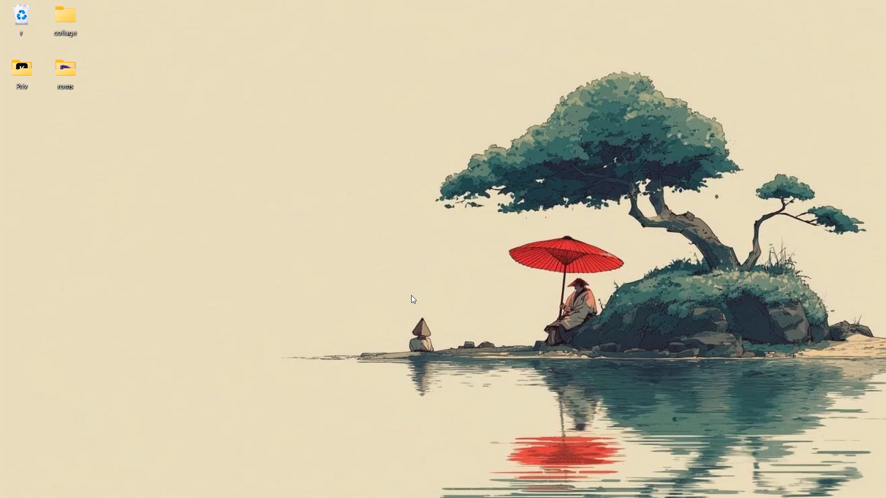
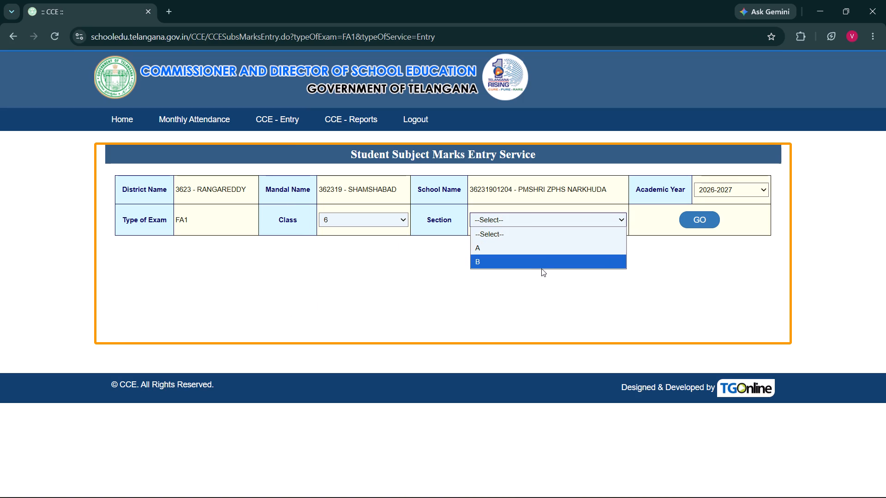
Select Section B for Class 6 and request the 2026-2027 FA1 marks entry list, resubmitting the request once.
click(542, 268)
click(542, 266)
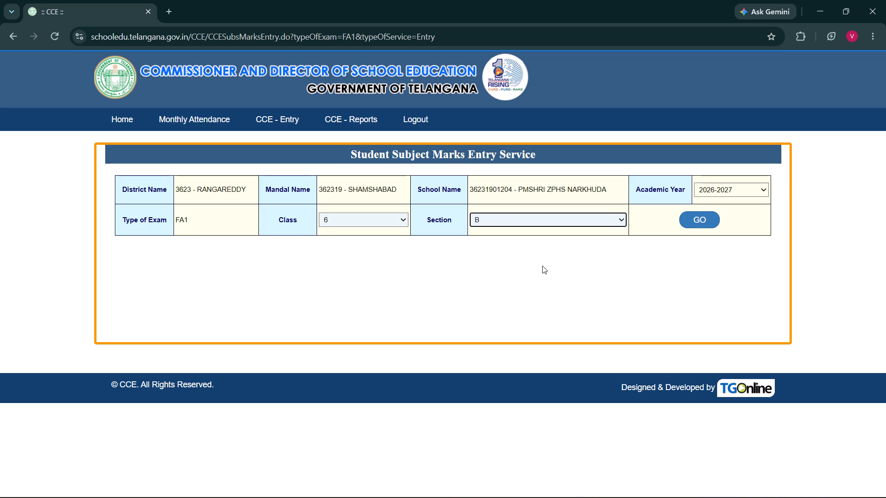
click(711, 221)
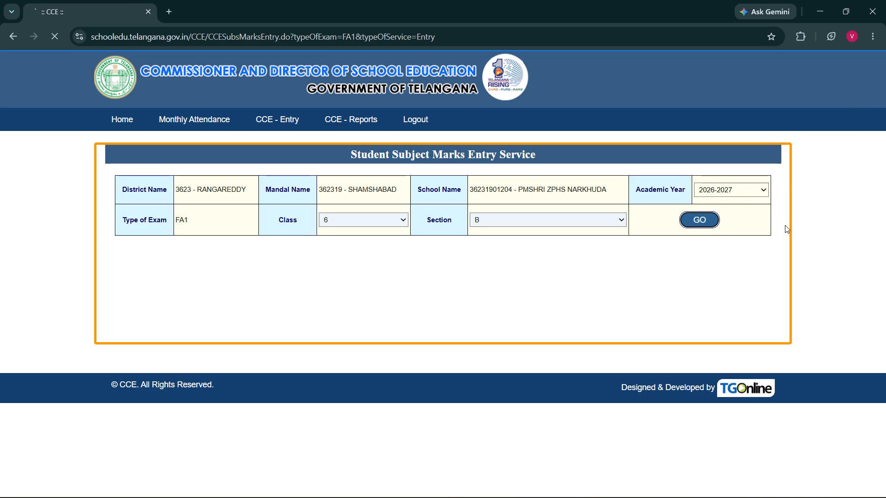
click(688, 215)
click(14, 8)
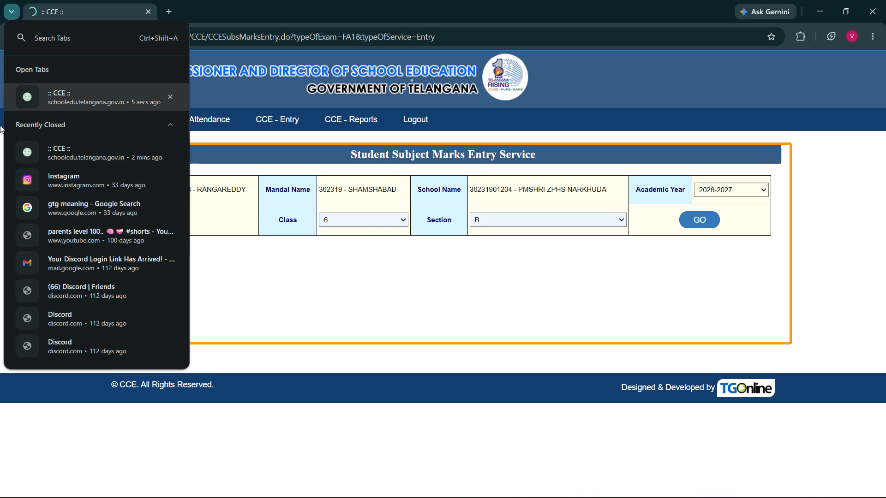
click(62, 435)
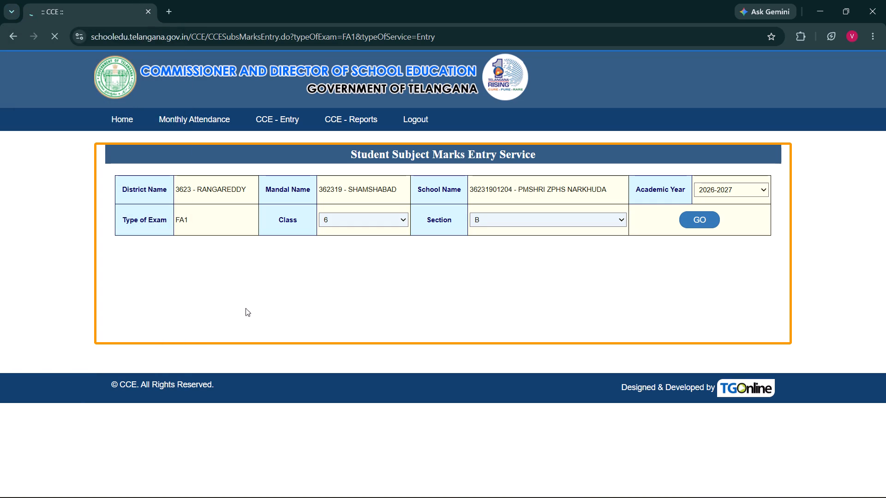
Request the Class 6, Section B FA1 marks entry list once more.
click(689, 216)
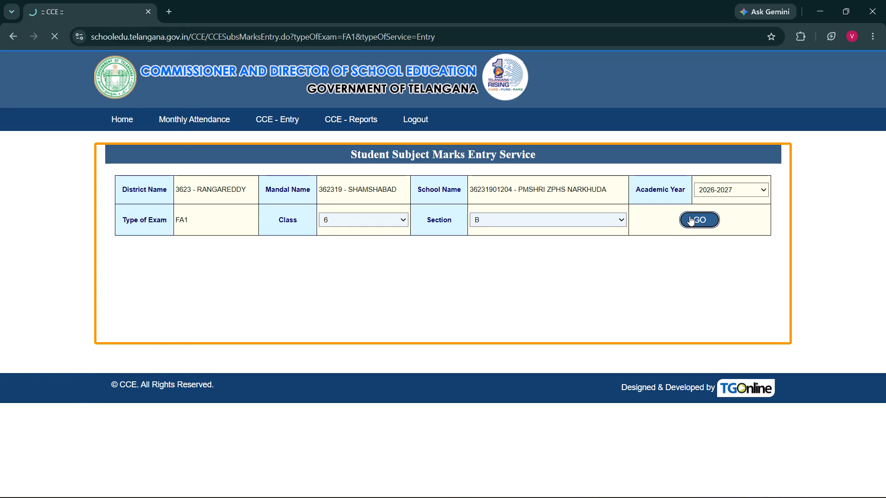
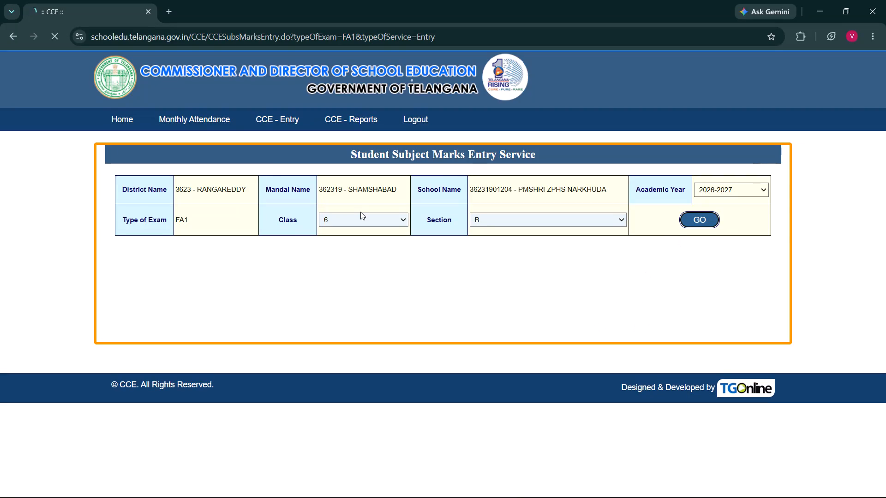
Dismiss the low-battery alert and check the monthly Teacher HPC Attendance and Student HPC Attendance pages.
click(199, 116)
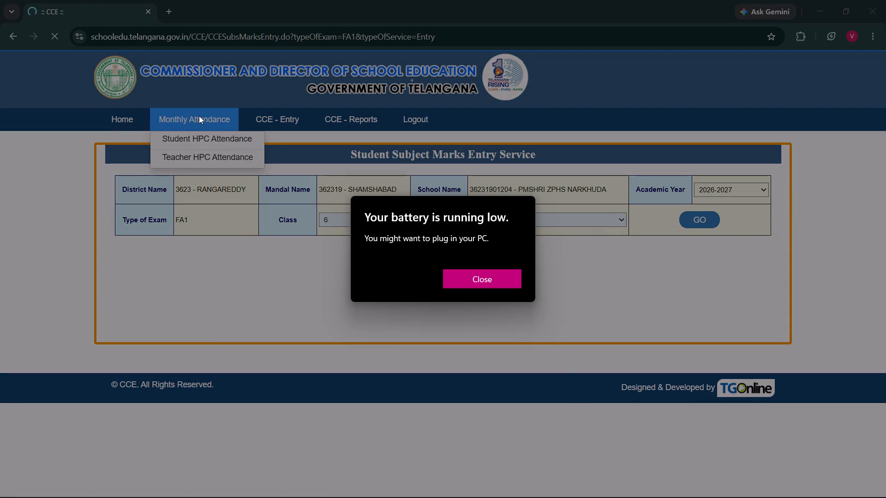
click(515, 275)
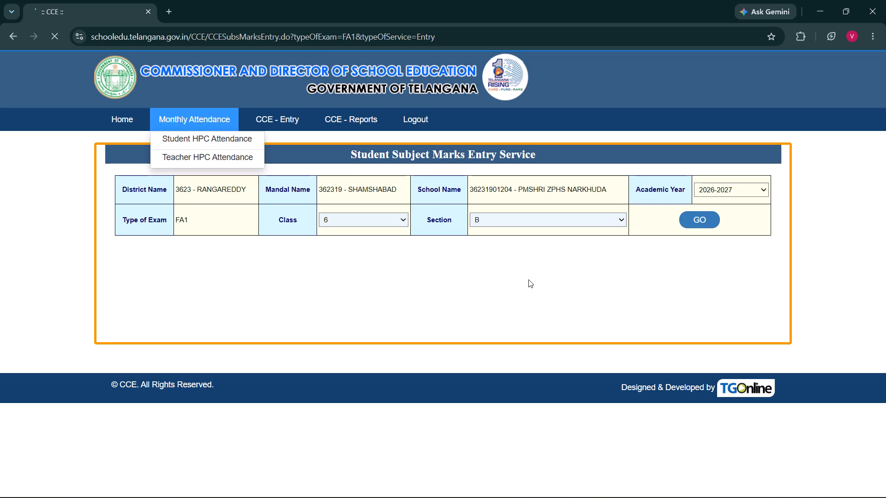
click(197, 160)
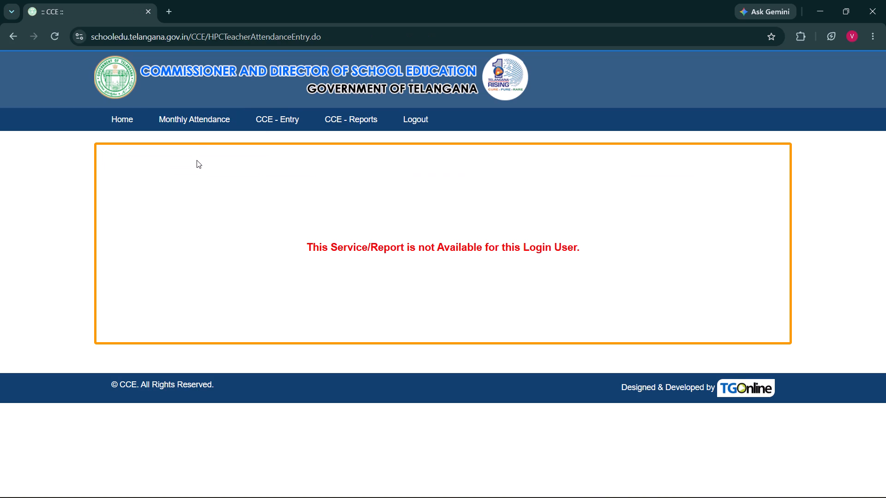
click(189, 118)
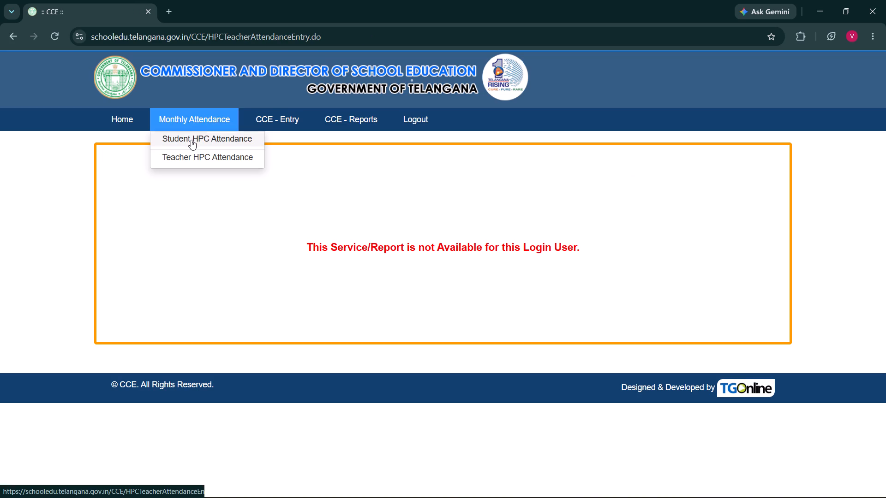
click(191, 140)
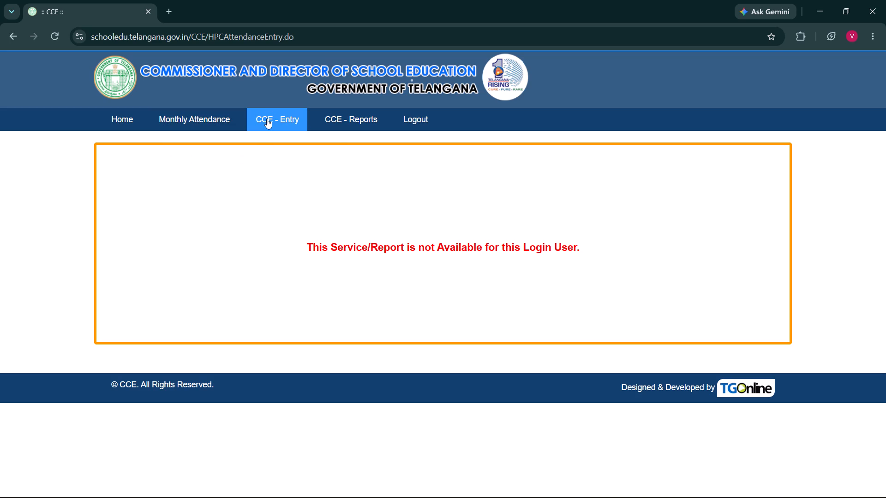
Reopen FA1 marks entry, choose Class 6 and Section B, and request the 2026-2027 list, resubmitting the request several times.
click(267, 119)
click(266, 138)
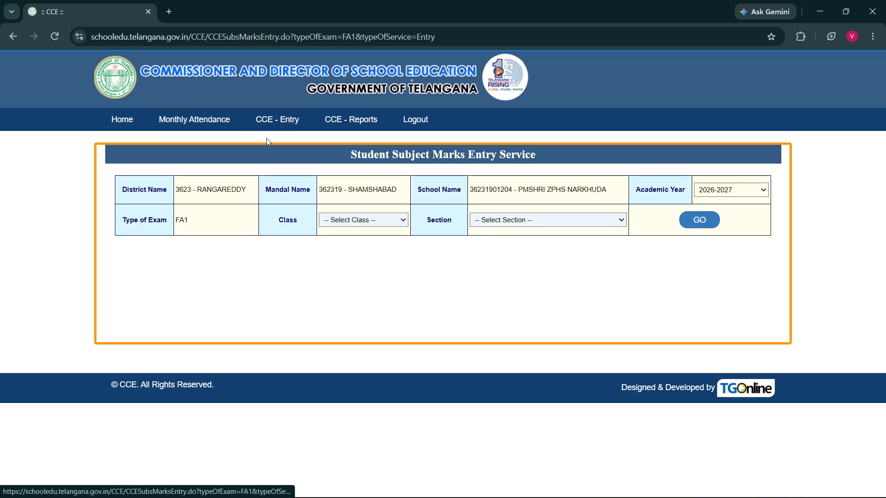
click(399, 218)
click(362, 251)
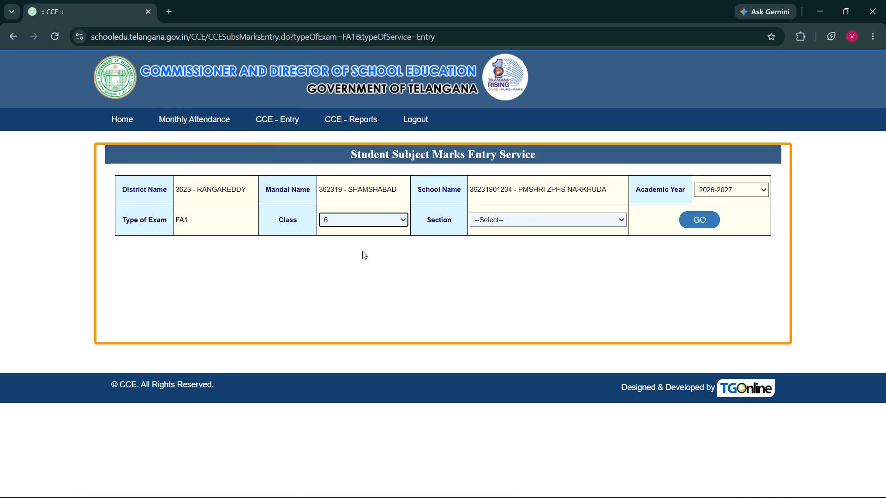
click(621, 221)
click(545, 268)
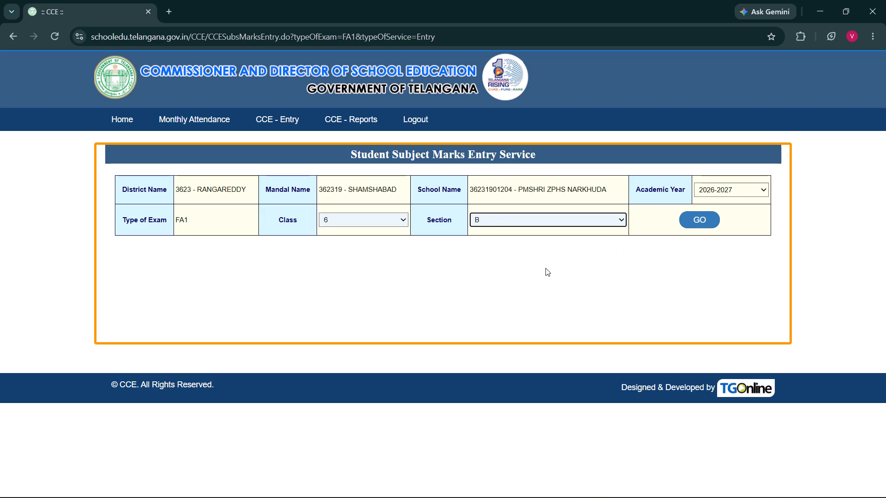
click(698, 216)
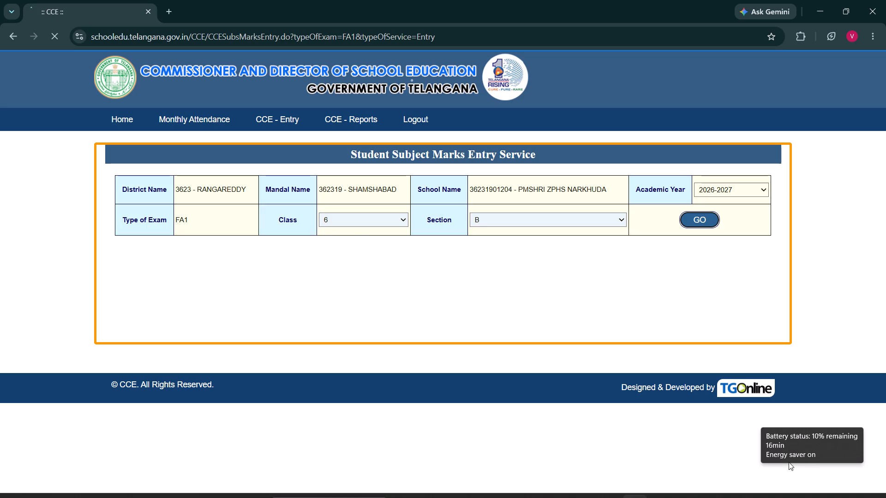
double_click(701, 227)
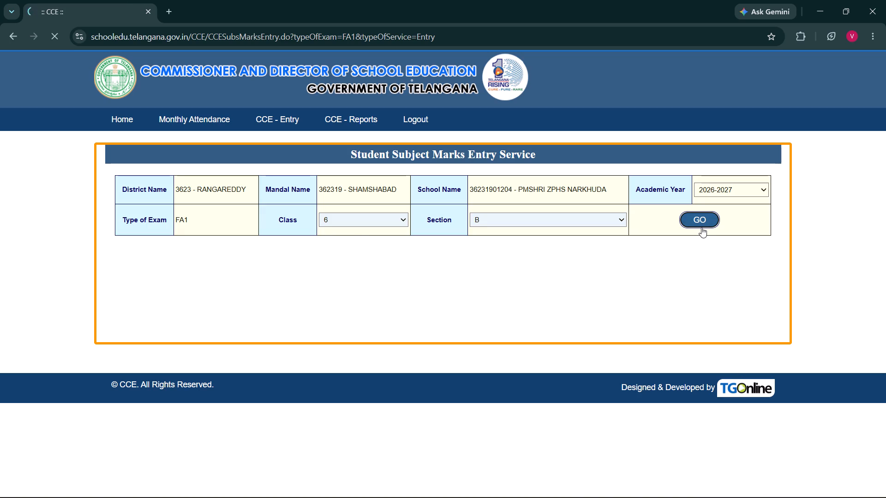
click(696, 221)
click(707, 222)
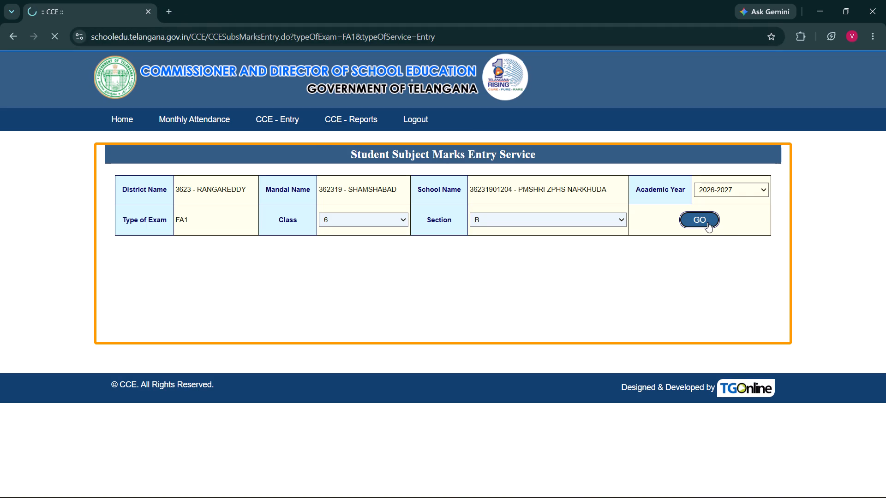
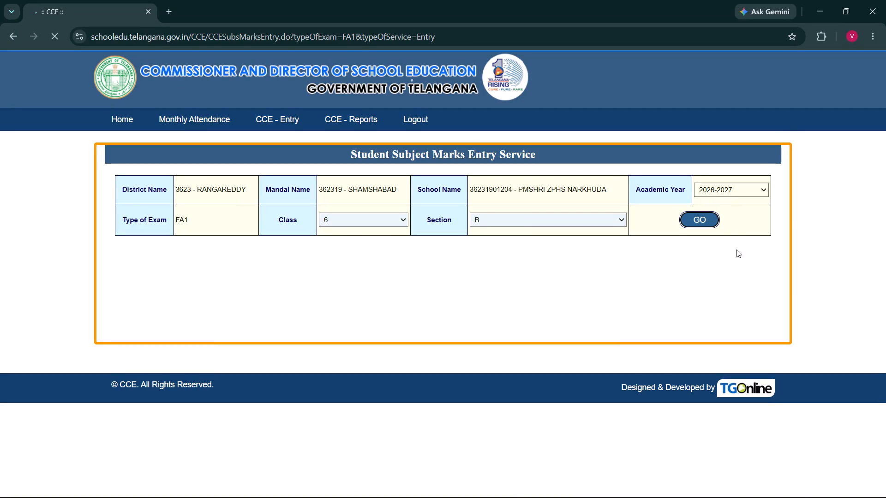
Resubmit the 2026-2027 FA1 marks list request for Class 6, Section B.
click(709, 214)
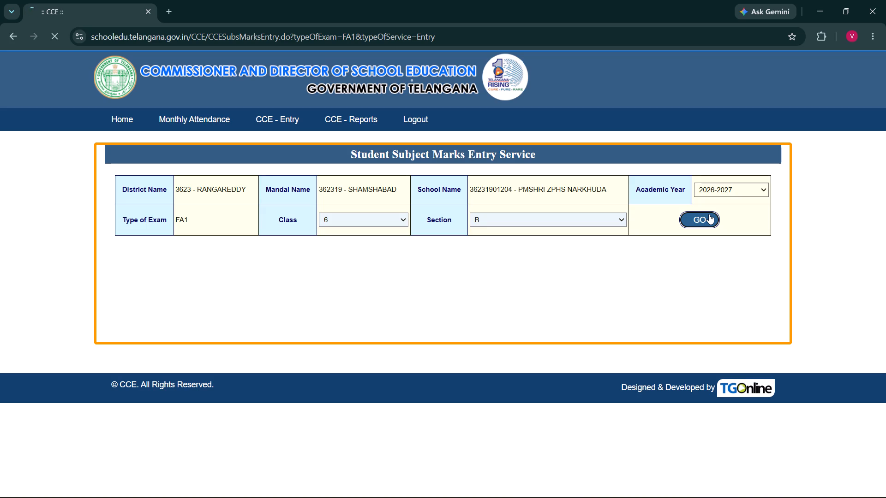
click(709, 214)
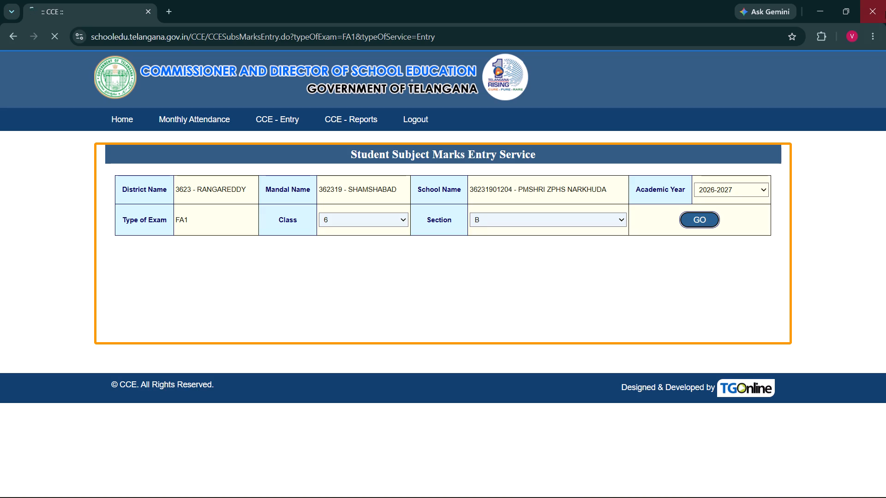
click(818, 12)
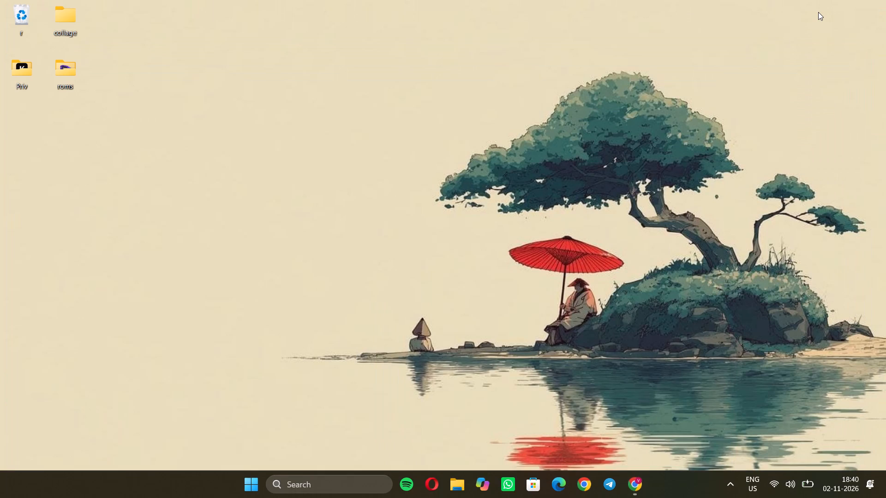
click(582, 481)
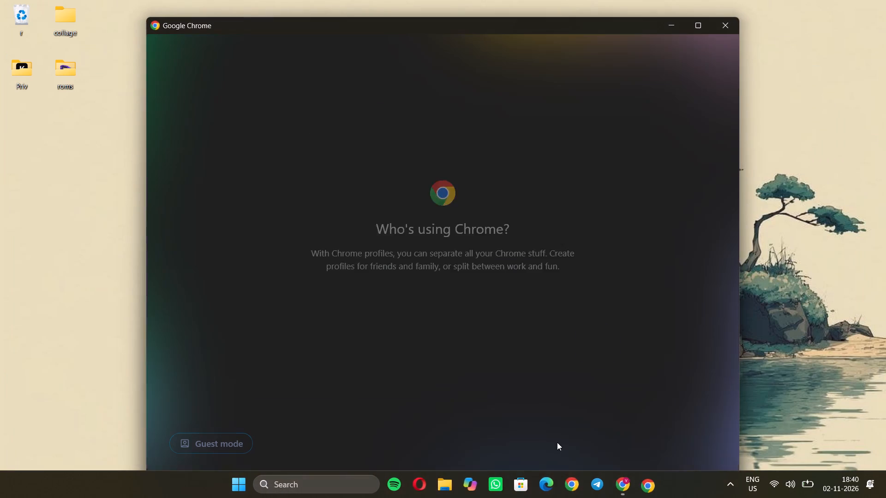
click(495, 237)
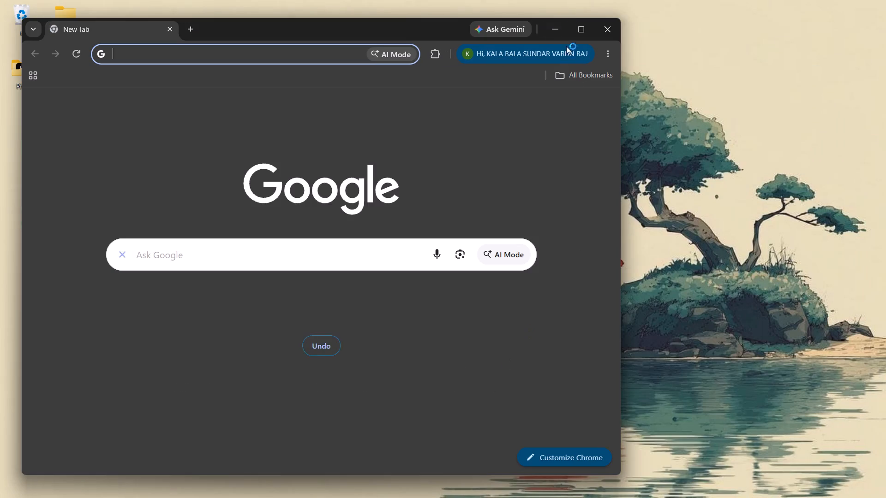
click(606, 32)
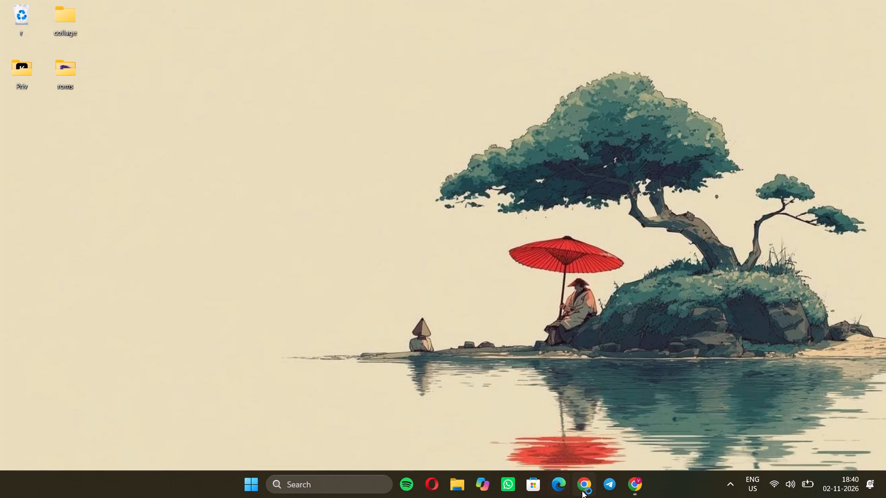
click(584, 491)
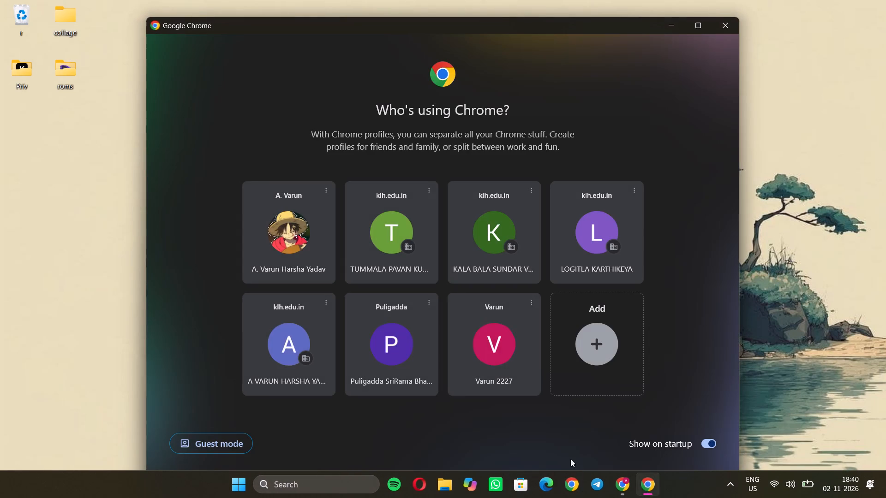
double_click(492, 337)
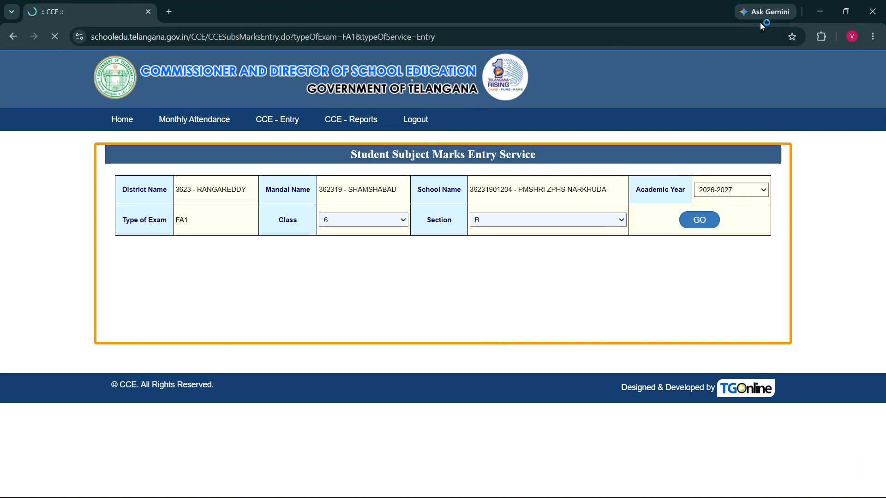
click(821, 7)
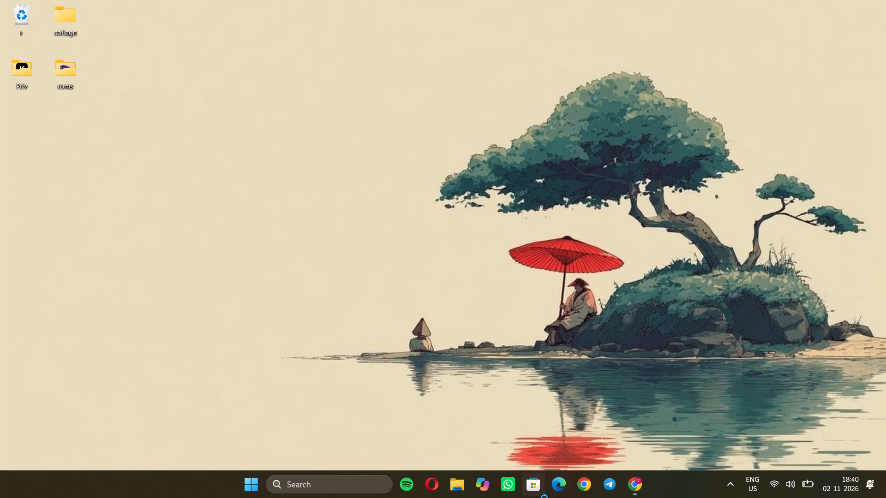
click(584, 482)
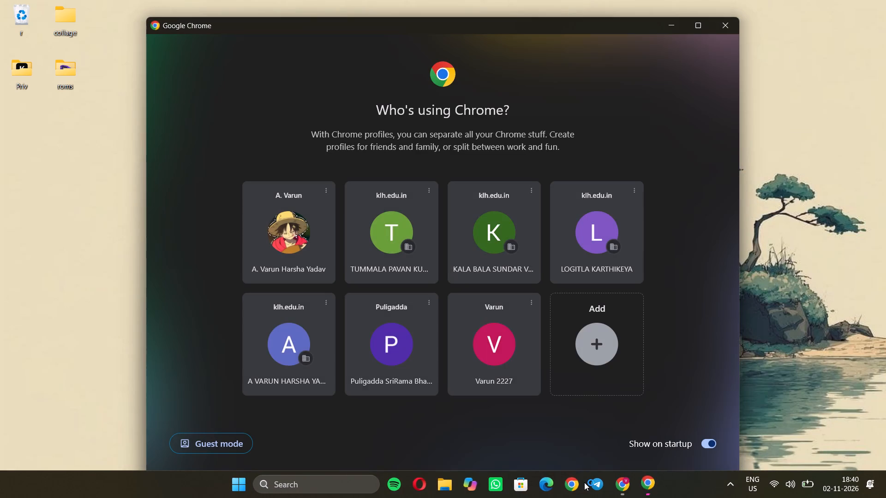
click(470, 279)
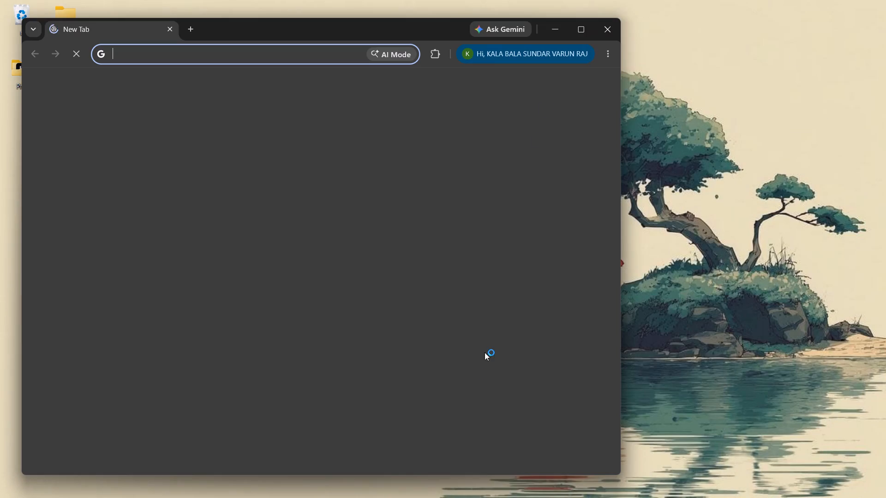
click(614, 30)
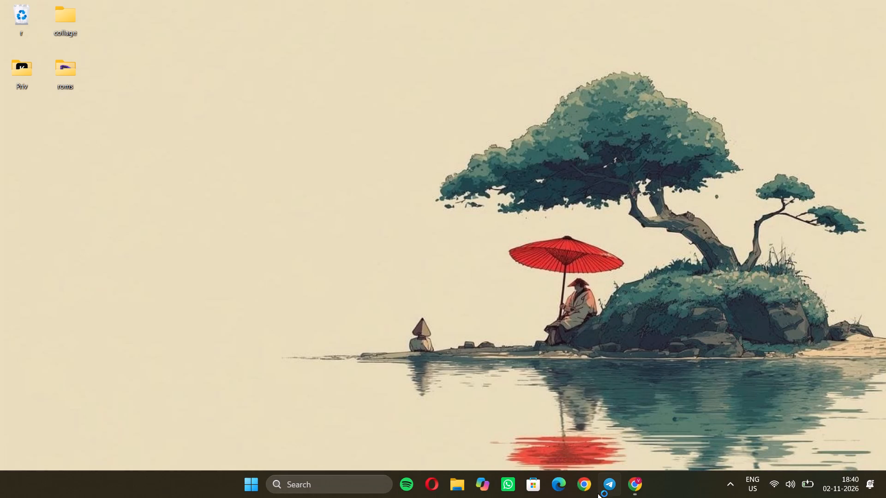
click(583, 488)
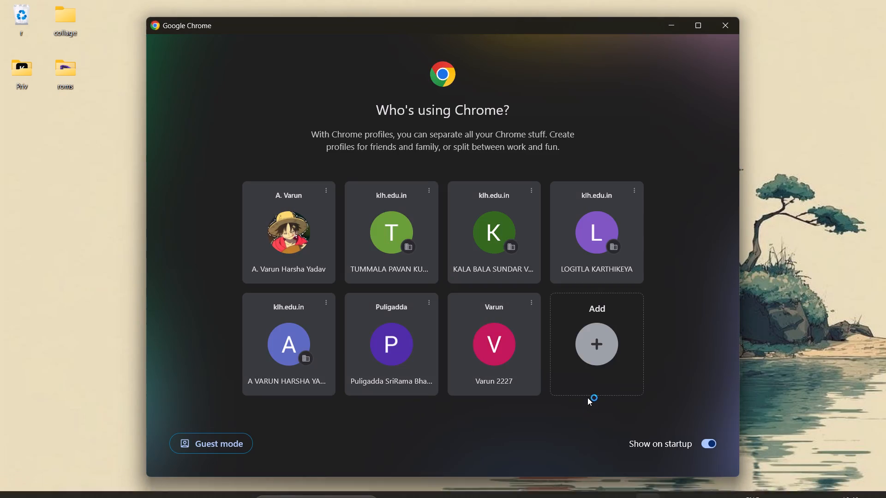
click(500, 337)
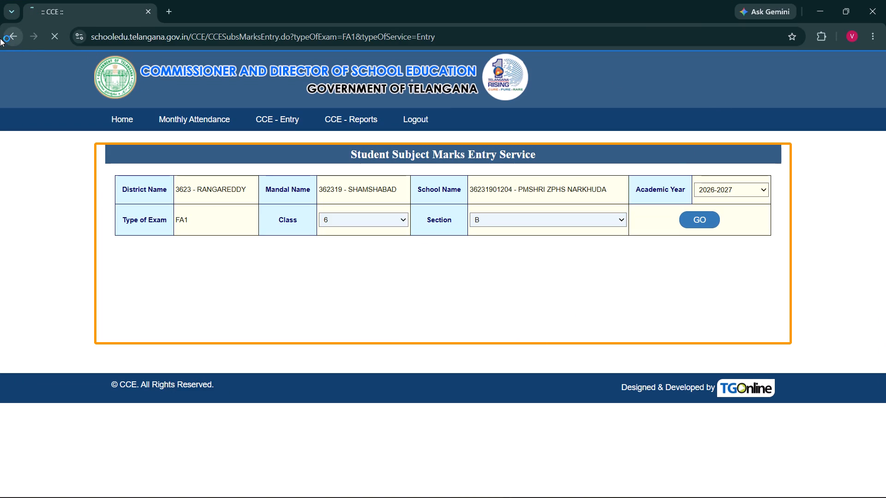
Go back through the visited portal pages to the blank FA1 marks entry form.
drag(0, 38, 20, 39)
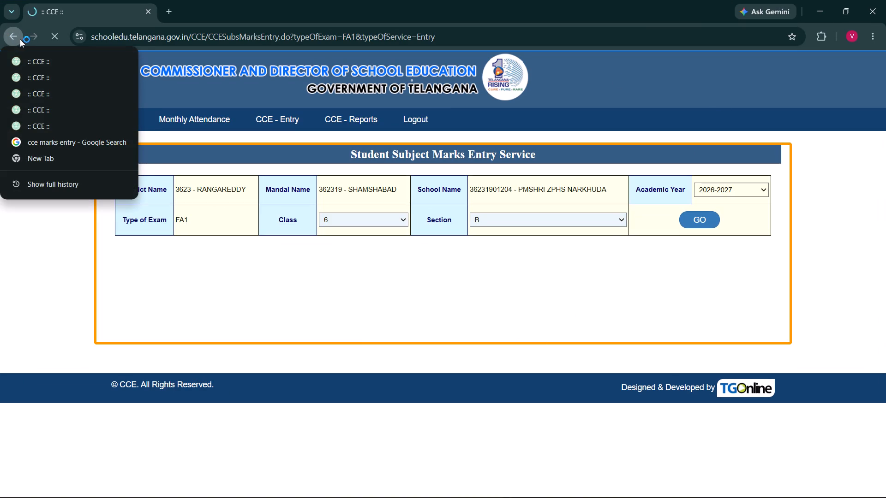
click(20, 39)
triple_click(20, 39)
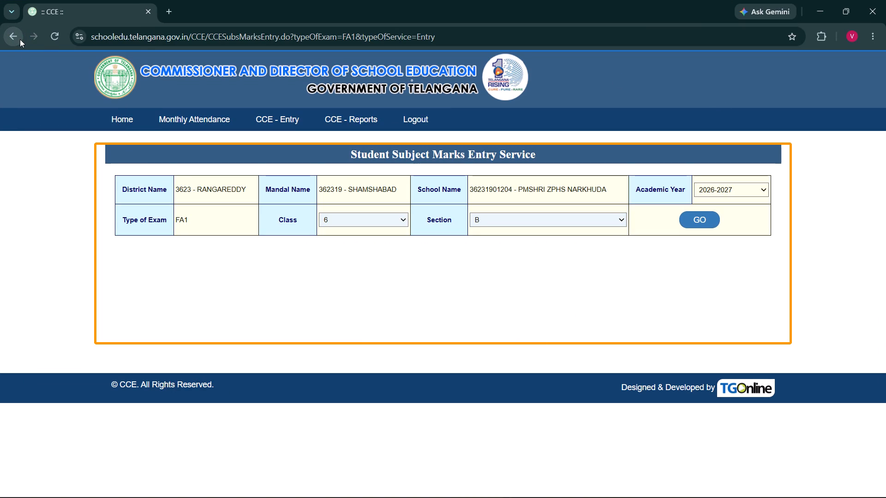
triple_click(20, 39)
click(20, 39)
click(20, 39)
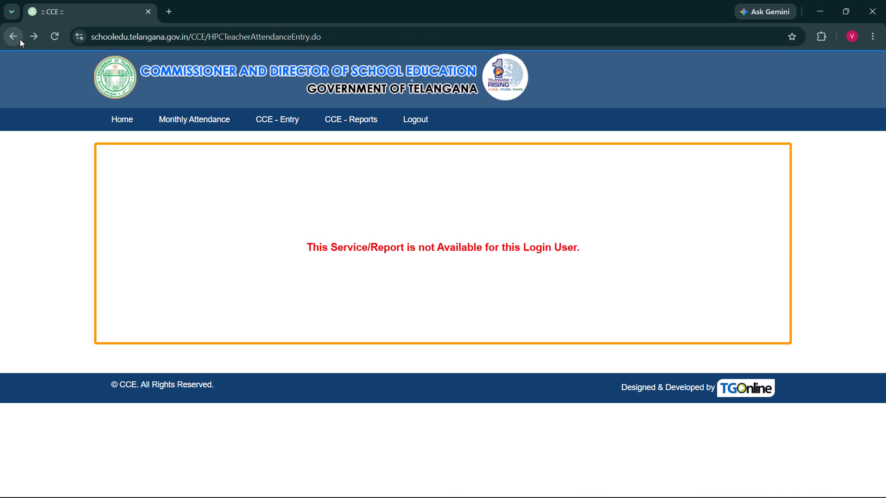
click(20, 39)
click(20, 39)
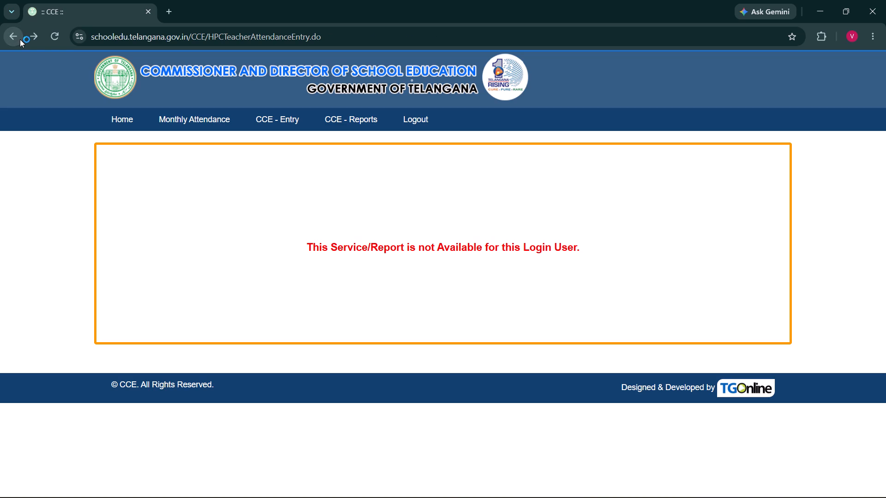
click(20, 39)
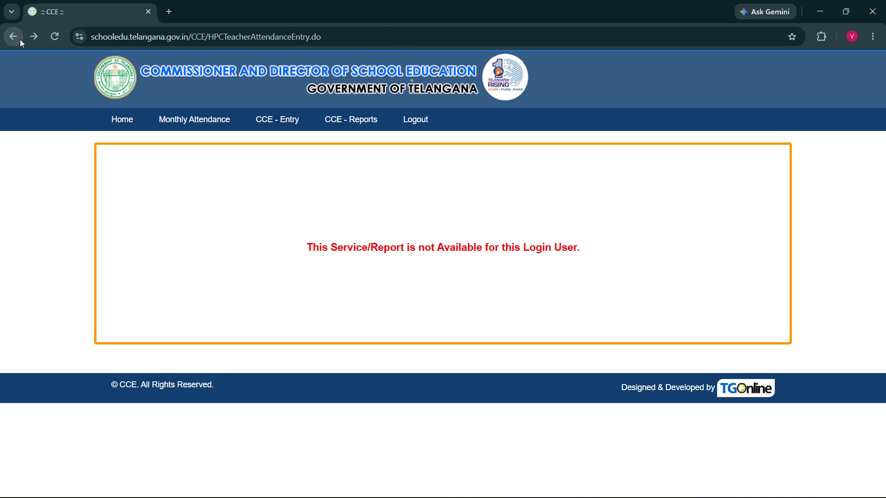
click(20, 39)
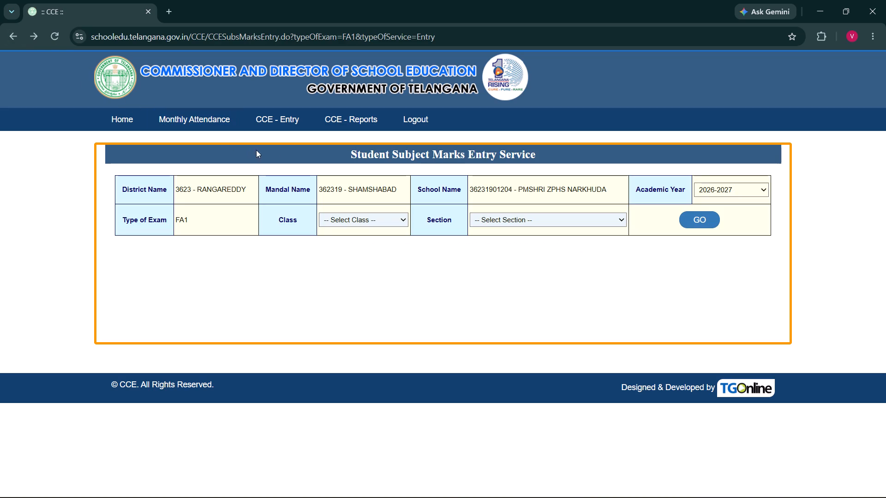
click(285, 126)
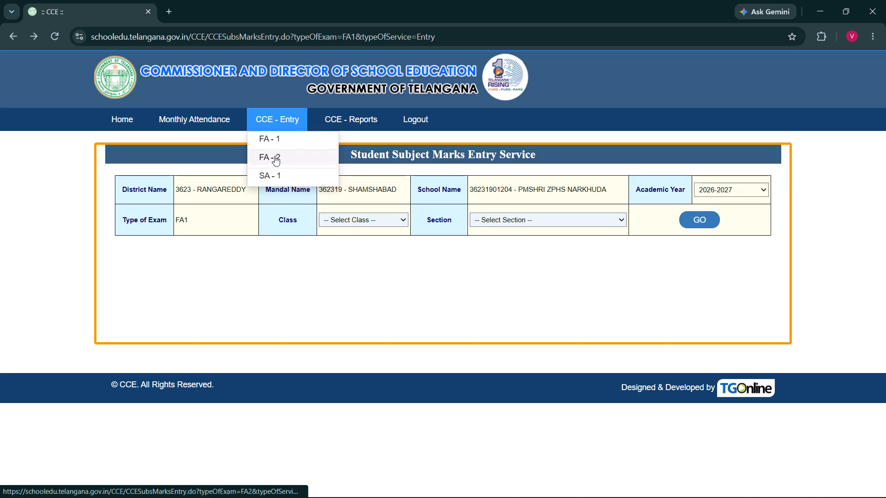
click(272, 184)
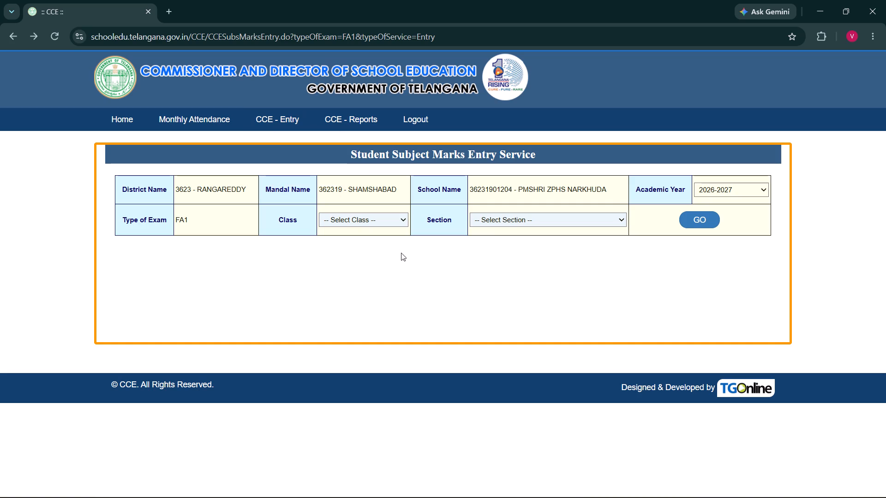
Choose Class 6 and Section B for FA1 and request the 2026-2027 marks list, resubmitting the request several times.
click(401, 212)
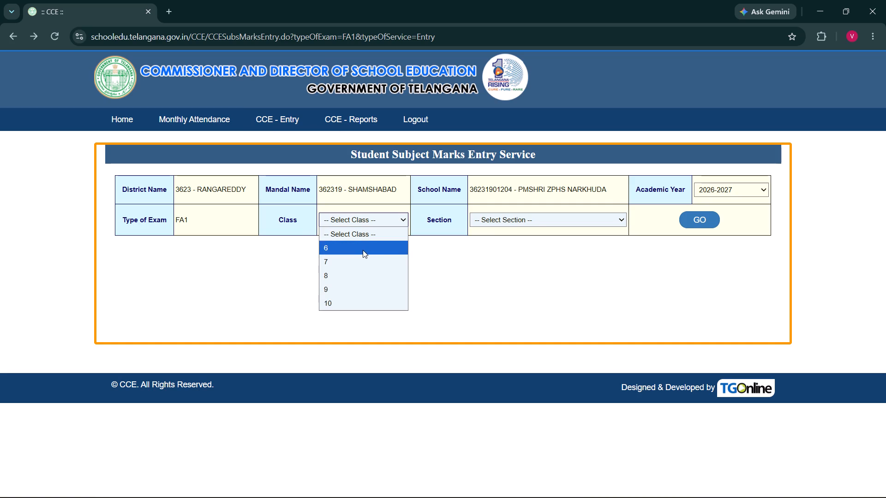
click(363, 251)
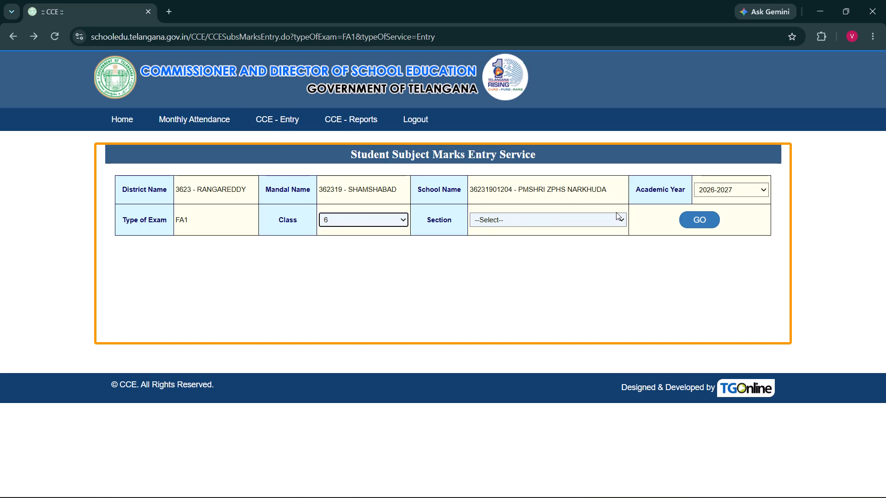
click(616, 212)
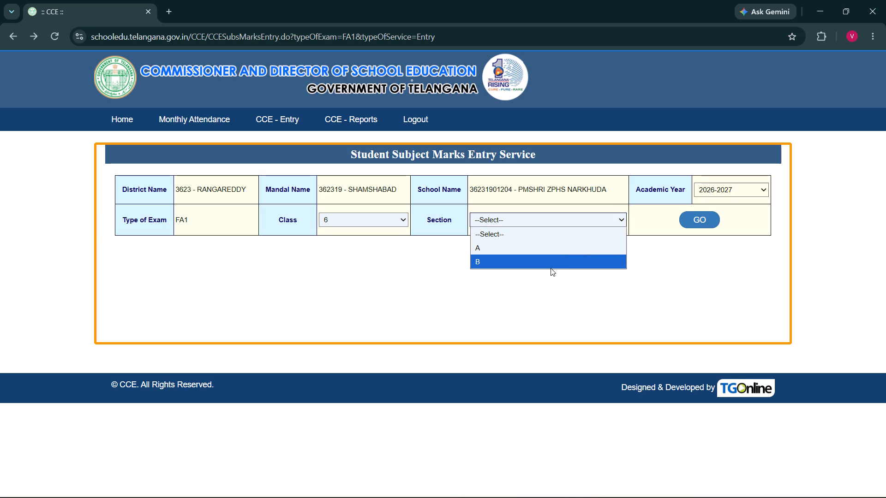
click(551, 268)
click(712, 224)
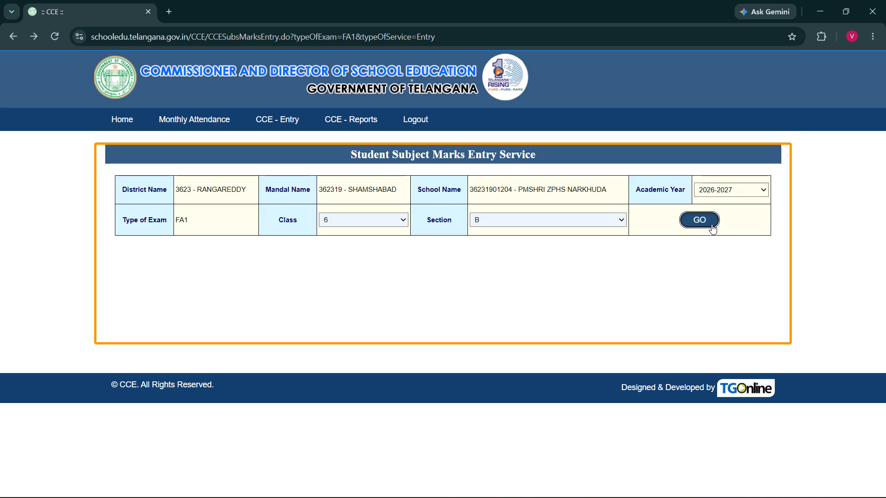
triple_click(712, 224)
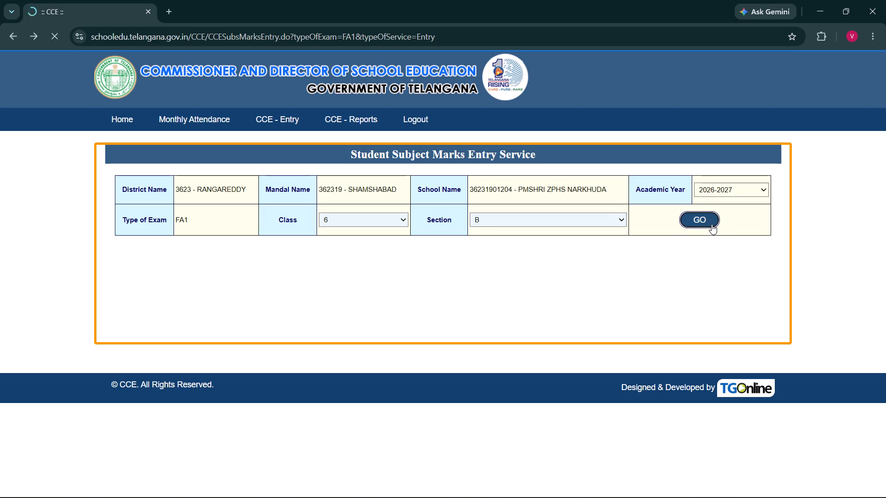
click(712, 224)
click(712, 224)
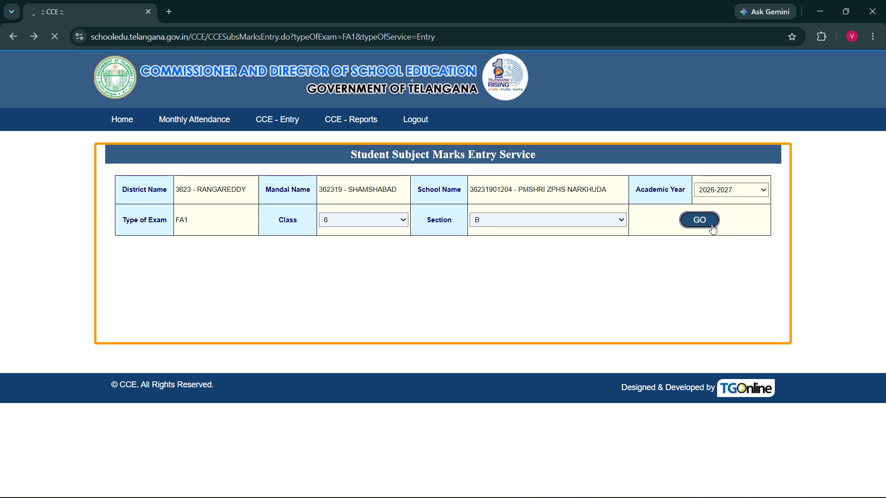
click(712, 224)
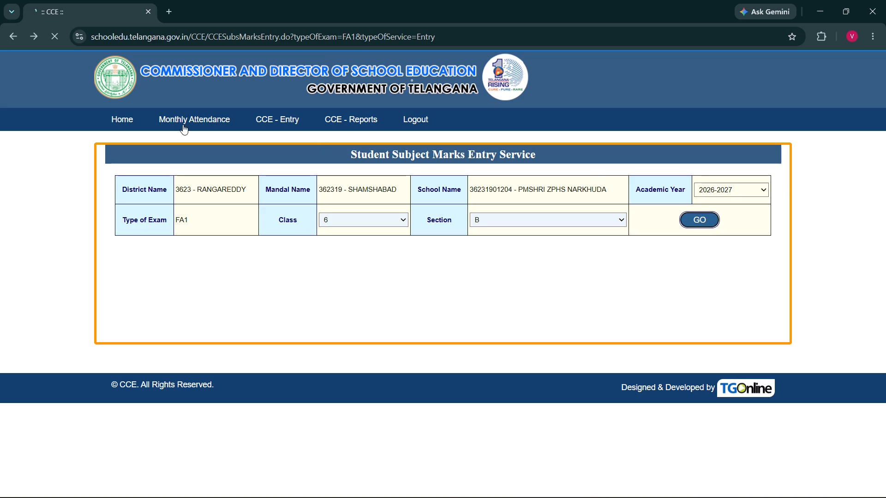
Close the CCE portal tab and reopen Chrome with the same browser profile.
click(147, 9)
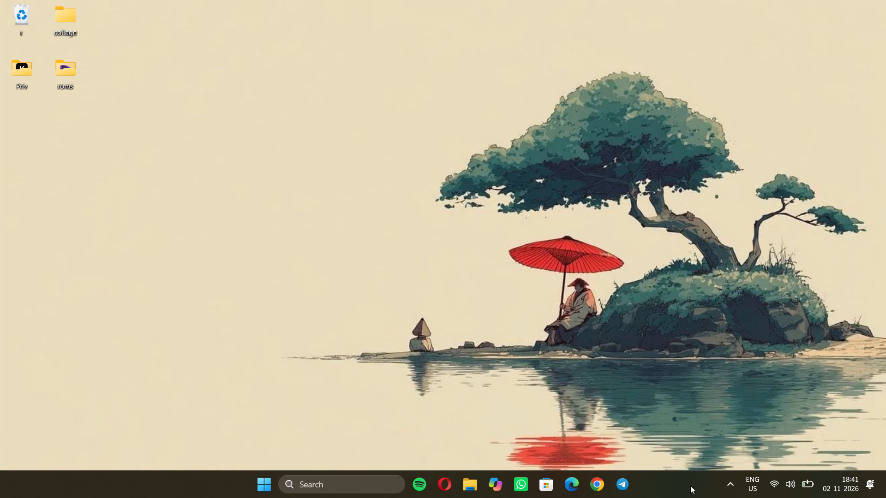
click(587, 488)
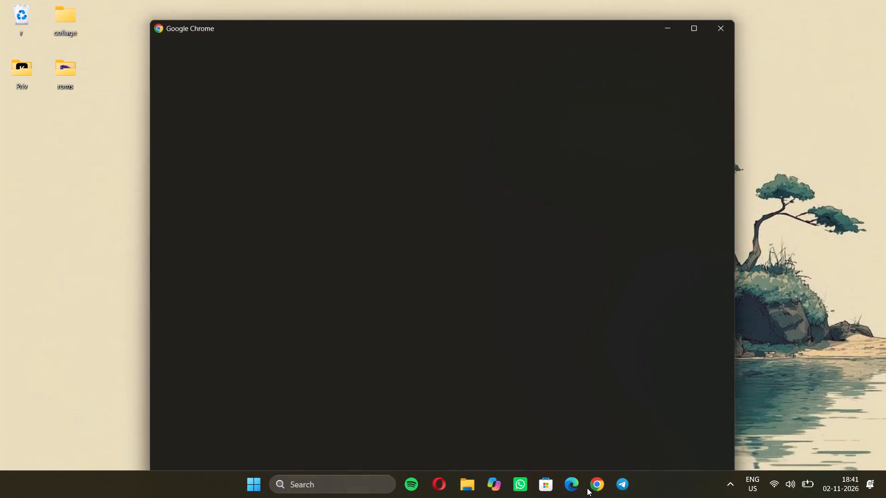
click(536, 359)
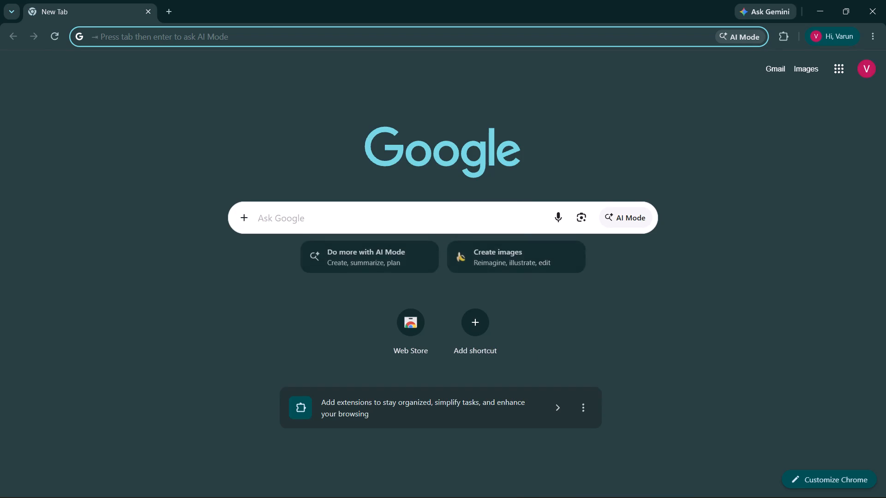
Search Google for "ifms telangana" and open the Employee Payslip page of the Telangana IFMIS site.
click(513, 228)
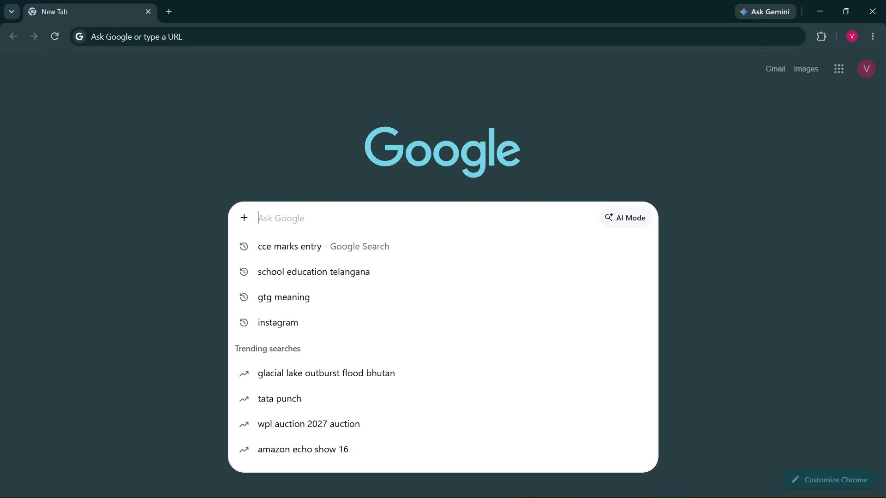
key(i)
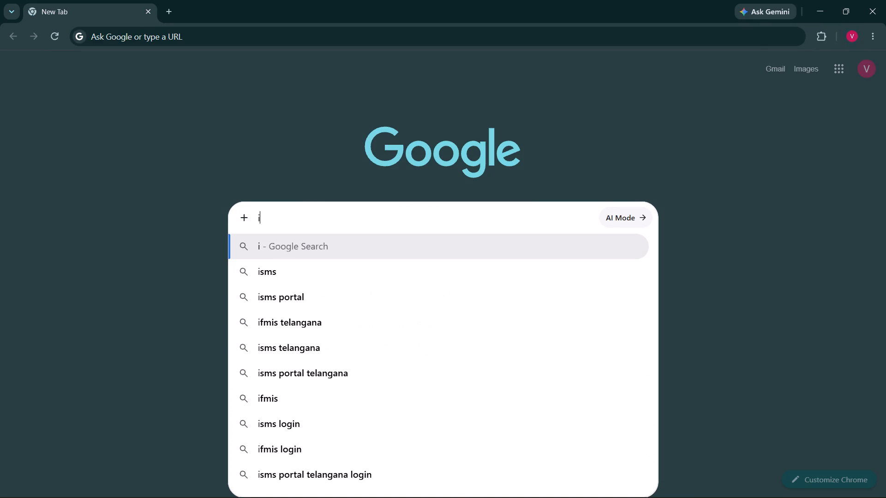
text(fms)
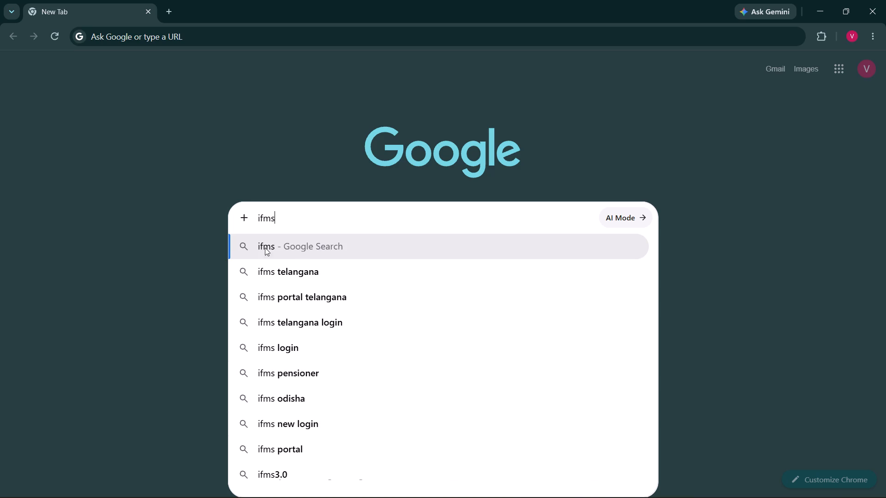
click(275, 275)
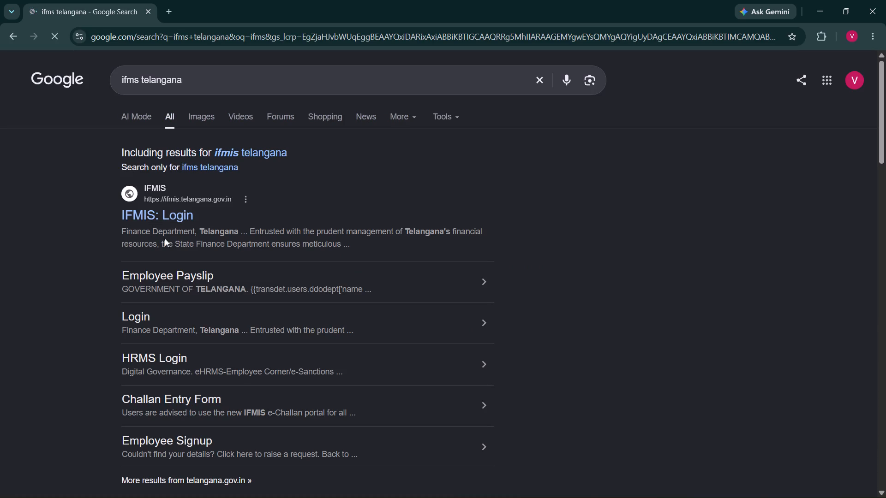
click(188, 286)
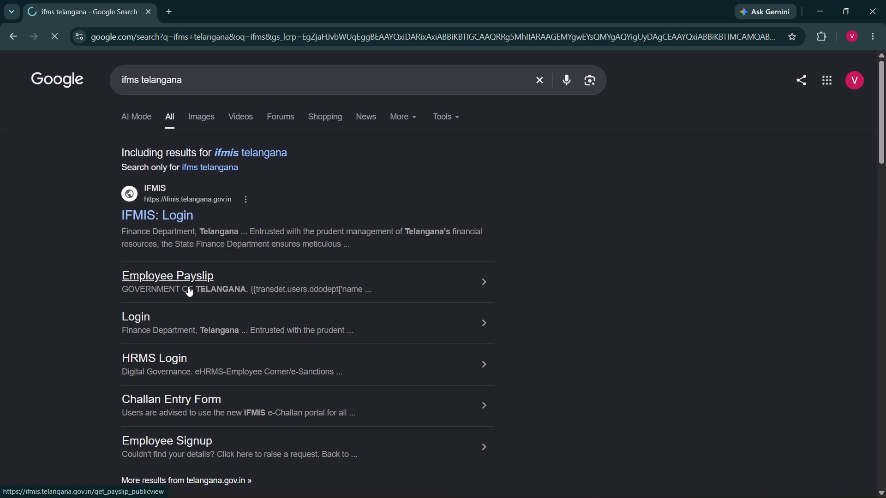
click(188, 286)
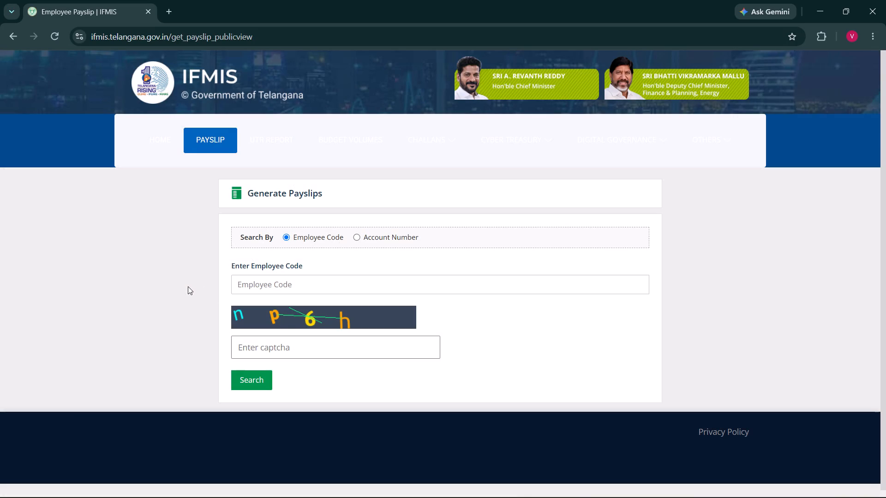
Fill in the payslip search form with the employee code and the captcha characters shown.
click(311, 283)
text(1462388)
click(304, 348)
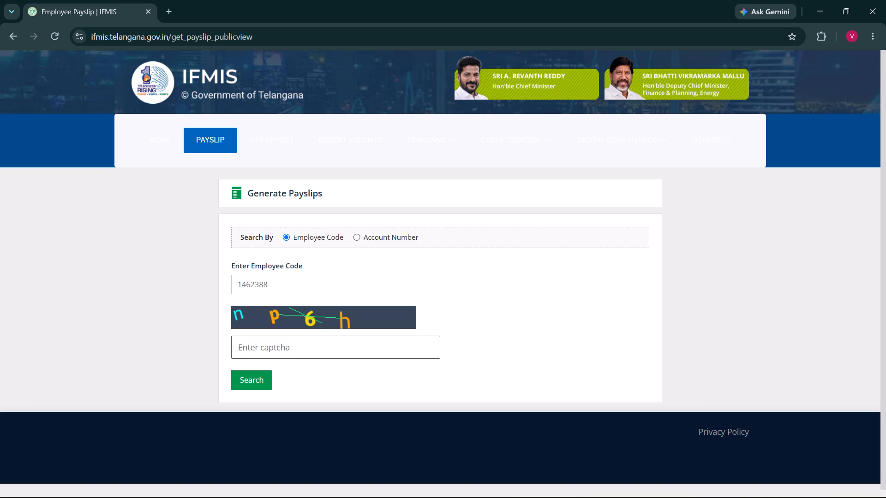
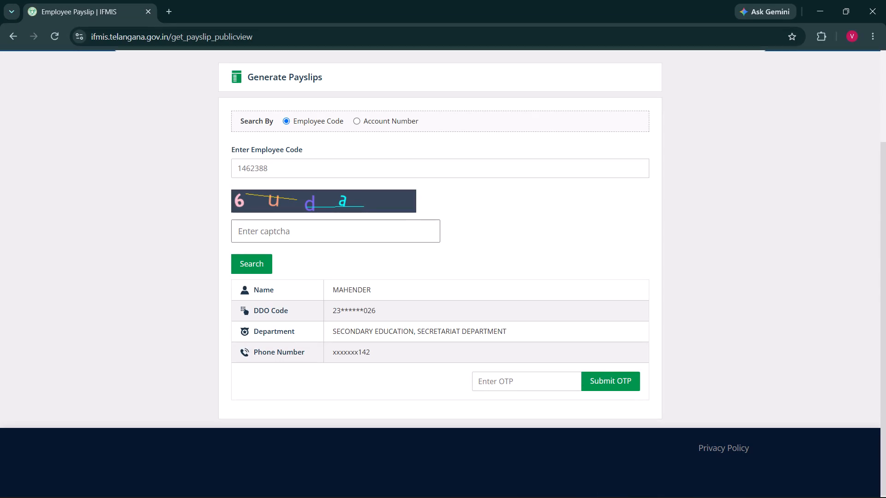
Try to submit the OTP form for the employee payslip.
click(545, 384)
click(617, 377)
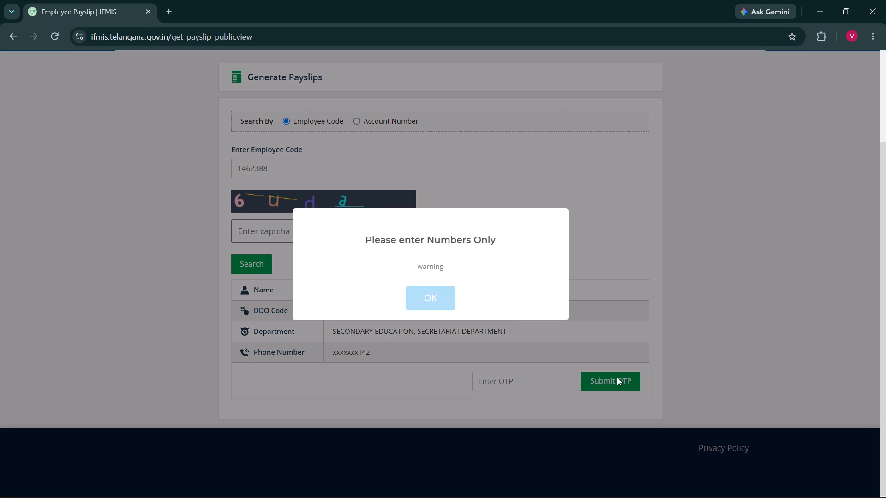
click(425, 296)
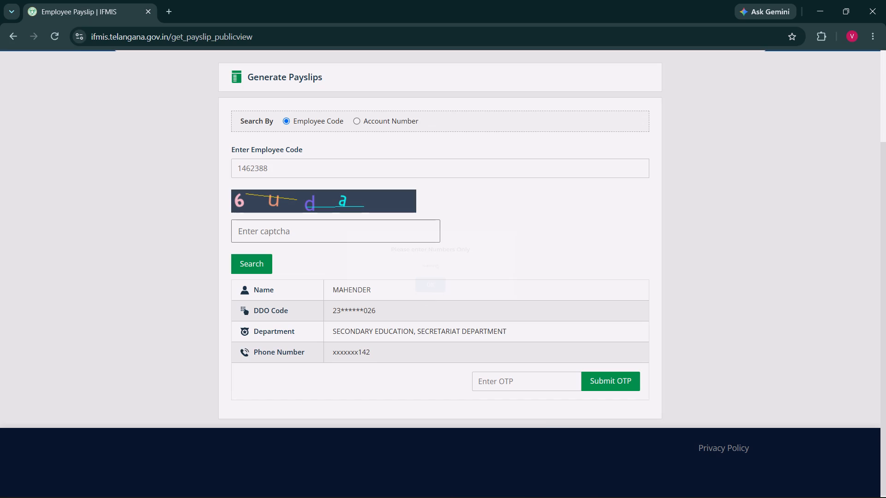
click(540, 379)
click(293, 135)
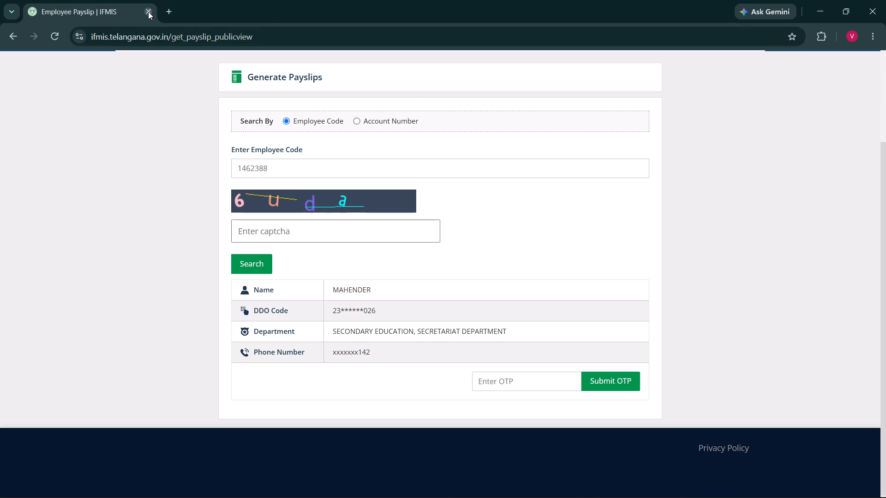
Close the Employee Payslip tab.
click(144, 13)
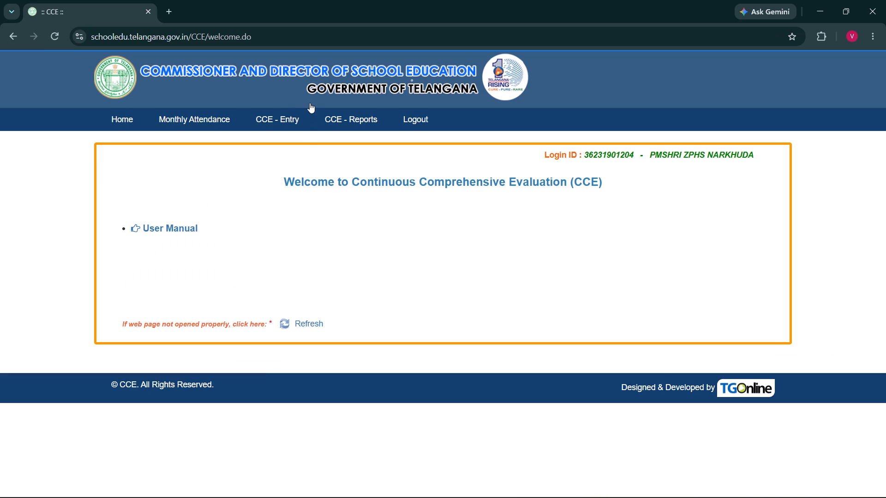
Open the FA-1 marks entry on the CCE portal and load the 2026-2027 student list for Class 6, Section B.
click(289, 119)
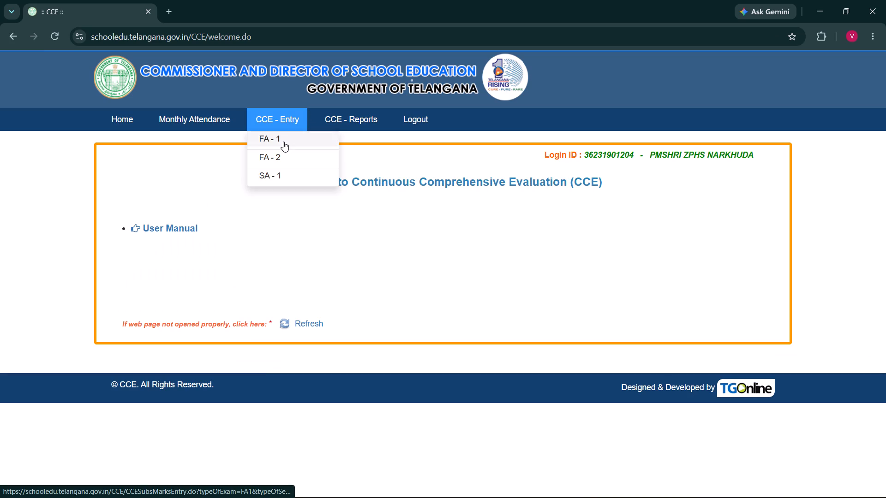
click(283, 145)
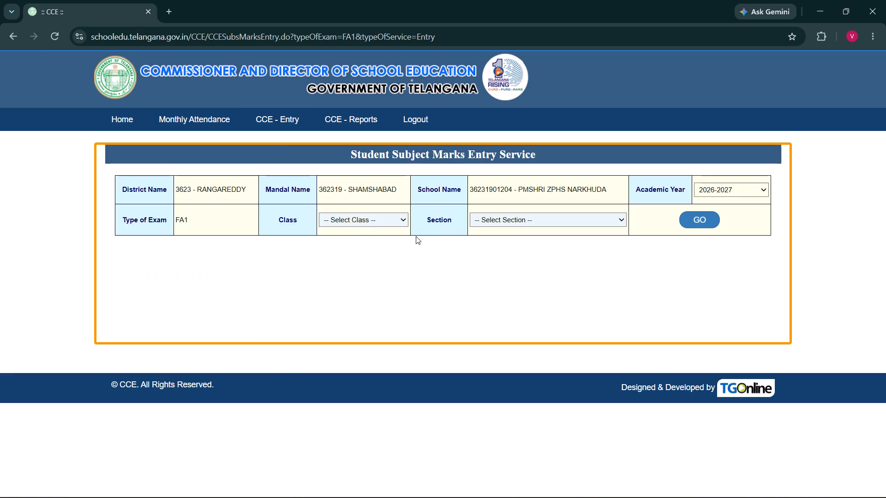
click(401, 217)
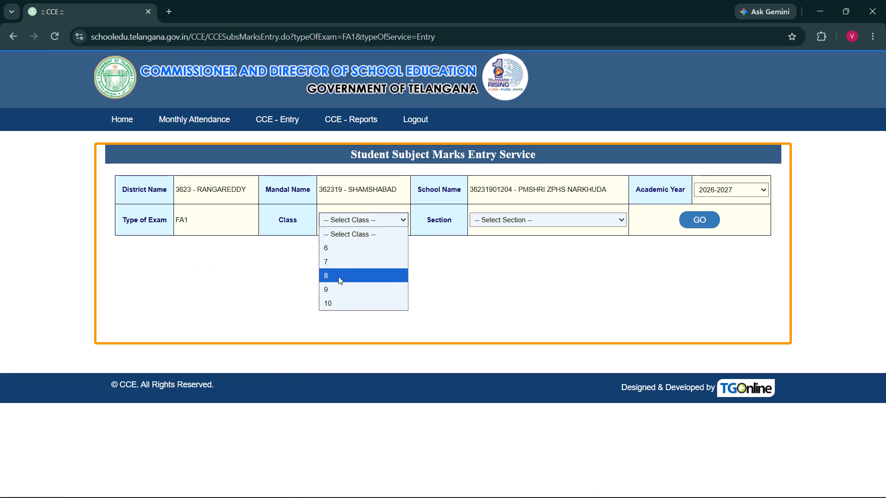
click(336, 251)
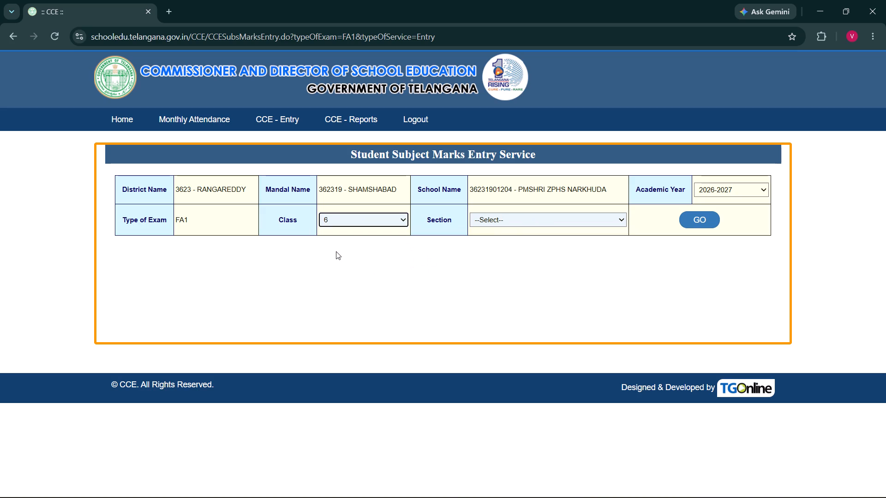
click(565, 219)
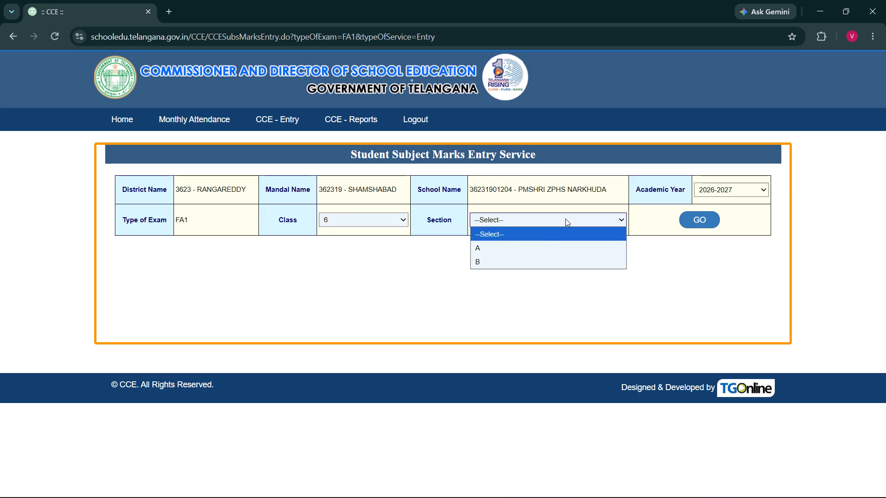
click(521, 260)
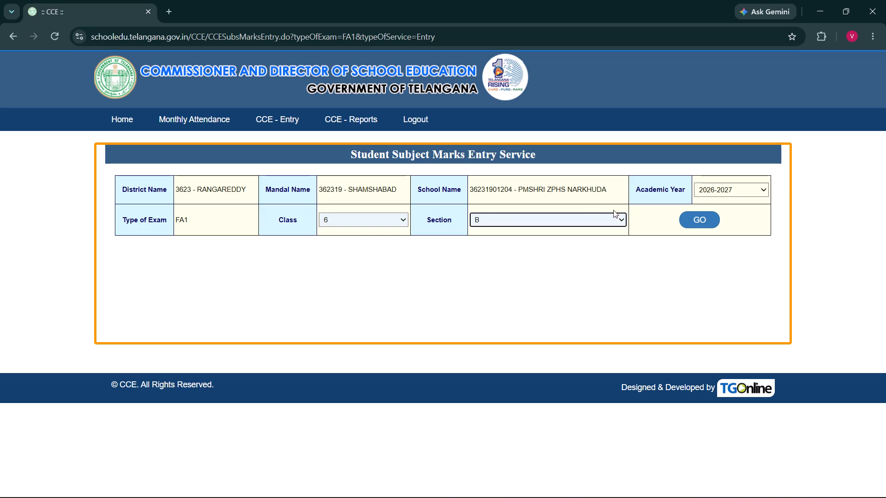
click(686, 219)
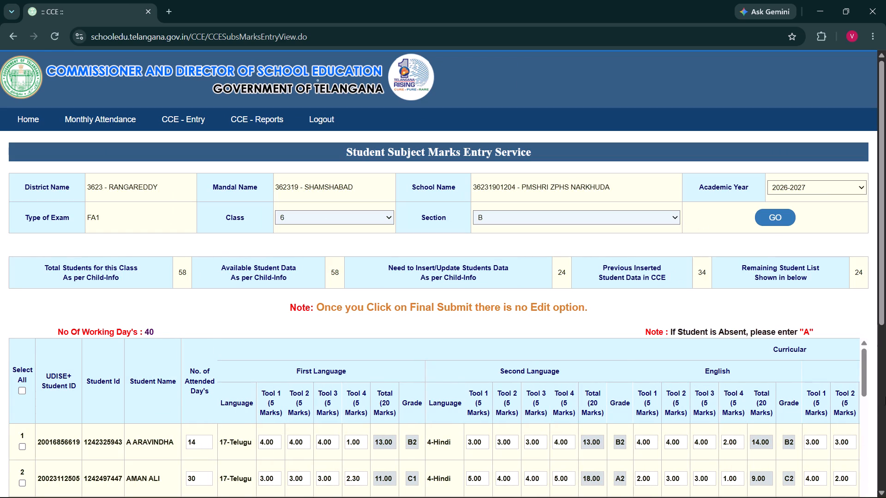
Select the student in row 36 of the marks list and set the number of attended days to 33.
click(885, 434)
click(885, 434)
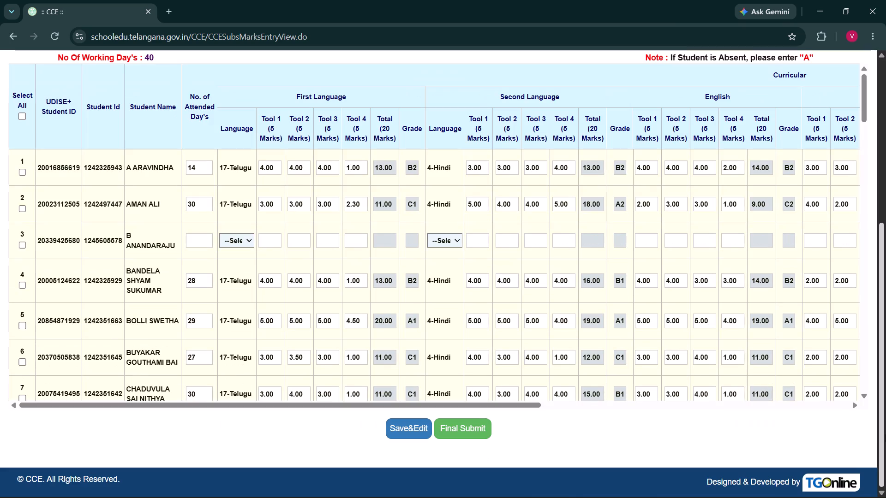
triple_click(860, 390)
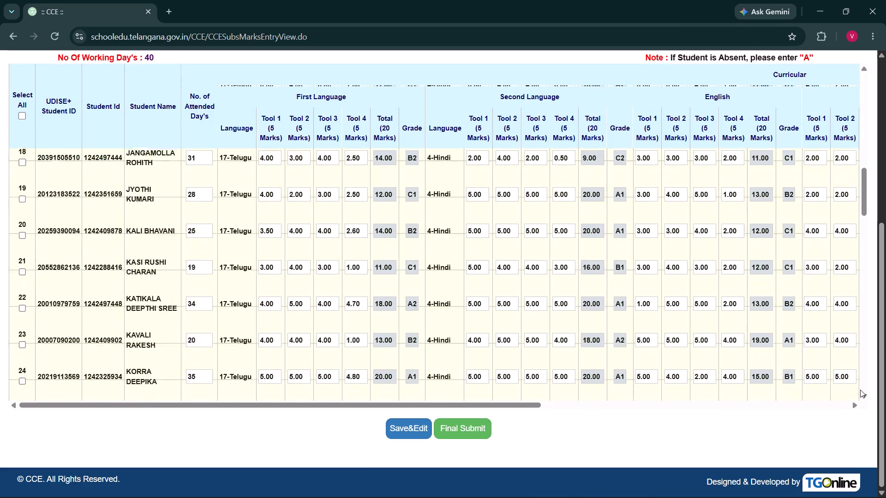
double_click(860, 390)
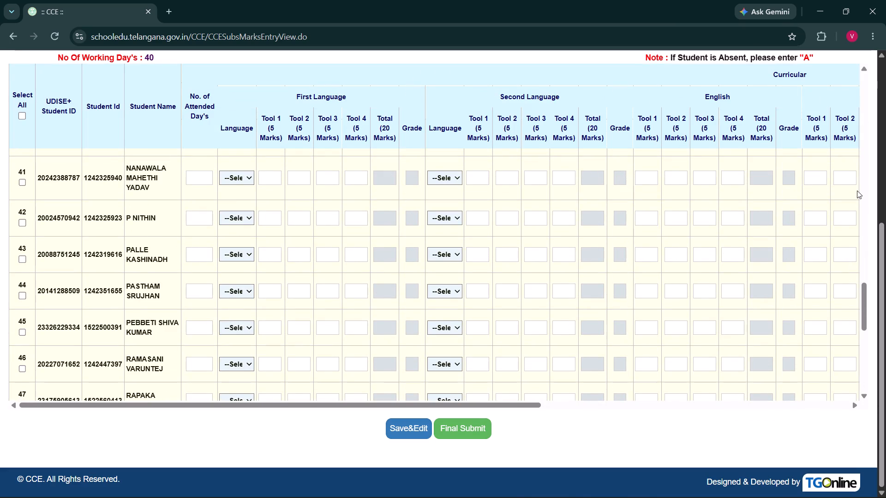
key(Up)
key(Up)
key(Up)
key(Up)
key(Up)
key(Up)
key(Up)
key(Up)
key(Up)
key(Up)
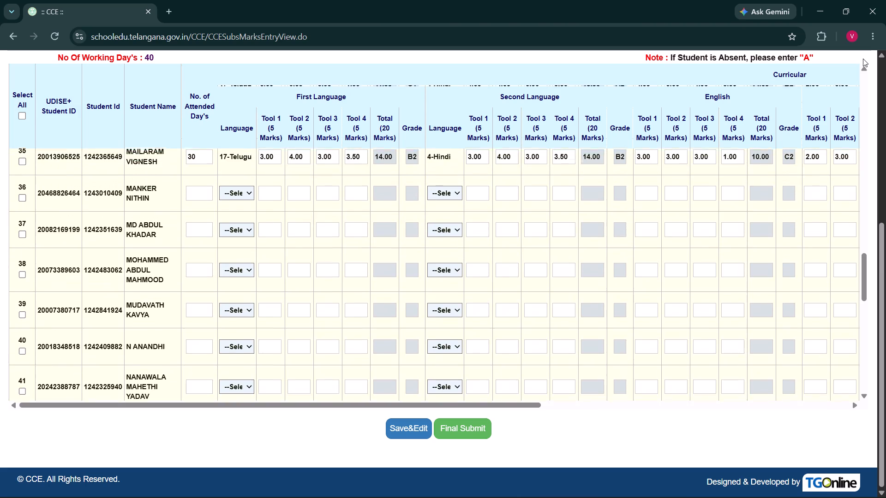
key(Up)
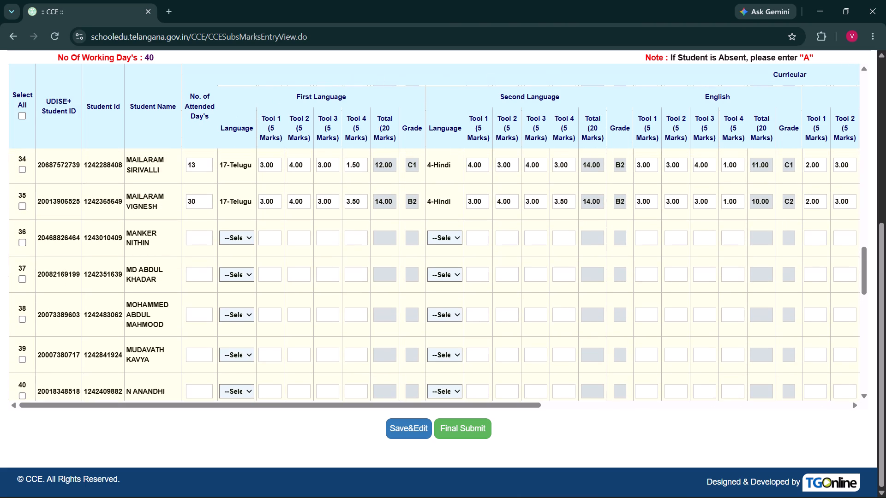
click(25, 249)
click(16, 240)
click(200, 244)
text(33)
key(Tab)
Set row 36's First Language to Telugu and enter 4, 5, 4 and 4.8 for Tools 1 to 4.
key(Return)
key(Down)
key(Return)
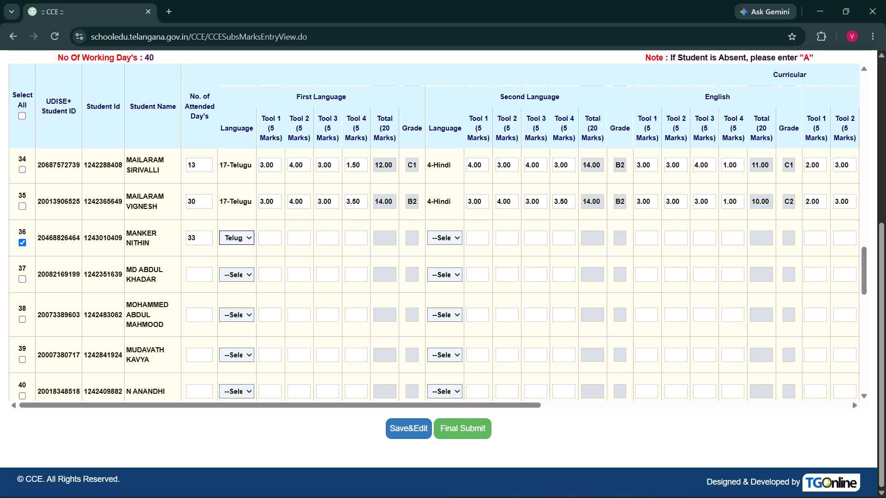
key(Tab)
key(4)
key(Tab)
key(5)
key(Tab)
key(4)
key(Tab)
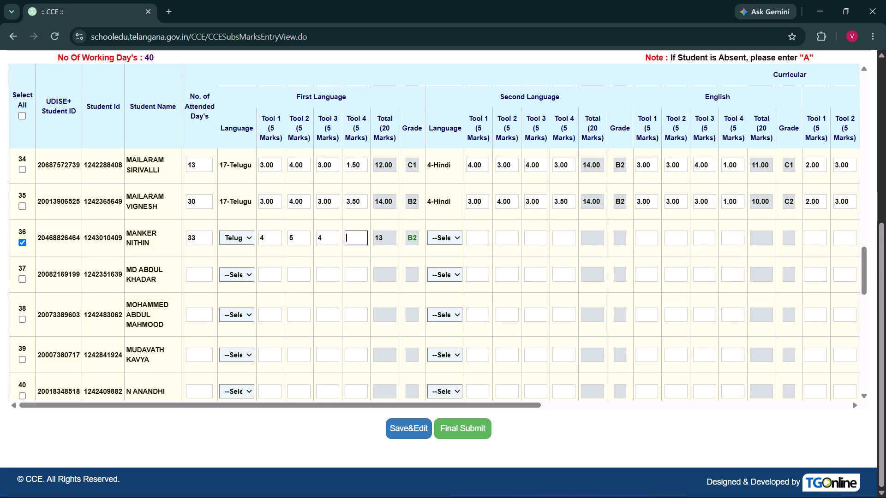
text(4.8)
key(Tab)
Set row 36's Second Language to Hindi and enter 5 marks for each of Tools 1 to 4.
key(Return)
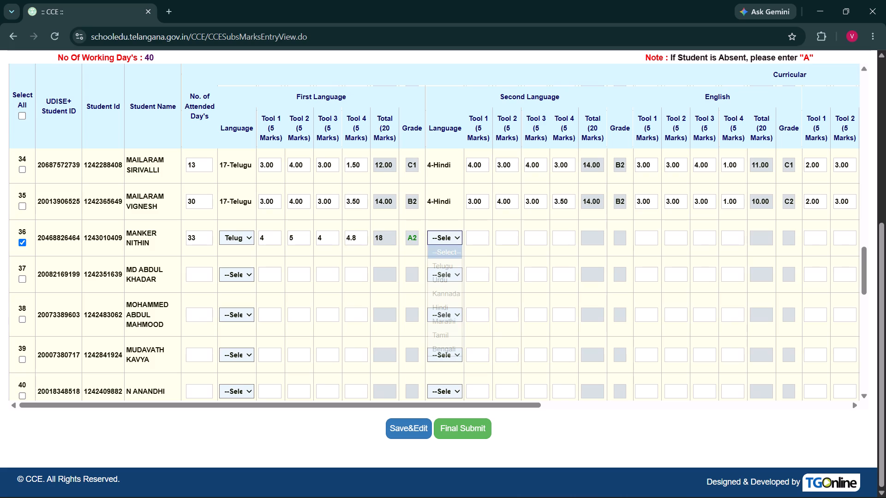
key(Down)
key(Down)
key(Down)
key(Down)
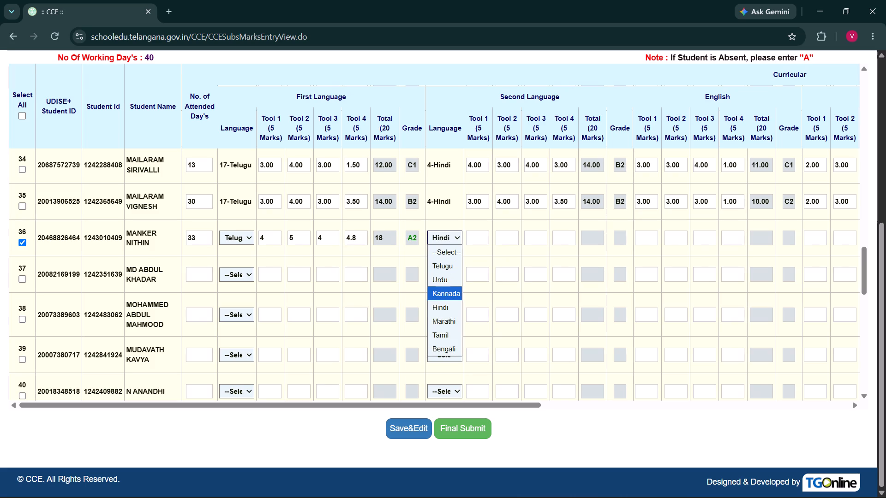
key(Return)
key(Tab)
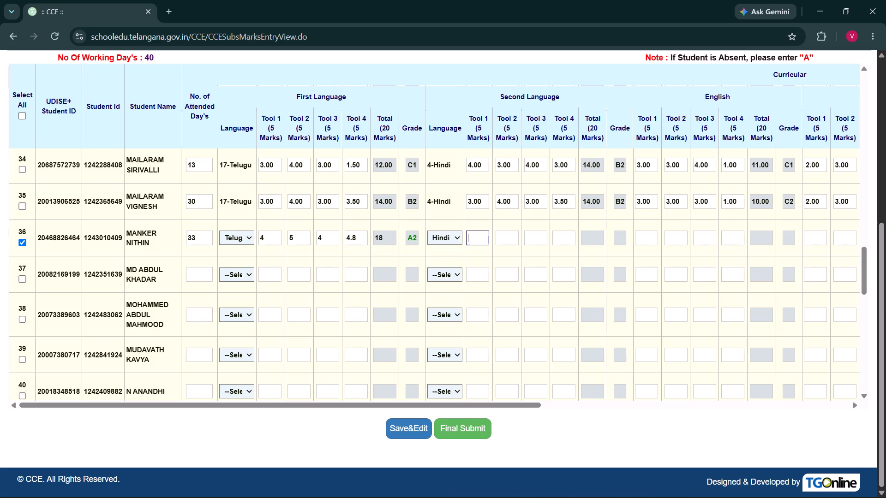
key(5)
key(Tab)
key(5)
key(Tab)
key(5)
key(Tab)
key(5)
key(Tab)
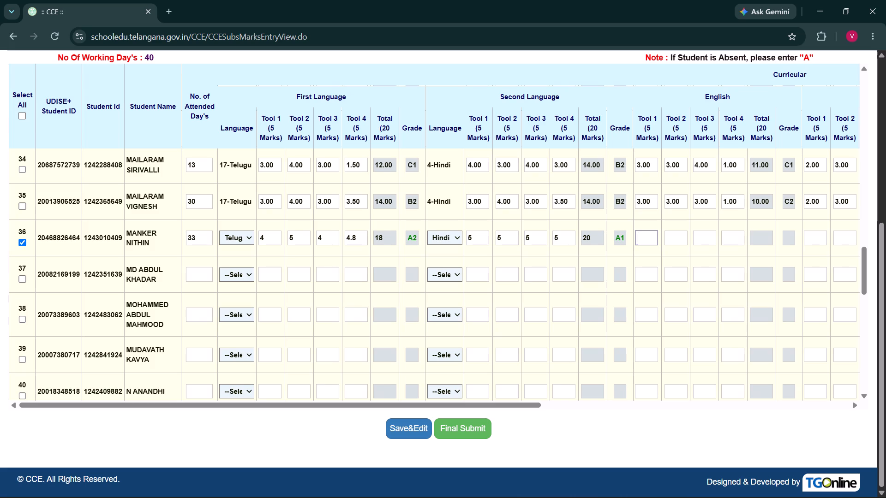
Enter row 36's English marks as 5, 5, 5 and 3 for Tools 1 to 4.
key(5)
key(Tab)
key(5)
key(Tab)
key(5)
key(Tab)
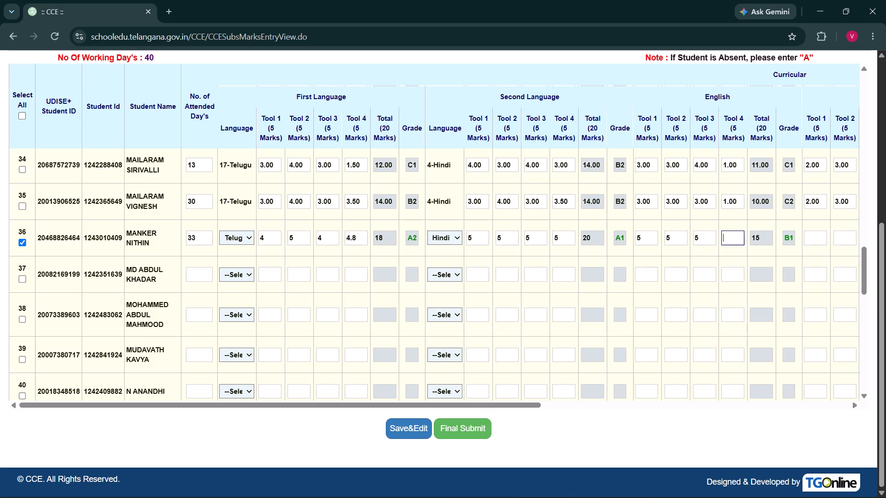
key(3)
key(Tab)
Enter 5 marks for each of Tools 1 to 4 in row 36's Maths columns.
key(5)
key(Tab)
key(5)
key(Tab)
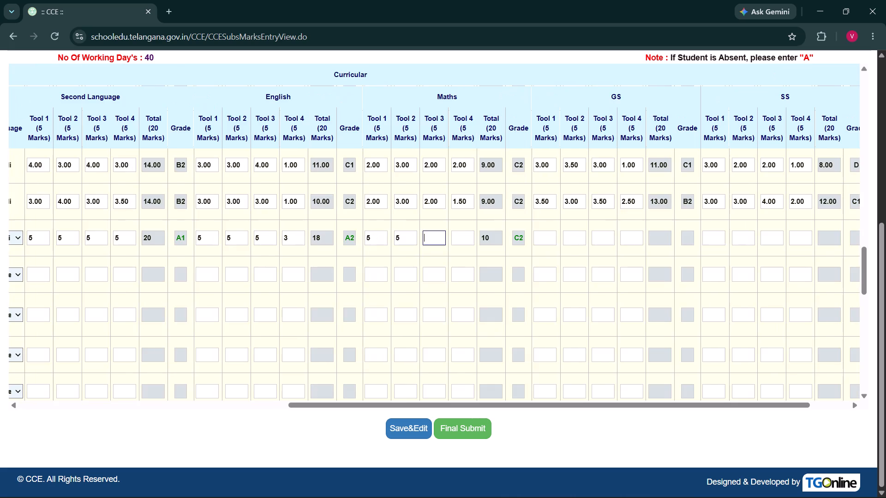
key(5)
key(Tab)
key(5)
key(Tab)
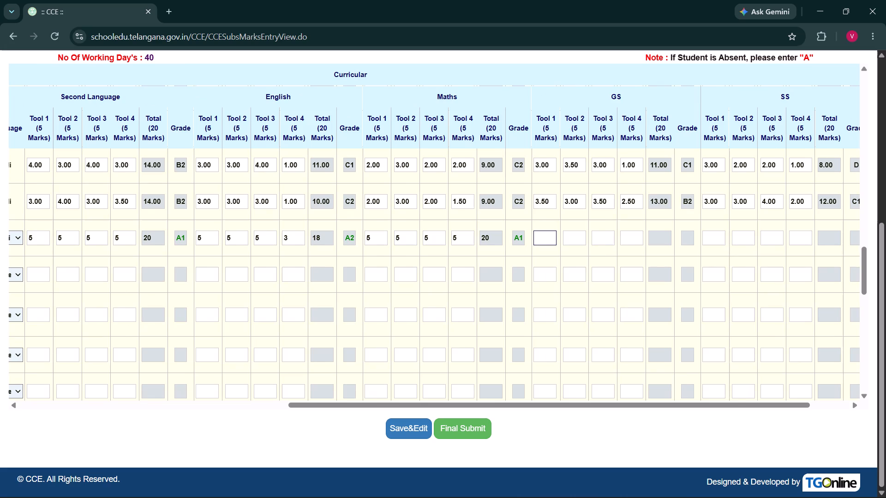
Enter 5 marks for each of Tools 1 to 4 in row 36's GS columns.
key(5)
key(Tab)
key(5)
key(Tab)
key(5)
key(Tab)
key(5)
key(Tab)
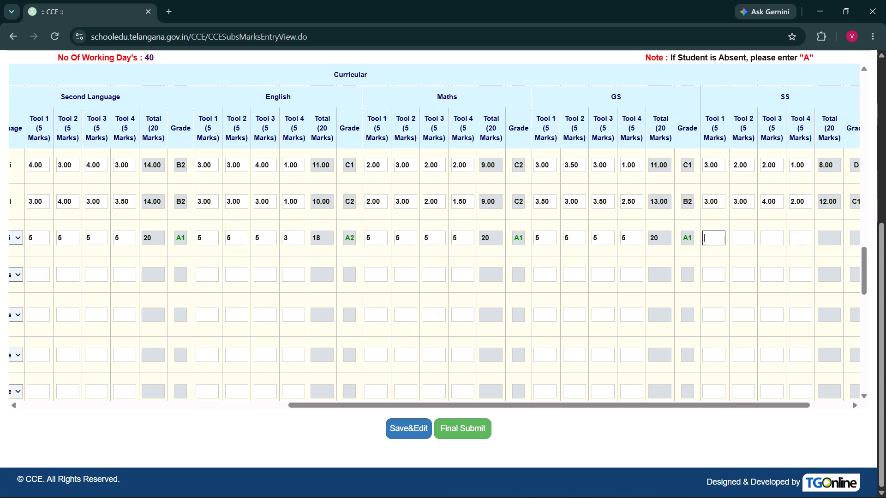
Enter row 36's SS marks as 4, 5, 5 and 4 for Tools 1 to 4.
key(4)
key(Tab)
key(5)
key(Tab)
key(5)
key(Tab)
key(4)
key(Tab)
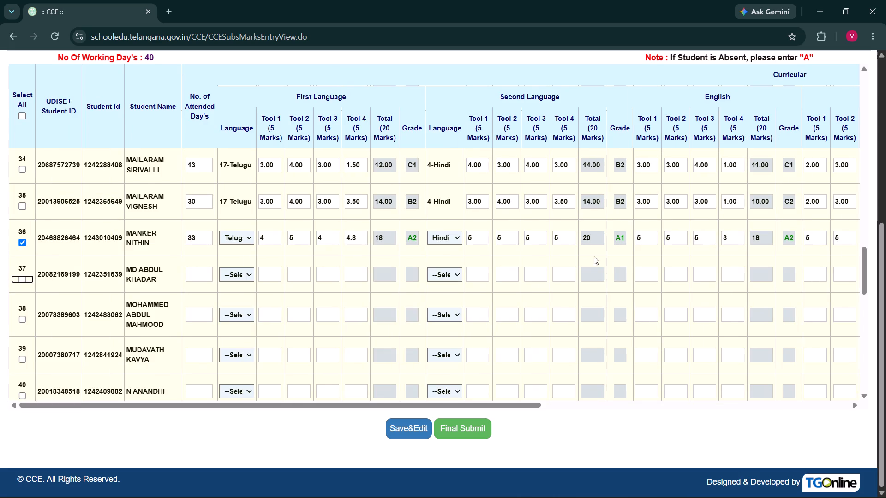
click(856, 402)
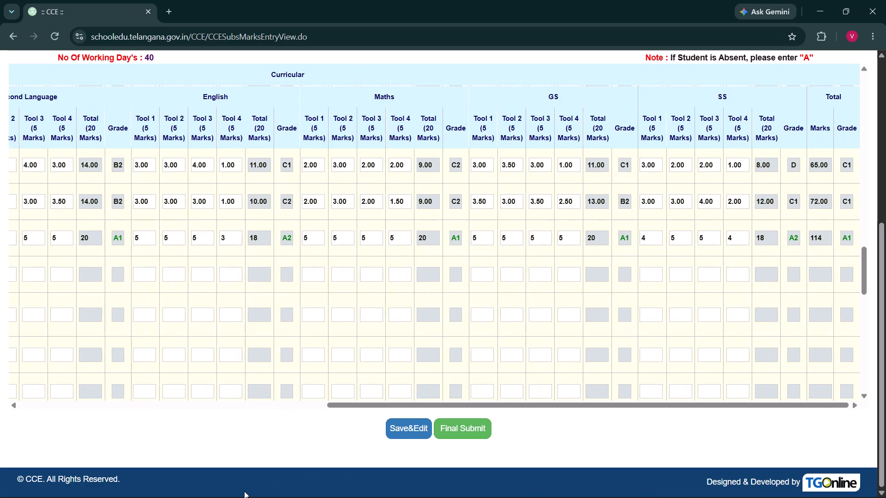
Select the student in row 37 for entry and set the number of attended days to 34.
click(18, 403)
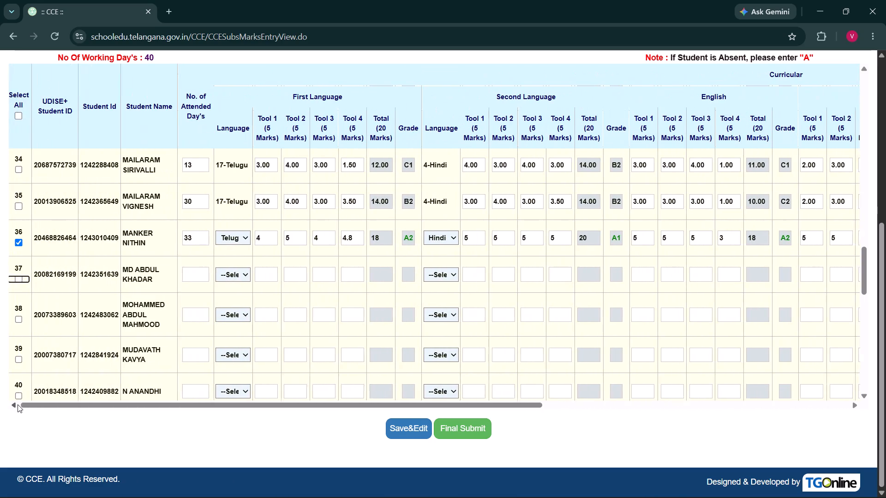
click(20, 281)
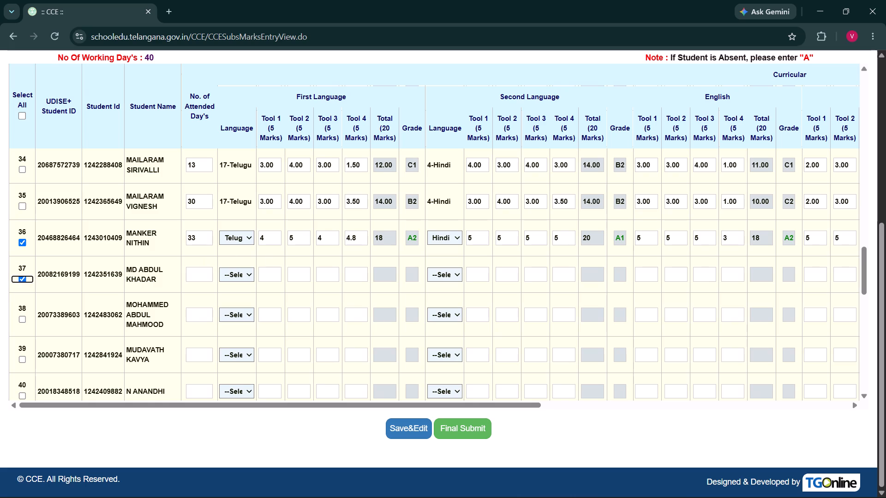
click(204, 276)
key(3)
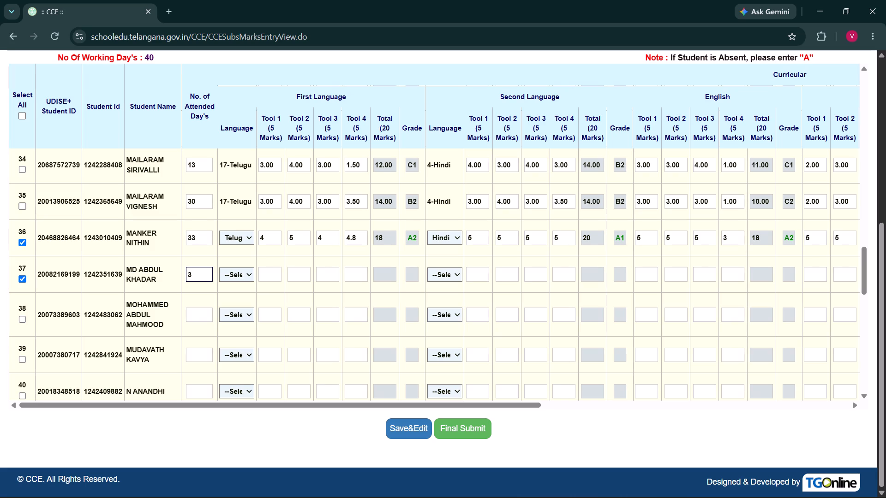
key(4)
key(Tab)
Set row 37's First Language to Telugu and enter 4, 4.54, 4 and 1.2 for Tools 1 to 4.
key(Return)
key(Down)
key(Return)
key(Tab)
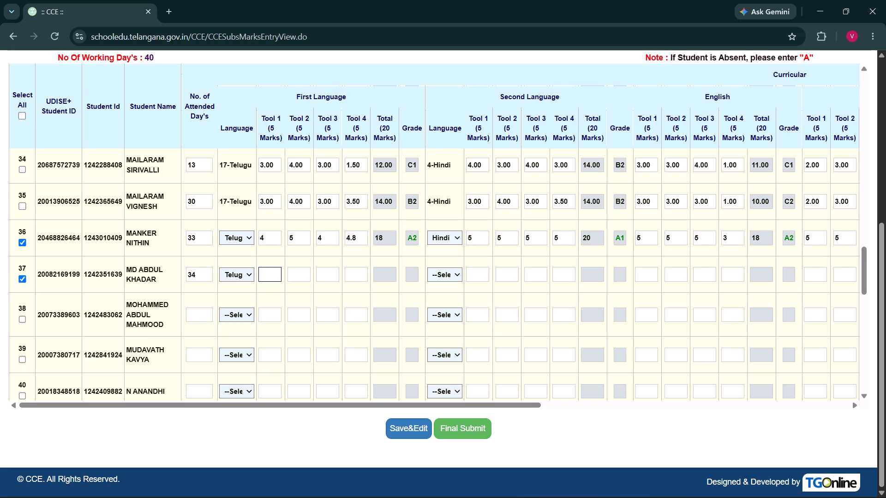
key(4)
key(Tab)
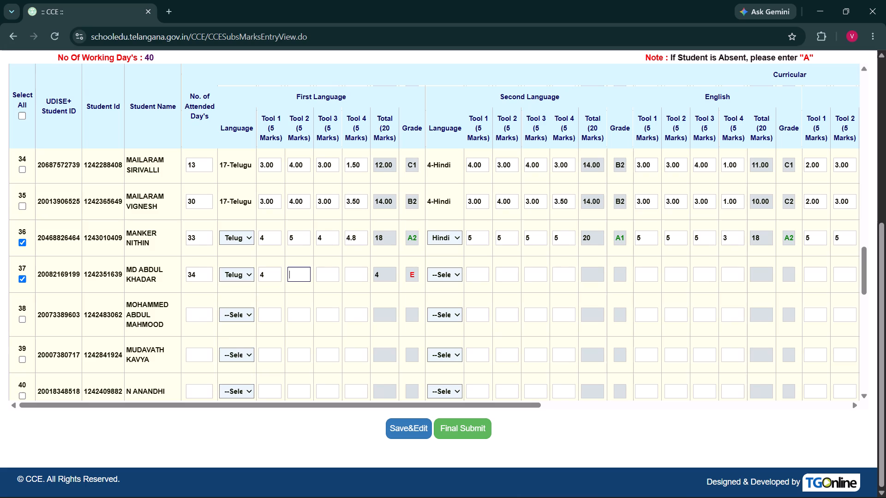
text(4.54)
key(Tab)
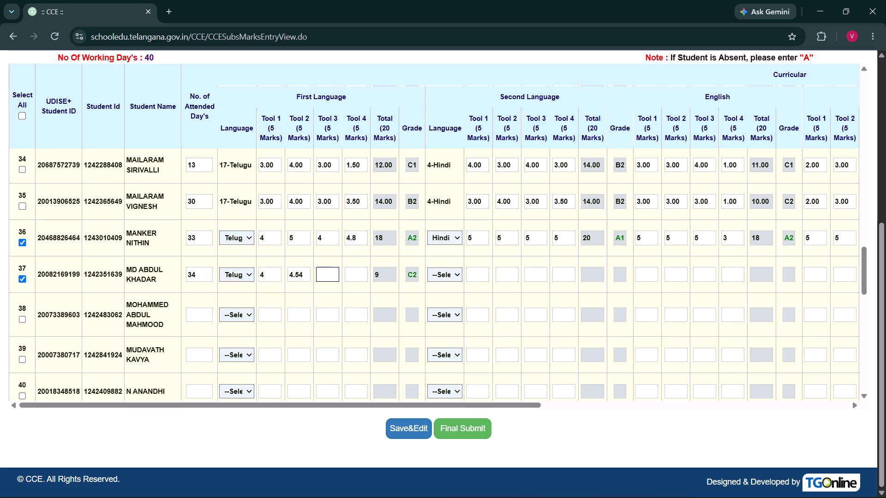
key(4)
key(Tab)
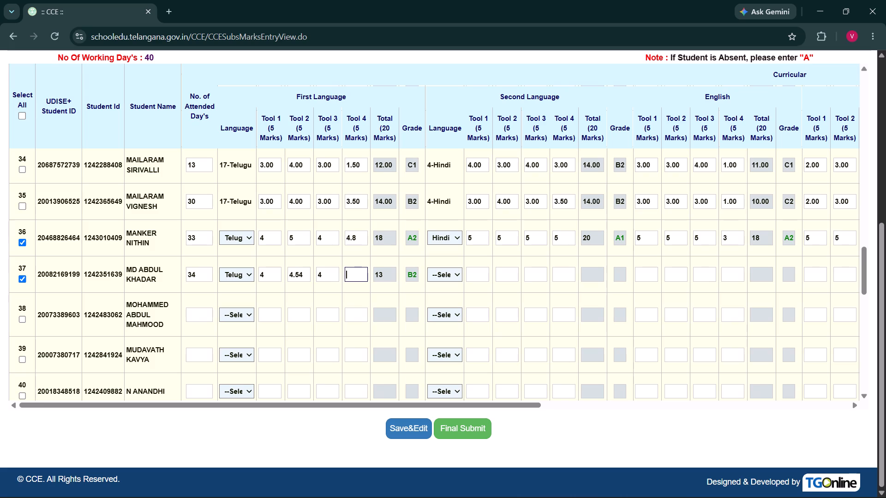
text(1.2)
key(Tab)
Set row 37's Second Language to Hindi and enter 4, 4, 4 and 4.5 for Tools 1 to 4.
key(backslash)
key(Return)
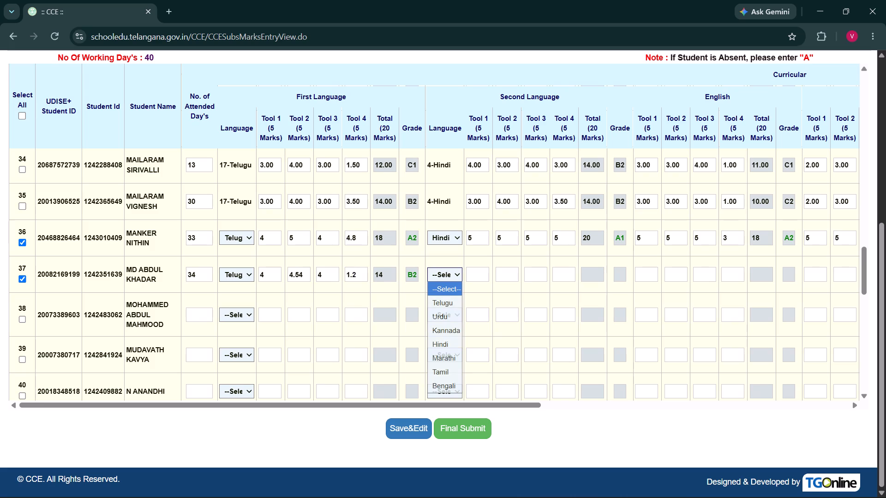
key(Down)
key(Down)
key(Down)
key(Down)
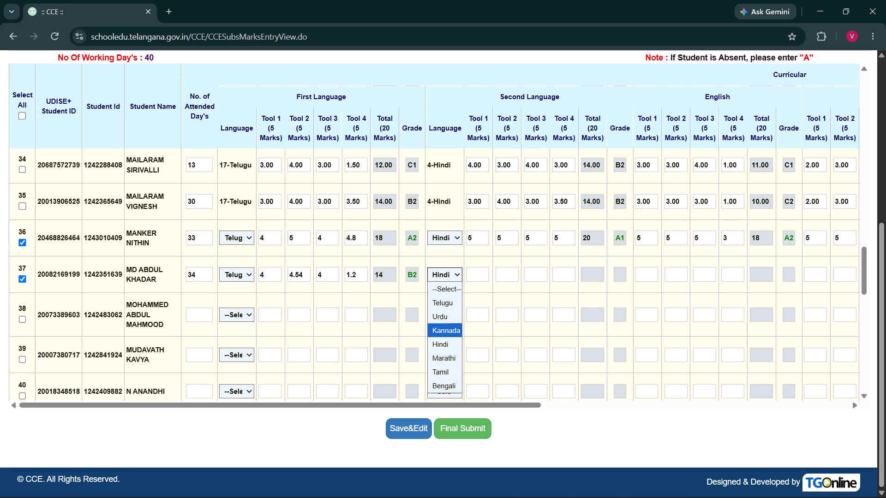
key(Return)
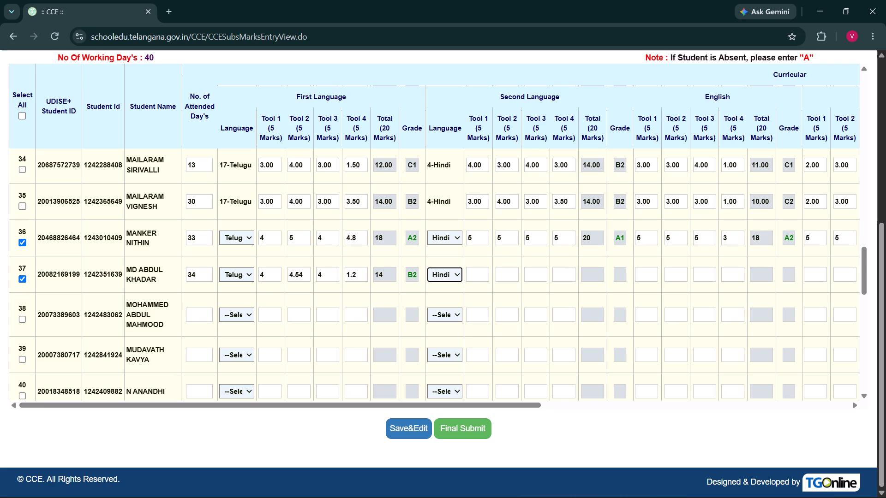
key(Tab)
key(4)
key(Tab)
key(4)
key(Tab)
key(4)
key(Tab)
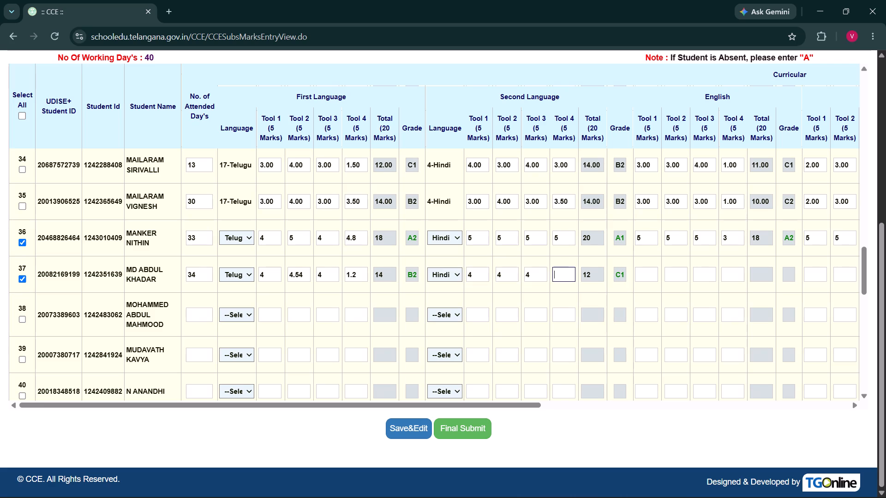
text(4.)
key(5)
key(Tab)
Enter row 37's English marks as 3, 3, 4 and 3 for Tools 1 to 4.
key(3)
key(Tab)
key(3)
key(Tab)
key(4)
key(Tab)
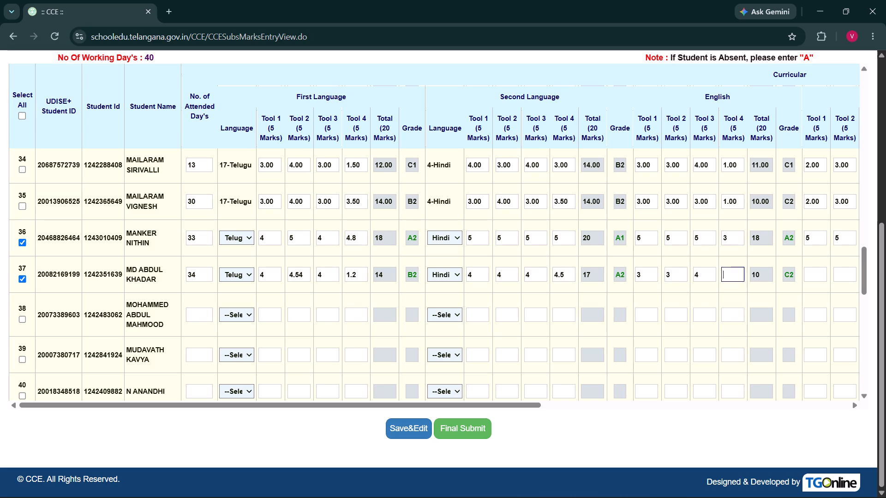
key(3)
key(Tab)
Enter row 37's Maths marks as 4, 4, 4 and 1 for Tools 1 to 4.
key(4)
key(Tab)
key(4)
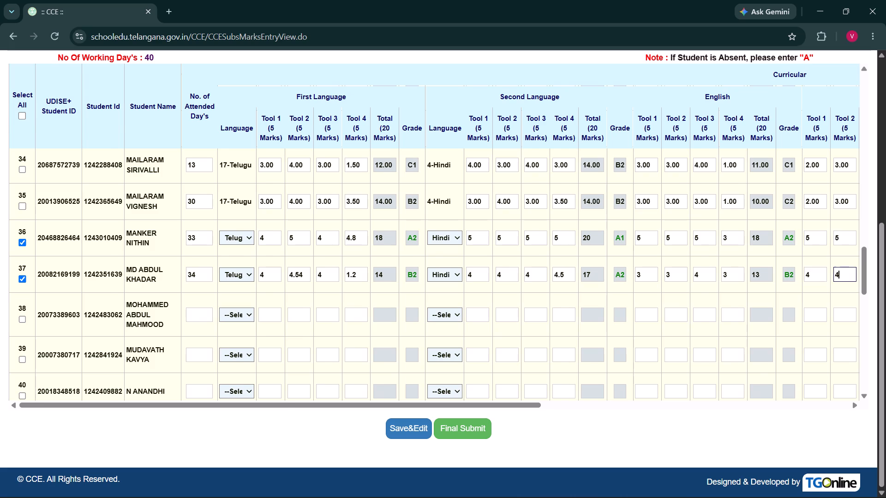
key(Tab)
key(4)
key(Tab)
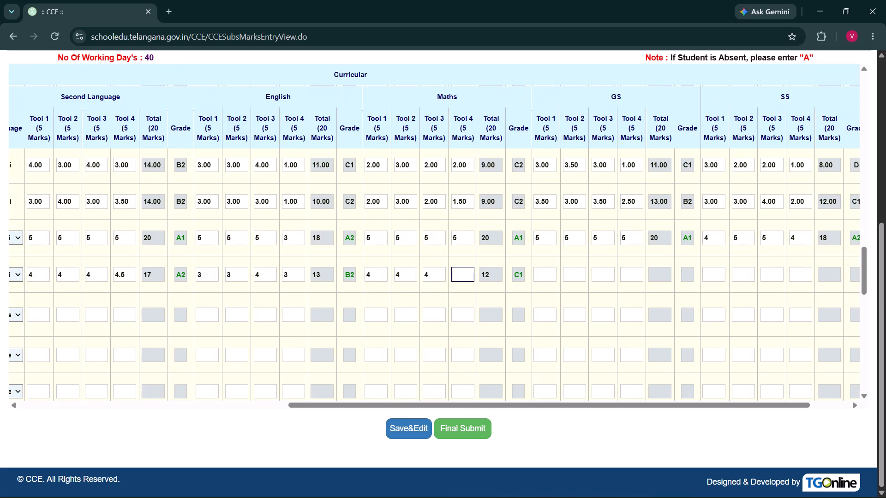
key(1)
key(Tab)
Enter row 37's GS marks as 4, 4.5, 4 and 4.5 for Tools 1 to 4.
key(4)
key(Tab)
text(4.5)
key(Tab)
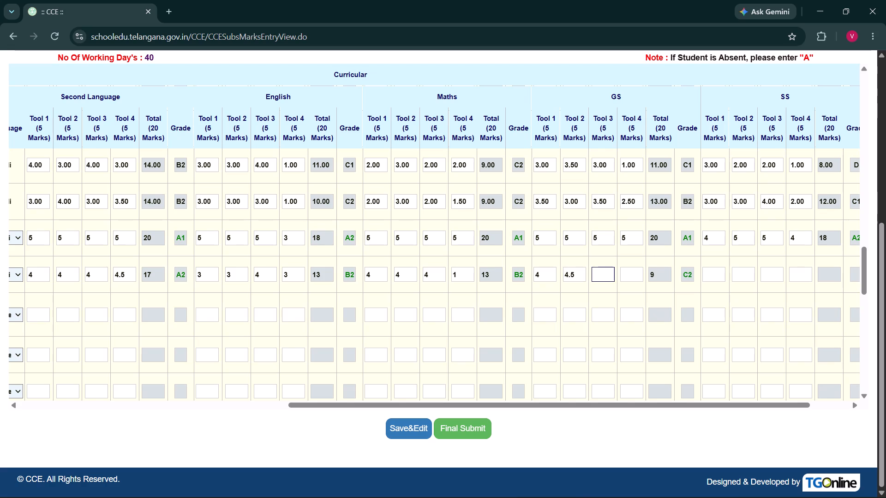
key(4)
key(Tab)
text(4.5)
key(Tab)
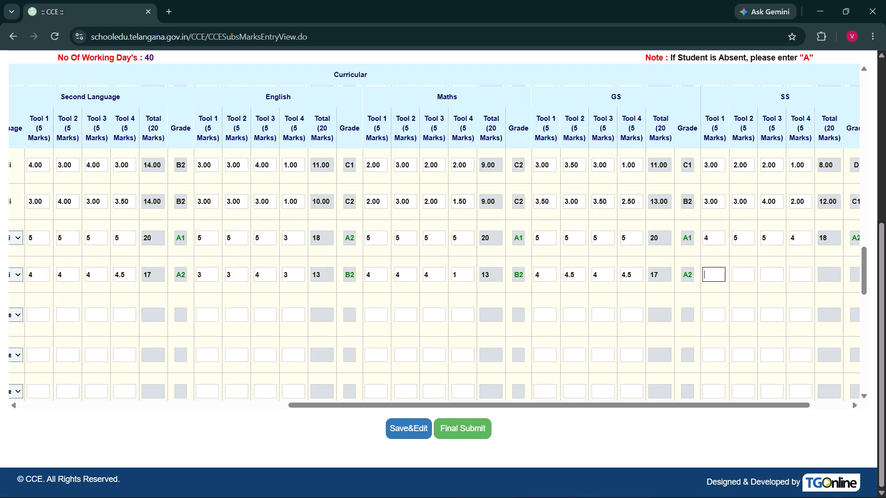
Enter row 37's SS marks as 2, 3, 4 and 1 for Tools 1 to 4.
key(2)
key(Tab)
key(3)
key(Tab)
key(4)
key(Tab)
key(1)
key(Tab)
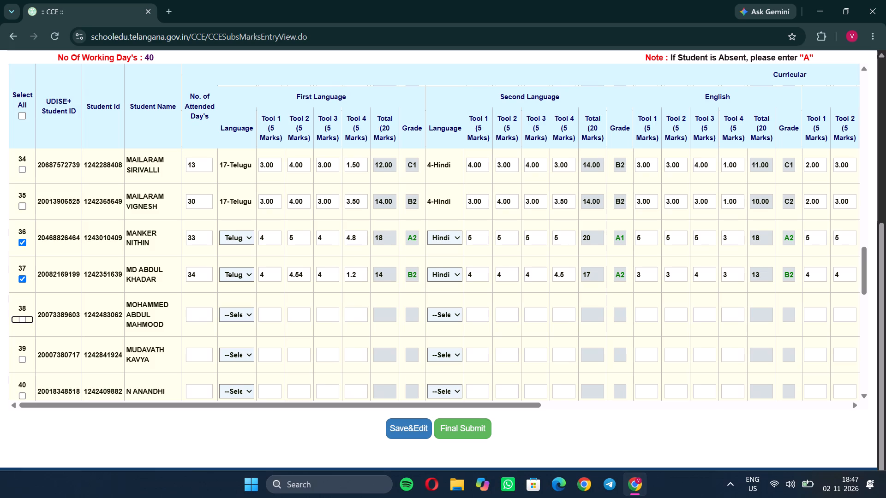
double_click(851, 408)
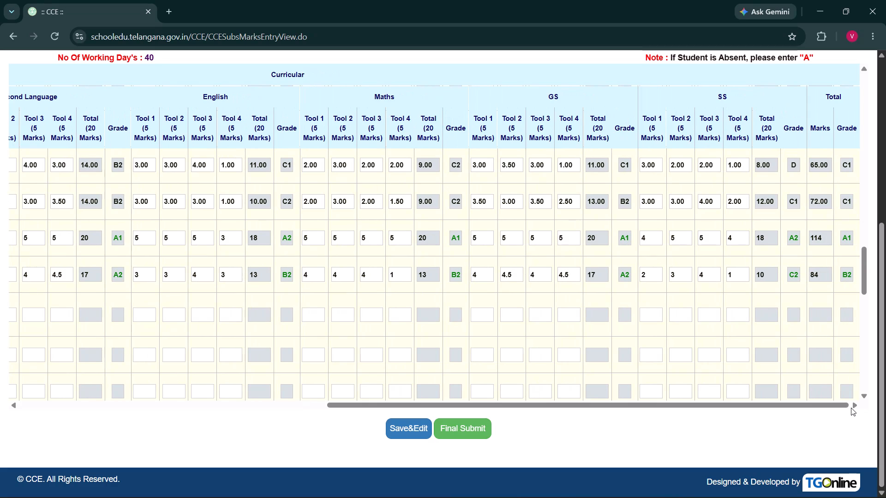
Save the marks entered for rows 36 and 37, keeping them editable without final submission.
click(413, 433)
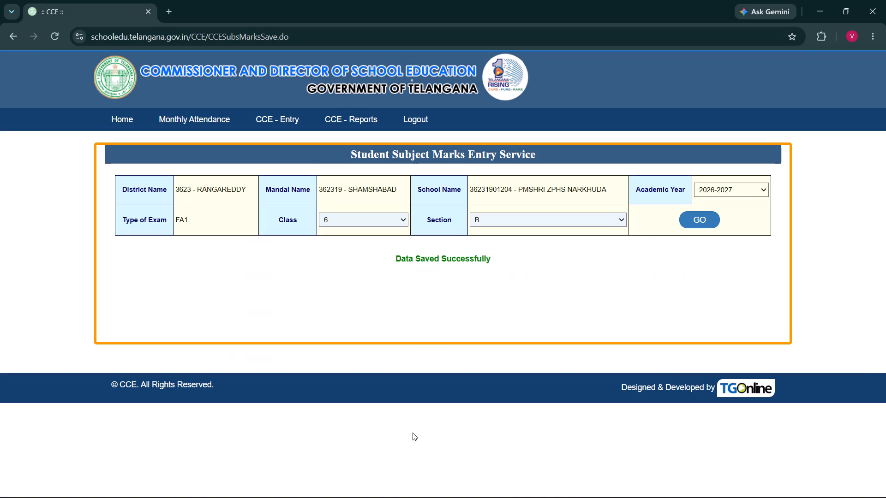
Reload the FA1 marks entry list for Class 6, Section B of academic year 2026-2027.
click(689, 225)
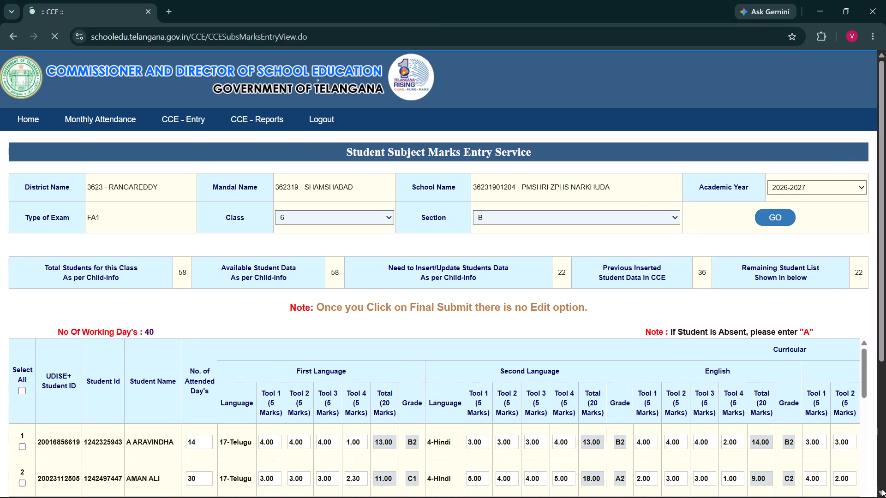
Select the student in row 38 for marks entry and set the number of attended days to 24.
click(882, 491)
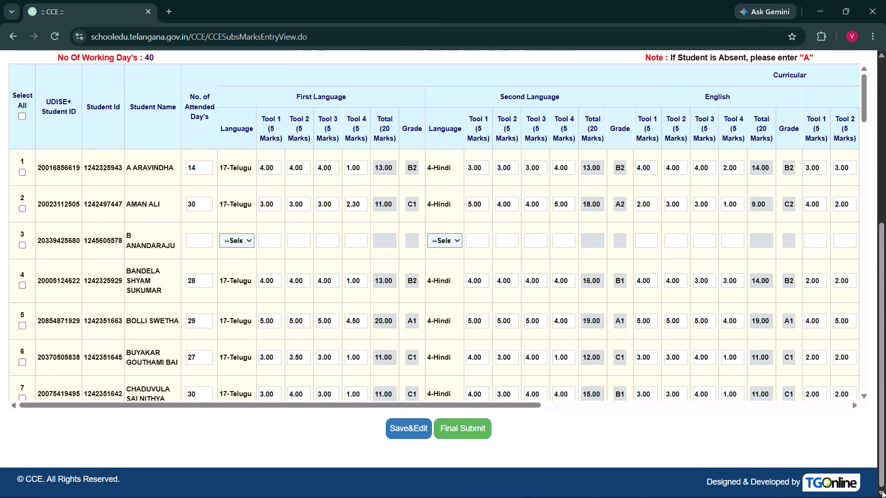
triple_click(862, 400)
click(862, 400)
key(Down)
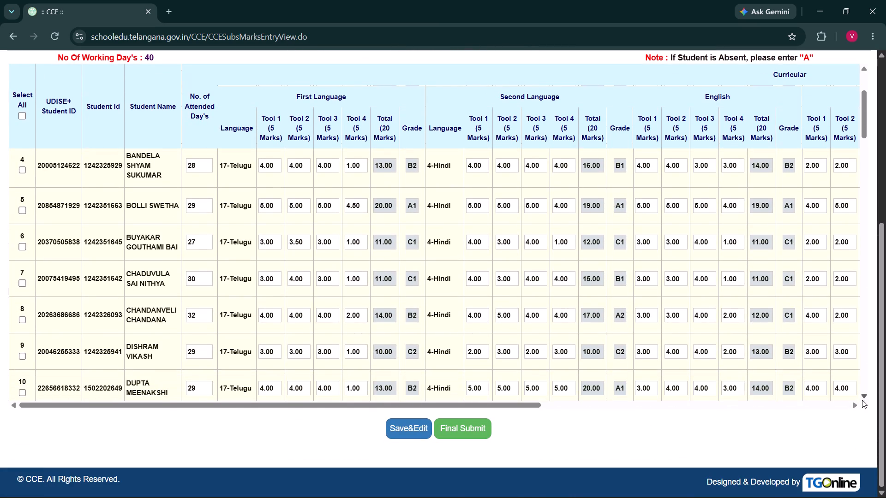
key(Down)
key(Down)
key(Down)
key(Down)
key(Down)
key(Down)
key(Down)
key(Down)
key(Down)
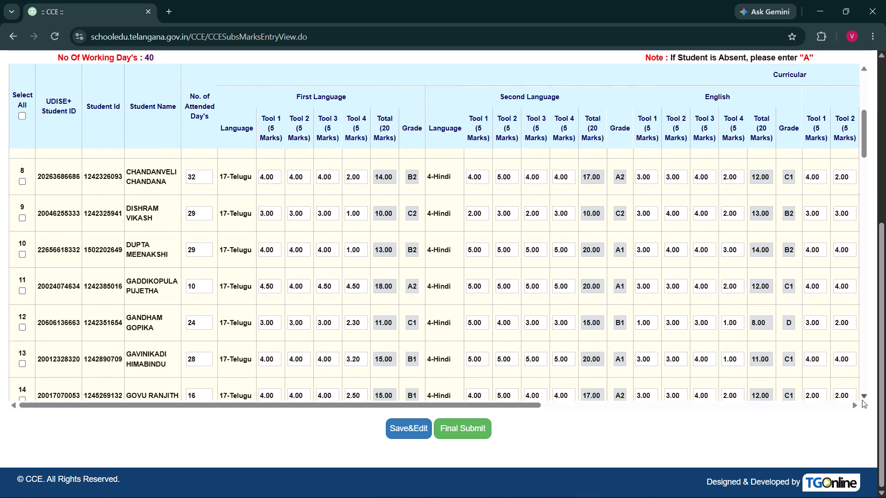
key(Down)
key(Right)
key(Right)
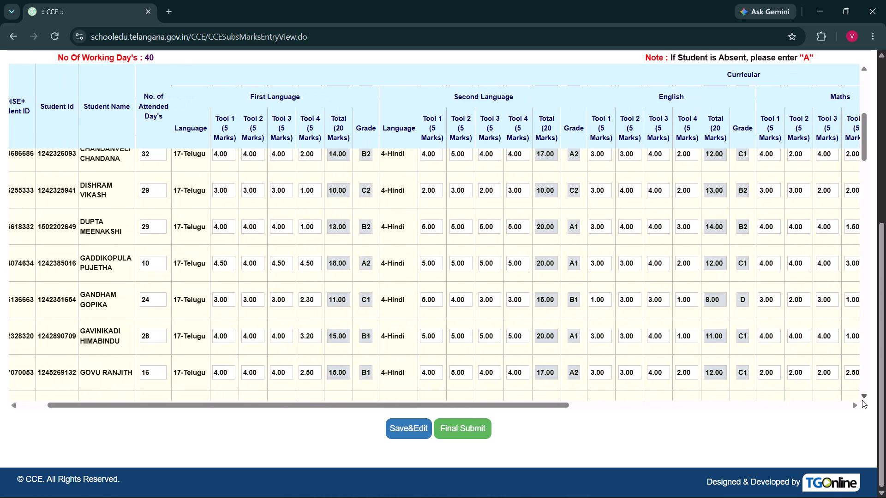
key(Left)
key(Left)
key(Left)
key(Left)
key(Left)
key(Left)
key(Left)
key(Left)
key(Left)
key(Left)
key(Left)
key(Left)
key(Left)
key(Left)
key(Left)
key(Left)
key(Left)
key(Left)
key(Left)
key(Left)
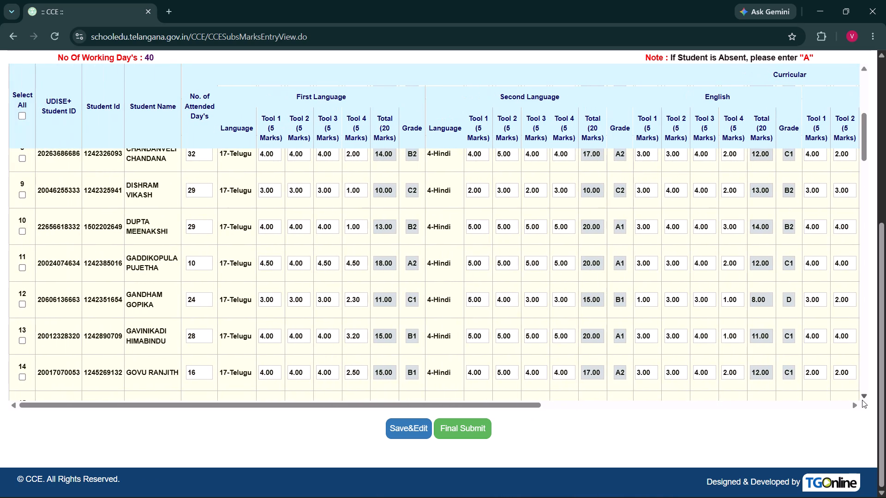
key(Down)
key(Down)
key(Down)
key(Down)
key(Down)
key(Down)
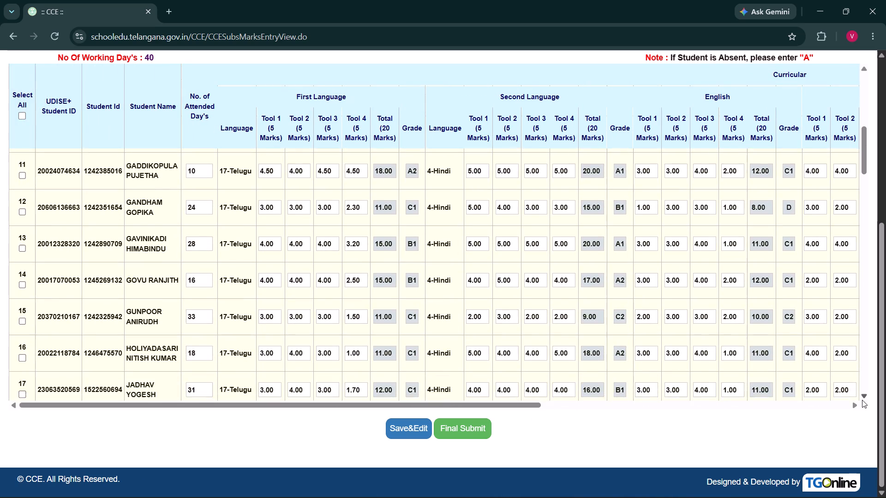
key(Down)
key(Down)
key(Down)
key(Down)
key(Down)
key(Down)
key(Down)
key(Down)
key(Down)
key(Down)
key(Down)
key(Down)
key(Down)
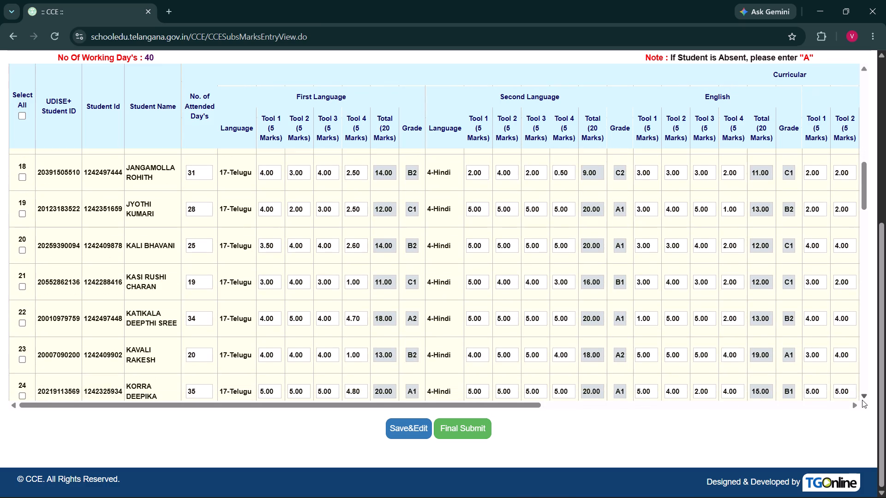
key(Down)
key(Down)
key(Down)
key(Down)
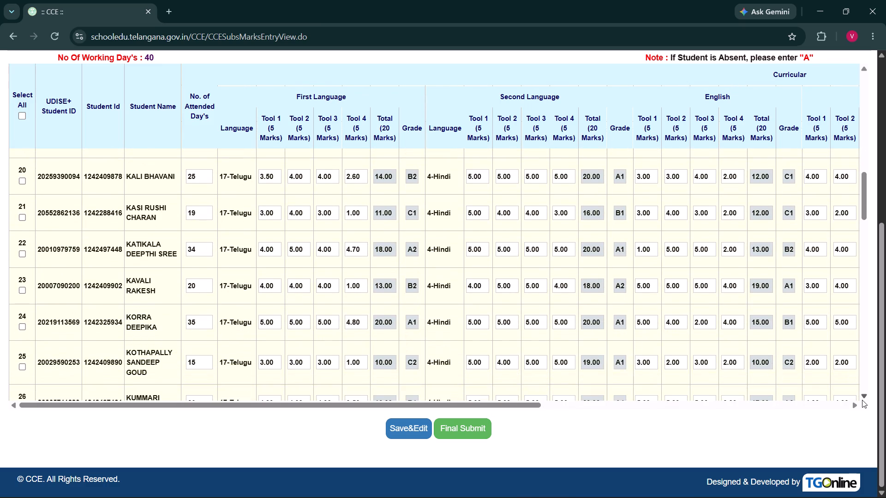
key(Down)
key(Down)
key(Down)
key(Down)
key(Down)
key(Down)
key(Down)
key(Down)
key(Down)
key(Down)
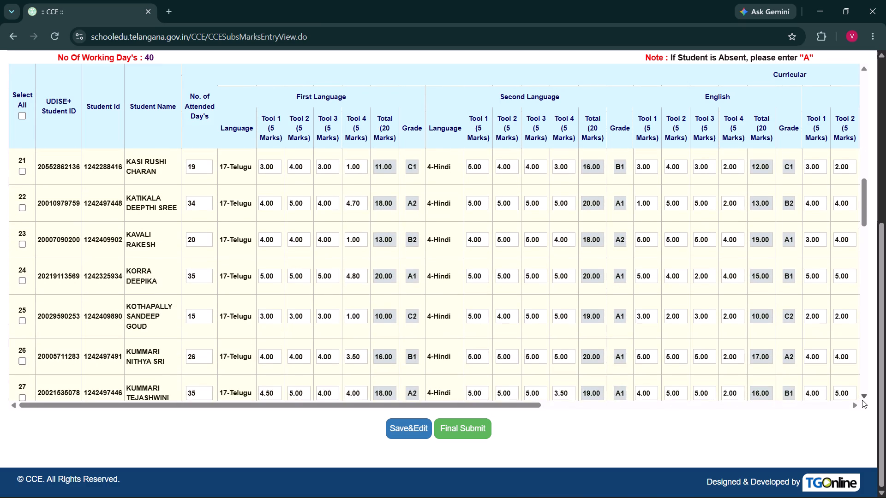
key(Down)
key(Down)
key(Down)
key(Down)
key(Down)
key(Down)
key(Down)
key(Down)
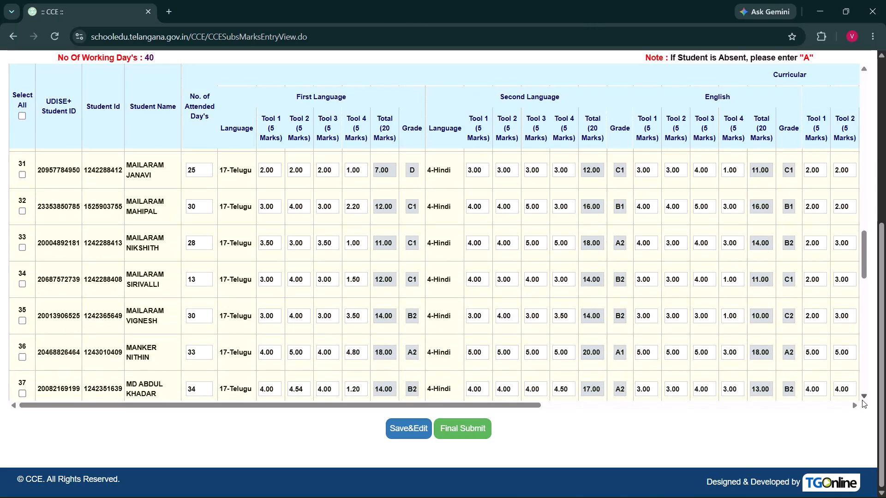
key(Down)
key(Down)
key(Down)
key(Down)
key(Down)
key(Down)
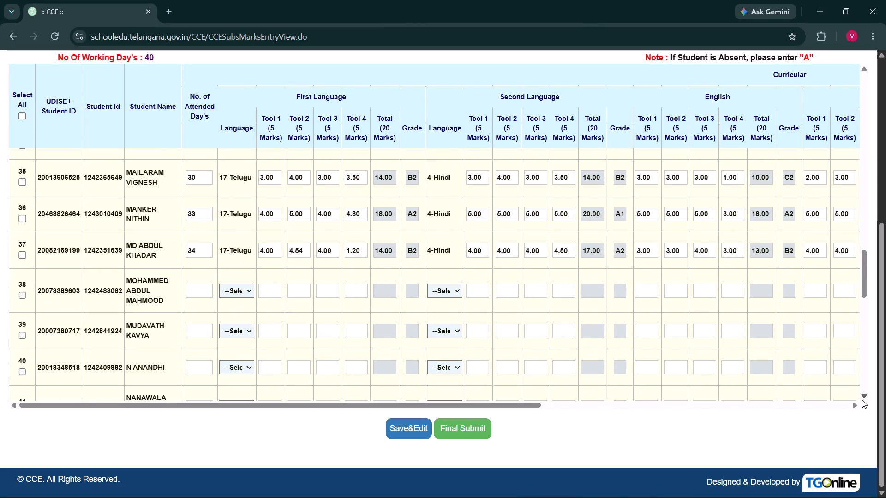
key(Down)
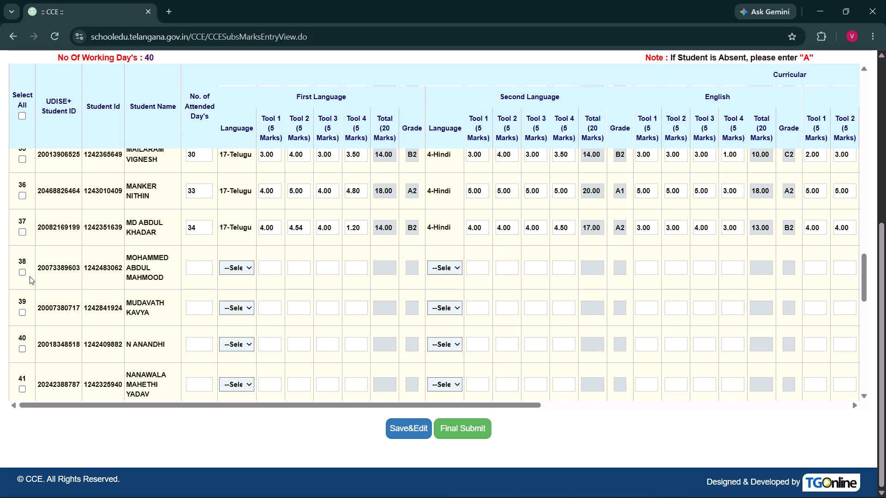
click(16, 271)
text(14)
key(Tab)
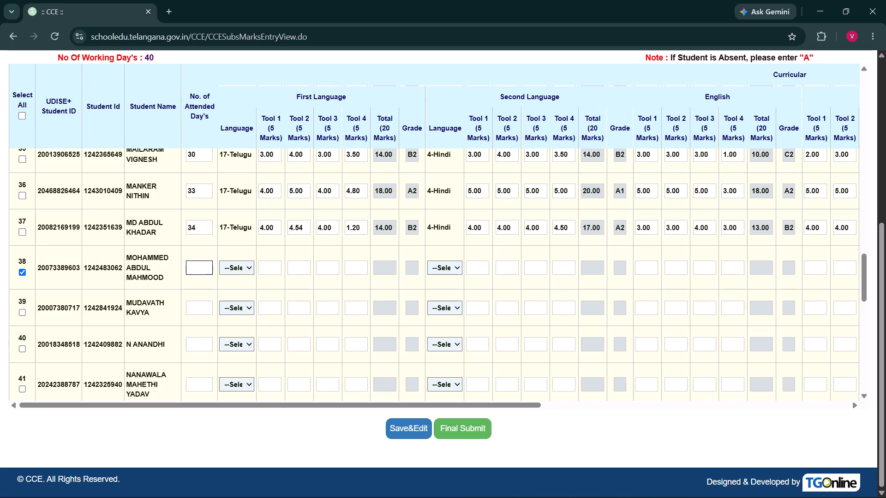
text(24)
key(Tab)
Set row 38's first language to Telugu and enter marks of 3, 4, 4 and 2 for Tools 1 to 4.
key(Return)
key(Down)
key(Return)
key(Tab)
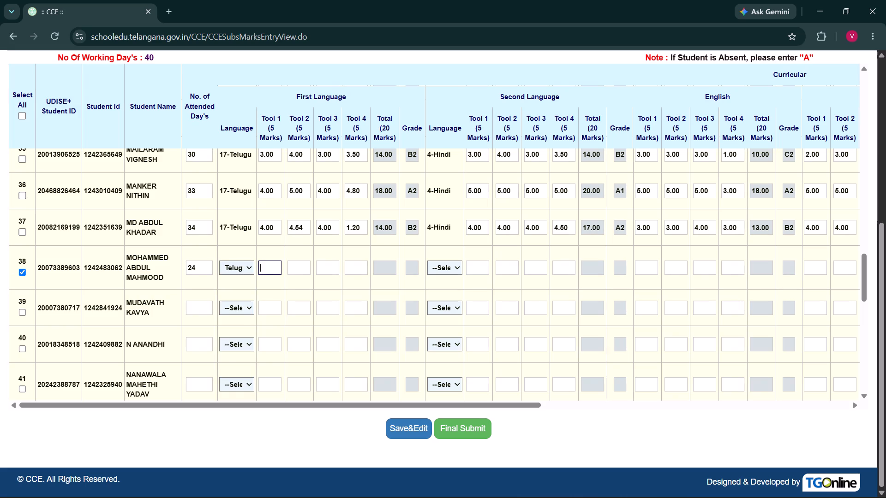
key(3)
key(Tab)
key(4)
key(Return)
key(Tab)
key(4)
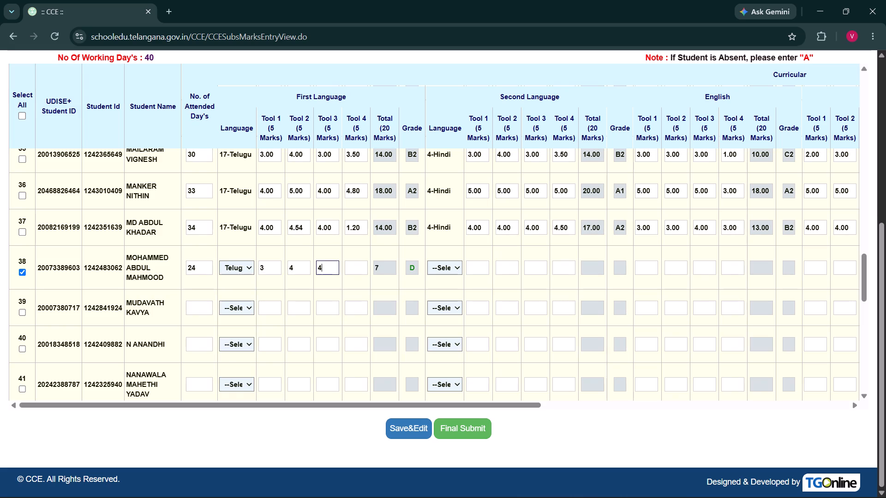
key(Tab)
key(2)
key(Tab)
Set row 38's second language to Hindi and enter marks of 5, 5, 4 and 3.5 for Tools 1 to 4.
key(Return)
key(Down)
key(Down)
key(Down)
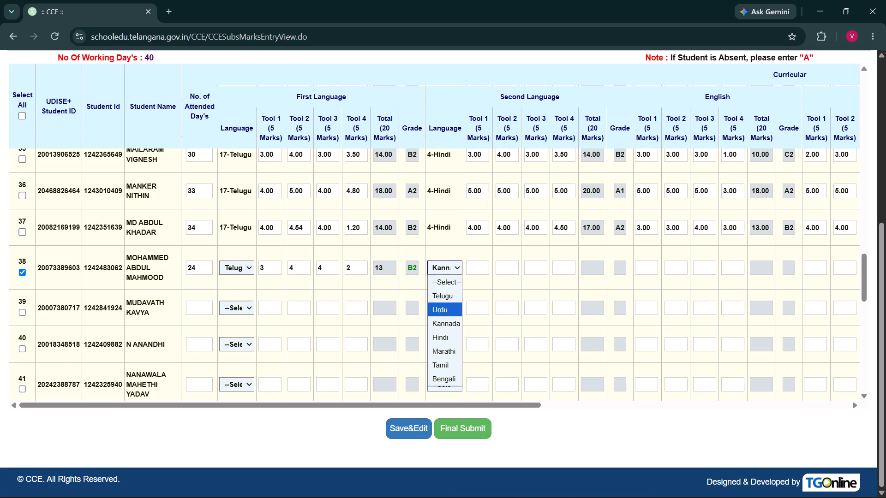
key(Down)
key(Return)
key(Tab)
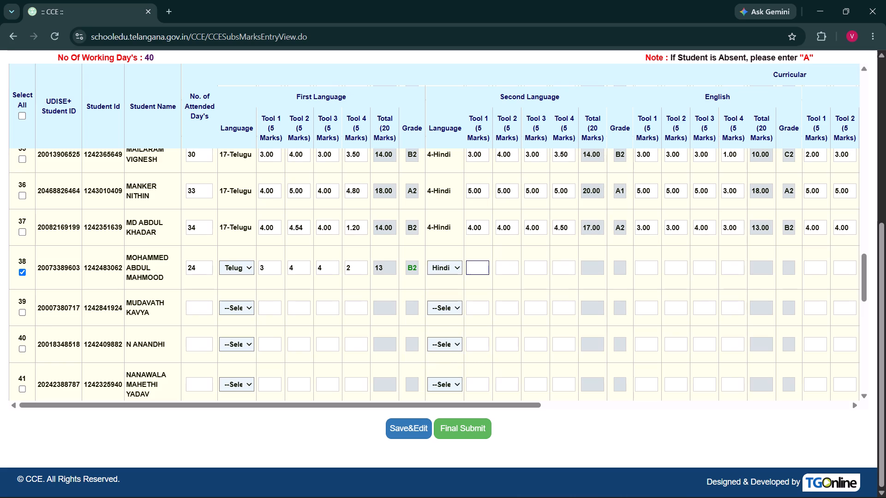
key(5)
key(Tab)
key(5)
key(Tab)
key(4)
key(Tab)
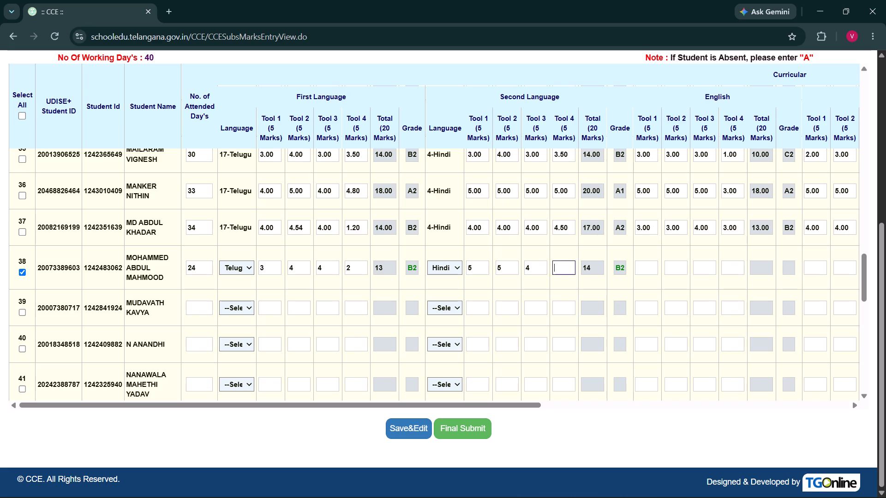
text(3.5)
key(Tab)
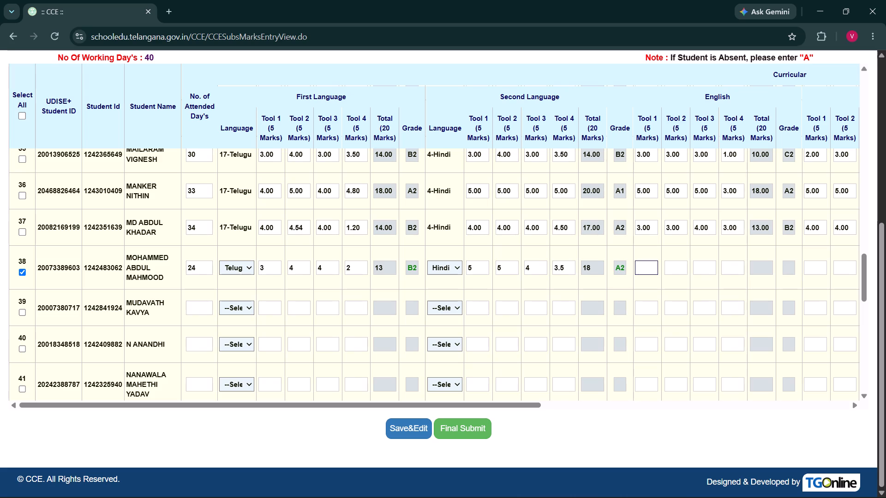
Enter row 38's English marks as 3, 4, 3 and 2 for Tools 1 to 4.
key(3)
key(Tab)
key(4)
key(Tab)
key(3)
key(Tab)
key(2)
key(Tab)
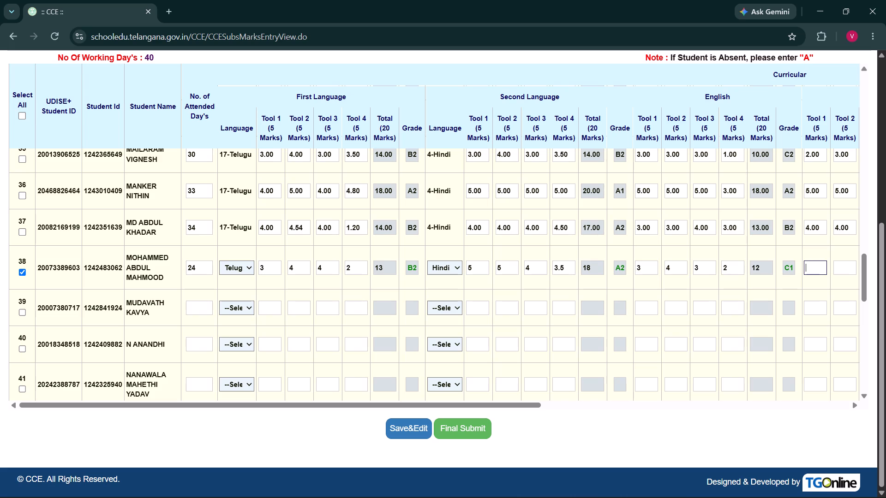
Enter row 38's Maths marks as 3, 3, 3 and 1 for Tools 1 to 4.
key(Right)
key(Right)
key(3)
key(Tab)
key(3)
key(Tab)
key(3)
key(Tab)
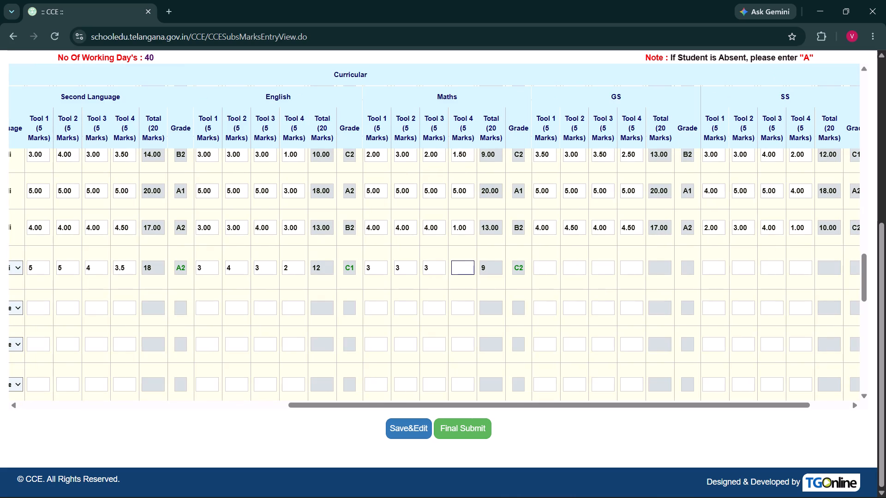
key(1)
key(Tab)
Enter row 38's GS marks as 3.5, 3, 3 and 1 for Tools 1 to 4.
text(3.5)
key(Tab)
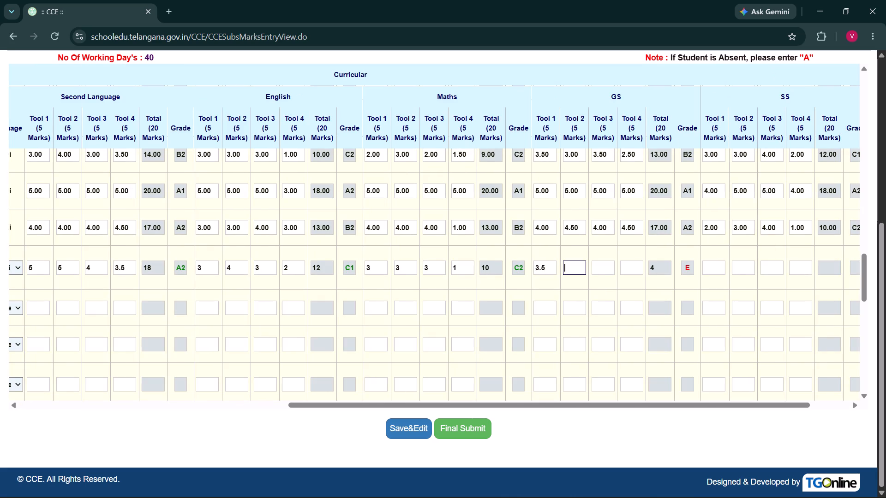
key(3)
key(Tab)
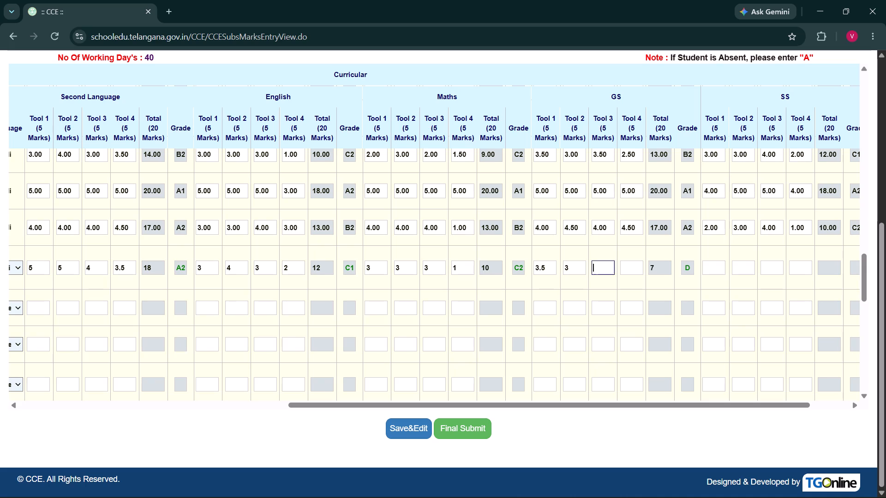
key(3)
key(Tab)
key(3)
key(Tab)
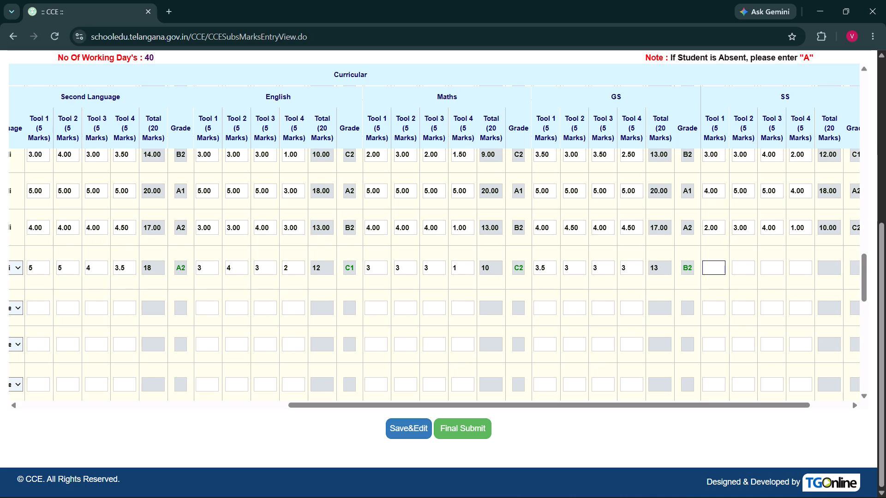
click(635, 265)
key(BackSpace)
key(1)
key(Tab)
Enter row 38's SS marks as 2, 2, 4 and 1 for Tools 1 to 4.
key(2)
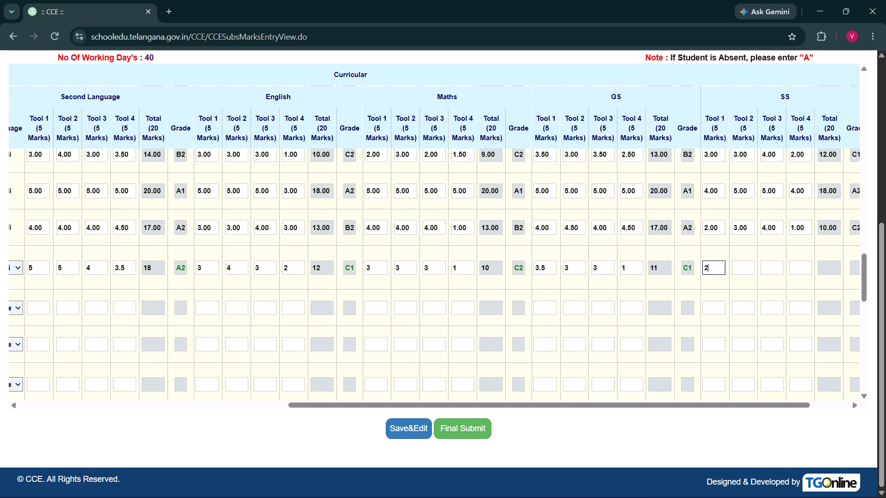
key(Tab)
key(2)
key(Tab)
key(4)
key(Tab)
key(1)
key(Tab)
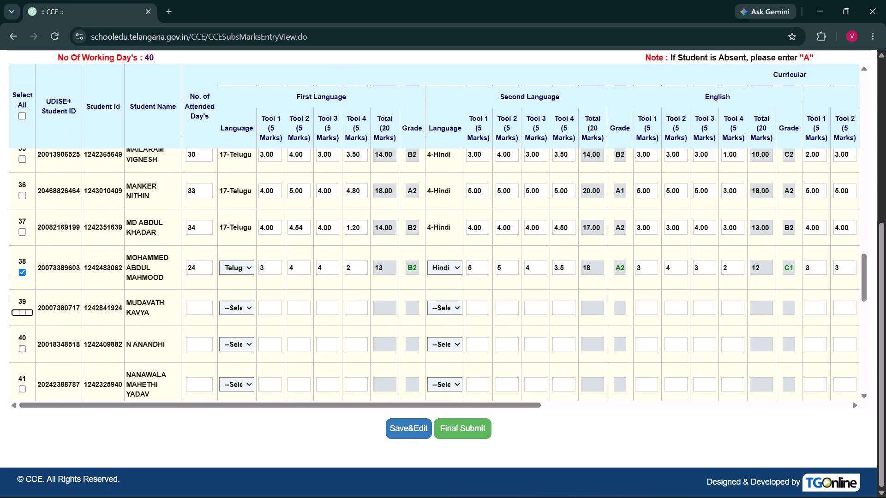
Review row 38's entered marks across all subjects, including the overall total and grade.
key(Right)
key(Right)
key(Right)
key(Right)
key(Right)
key(Right)
key(Right)
key(Right)
key(Right)
key(Right)
key(Right)
key(Right)
key(Right)
key(Right)
key(Right)
key(Right)
key(Right)
key(Right)
key(Right)
key(Right)
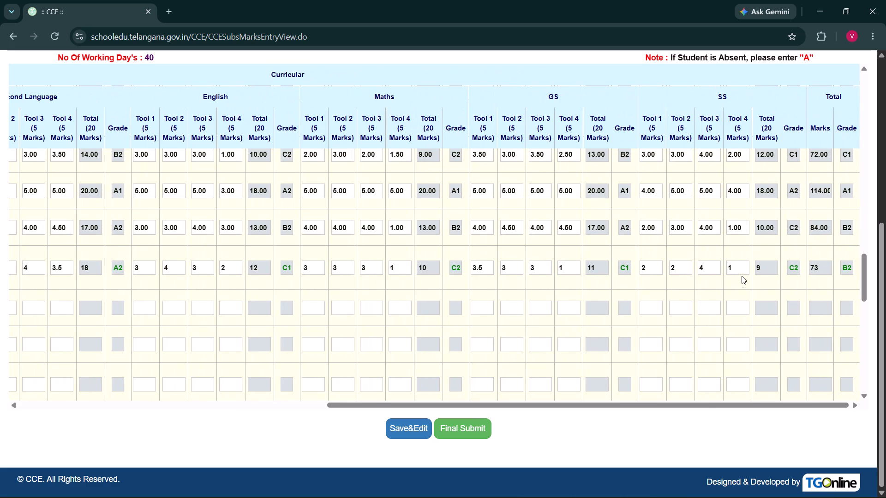
key(Left)
key(Left)
key(Left)
key(Left)
key(Left)
key(Left)
key(Left)
key(Left)
key(Left)
key(Left)
key(Left)
key(Left)
key(Left)
key(Left)
key(Left)
key(Left)
key(Left)
key(Left)
key(Left)
key(Left)
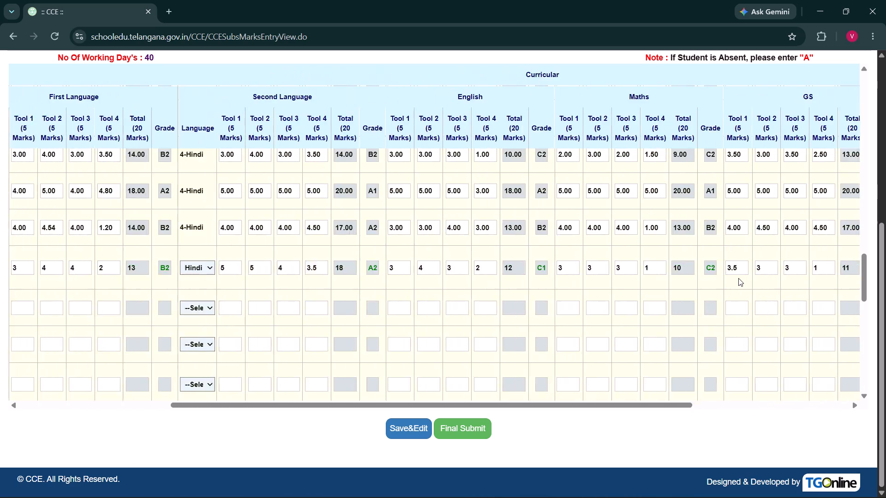
key(Return)
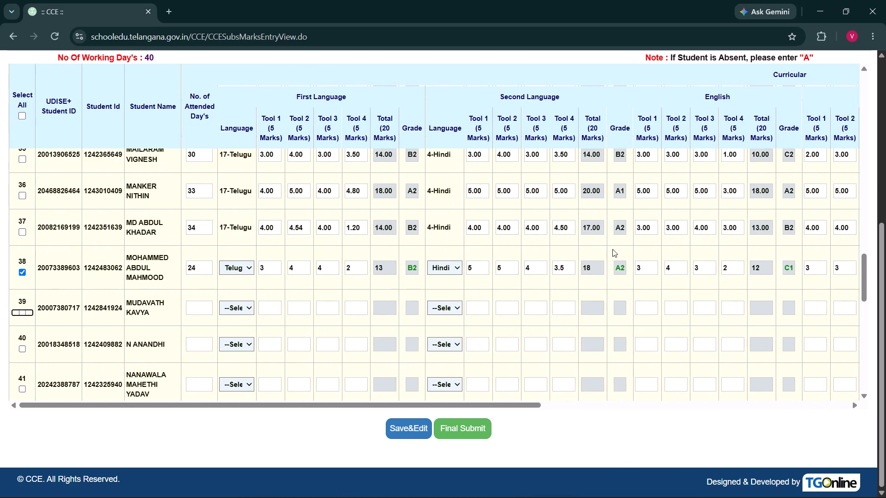
Select row 39 for entry and set the number of attended days to 26.
click(23, 310)
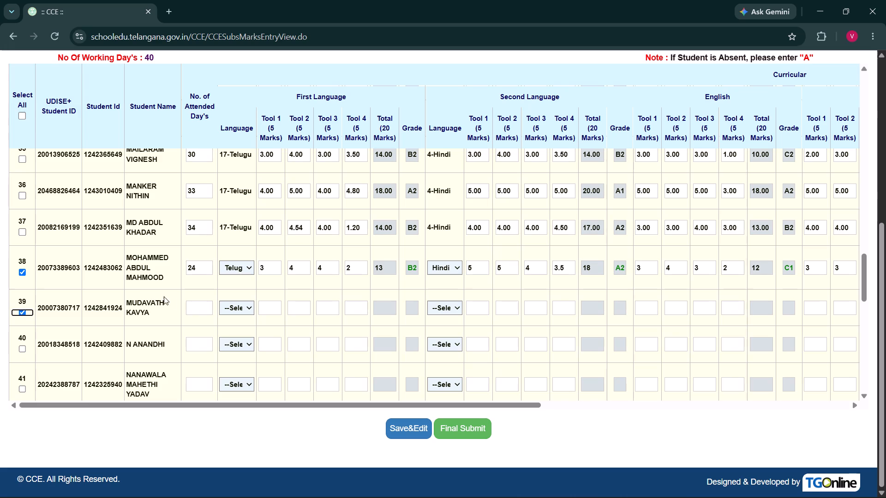
click(197, 302)
text(26)
key(Tab)
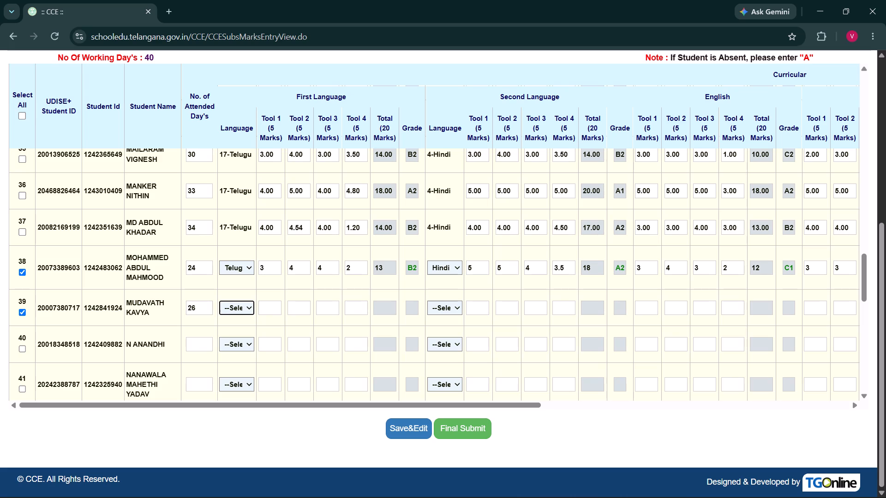
Set row 39's first language to Telugu and enter marks of 4, 4, 4 and 2.8 for Tools 1 to 4.
key(Return)
key(Down)
key(Return)
key(Tab)
key(4)
key(Tab)
key(4)
key(Tab)
key(4)
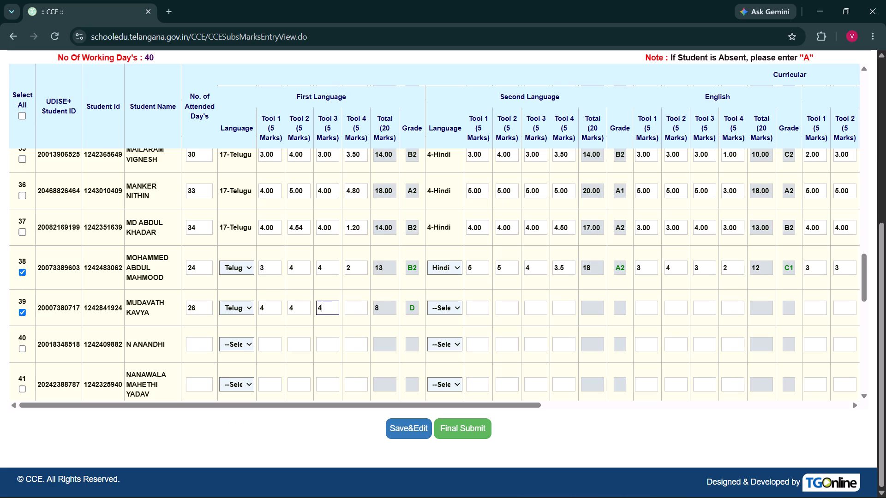
key(Tab)
text(2.8)
key(Tab)
Set row 39's second language to Hindi and enter marks of 5, 5, 4 and 5 for Tools 1 to 4.
key(Return)
key(Down)
key(Down)
key(Down)
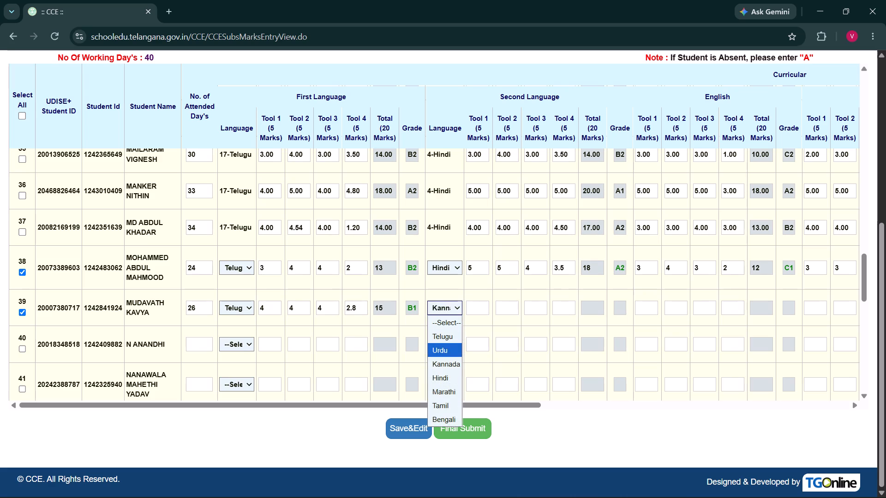
key(Down)
key(Return)
key(Tab)
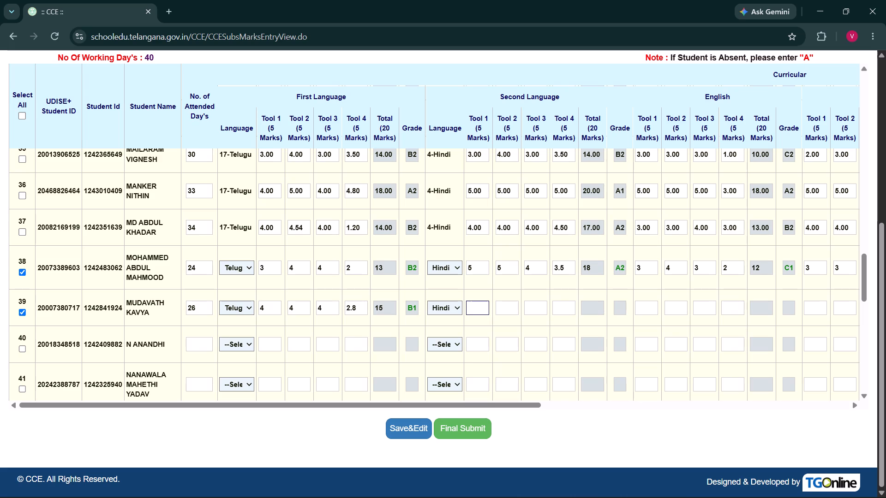
key(5)
key(Tab)
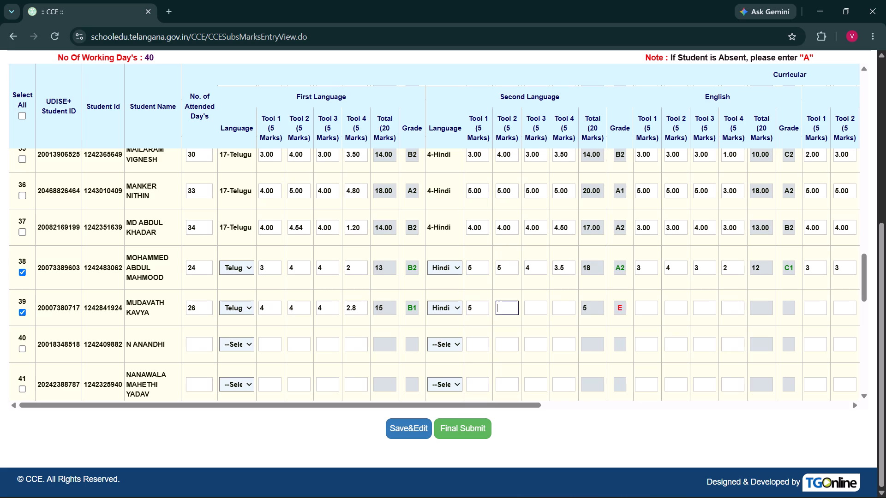
key(5)
key(Tab)
key(4)
key(Tab)
key(5)
key(Tab)
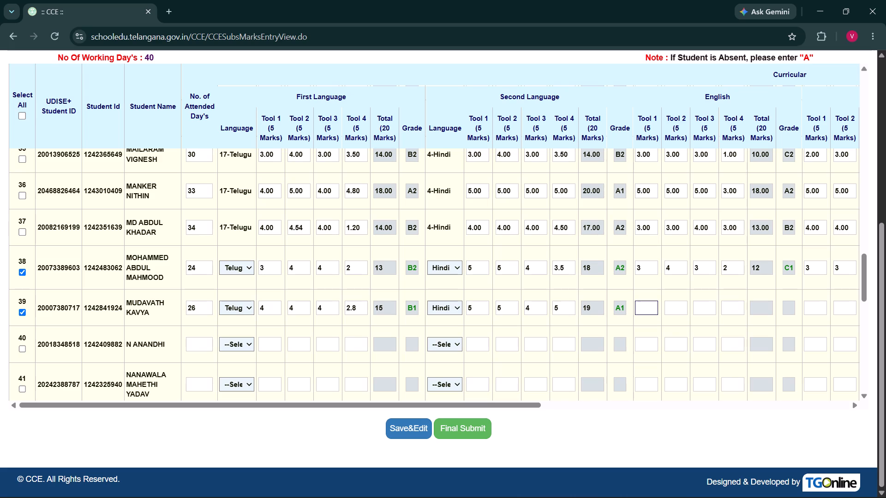
Enter row 39's English marks as 3, 4, 4 and 1 for Tools 1 to 4.
key(3)
key(Tab)
key(4)
key(Tab)
key(4)
key(Tab)
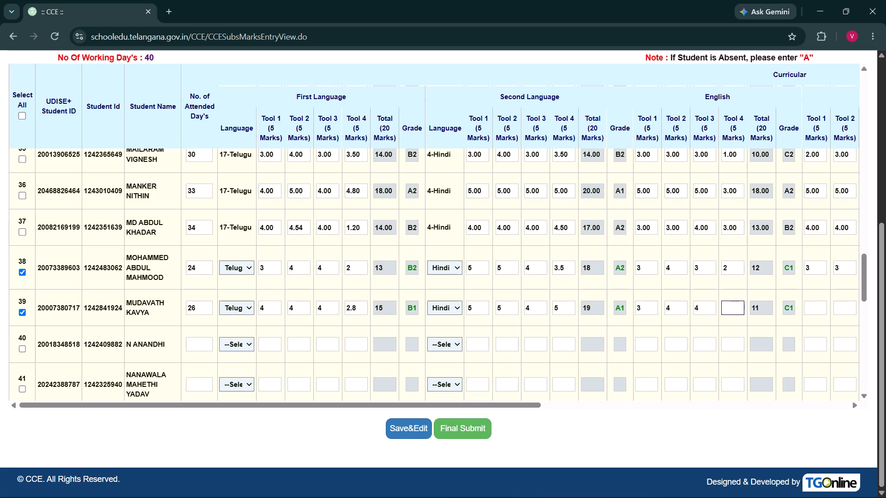
key(1)
key(Tab)
Enter row 39's Maths marks as 4, 4, 4 and 3 for Tools 1 to 4.
key(4)
key(Tab)
key(4)
key(Tab)
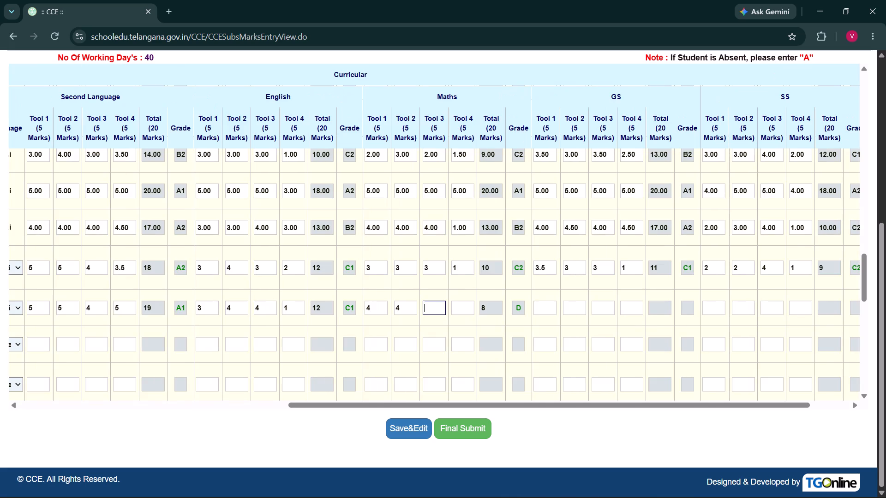
key(4)
key(Tab)
key(3)
key(Tab)
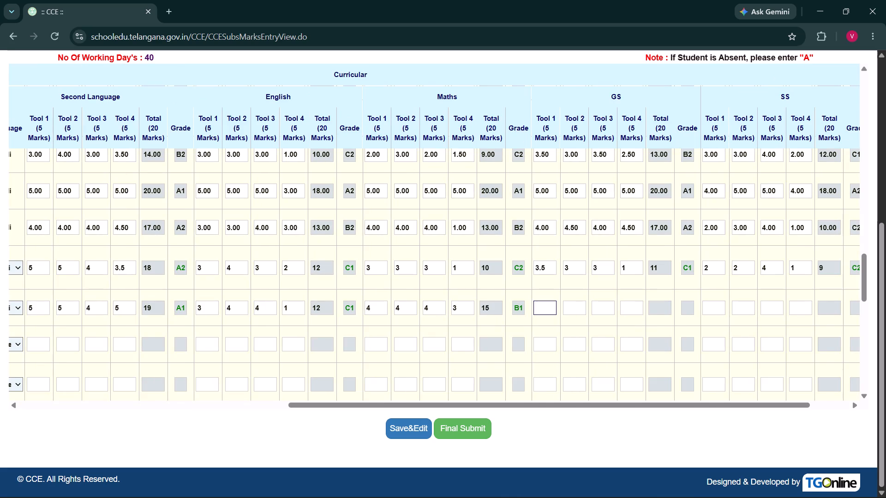
Enter row 39's GS marks as 3, 4, 3.5 and 2 for Tools 1 to 4.
key(3)
key(Tab)
key(4)
key(Tab)
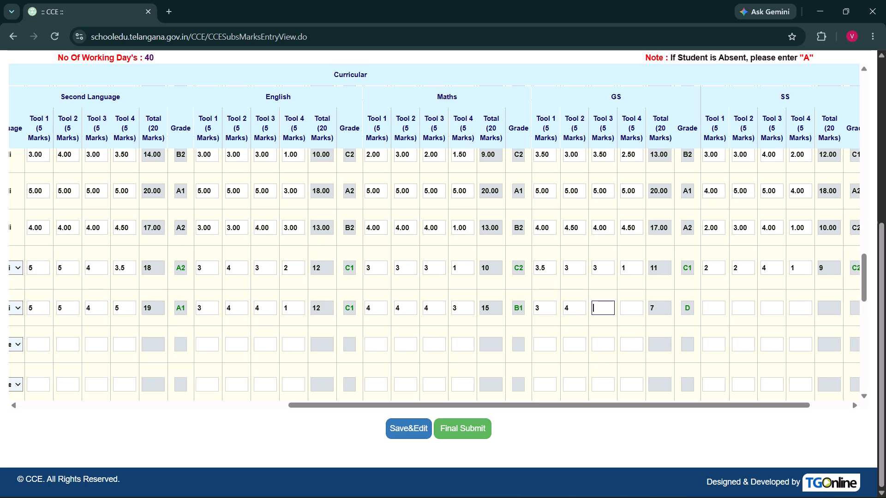
text(3.5)
key(Tab)
key(2)
key(Tab)
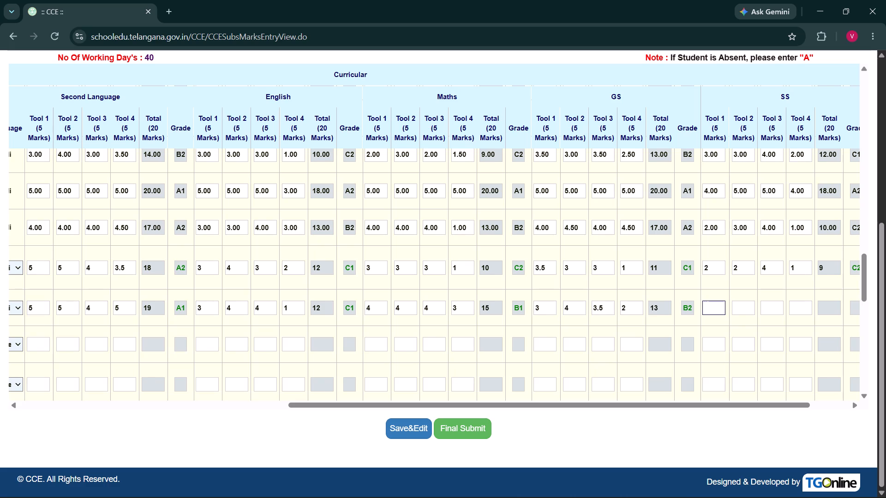
Enter row 39's SS marks as 4, 5, 5 and 2 for Tools 1 to 4.
key(4)
key(Tab)
key(5)
key(Tab)
key(5)
key(Tab)
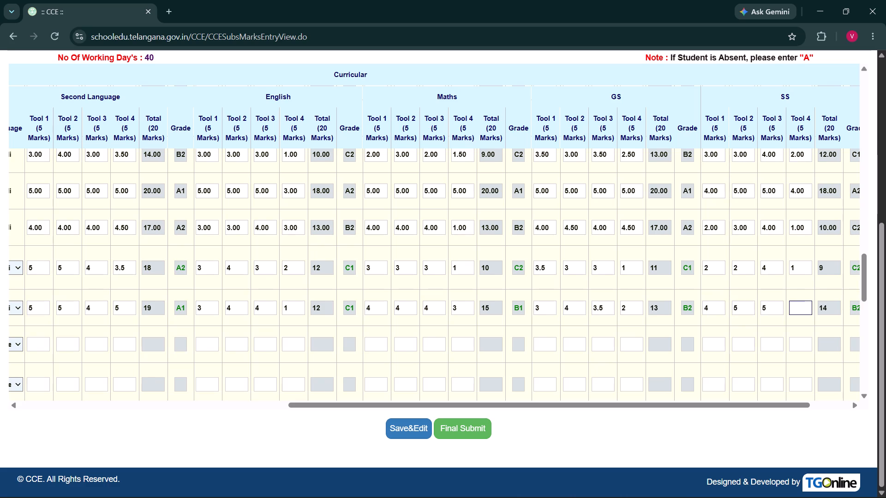
key(2)
key(Tab)
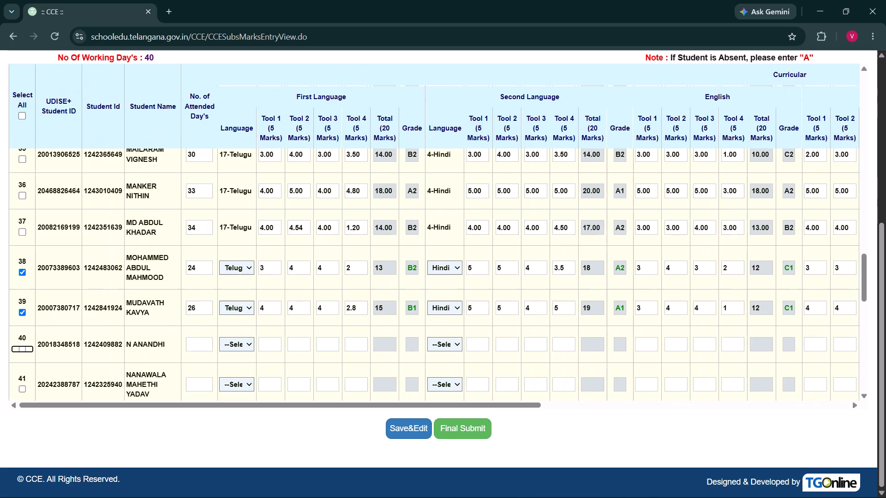
Review row 39's entered marks across all subjects, including the overall total and grade.
key(Right)
key(Right)
key(Right)
key(Right)
key(Right)
key(Right)
key(Right)
key(Right)
key(Right)
key(Right)
key(Right)
key(Right)
key(Right)
key(Right)
key(Right)
key(Right)
key(Right)
key(Right)
key(Right)
key(Right)
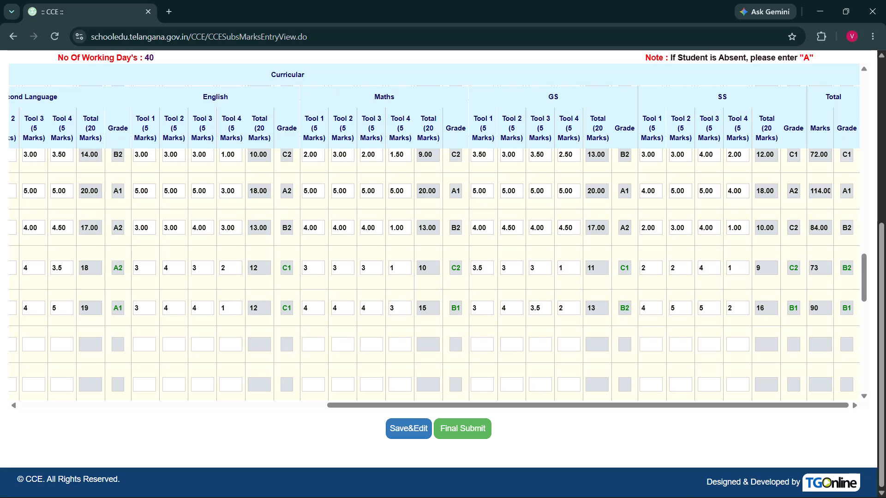
key(Left)
key(Left)
key(Left)
key(Left)
key(Left)
key(Left)
key(Left)
key(Left)
key(Left)
key(Left)
key(Left)
key(Left)
key(Left)
key(Left)
key(Left)
key(Left)
key(Left)
key(Left)
key(Left)
key(Left)
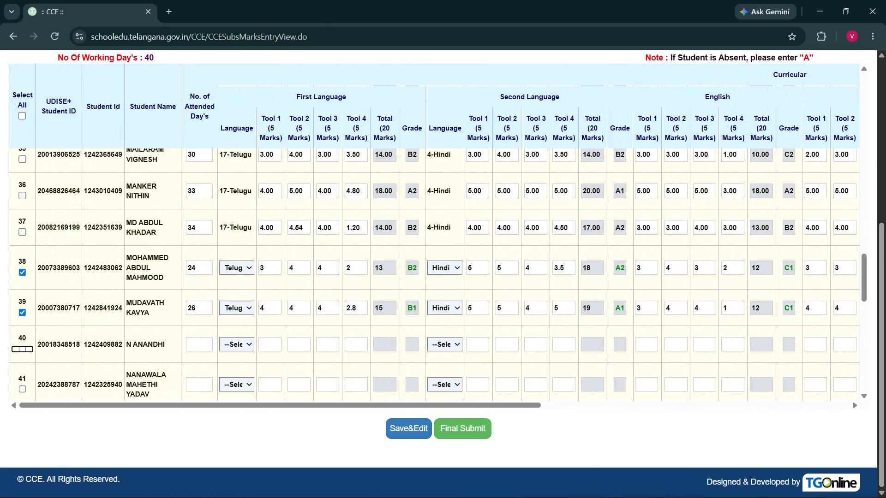
Select row 40 for entry and set its attended days to 36.
click(27, 350)
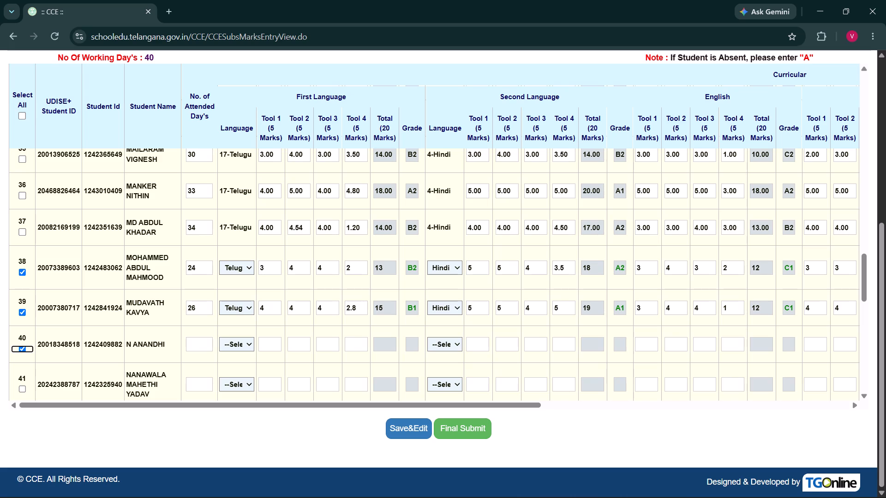
text(36)
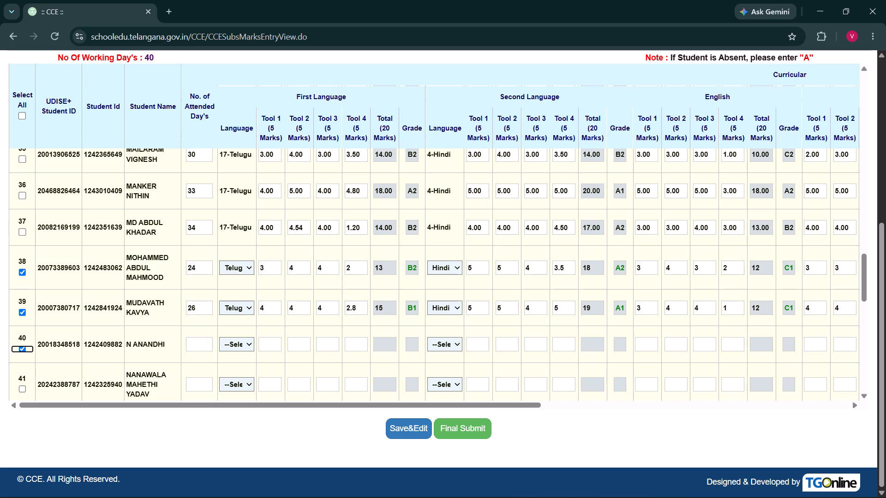
click(205, 347)
text(36)
Set row 40's first language to Telugu and enter marks 5, 5, 5 and 4.8 for Tools 1 to 4.
key(Tab)
key(Return)
key(Down)
key(Return)
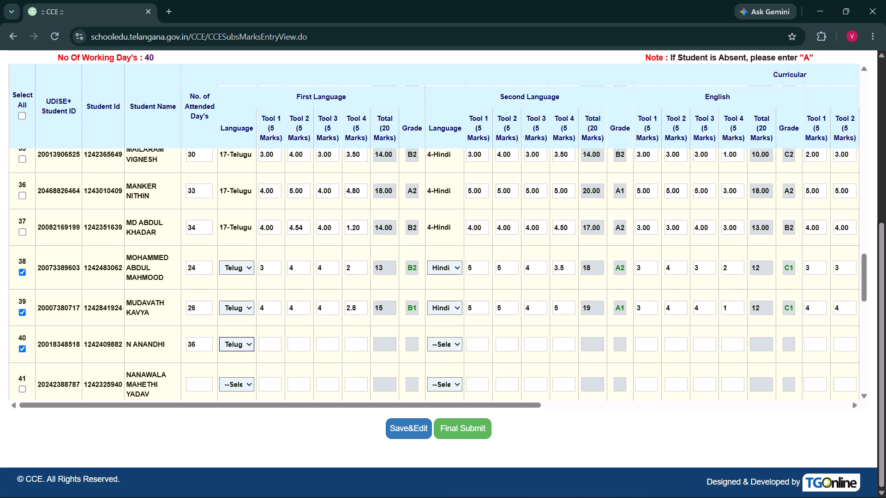
key(Tab)
key(5)
key(Tab)
key(5)
key(Tab)
key(5)
key(Tab)
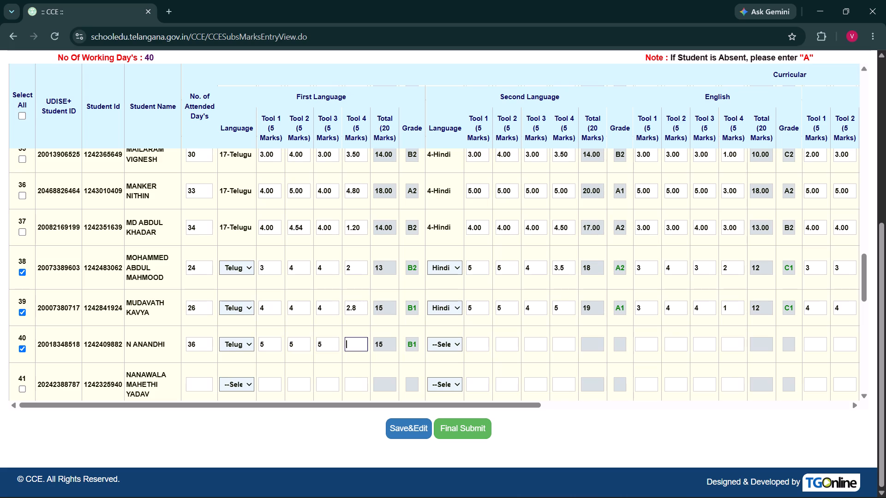
text(4.8)
key(Tab)
Set row 40's second language to Hindi and enter marks 5, 5, 5 and 5 for Tools 1 to 4.
key(Return)
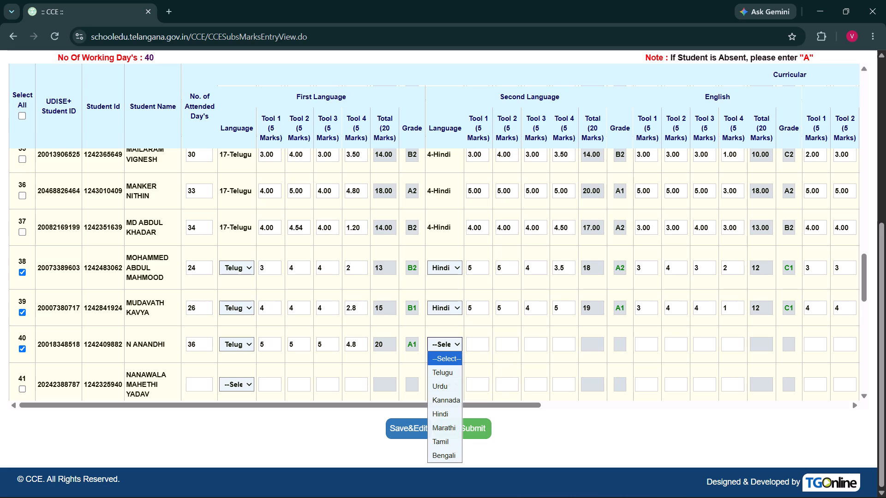
key(Down)
key(Down)
key(Down)
key(Down)
key(Return)
key(Tab)
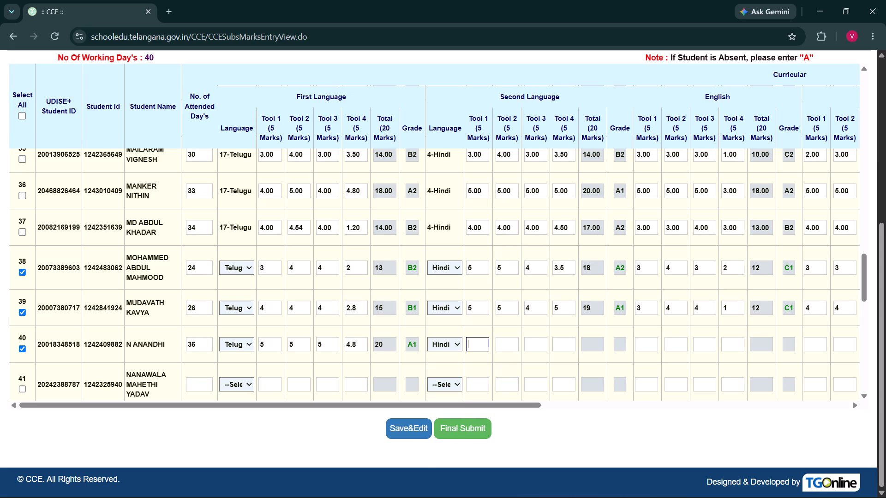
key(5)
key(Tab)
key(5)
key(Tab)
key(5)
key(Tab)
key(5)
key(Tab)
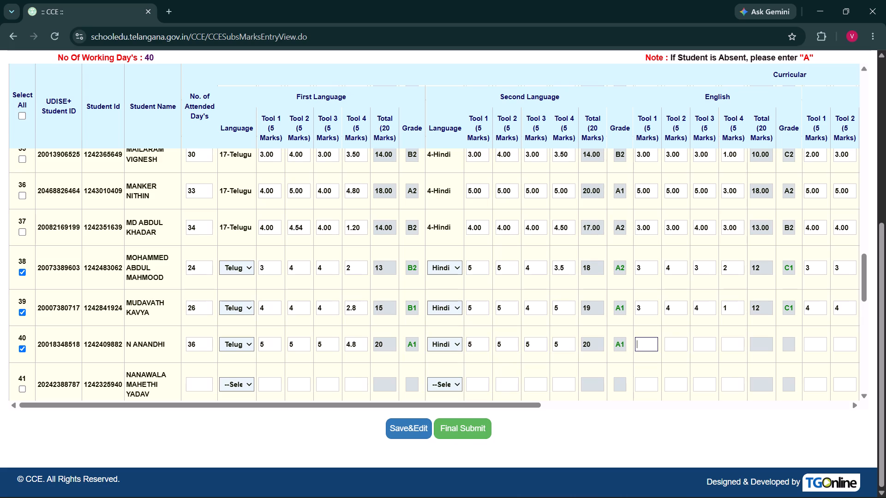
Enter row 40's English marks as 5, 5, 5 and 3 for Tools 1 to 4.
key(5)
key(Tab)
key(5)
key(Tab)
key(5)
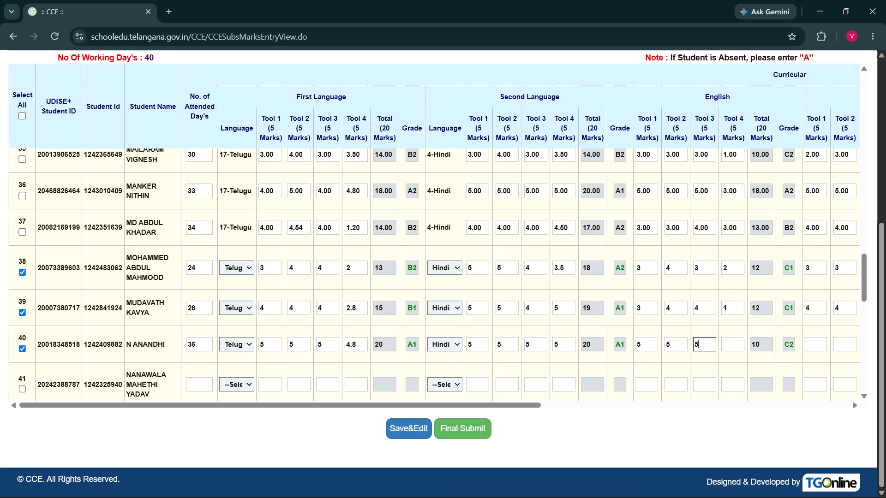
key(Tab)
key(3)
key(Tab)
Enter row 40's Maths marks as 5, 5, 5 and 4.5 for Tools 1 to 4.
key(5)
key(Tab)
key(5)
key(Tab)
key(5)
key(Tab)
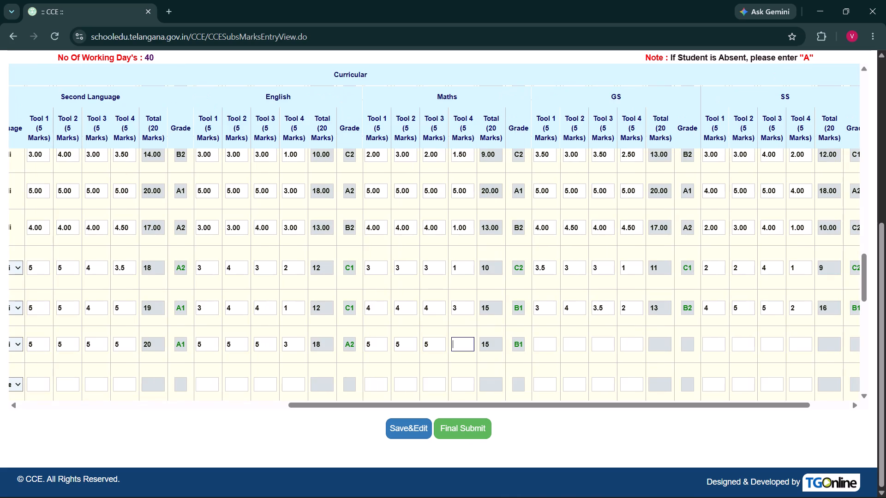
text(4.5)
key(Tab)
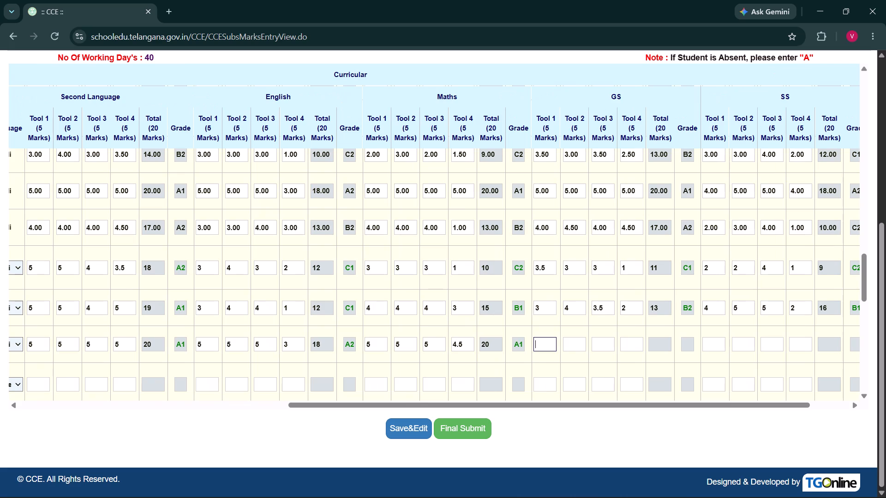
Enter row 40's GS marks as 5, 5, 5 and 5 for Tools 1 to 4.
key(5)
key(Tab)
key(5)
key(Tab)
key(5)
key(Tab)
key(5)
key(Tab)
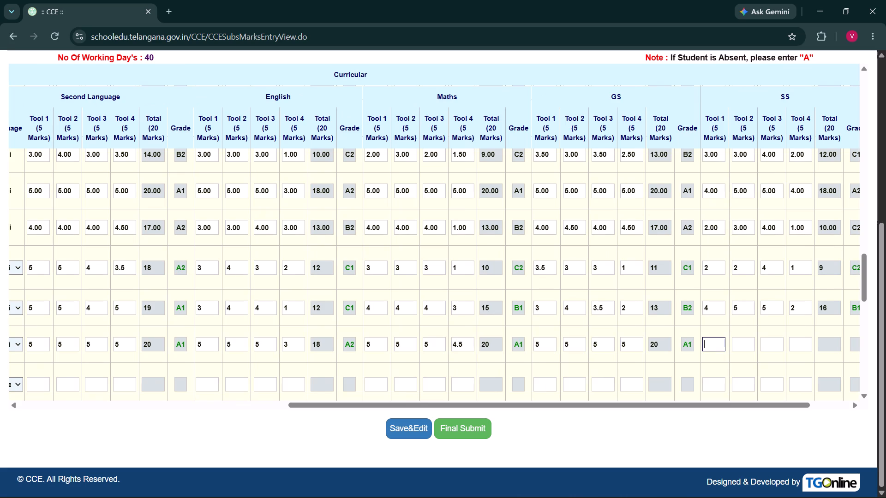
Enter row 40's SS marks as 4, 5, 5 and 4 for Tools 1 to 4.
key(4)
key(Tab)
key(5)
key(Tab)
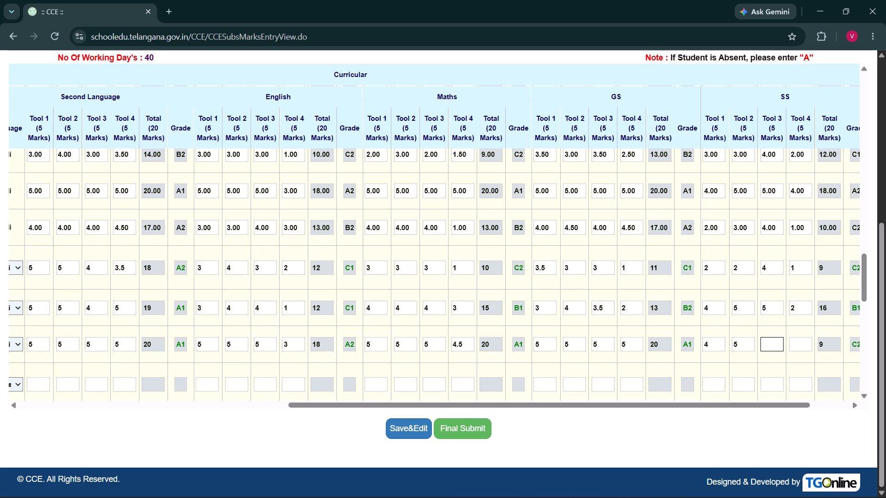
key(5)
key(Tab)
key(4)
key(Tab)
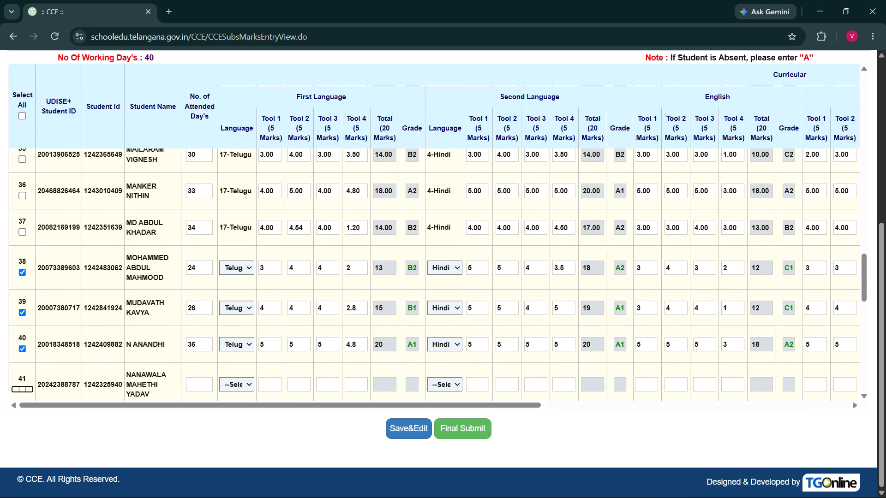
Review row 40's entered marks across all subjects, including the overall total and grade.
key(Right)
key(Right)
key(Right)
key(Right)
key(Right)
key(Right)
key(Right)
key(Right)
key(Right)
key(Right)
key(Right)
key(Right)
key(Right)
key(Right)
key(Right)
key(Right)
key(Right)
key(Right)
key(Right)
key(Right)
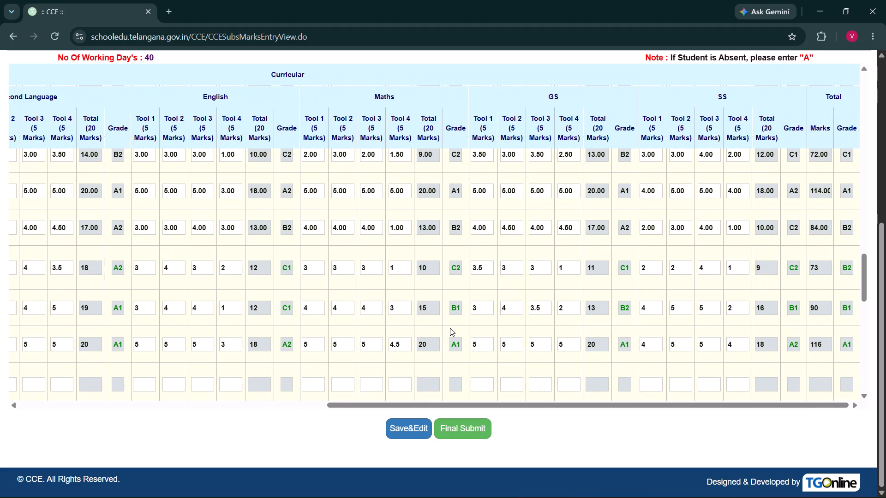
Save the marks entered for rows 38 to 40 and reload the Class 6, Section B marks entry list.
click(396, 431)
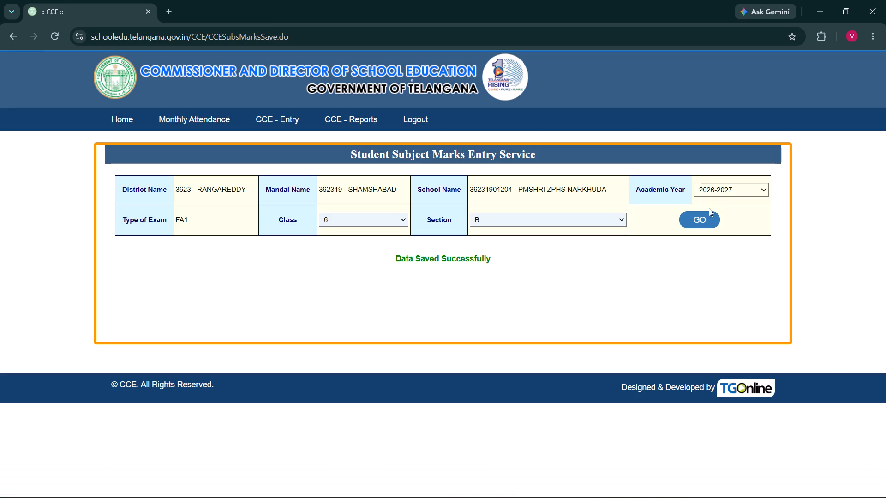
click(700, 219)
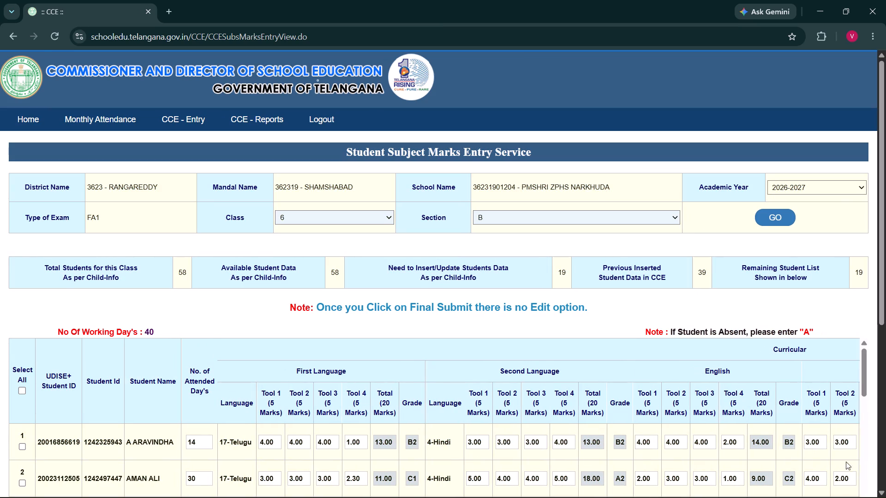
Select row 41 for entry and set its attended days to 33.
triple_click(885, 489)
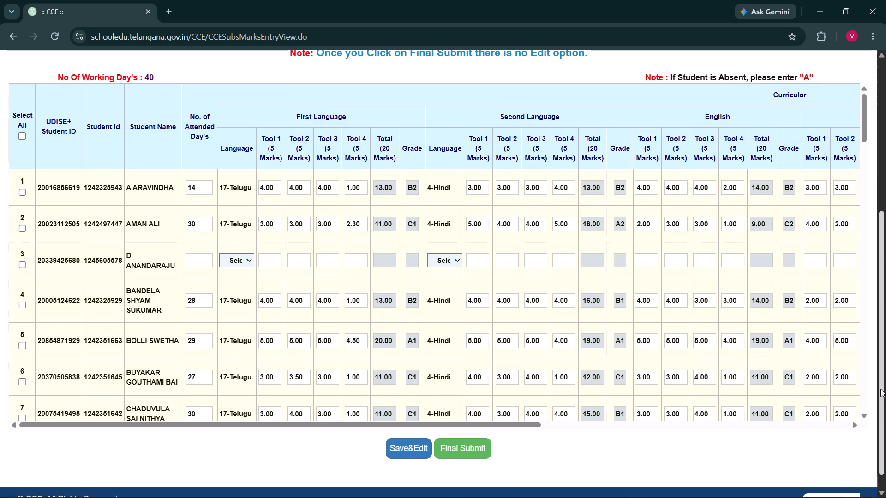
click(860, 420)
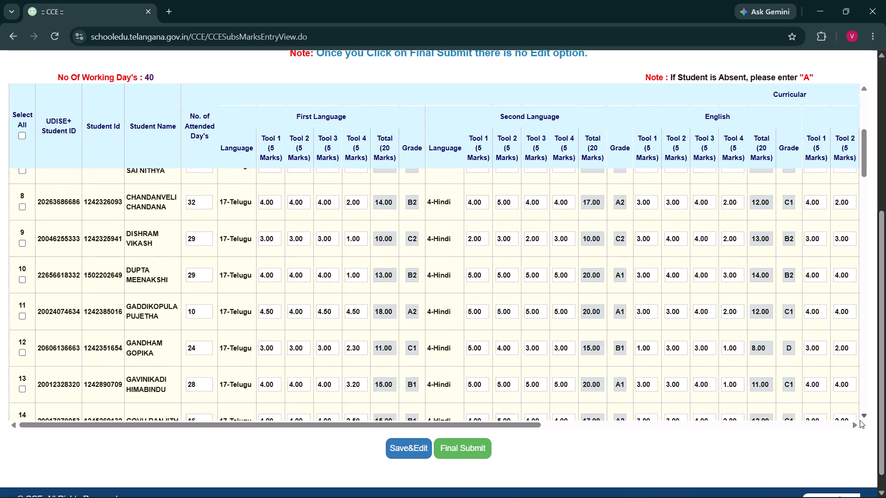
key(Down)
key(Down)
key(Down)
key(Down)
key(Down)
key(Down)
key(Down)
key(Down)
key(Down)
key(Down)
key(Down)
key(Down)
key(Down)
key(Down)
key(Down)
key(Down)
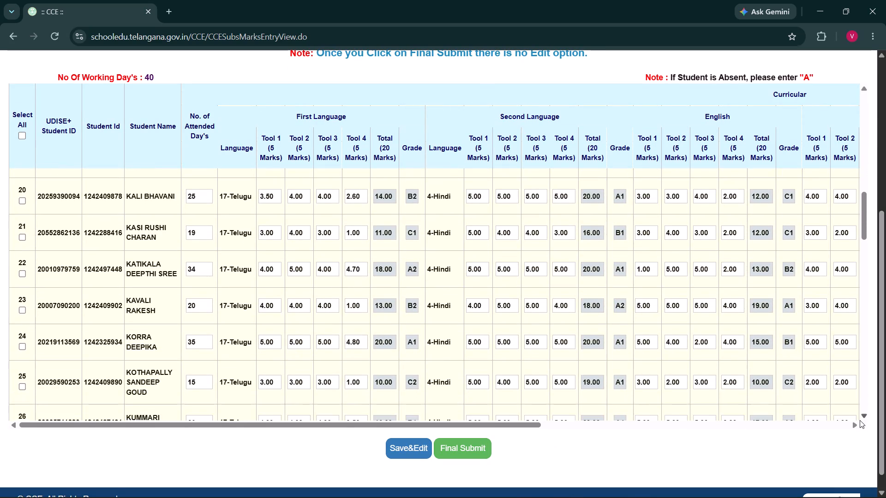
key(Down)
key(Down)
key(Down)
key(Down)
key(Down)
key(Down)
key(Down)
key(Down)
key(Down)
key(Down)
key(Down)
key(Down)
key(Down)
key(Down)
key(Down)
key(Down)
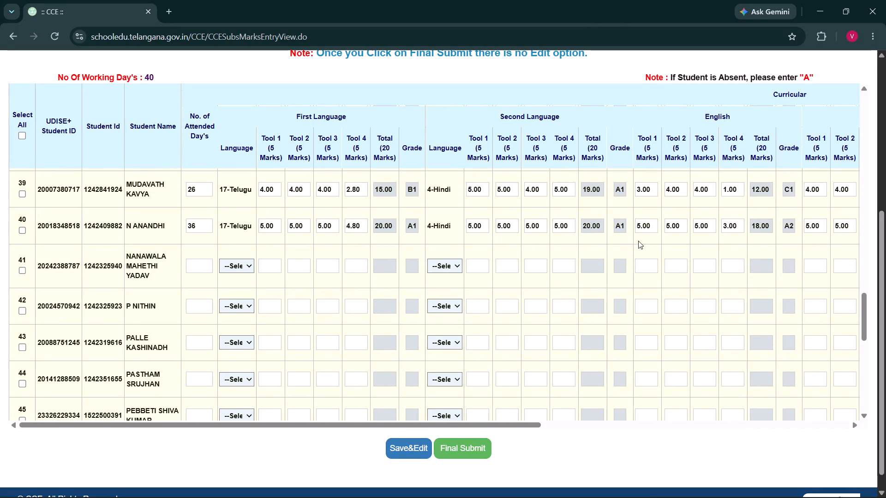
click(23, 269)
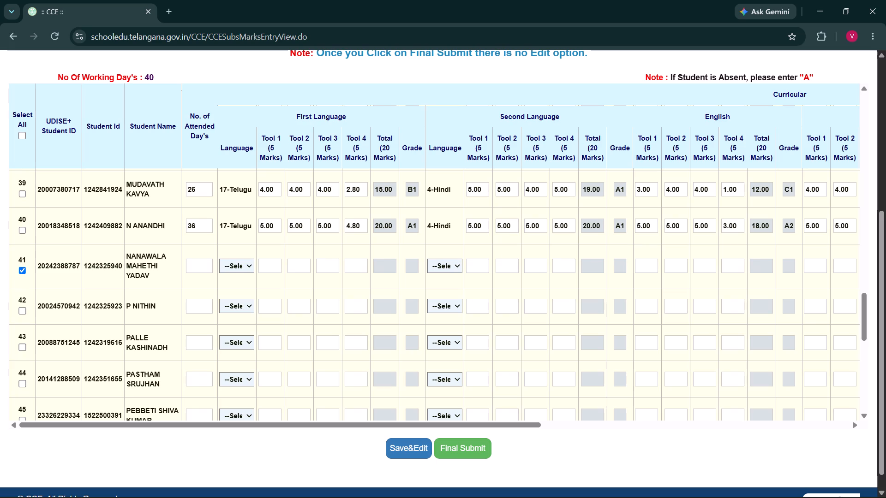
click(199, 268)
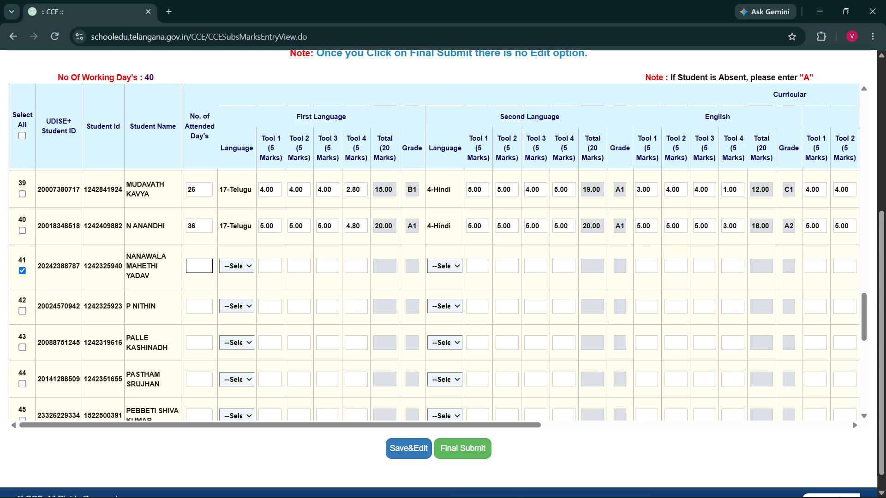
click(199, 268)
text(33)
Set row 41's first language to Telugu and enter marks 4, 4, 4 and 1.5 for Tools 1 to 4.
key(Tab)
key(Return)
key(Down)
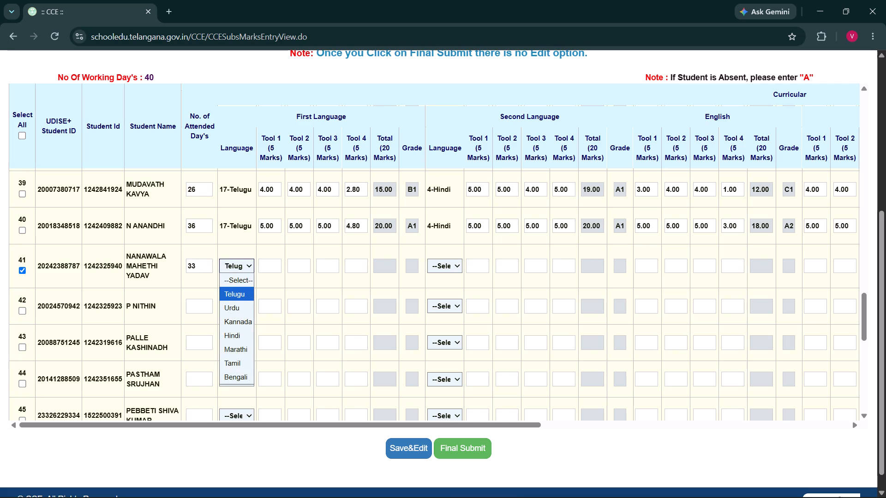
key(Return)
key(Tab)
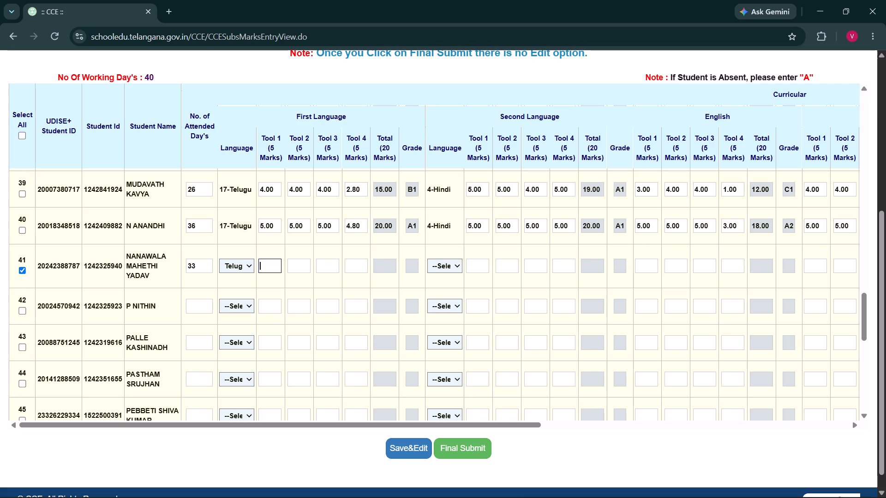
key(4)
key(Tab)
key(4)
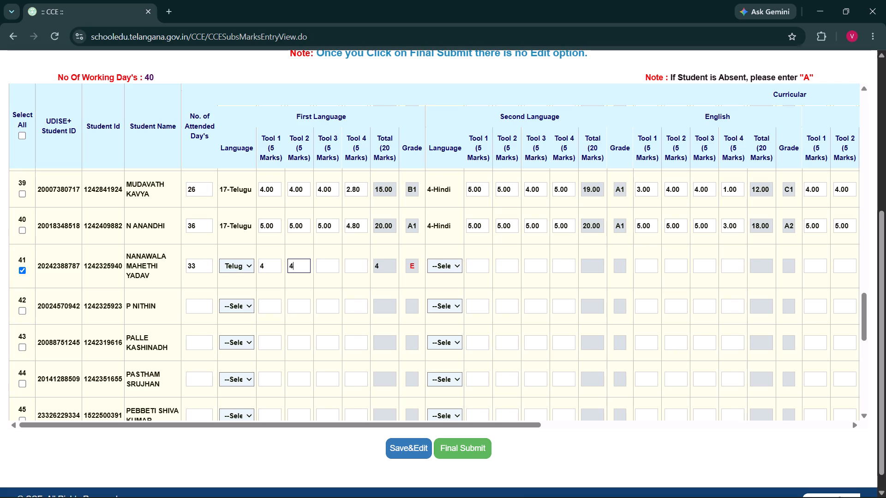
key(Tab)
key(4)
key(Tab)
text(1.5)
key(Tab)
Set row 41's second language to Hindi and enter marks 4, 3, 4 and 5 for Tools 1 to 4.
key(Return)
key(Down)
key(Down)
key(Down)
key(Down)
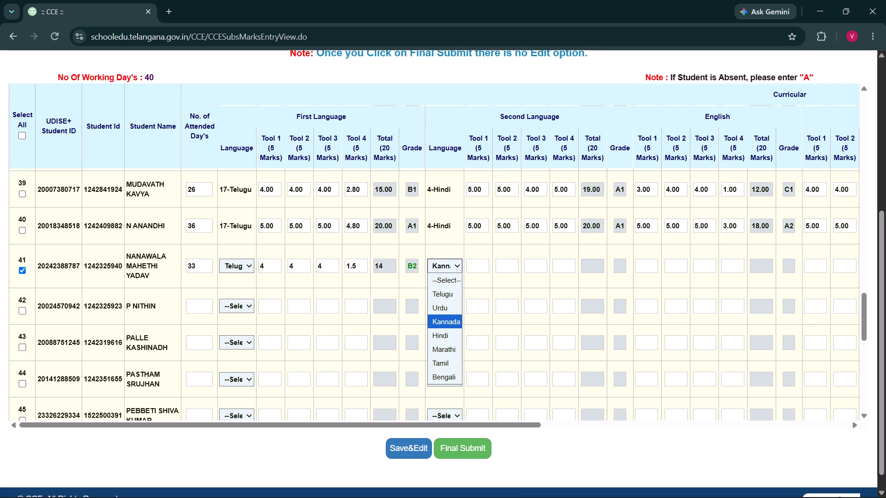
key(Return)
key(Tab)
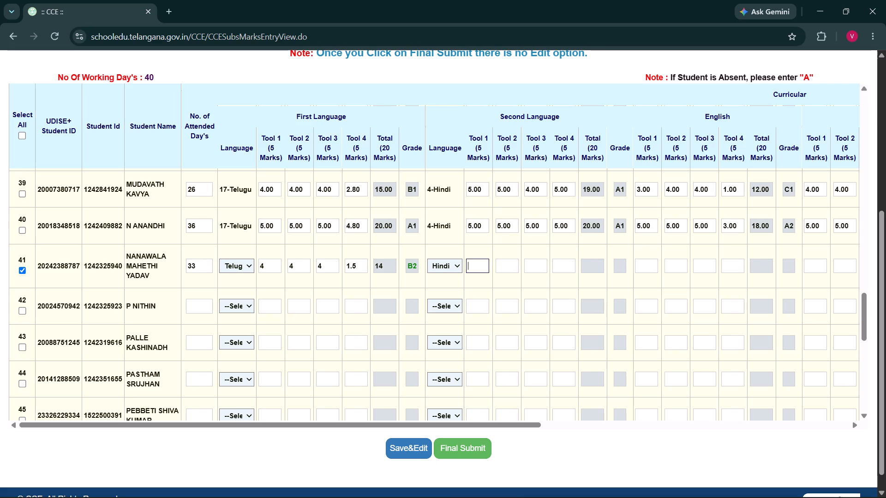
key(4)
key(Tab)
key(3)
key(Tab)
key(4)
key(Tab)
key(5)
key(Tab)
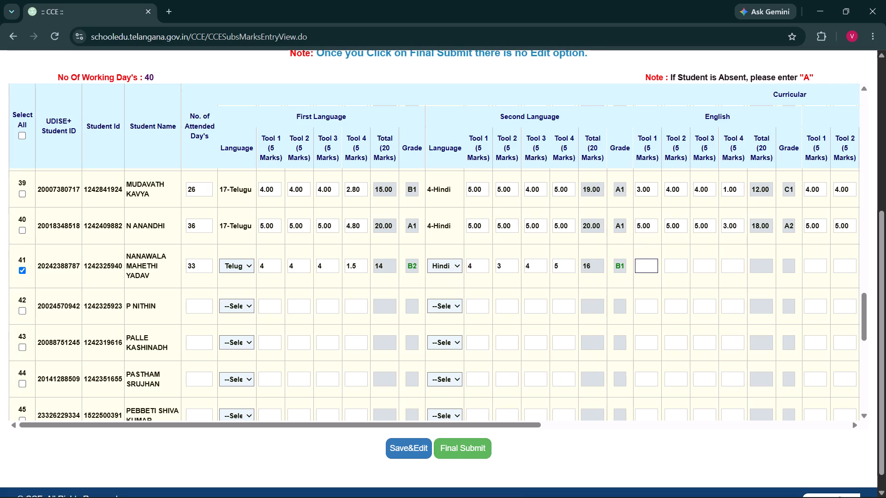
Enter row 41's English marks as 4, 3, 4 and 2 for Tools 1 to 4.
key(4)
key(Tab)
key(3)
key(Tab)
key(4)
key(Tab)
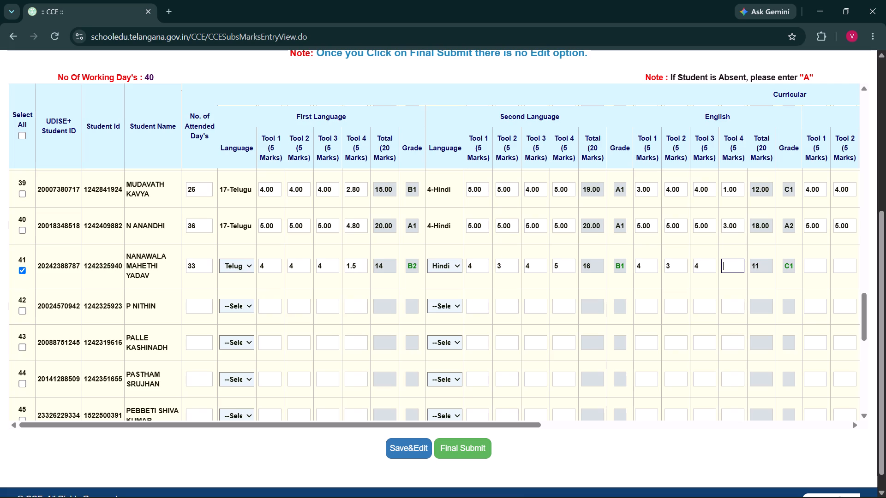
key(2)
key(Tab)
Enter row 41's Maths marks as 4, 4, 4 and 1 for Tools 1 to 4.
key(4)
key(Tab)
key(4)
key(Tab)
key(4)
key(Tab)
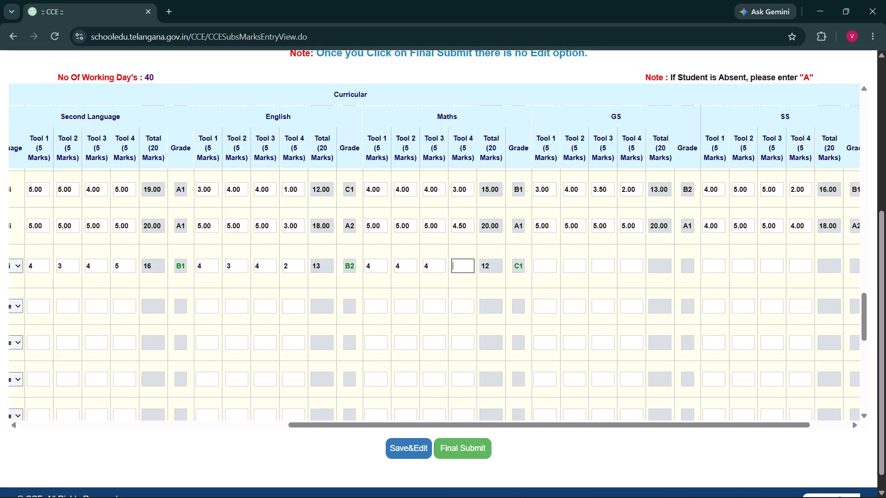
key(1)
key(Tab)
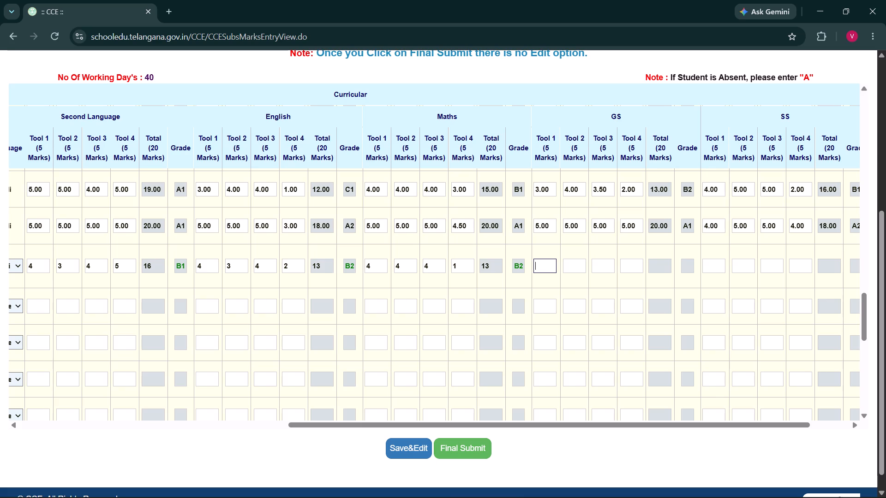
Enter row 41's GS marks as 3.5, 3, 3.5 and 2.3 for Tools 1 to 4.
text(3.5)
key(Tab)
key(3)
key(Tab)
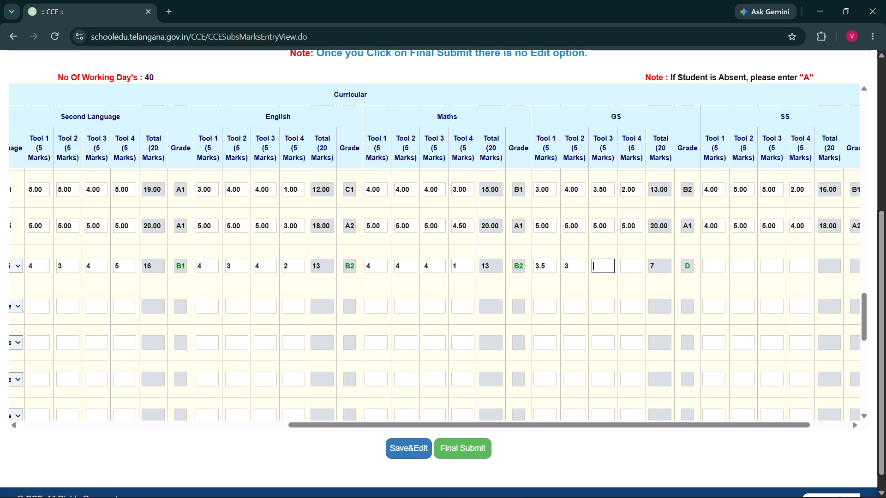
text(3.5)
key(Tab)
key(3)
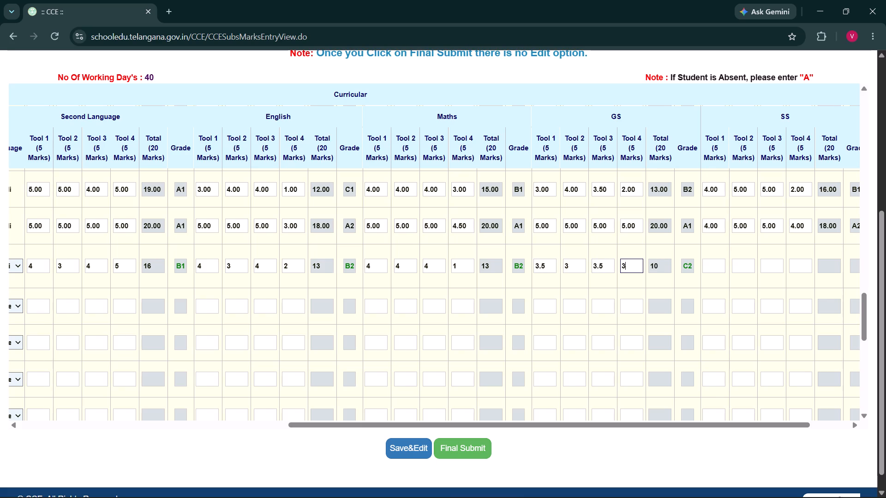
key(BackSpace)
key(2)
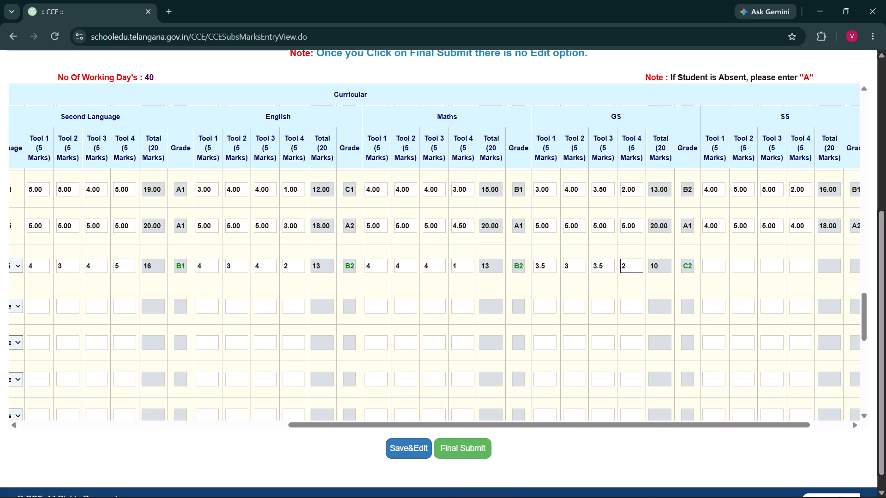
text(.3)
key(Tab)
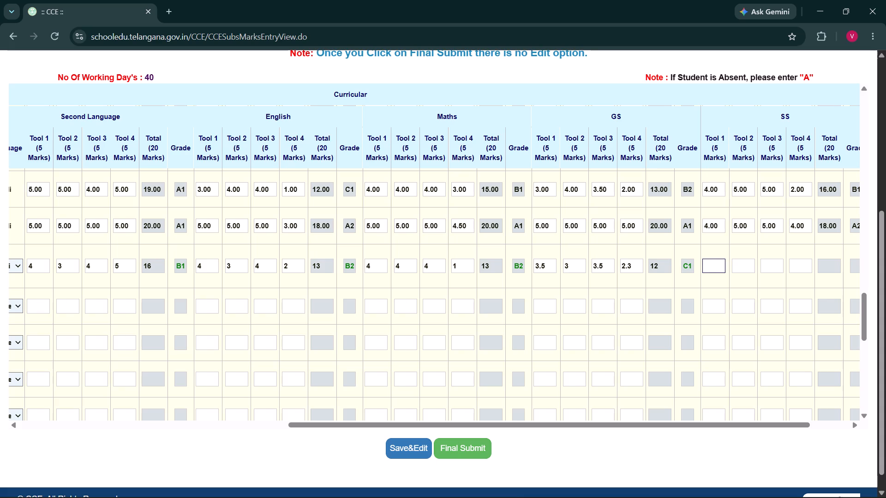
Enter row 41's SS marks as 3, 3, 4 and 2 for Tools 1 to 4.
key(3)
key(Tab)
key(3)
key(Tab)
key(4)
key(Tab)
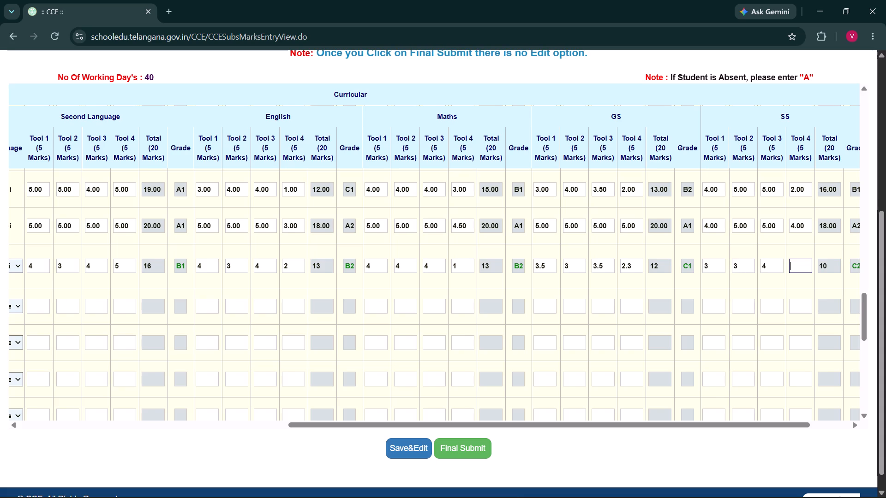
key(2)
key(Tab)
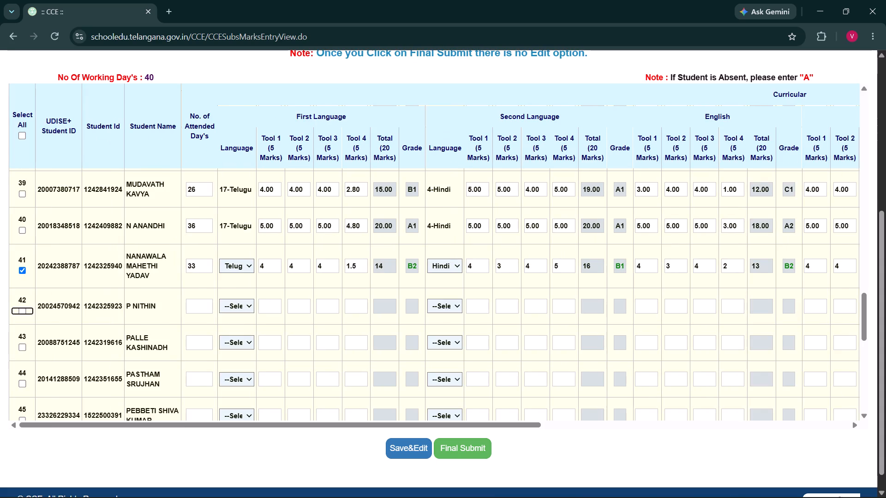
Review row 41's entered marks across all subjects, including the overall total and grade.
key(Right)
key(Right)
key(Right)
key(Right)
key(Right)
key(Right)
key(Right)
key(Right)
key(Right)
key(Right)
key(Right)
key(Right)
key(Right)
key(Right)
key(Right)
key(Right)
key(Right)
key(Right)
key(Right)
key(Right)
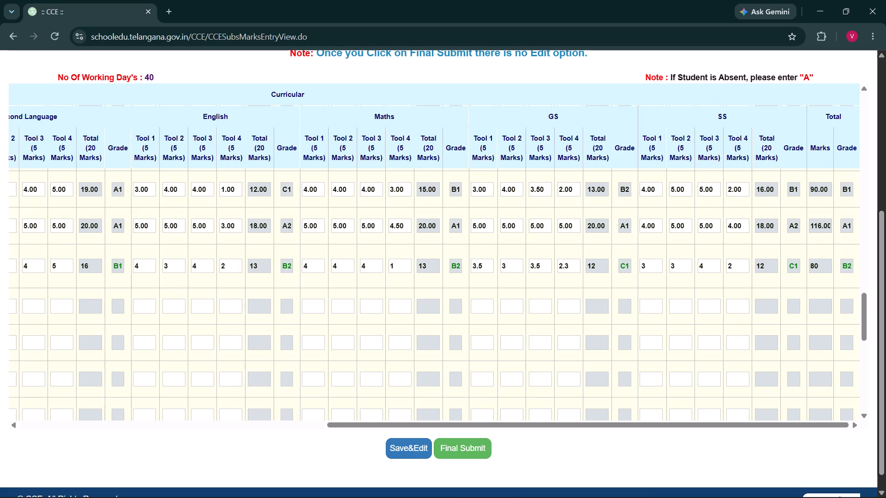
key(Left)
key(Left)
key(Left)
key(Left)
key(Left)
key(Left)
key(Left)
key(Left)
key(Left)
key(Left)
key(Left)
key(Left)
key(Left)
key(Left)
key(Left)
key(Left)
key(Left)
key(Left)
key(Left)
key(Left)
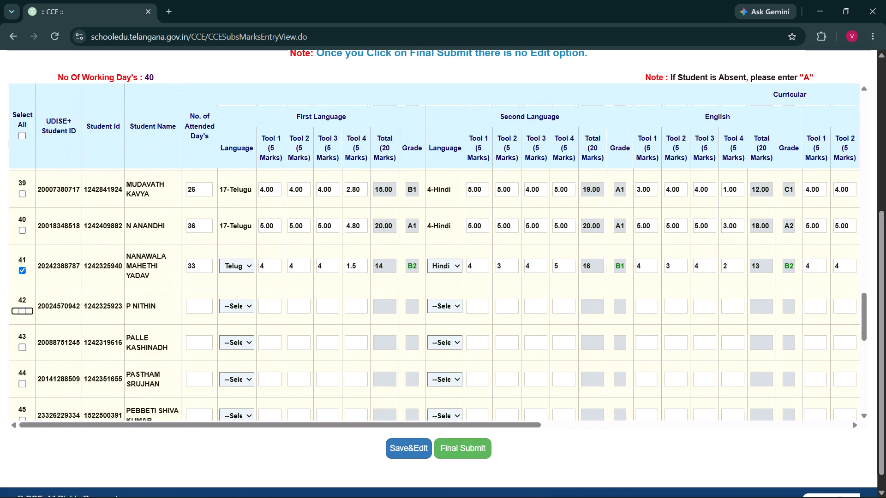
Select row 42 for entry and set its attended days to 29.
click(19, 310)
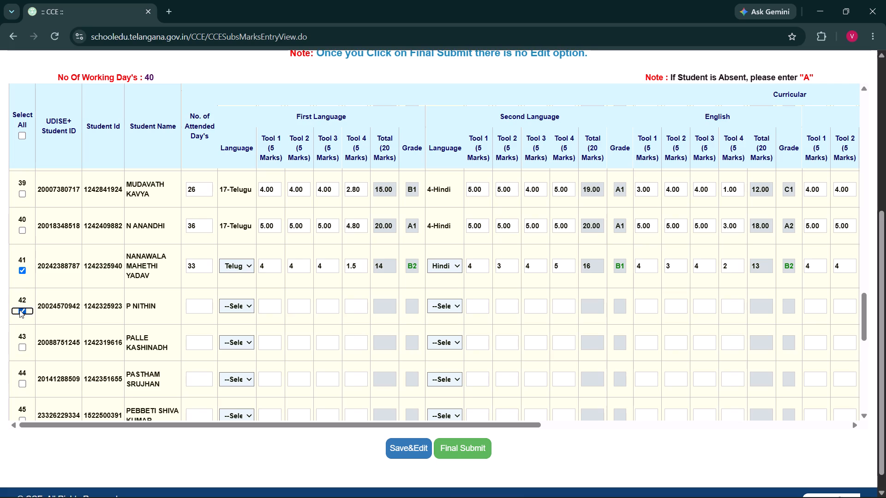
text(29)
click(192, 308)
text(29)
key(Tab)
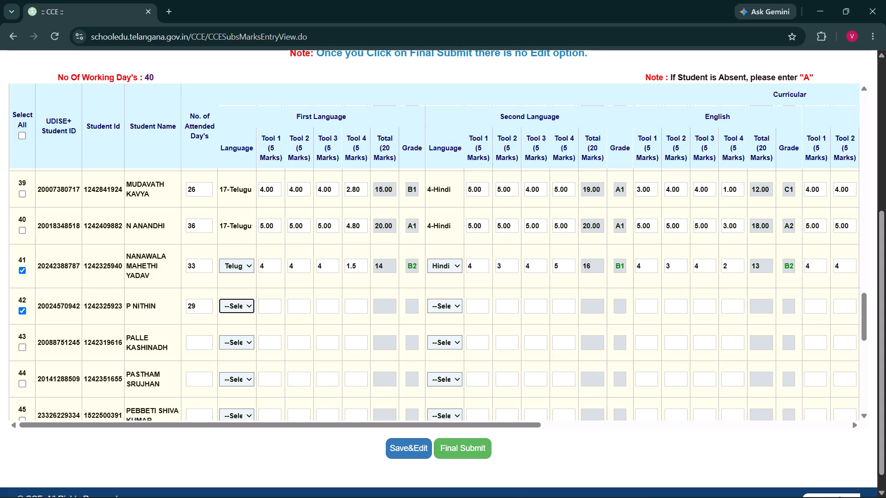
Set row 42's first language to Telugu and enter marks 4, 4, 4 and 2.2 for Tools 1 to 4.
key(Return)
key(Down)
key(Return)
key(Tab)
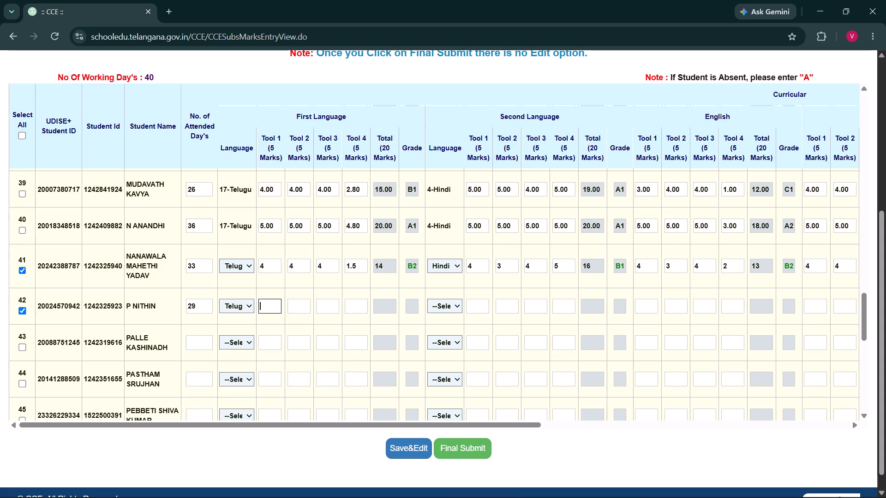
key(4)
key(Tab)
key(4)
key(Tab)
key(4)
key(Tab)
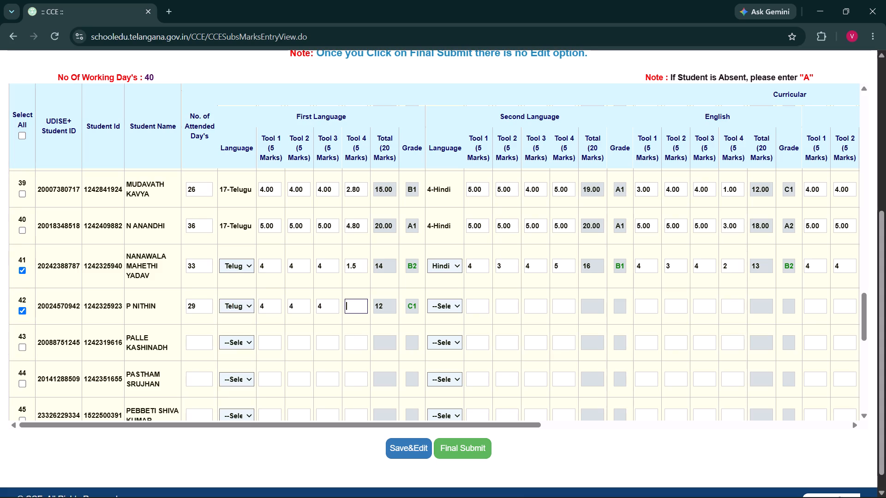
text(2.2)
key(Tab)
Set row 42's second language to Hindi and enter a mark of 5 for each of Tools 1 to 4.
key(Return)
key(Down)
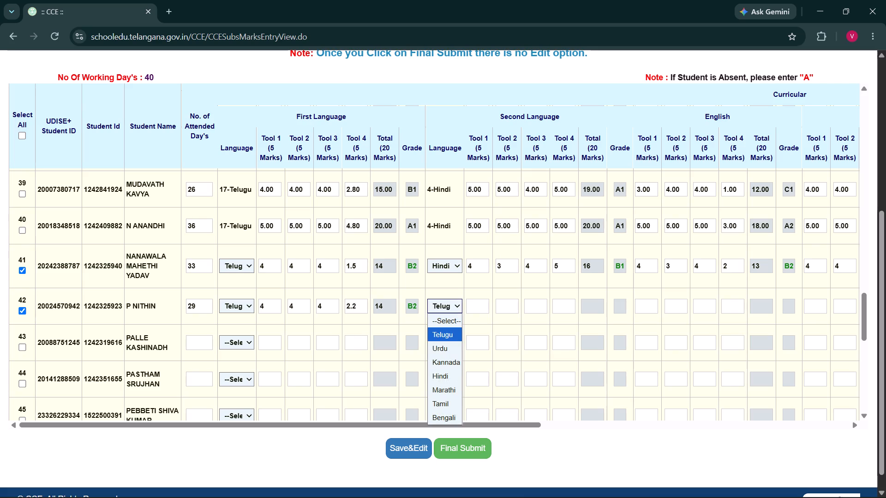
key(Down)
key(Down)
key(Down)
key(Return)
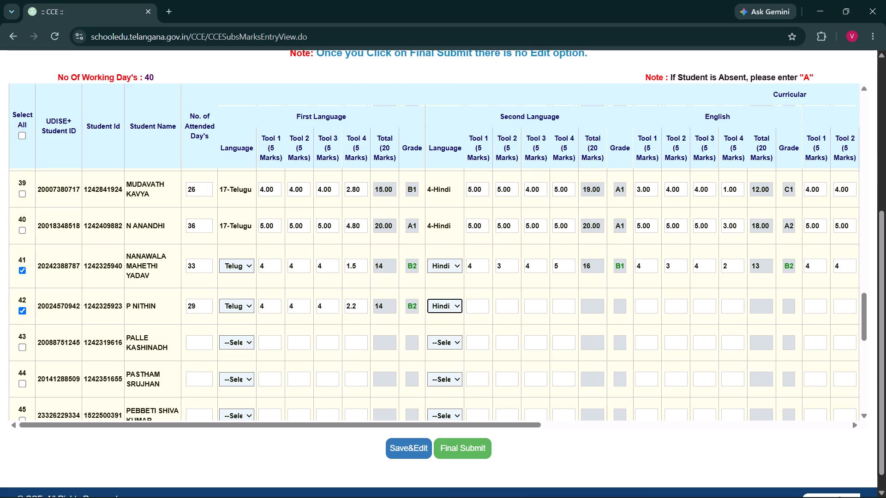
key(Tab)
key(5)
key(Tab)
key(5)
key(Tab)
key(5)
key(Tab)
key(5)
key(Tab)
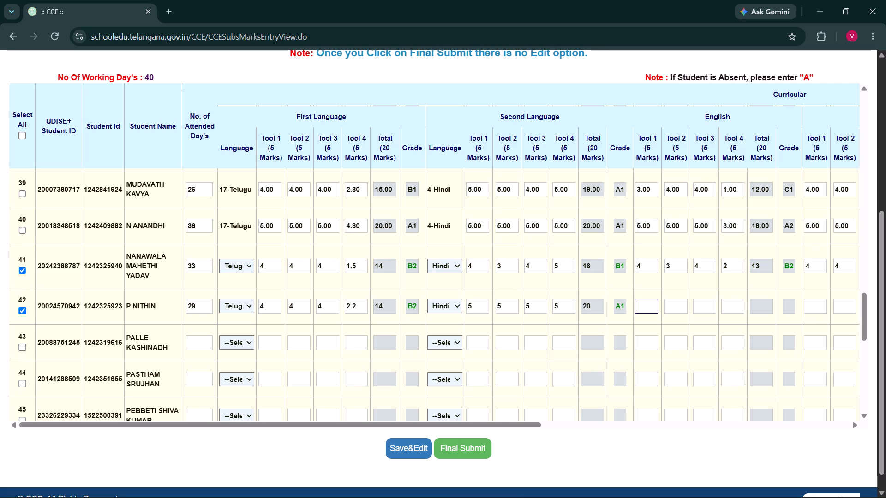
Enter row 42's English marks as 4, 4, 4 and 2 for Tools 1 to 4.
key(4)
key(Tab)
key(4)
key(Tab)
key(4)
key(Tab)
key(2)
key(Tab)
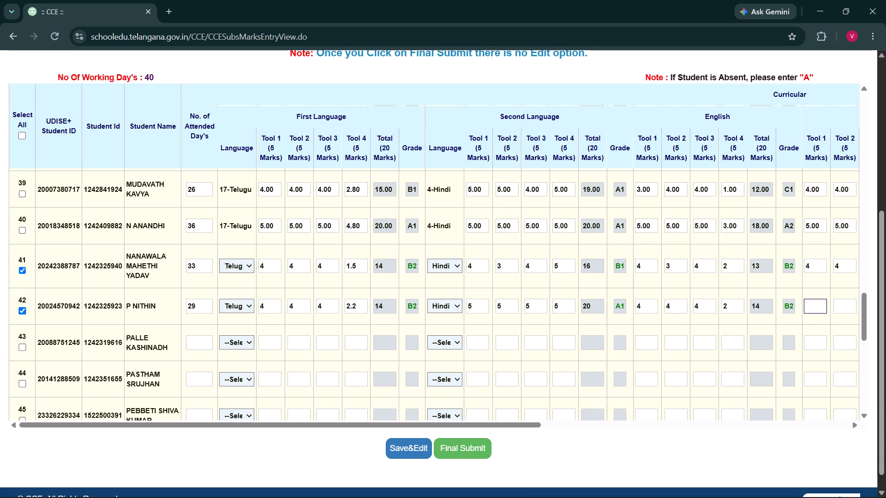
Enter row 42's Maths marks as 4, 4, 4 and 1.5 for Tools 1 to 4.
key(4)
key(Tab)
key(4)
key(Tab)
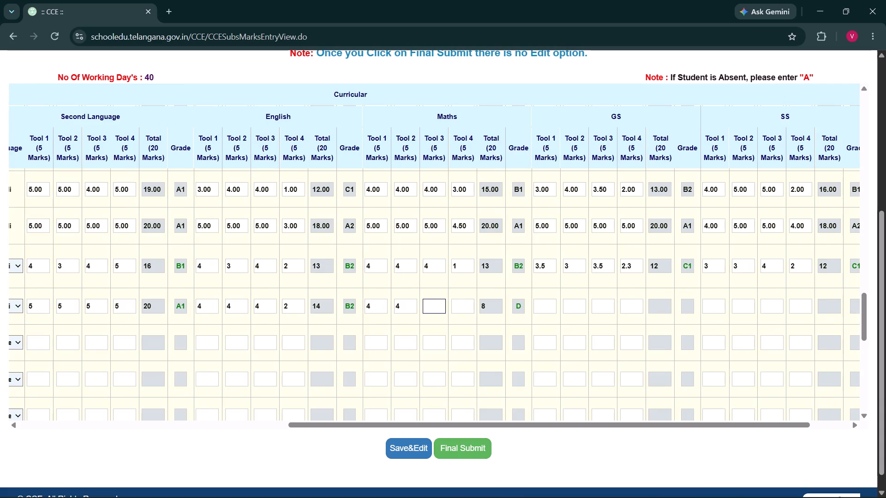
key(4)
key(Tab)
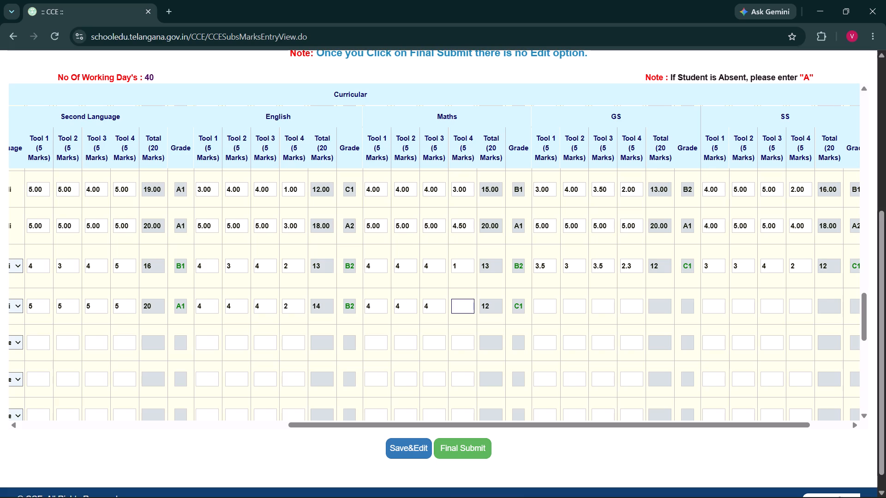
text(1.5)
key(Tab)
Enter row 42's GS marks as 3.5, 4.5, 4 and 2.5 for Tools 1 to 4.
text(3.5)
key(Tab)
key(3)
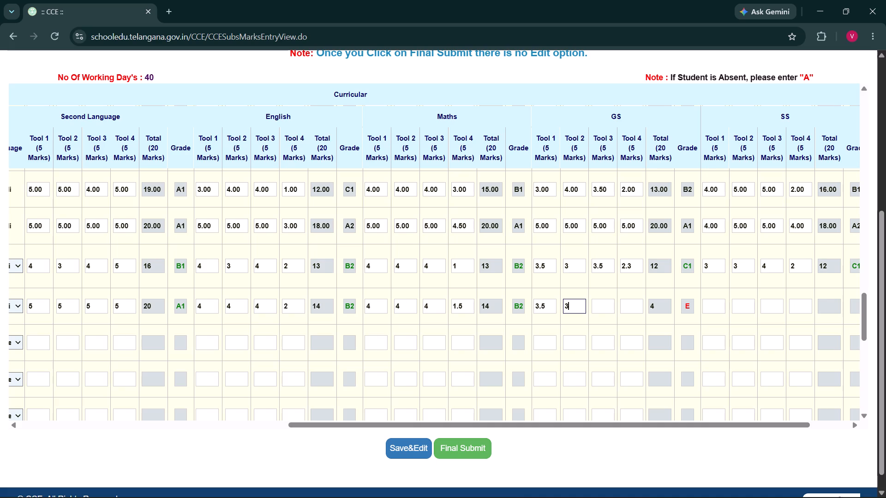
key(BackSpace)
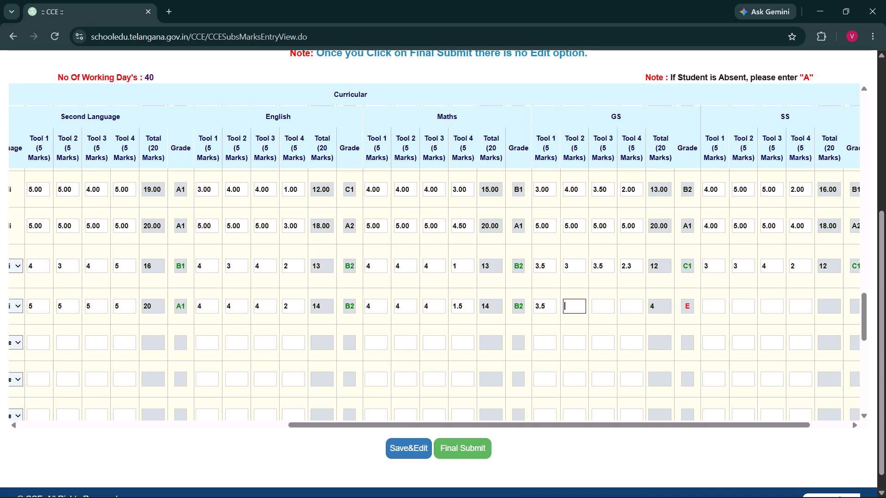
key(5)
key(BackSpace)
text(4.5)
key(Tab)
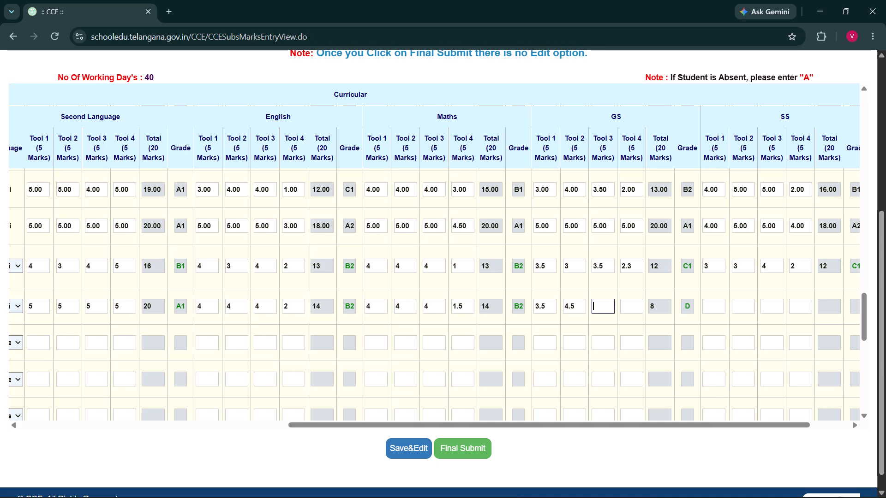
key(4)
key(Tab)
text(2.5)
key(Tab)
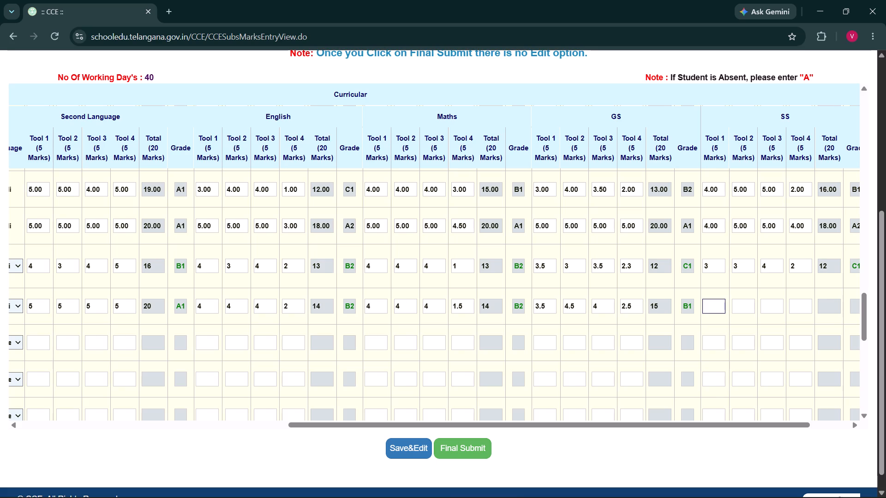
Enter row 42's SS marks as 4, 4, 3 and 2 for Tools 1 to 4.
key(4)
key(Tab)
key(4)
key(Tab)
key(3)
key(Tab)
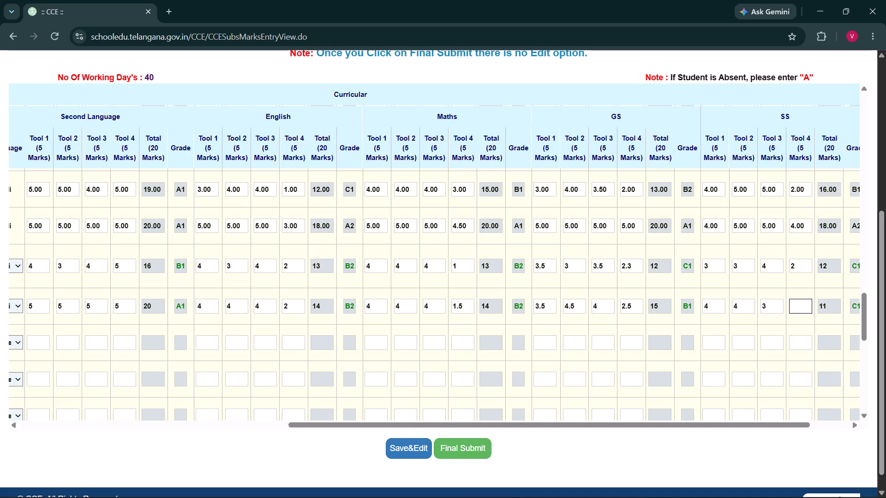
key(2)
key(Right)
key(Right)
key(Right)
key(Right)
key(Right)
key(Right)
key(Right)
key(Right)
key(Right)
key(Right)
key(Right)
key(Right)
key(Tab)
Check row 42's overall total marks and grade against the marks entered.
key(Right)
key(Right)
key(Right)
key(Right)
key(Right)
key(Right)
key(Right)
key(Right)
key(Right)
key(Right)
key(Right)
key(Right)
key(Right)
key(Right)
key(Right)
key(Right)
key(Right)
key(Right)
key(Right)
key(Right)
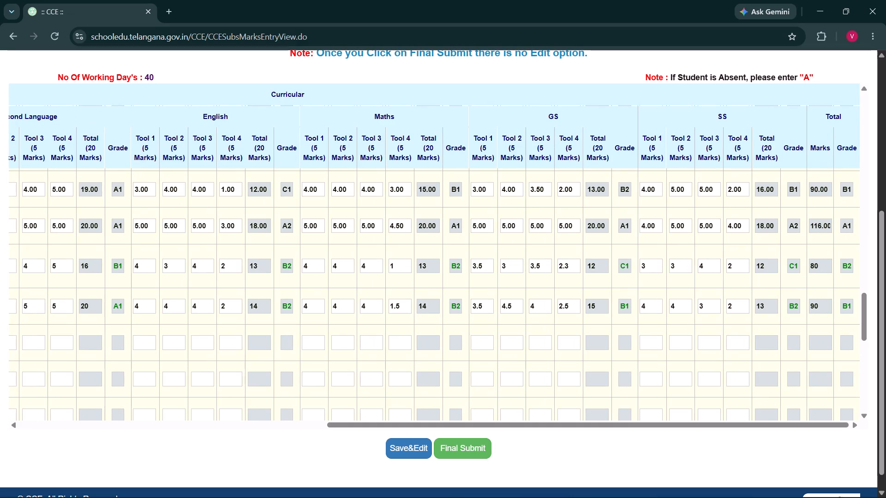
Select row 43 for entry and set its number of attended days to 36.
key(Left)
key(Left)
key(Left)
key(Left)
key(Left)
key(Left)
key(Left)
key(Left)
key(Left)
key(Left)
key(Left)
key(Left)
key(Left)
key(Left)
key(Left)
key(Left)
key(Left)
key(Left)
key(Left)
key(Left)
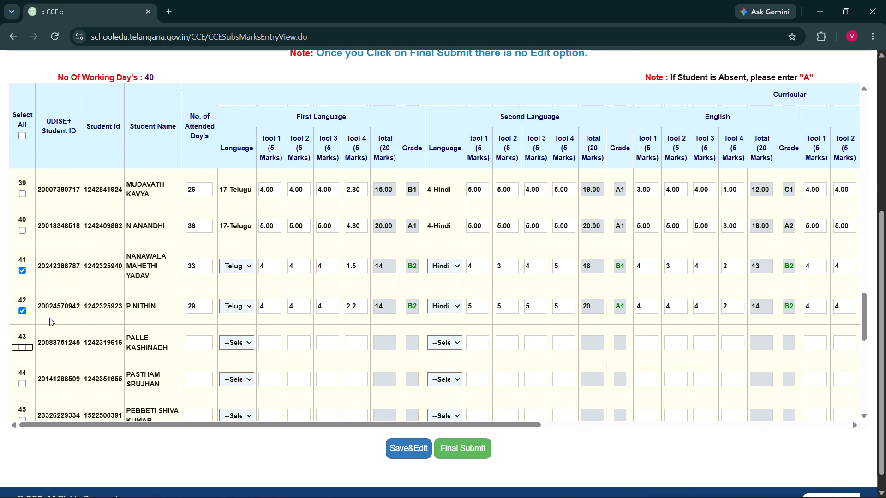
click(19, 345)
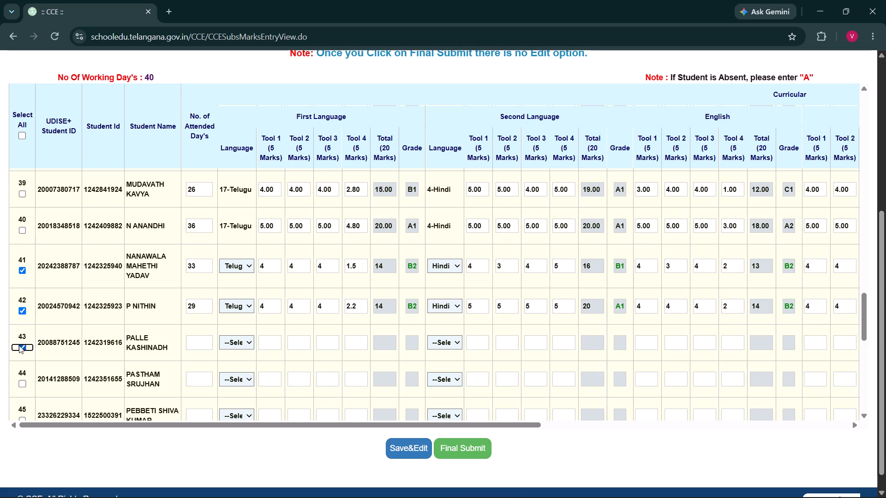
text(36)
click(197, 341)
text(36)
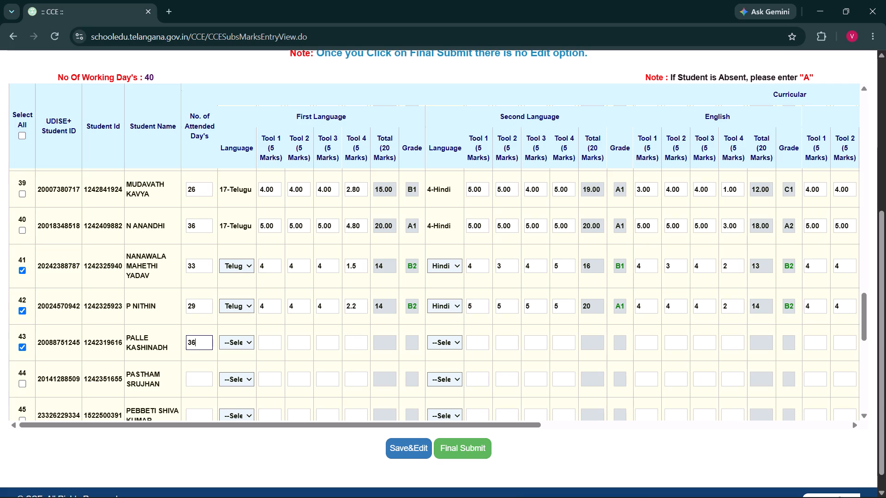
Set row 43's first language to Telugu and enter marks 4, 4, 4 and 2.5 for Tools 1 to 4.
key(Tab)
key(Return)
key(Down)
key(Return)
key(Tab)
key(4)
key(Tab)
key(4)
key(Tab)
key(4)
key(Tab)
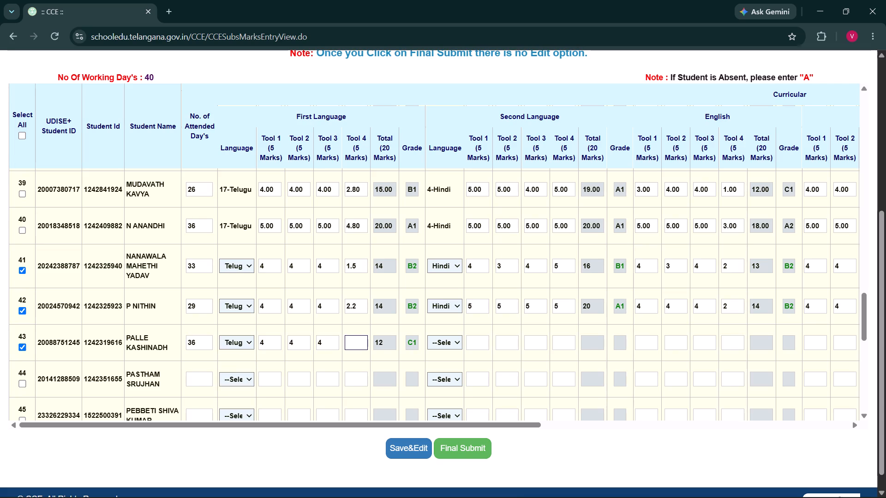
text(2.5)
key(Tab)
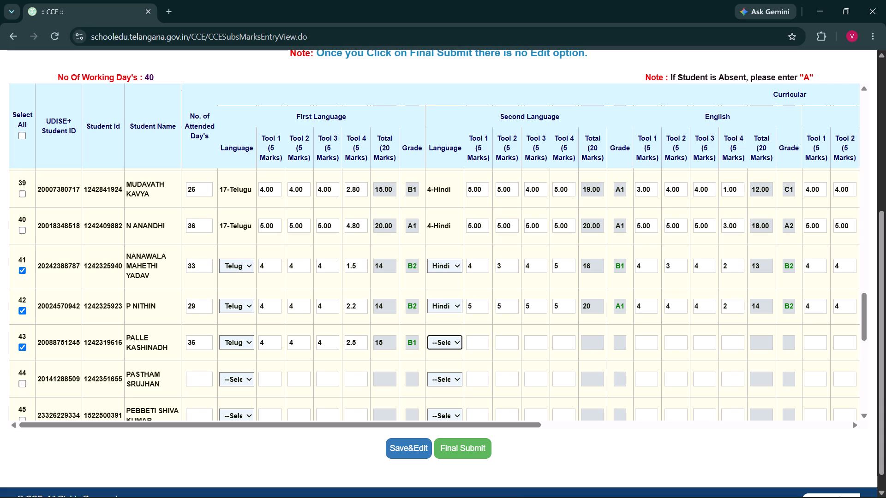
Set row 43's second language to Hindi and enter marks 4, 5, 4 and 5 for Tools 1 to 4.
key(Return)
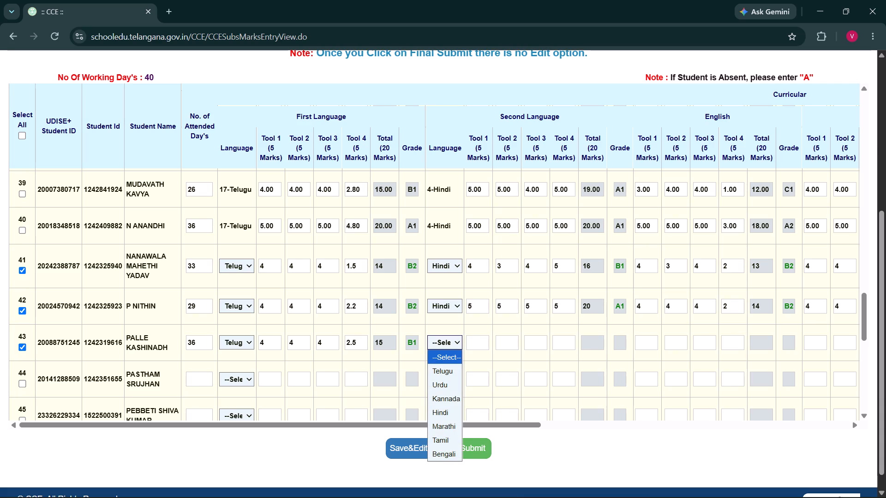
key(Down)
key(Down)
key(Down)
key(Down)
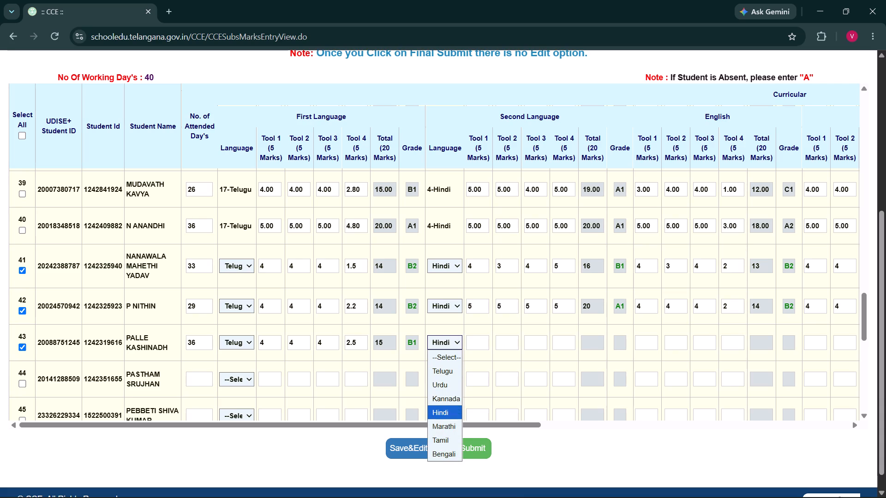
key(Return)
key(Tab)
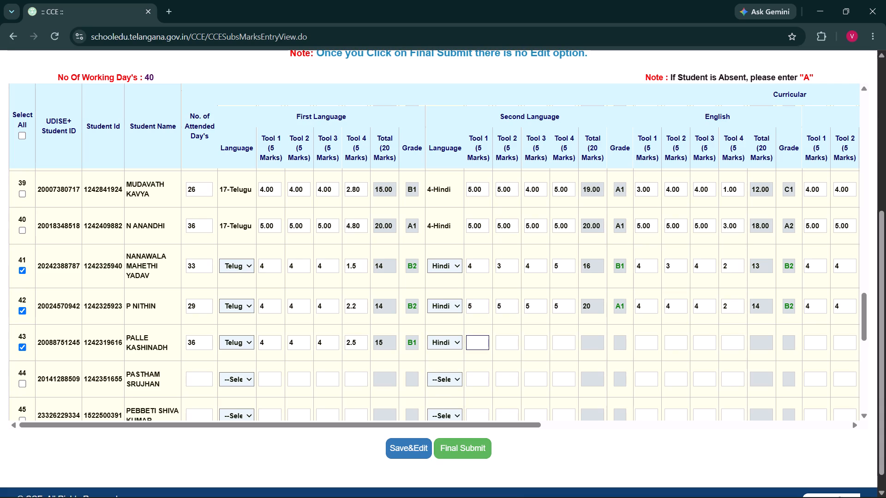
key(4)
key(Tab)
key(5)
key(Tab)
key(Return)
key(4)
key(Tab)
key(5)
key(Tab)
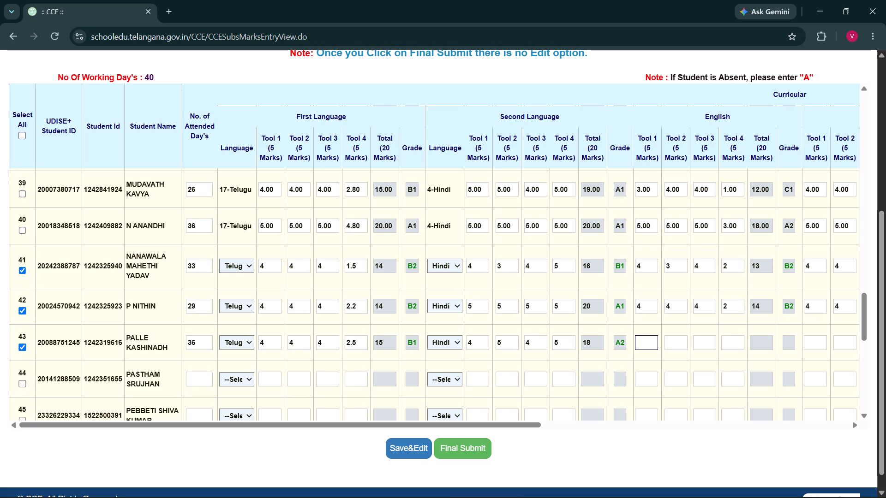
Enter row 43's English marks as 3, 4, 4 and 3 for Tools 1 to 4.
key(3)
key(Tab)
key(4)
key(Tab)
key(4)
key(Tab)
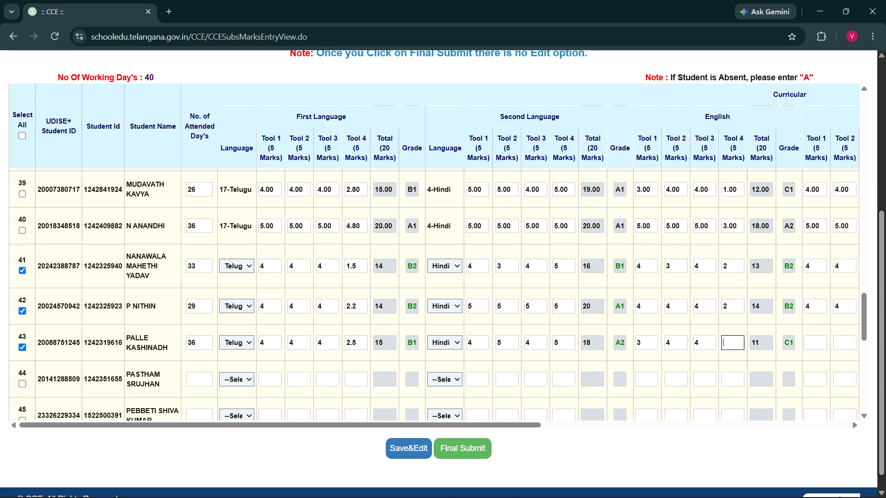
key(3)
key(Tab)
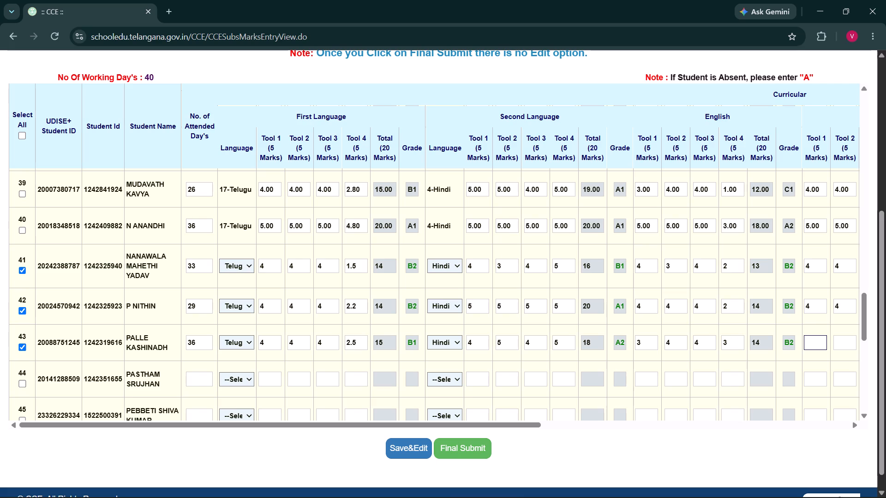
Enter row 43's Maths marks as 4, 4, 5 and 4 for Tools 1 to 4.
key(4)
key(Tab)
key(4)
key(Tab)
key(5)
key(Tab)
key(4)
key(Tab)
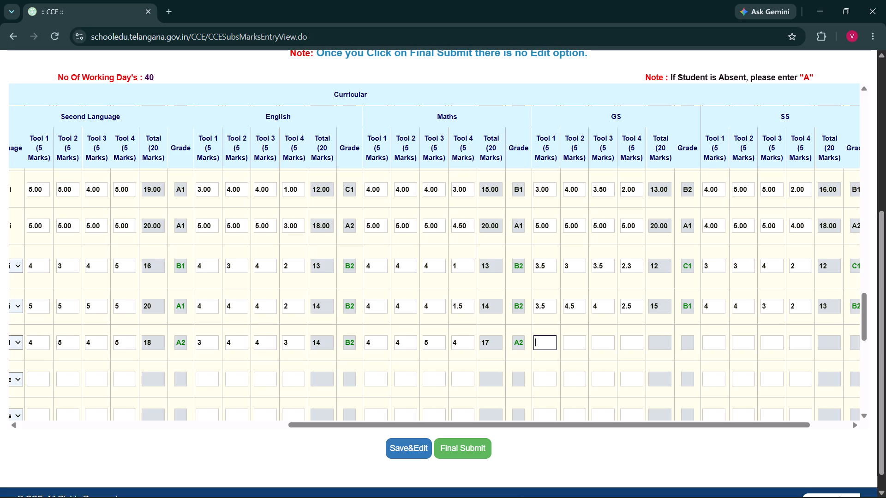
Enter row 43's GS marks as 4.5, 5, 5 and 5 for Tools 1 to 4.
text(4.5)
key(Tab)
key(5)
key(Tab)
key(5)
key(Tab)
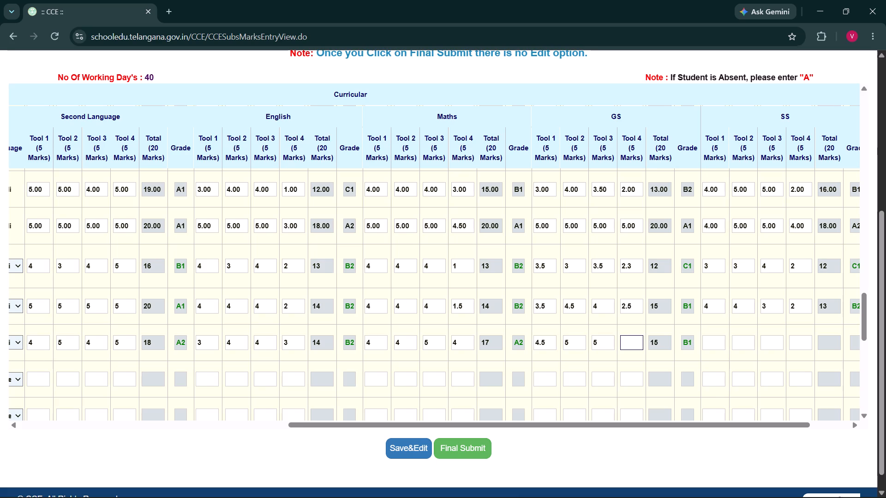
key(5)
key(Tab)
Enter row 43's SS marks as 4, 5, 5 and 2 for Tools 1 to 4.
key(4)
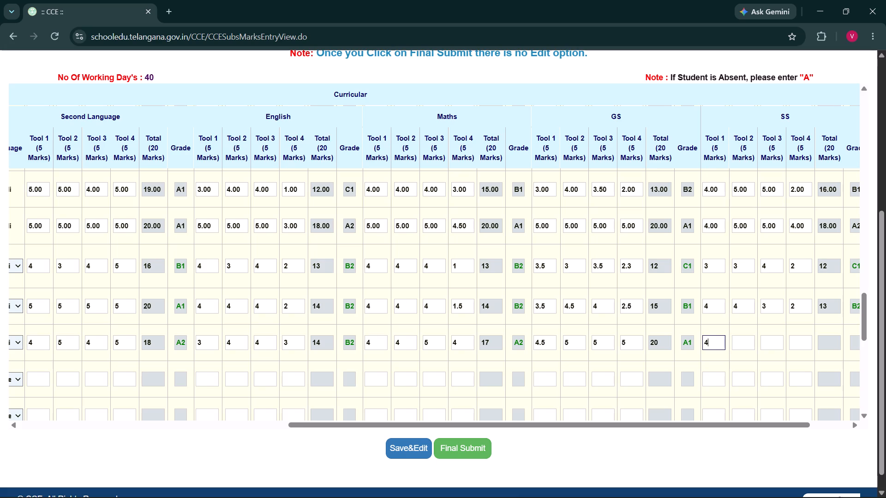
key(Tab)
key(5)
key(Tab)
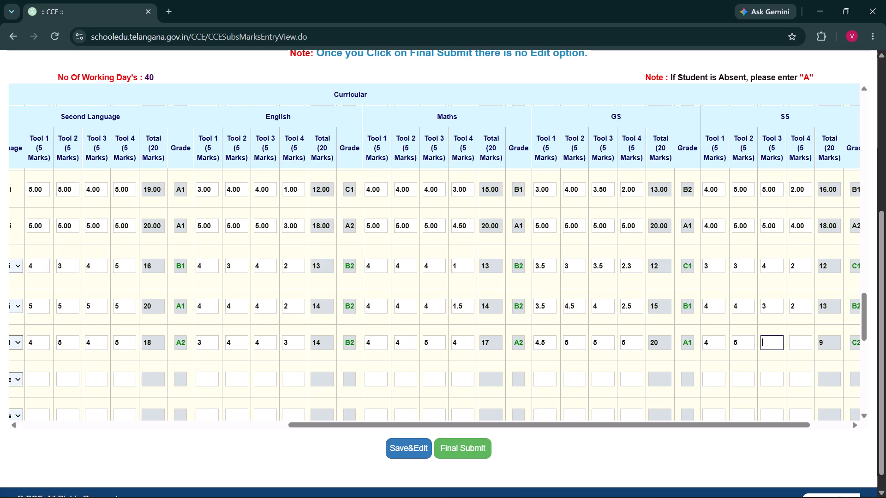
key(5)
key(Tab)
key(2)
key(Tab)
Check row 43's overall total marks and grade against the marks entered.
key(Right)
key(Right)
key(Right)
key(Right)
key(Right)
key(Right)
key(Right)
key(Right)
key(Right)
key(Right)
key(Right)
key(Right)
key(Right)
key(Right)
key(Right)
key(Right)
key(Right)
key(Right)
key(Right)
key(Right)
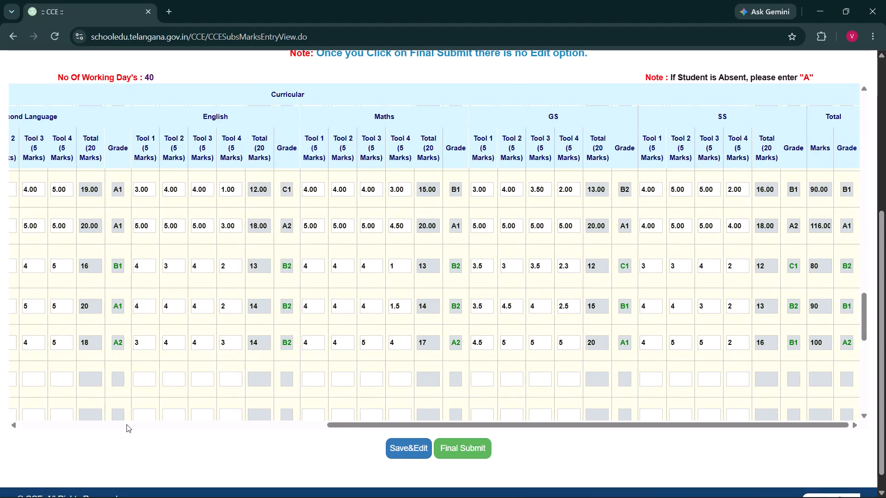
Save the marks entered for rows 41 to 43, keeping them editable rather than submitting them finally.
click(405, 446)
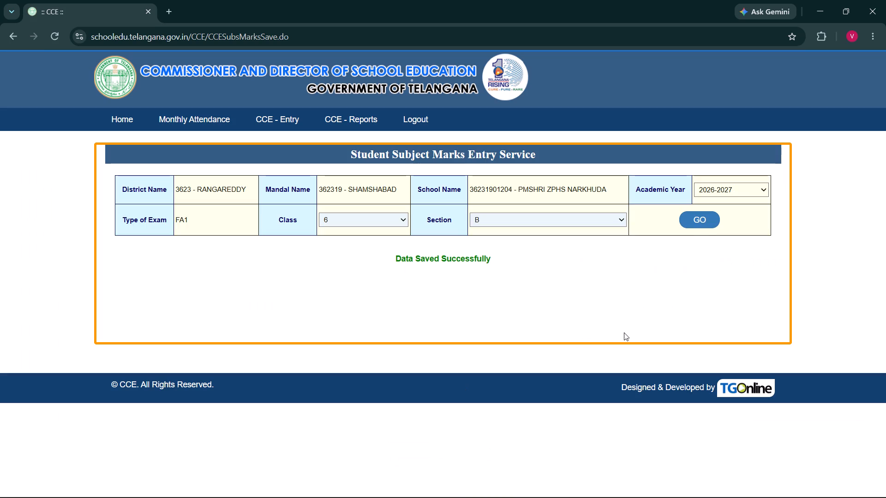
Reload the FA1 marks entry list for Class 6, Section B, academic year 2026-2027.
click(688, 219)
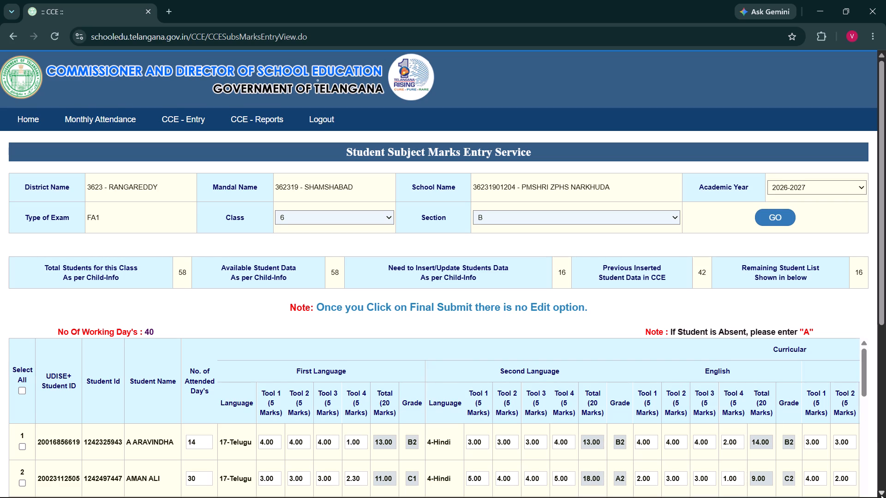
Mark the row 44 student for entry and set the attended days to 23.
key(Down)
key(Down)
key(Down)
key(Down)
key(Down)
key(Down)
key(Down)
key(Down)
key(Down)
key(Down)
key(Down)
key(Down)
key(Down)
key(Down)
key(Down)
key(Down)
key(Down)
key(Down)
key(Down)
key(Down)
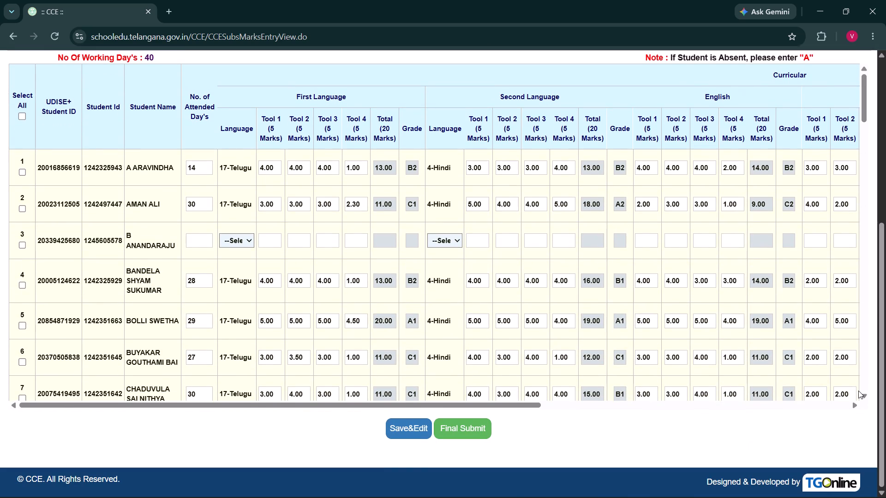
key(Down)
key(Down)
key(Down)
key(Down)
key(Down)
key(Down)
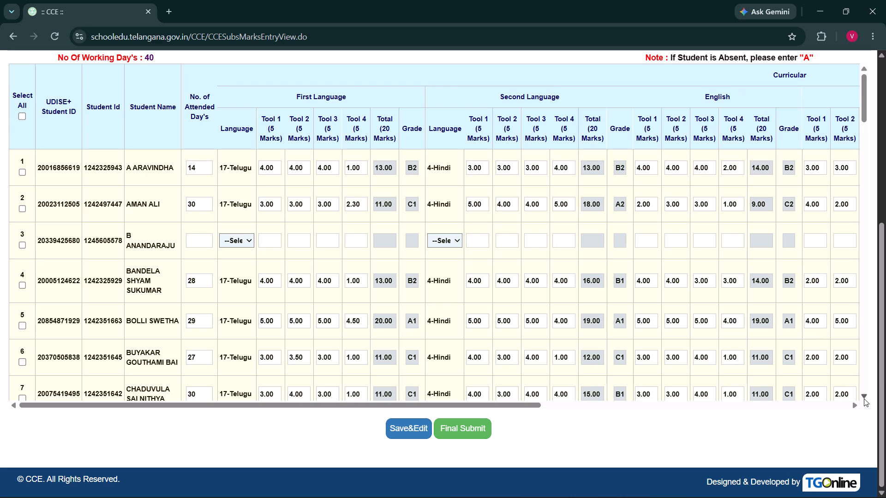
key(Down)
triple_click(864, 398)
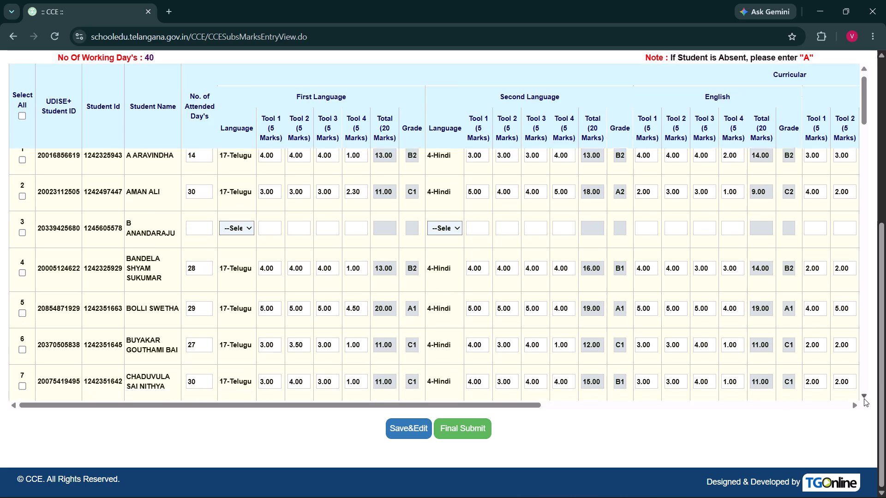
triple_click(864, 398)
triple_click(864, 398)
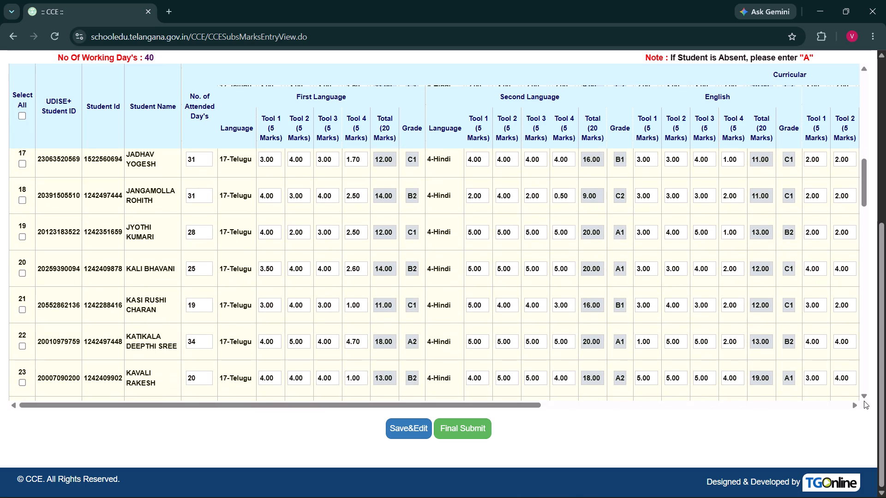
triple_click(864, 401)
click(864, 401)
drag(864, 401, 864, 390)
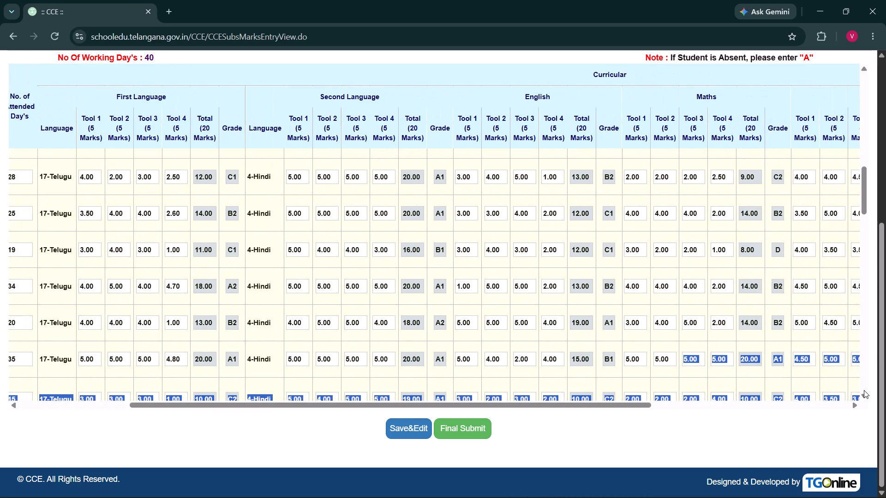
triple_click(864, 399)
drag(864, 399, 864, 400)
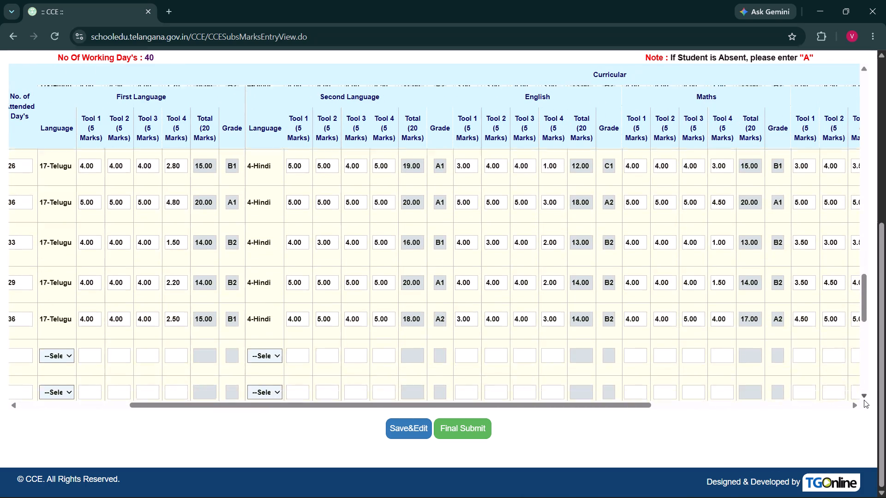
drag(864, 400, 864, 423)
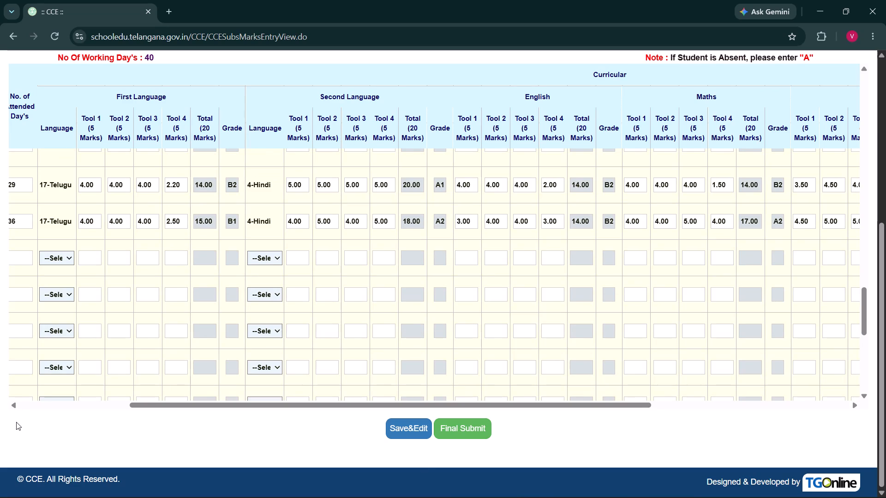
double_click(16, 407)
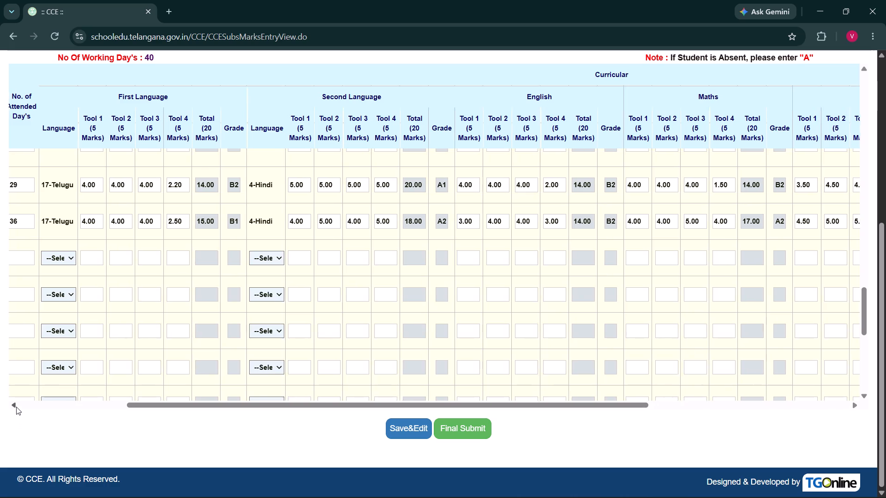
click(16, 407)
click(16, 407)
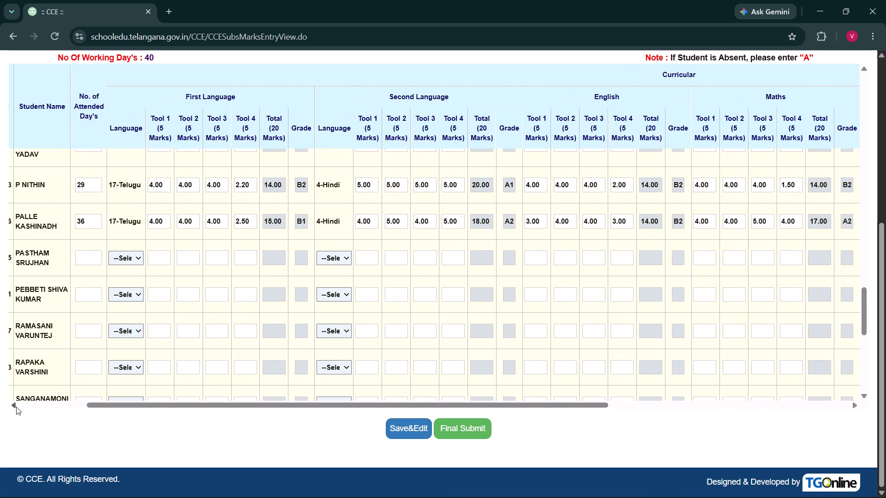
triple_click(16, 407)
triple_click(16, 407)
double_click(16, 407)
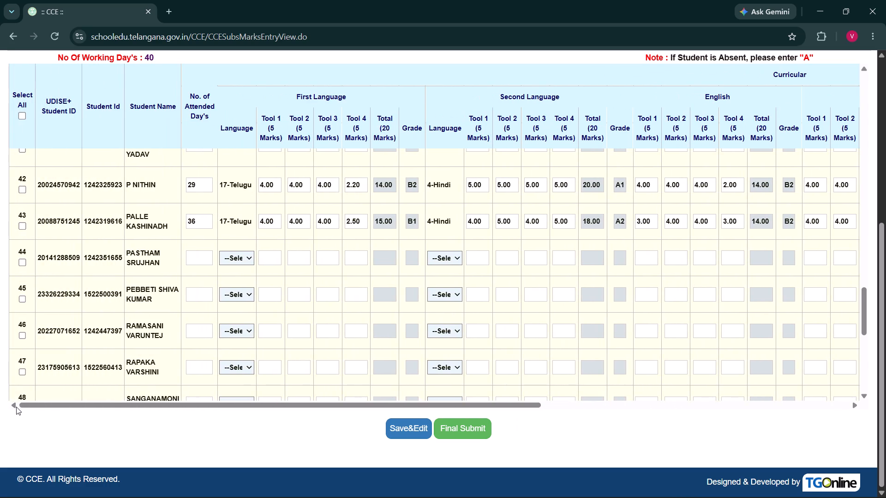
click(19, 260)
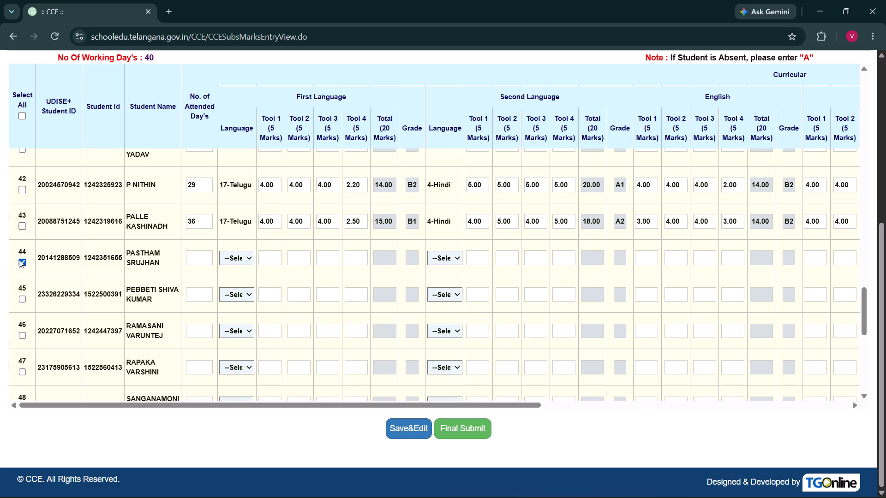
click(200, 260)
key(2)
key(3)
key(Tab)
Set row 44's first language to Telugu with marks 3, 3, 3 and 1 for Tools 1 to 4.
key(Return)
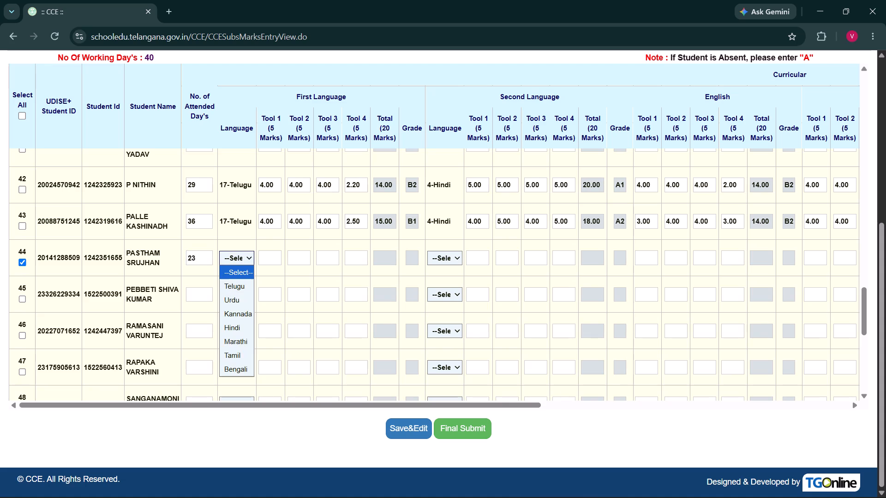
key(Down)
key(Return)
key(Tab)
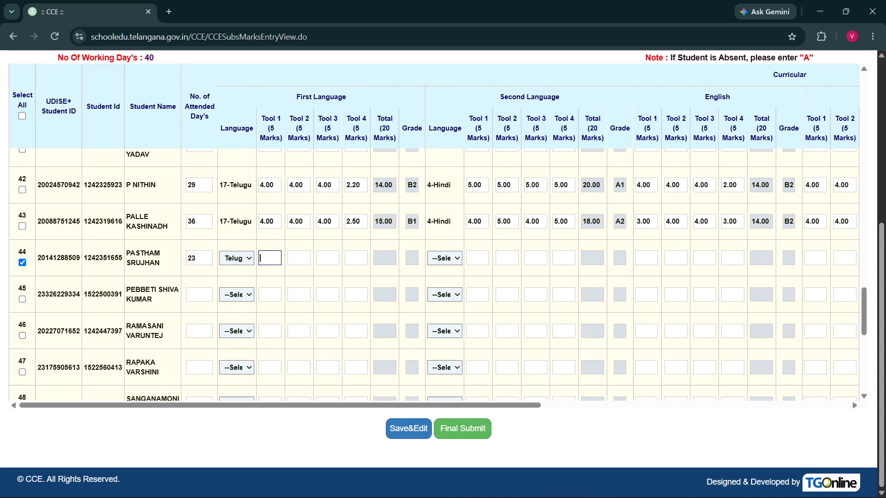
key(3)
key(Tab)
key(3)
key(Tab)
key(3)
key(Tab)
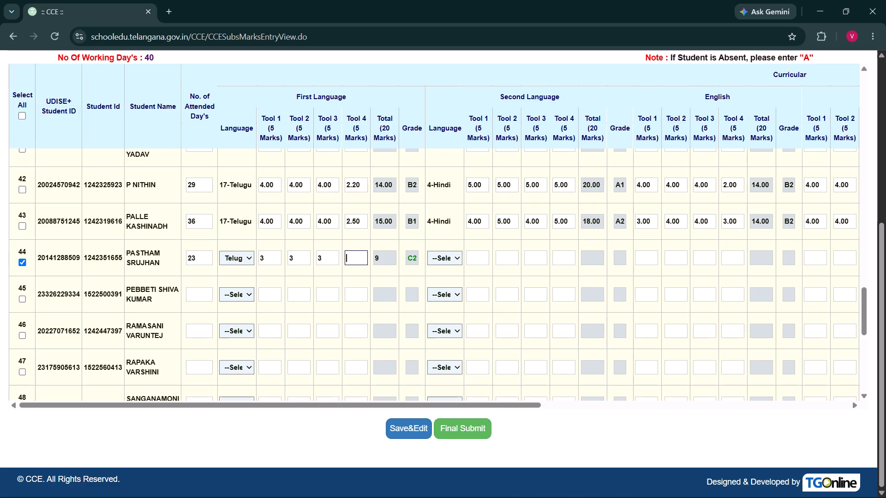
key(1)
key(Tab)
Set row 44's second language to Hindi with marks 2, 5, 3 and 4 for Tools 1 to 4.
key(Return)
key(Down)
key(Down)
key(Down)
key(Down)
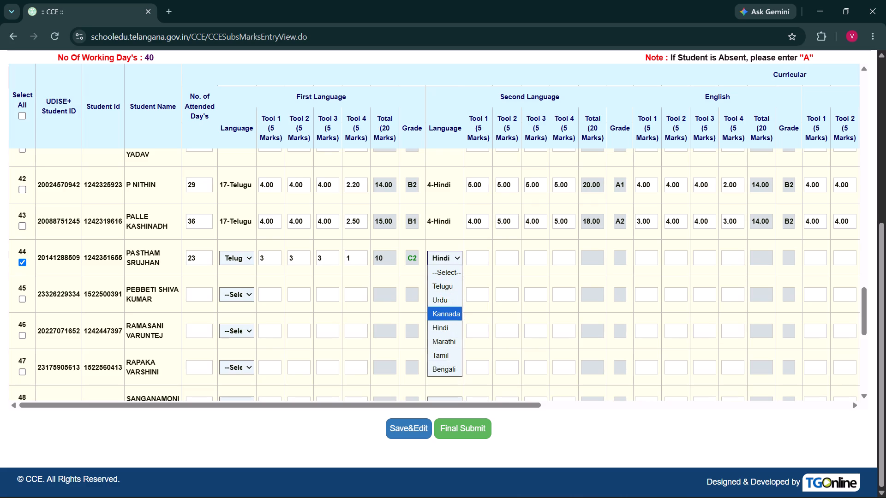
key(Return)
key(Tab)
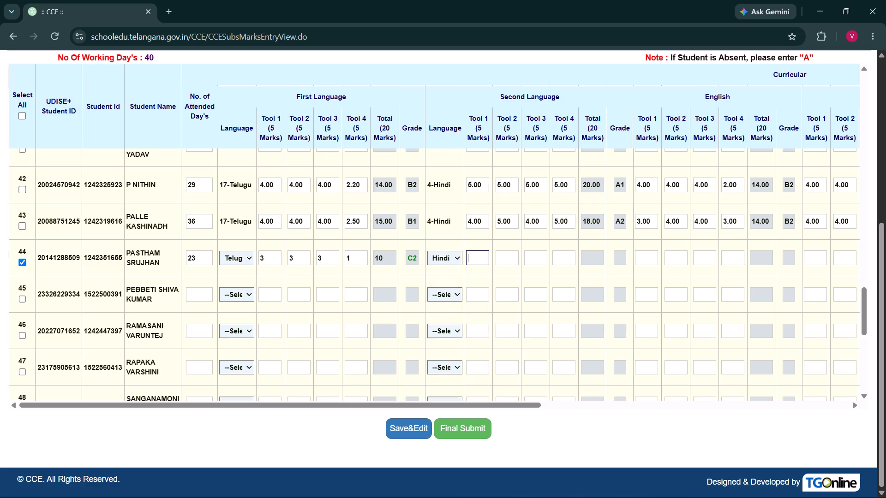
key(2)
key(Tab)
key(5)
key(Tab)
key(3)
key(Tab)
key(4)
key(Tab)
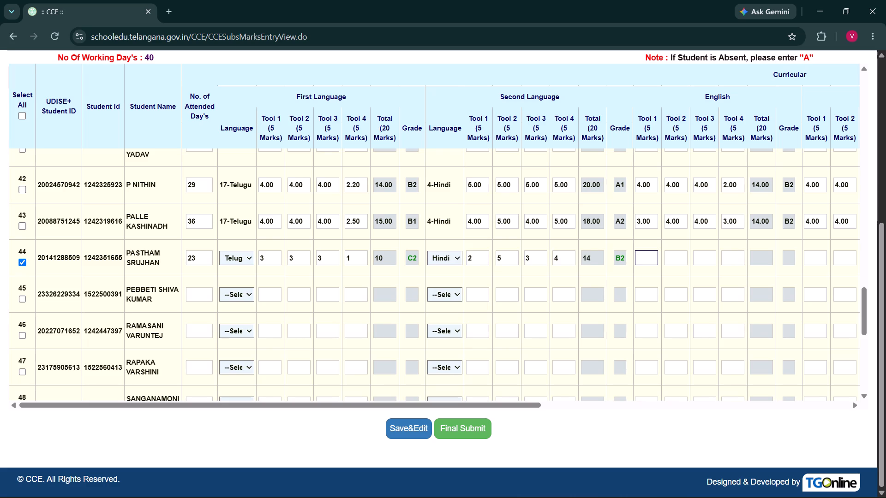
Enter row 44's English marks as 3, 3, 4 and 1 for Tools 1 to 4.
key(3)
key(Tab)
key(3)
key(Tab)
key(4)
key(Tab)
key(1)
key(Tab)
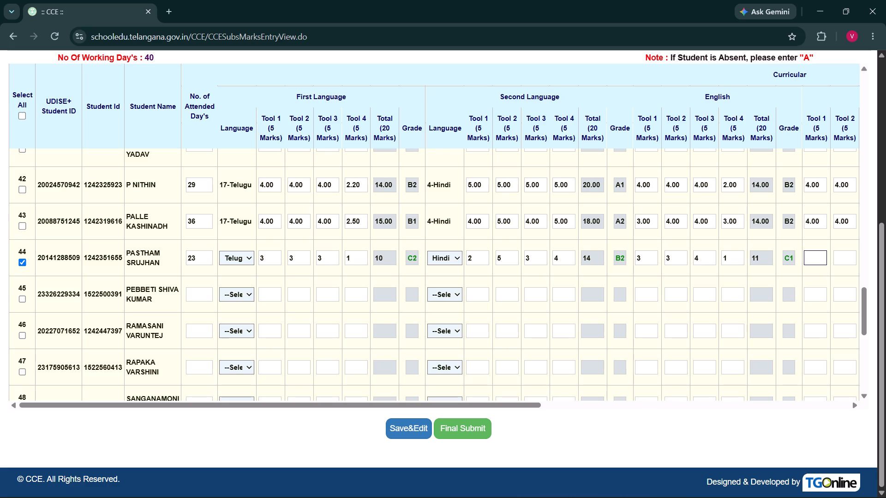
Enter row 44's Maths marks as 2, 2, 2 and 1 for Tools 1 to 4.
key(2)
key(Tab)
key(2)
key(Tab)
key(2)
key(Tab)
key(1)
key(Tab)
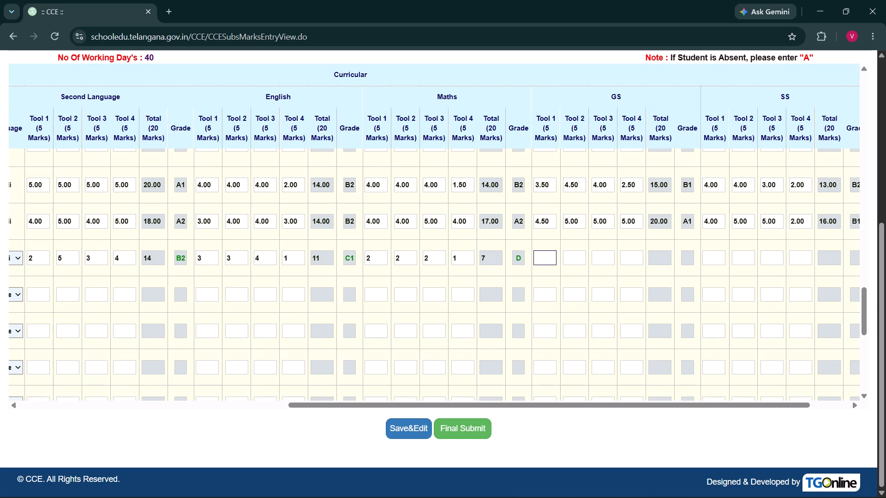
Enter row 44's GS marks as 4, 3.5, 3 and 3.3 for Tools 1 to 4.
key(4)
key(Tab)
text(3.5)
key(Tab)
key(3)
key(Tab)
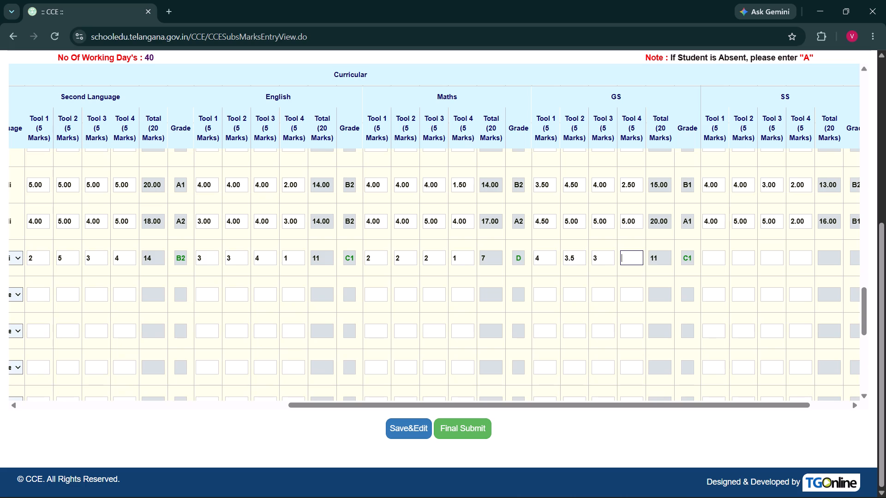
text(3.3)
key(Tab)
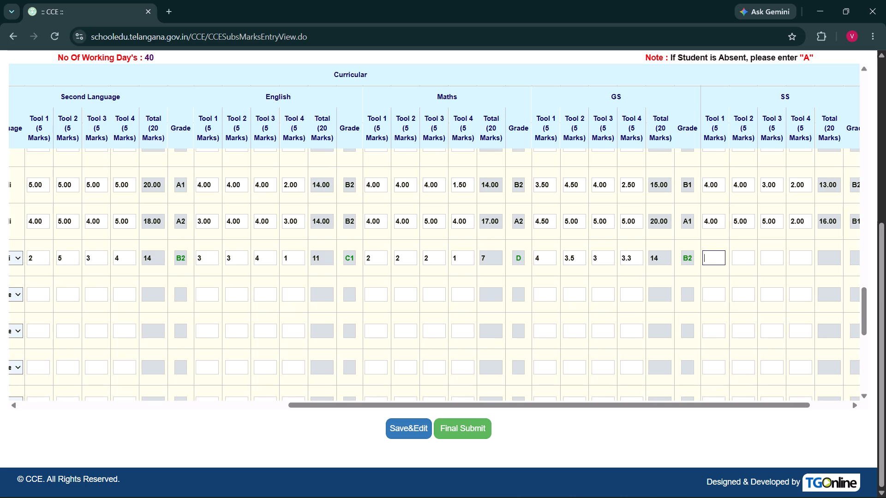
Enter row 44's SS marks as 2, 2, 2 and 1 for Tools 1 to 4.
key(2)
key(Tab)
key(2)
key(Tab)
key(2)
key(Tab)
key(1)
key(Tab)
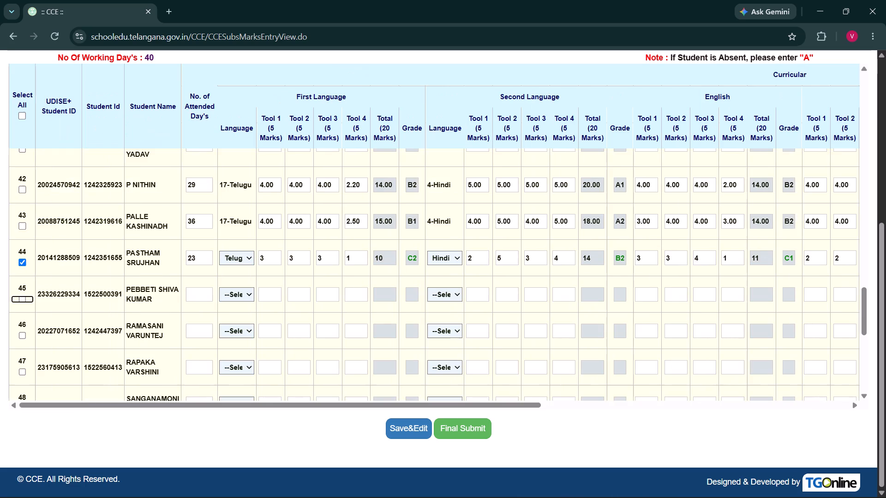
Check row 44's overall total marks and grade against the marks entered.
key(Right)
key(Right)
key(Right)
key(Right)
key(Right)
key(Right)
key(Right)
key(Right)
key(Right)
key(Right)
key(Right)
key(Right)
key(Right)
key(Right)
key(Right)
key(Right)
key(Right)
key(Right)
key(Right)
key(Right)
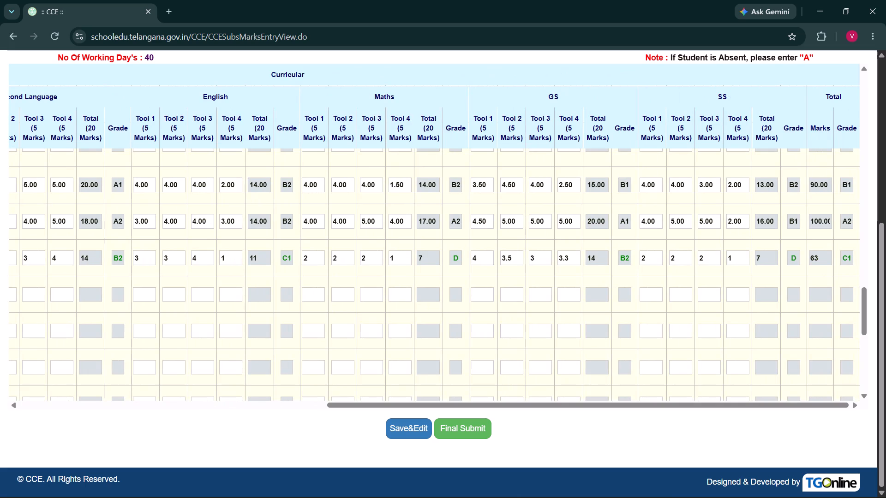
Mark the row 45 student for entry and set the attended days to 11.
key(Left)
key(Left)
key(Left)
key(Left)
key(Left)
key(Left)
key(Left)
key(Left)
key(Left)
key(Left)
key(Left)
key(Left)
key(Left)
key(Left)
key(Left)
key(Left)
key(Left)
key(Left)
key(Left)
key(Left)
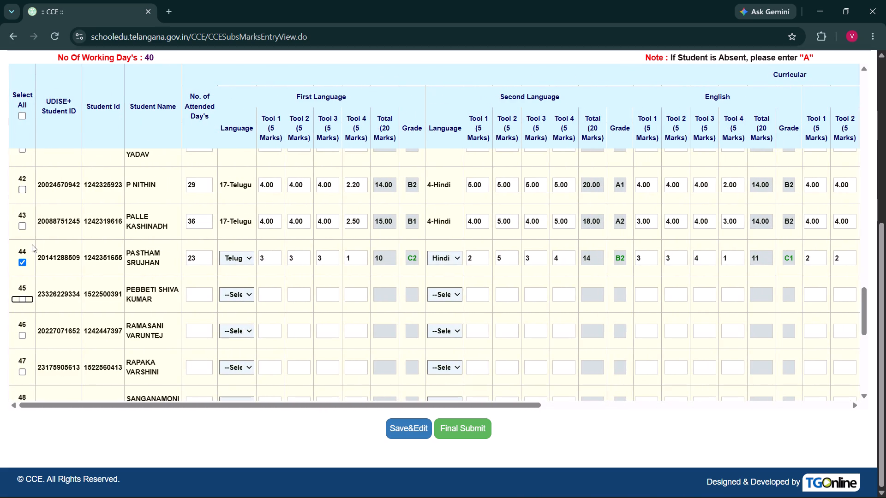
click(25, 299)
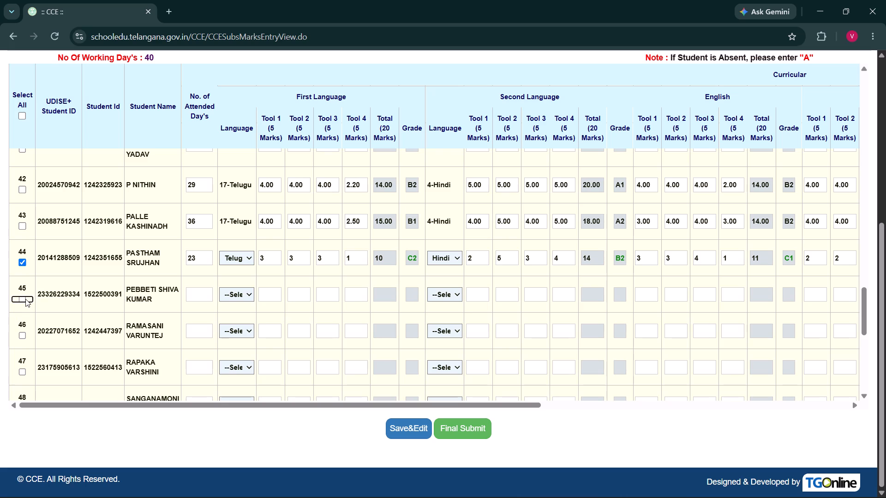
click(202, 298)
text(11)
Set row 45's first language to Telugu and enter its marks as 3, 3, 3 and 1 for Tools 1 to 4.
key(Tab)
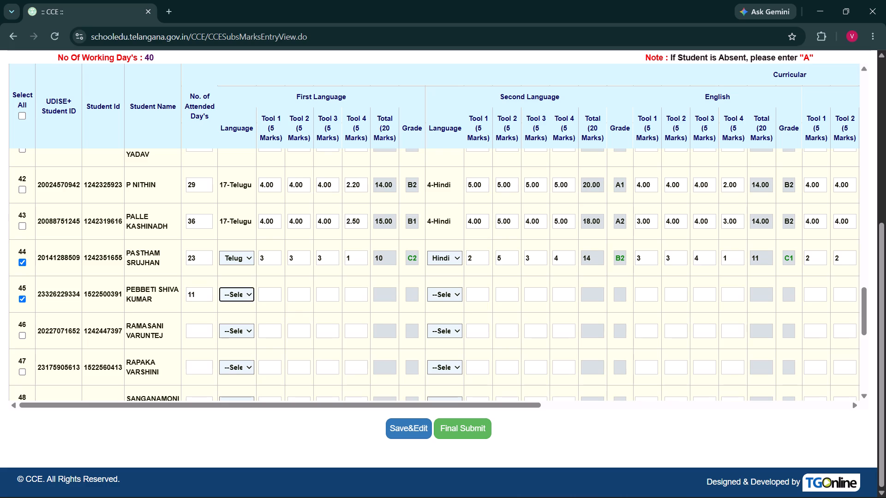
key(Return)
key(Down)
key(Return)
key(Tab)
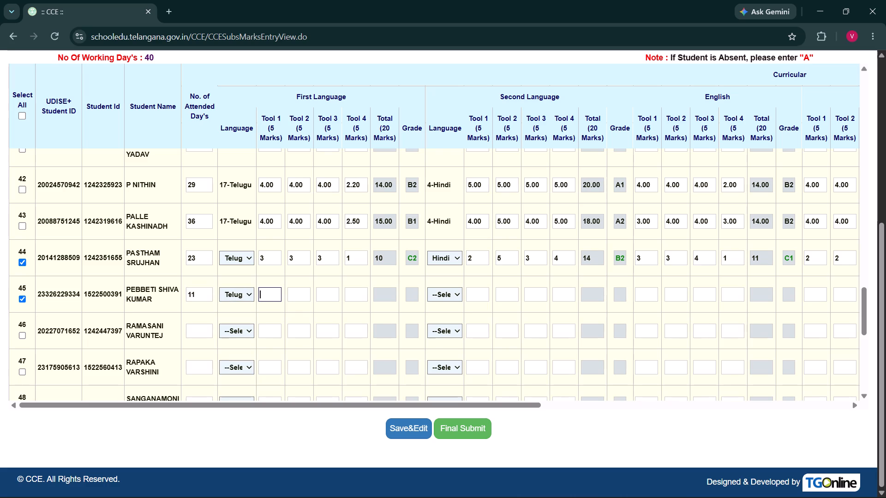
key(3)
key(Tab)
key(3)
key(Tab)
key(3)
key(Tab)
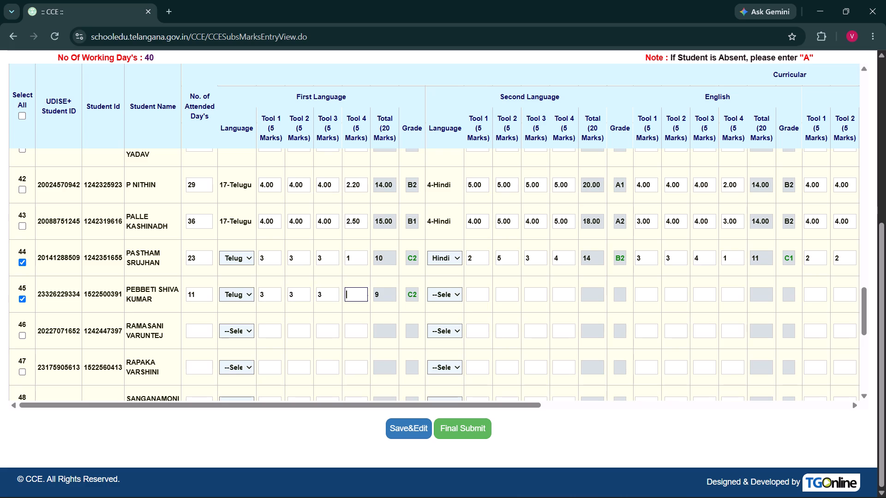
key(1)
key(Tab)
Set row 45's second language to Hindi and enter its marks as 5, 4, 5 and 3.5 for Tools 1 to 4.
key(Return)
key(Down)
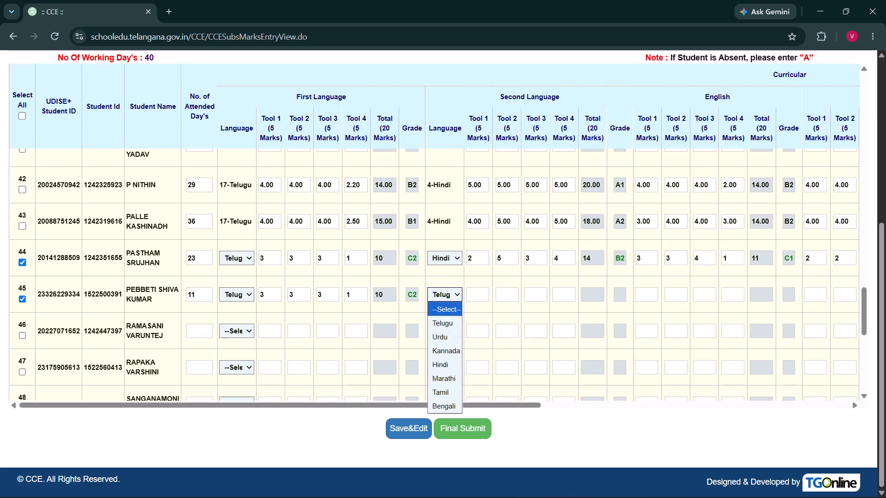
key(Down)
key(Down)
key(Down)
key(Return)
key(Tab)
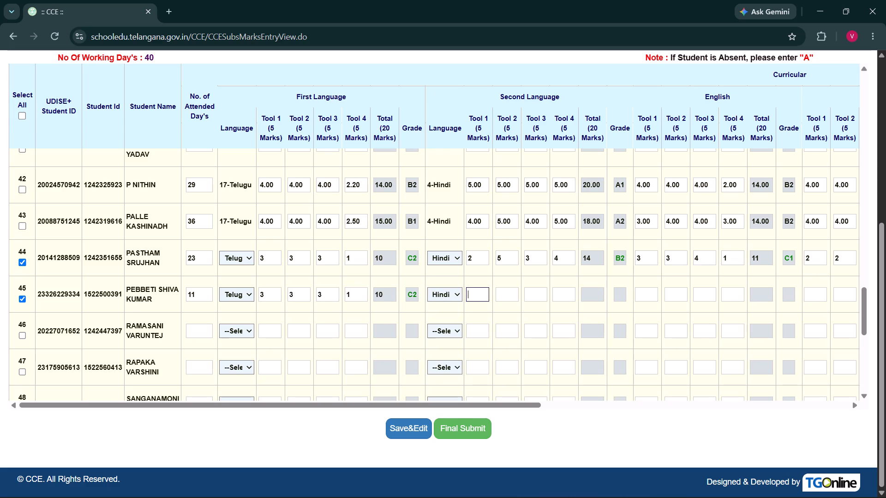
key(5)
key(Tab)
key(4)
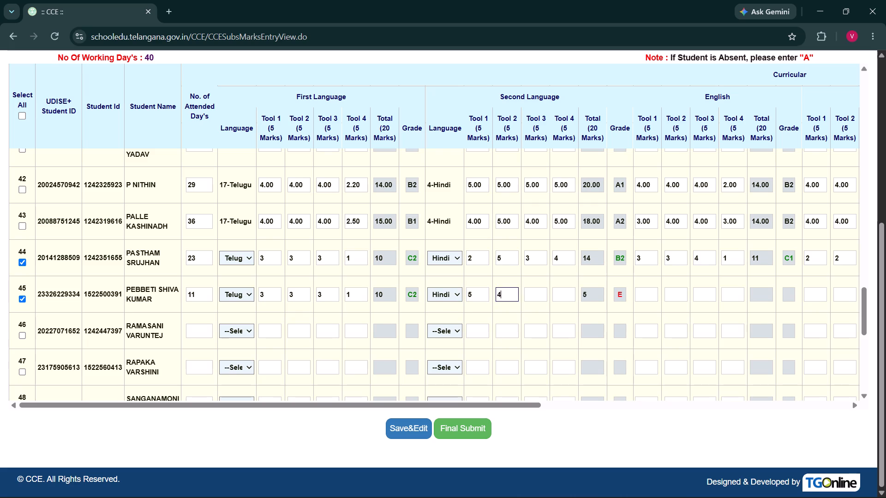
key(Tab)
key(5)
key(Tab)
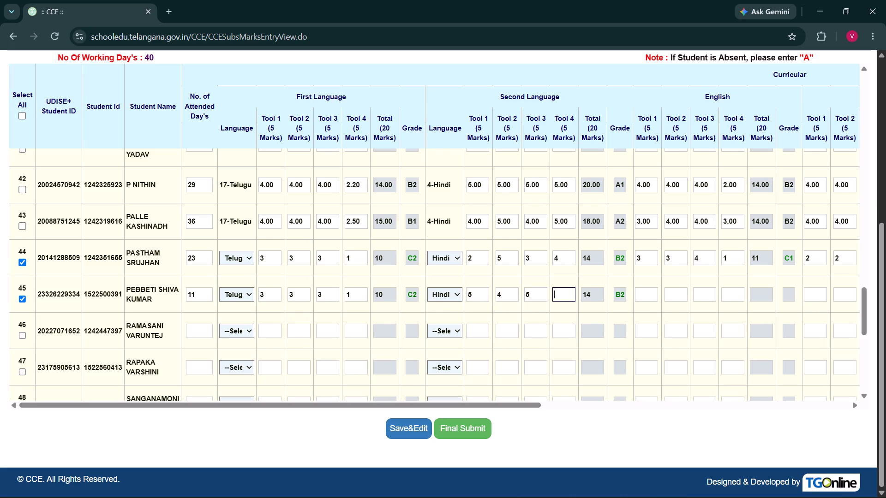
text(3.5)
key(Tab)
Enter row 45's English marks as 4, 3, 4 and 2 for Tools 1 to 4.
key(4)
key(Tab)
key(3)
key(Tab)
key(4)
key(Tab)
key(2)
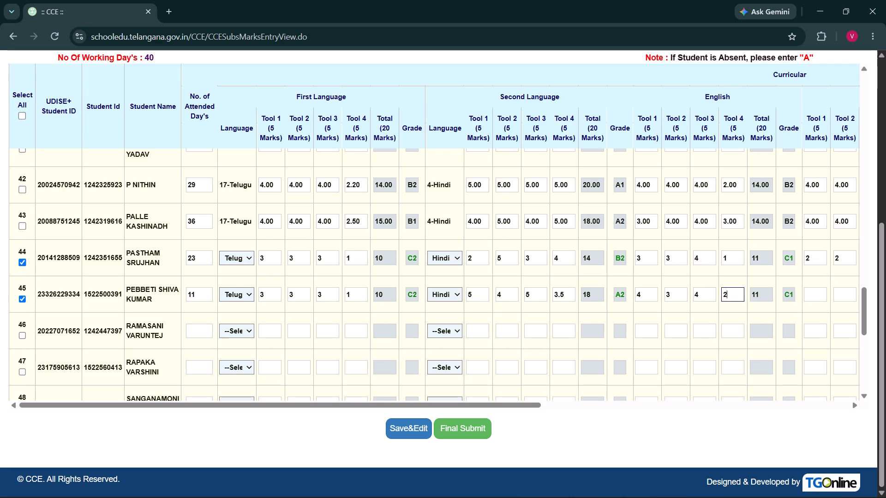
key(Tab)
Enter row 45's Maths marks as 2, 2, 2 and 1 for Tools 1 to 4.
key(2)
key(Tab)
key(2)
key(Tab)
key(2)
key(Tab)
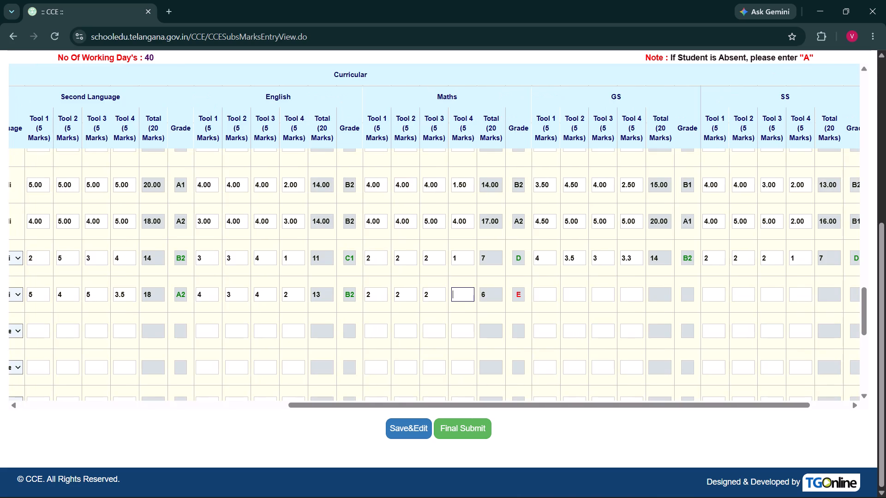
key(1)
key(Tab)
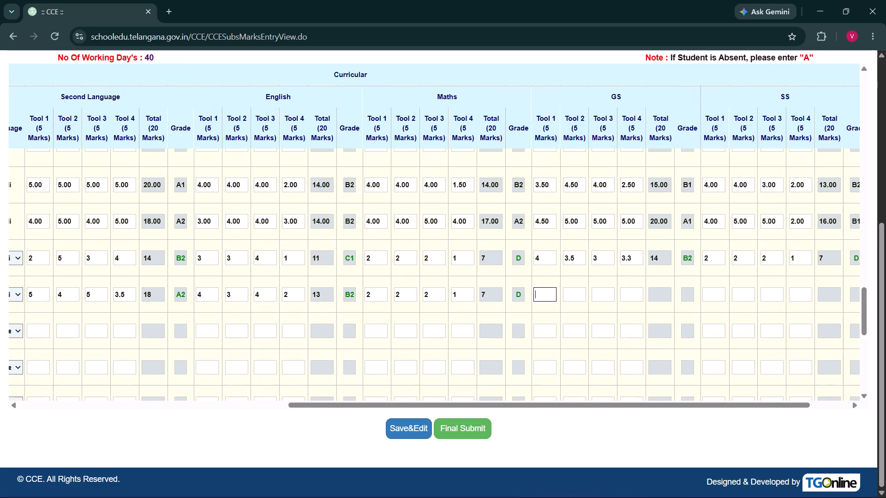
Enter row 45's GS marks as 3.5, 3, 3.5 and 3 for Tools 1 to 4.
text(3.5)
key(Tab)
key(3)
key(Tab)
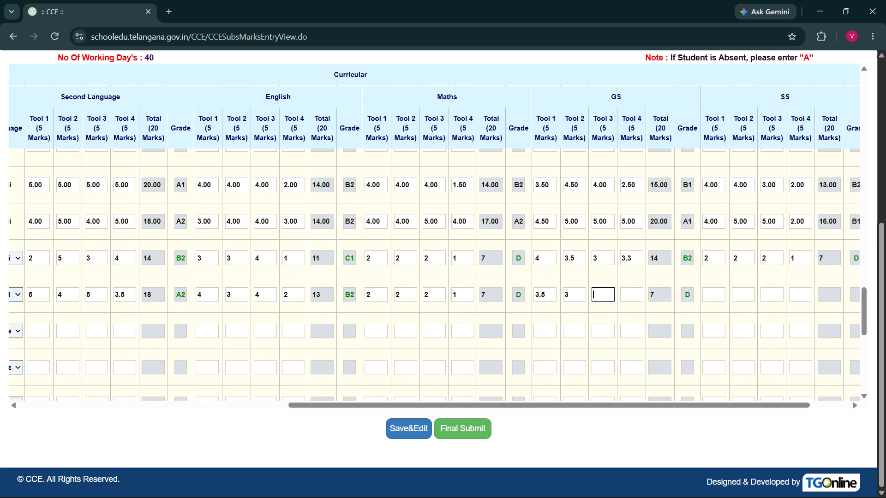
text(3.5)
key(Tab)
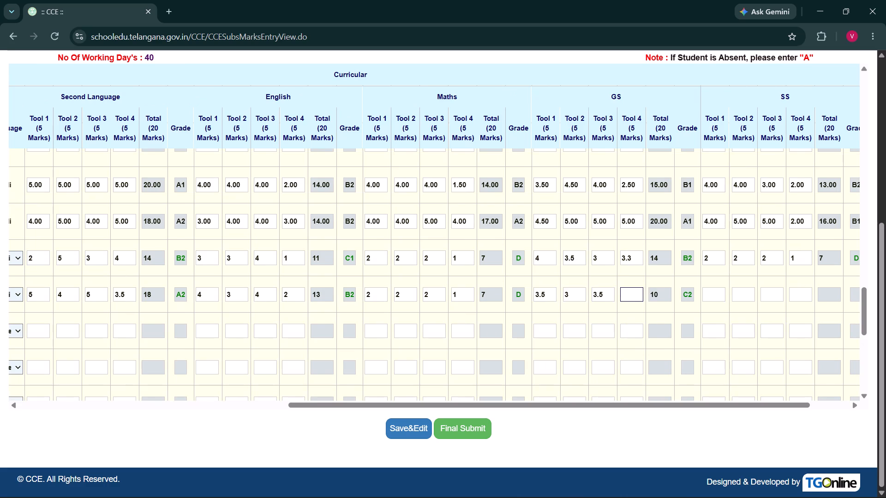
key(3)
key(Tab)
Enter row 45's SS marks as 4, 3, 4 and 1 for Tools 1 to 4.
key(4)
key(Tab)
key(3)
key(Tab)
key(4)
key(Tab)
key(1)
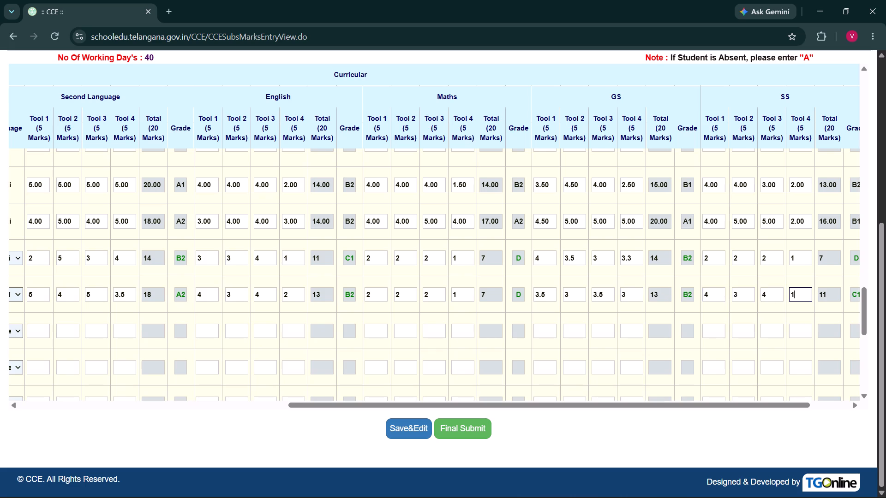
key(Tab)
Check row 45's overall total marks and grade against the marks entered.
key(Right)
key(Right)
key(Right)
key(Right)
key(Right)
key(Right)
key(Right)
key(Right)
key(Right)
key(Right)
key(Right)
key(Right)
key(Right)
key(Right)
key(Right)
key(Right)
key(Right)
key(Right)
key(Right)
key(Right)
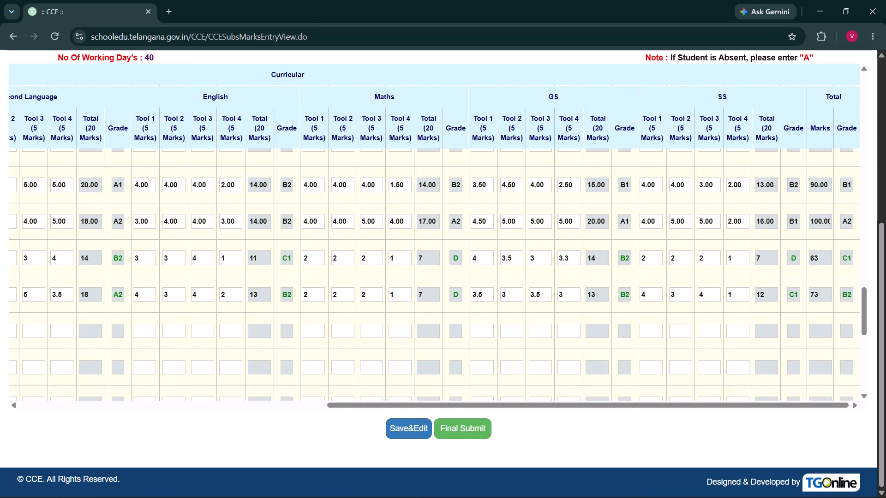
Mark the row 46 student for entry and set the attended days to 33.
key(Left)
key(Left)
key(Left)
key(Left)
key(Left)
key(Left)
key(Left)
key(Left)
key(Left)
key(Left)
key(Left)
key(Left)
key(Left)
key(Left)
key(Left)
key(Left)
key(Left)
key(Left)
key(Left)
key(Left)
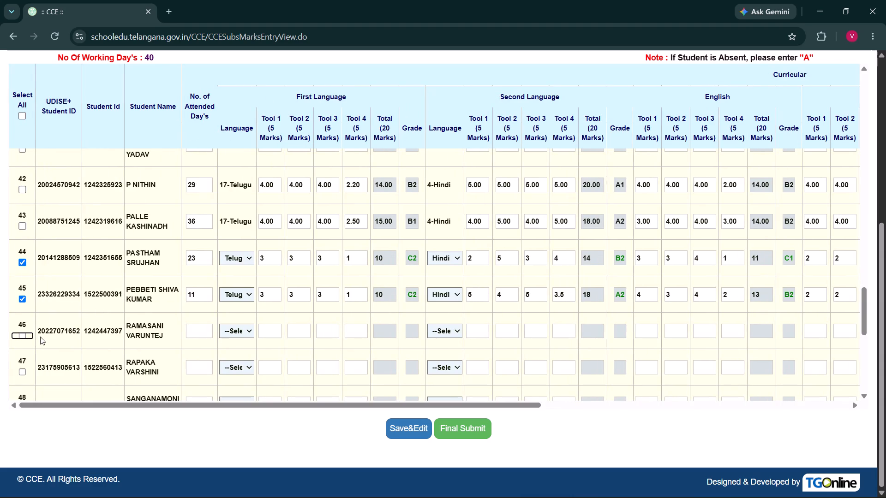
click(21, 333)
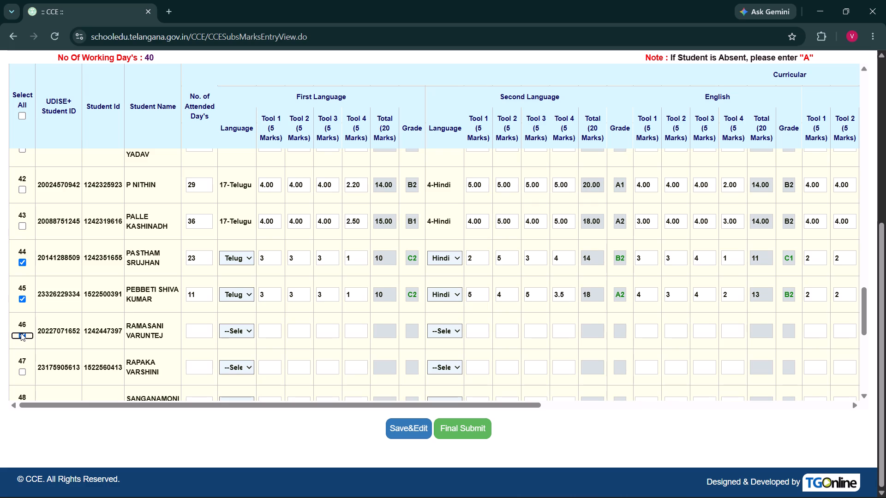
click(190, 334)
text(33)
key(Tab)
Set row 46's first language to Telugu and enter its marks as 3, 4, 3 and 1.5 for Tools 1 to 4.
key(Return)
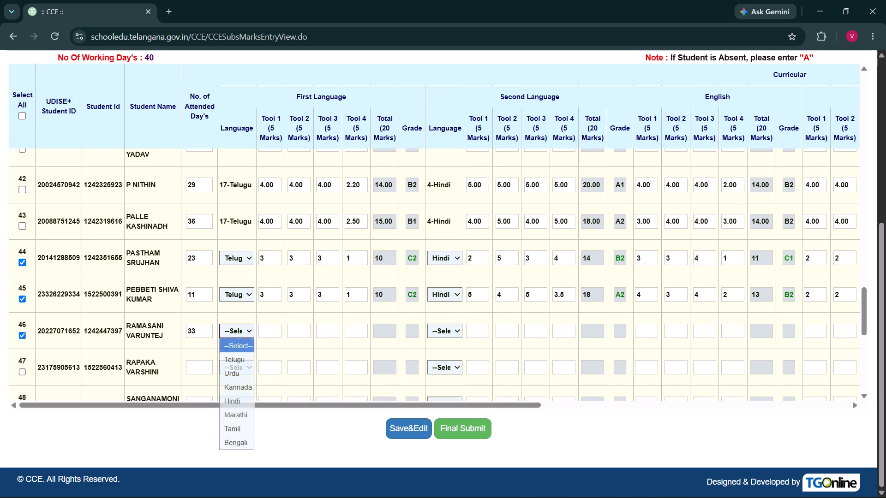
key(Down)
key(Return)
key(Tab)
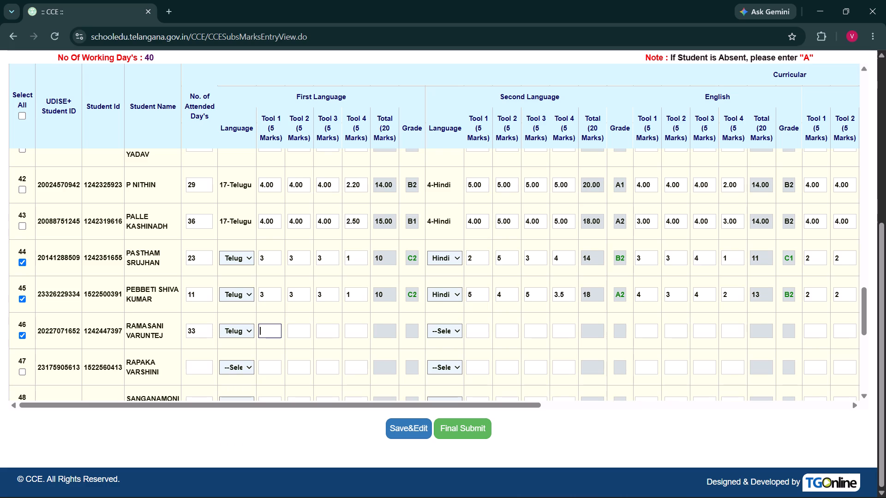
key(3)
key(Tab)
key(4)
key(Tab)
key(3)
key(Tab)
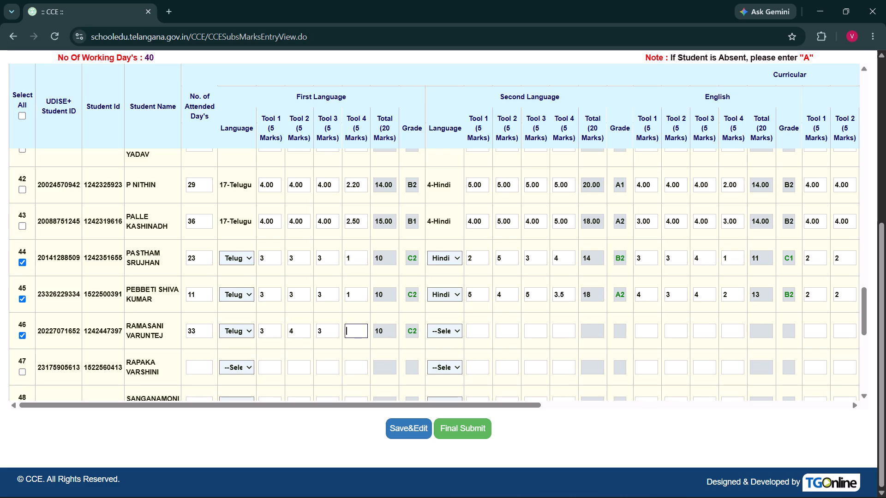
text(1.5)
key(Tab)
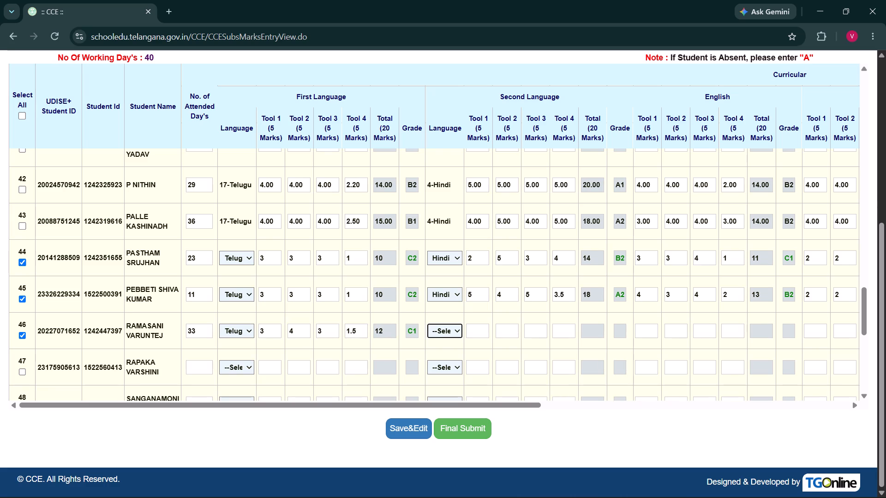
Set row 46's second language to Hindi and enter its marks as 5, 5, 5 and 4.5 for Tools 1 to 4.
key(Return)
key(Down)
key(Down)
key(Down)
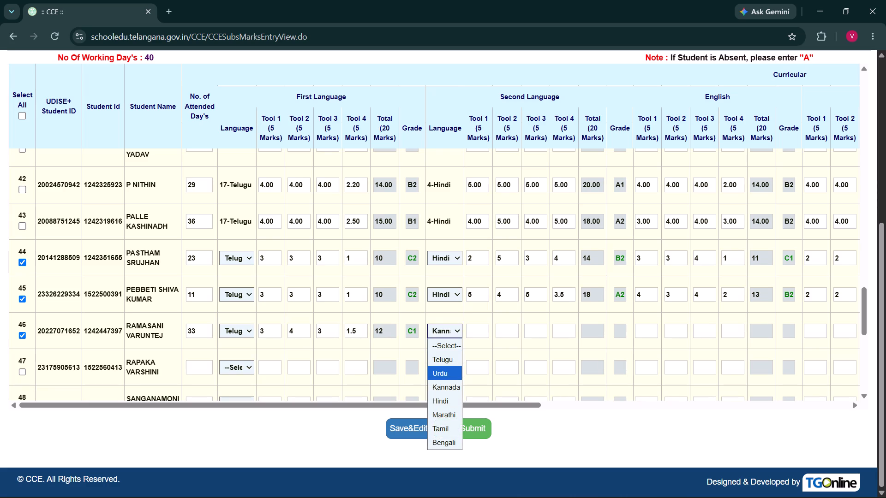
key(Down)
key(Return)
key(Tab)
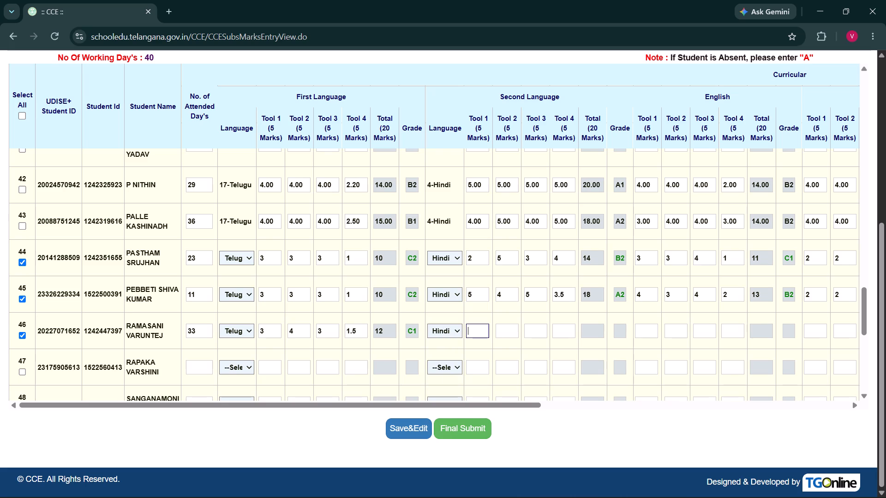
key(5)
key(Tab)
key(5)
key(Tab)
key(5)
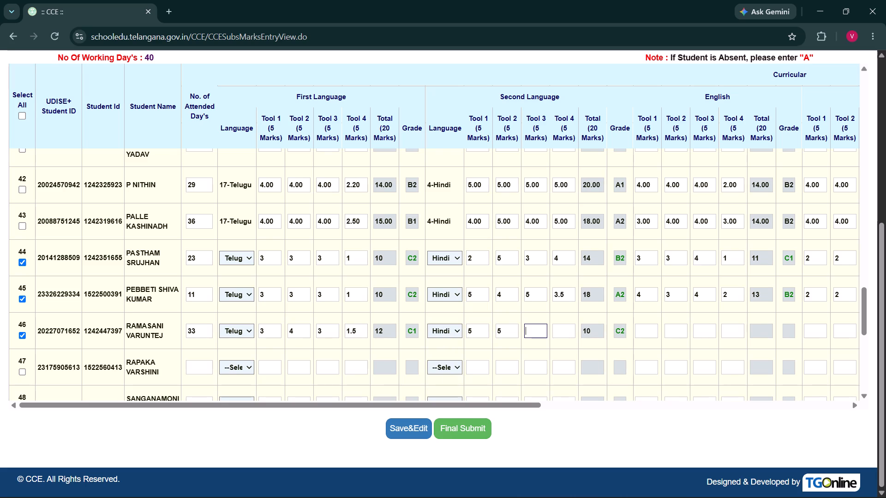
key(Tab)
text(4.5)
key(Tab)
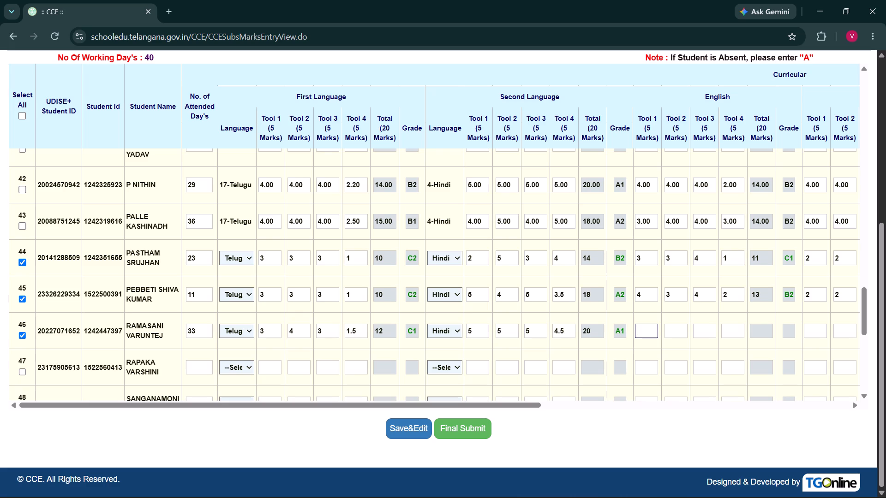
Enter row 46's English marks as 3, 4, 4 and 2 for Tools 1 to 4.
key(3)
key(Tab)
key(4)
key(Tab)
key(4)
key(Tab)
key(2)
key(Tab)
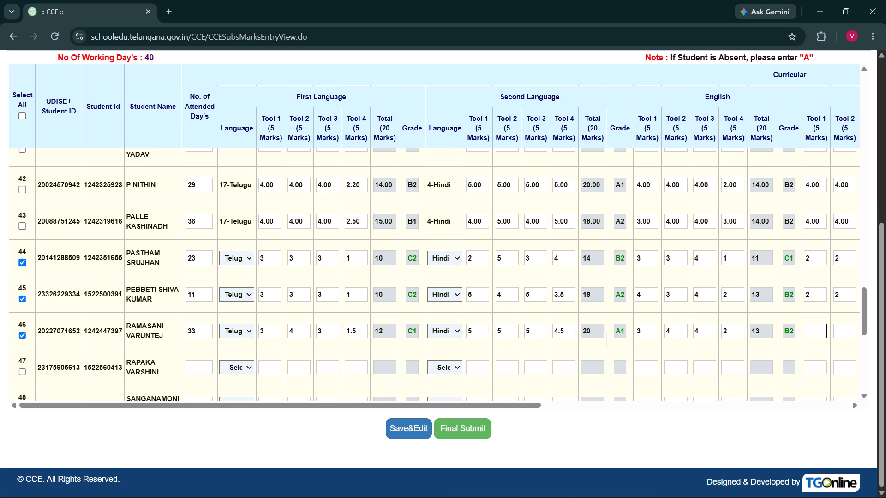
Enter row 46's Maths marks as 4, 4, 4 and 4.5 for Tools 1 to 4.
key(4)
key(Tab)
key(4)
key(Tab)
key(4)
key(Return)
key(Tab)
text(4.5)
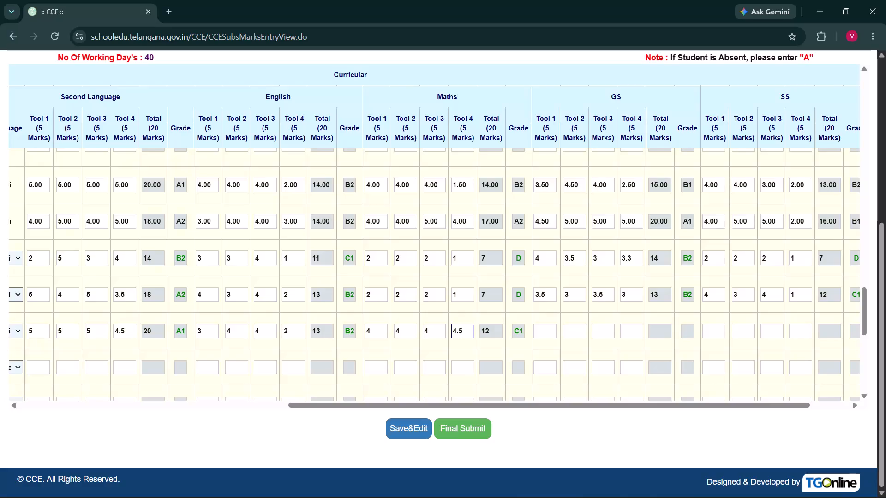
key(Tab)
Enter row 46's GS marks as 4 for Tool 1 and 4.5 for Tool 2.
key(4)
key(Tab)
text(4.5)
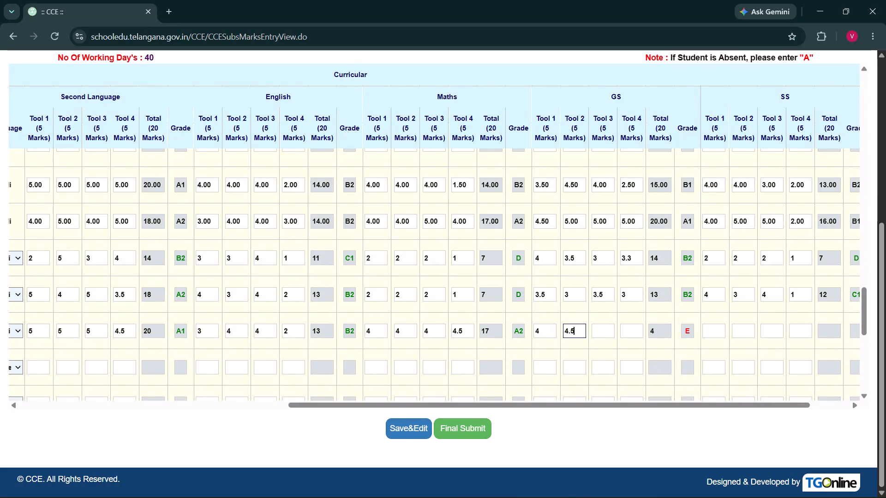
key(Tab)
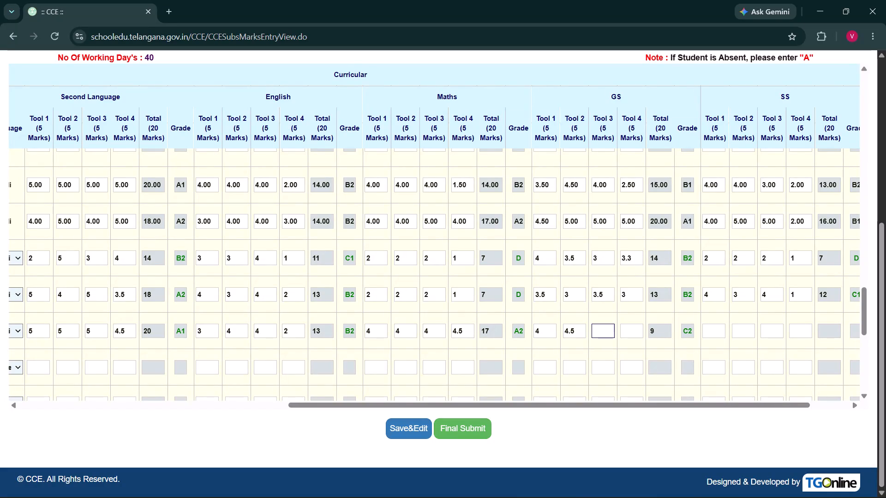
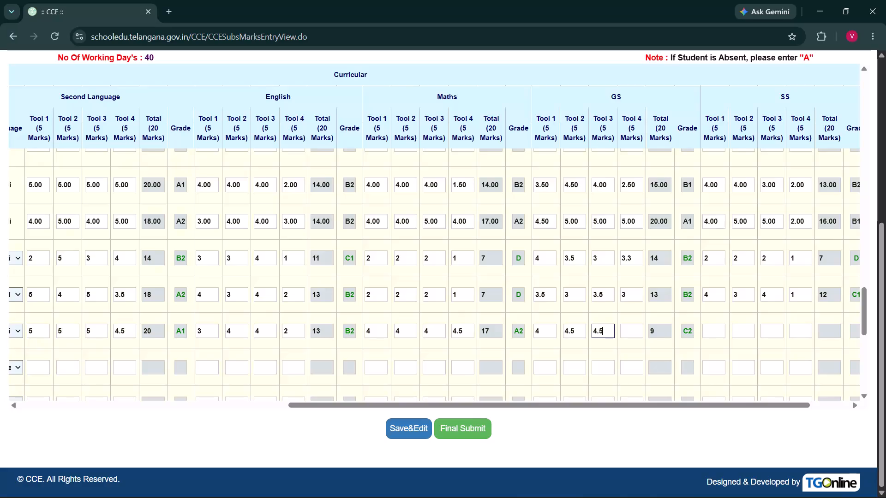
Enter row 46's GS mark for Tool 4 as 4.5.
key(Tab)
text(4.5)
key(Tab)
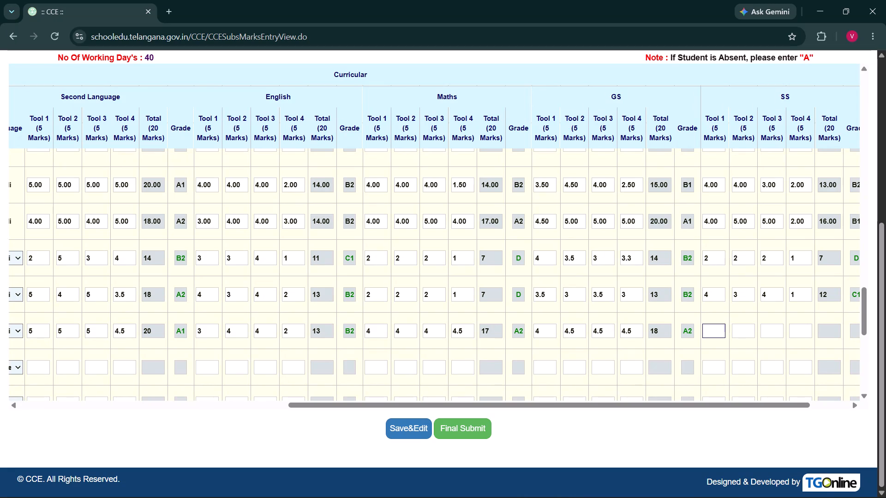
Enter row 46's SS marks as 3, 4, 4 and 2 for Tools 1 to 4.
key(3)
key(Tab)
key(4)
key(Tab)
key(4)
key(Tab)
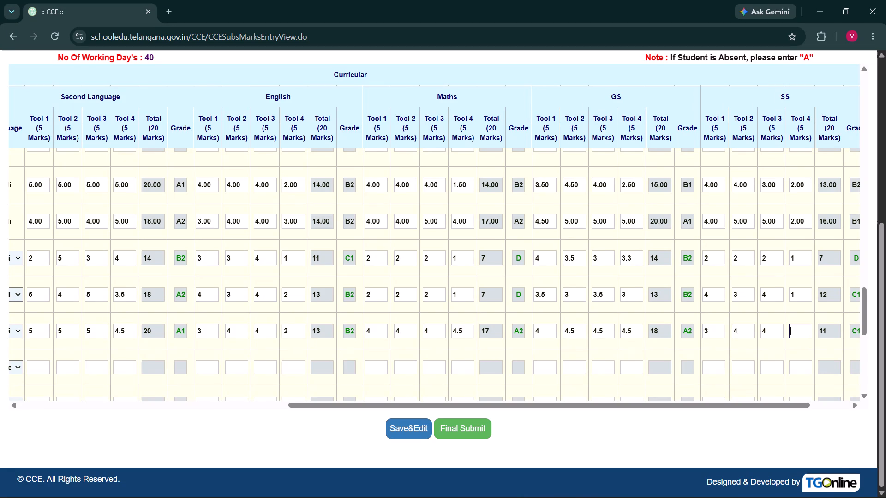
key(2)
key(Tab)
Review the entries for rows 44 to 46 across the table, including the overall total marks and grades.
key(Right)
key(Right)
key(Right)
key(Right)
key(Right)
key(Right)
key(Right)
key(Right)
key(Right)
key(Right)
key(Right)
key(Right)
key(Right)
key(Right)
key(Right)
key(Right)
key(Right)
key(Right)
key(Right)
key(Right)
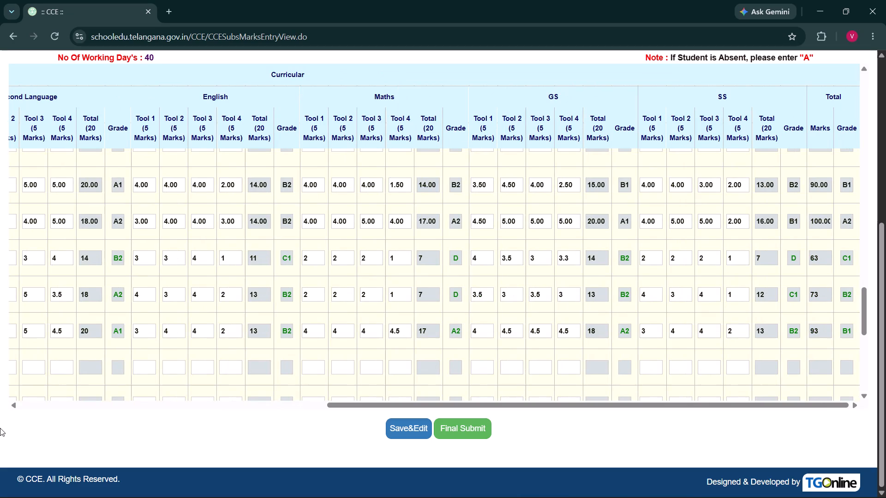
key(Left)
key(Left)
key(Left)
key(Left)
key(Left)
key(Left)
key(Left)
key(Left)
key(Left)
key(Left)
key(Left)
key(Left)
key(Left)
key(Left)
key(Left)
key(Left)
key(Left)
key(Left)
key(Left)
key(Left)
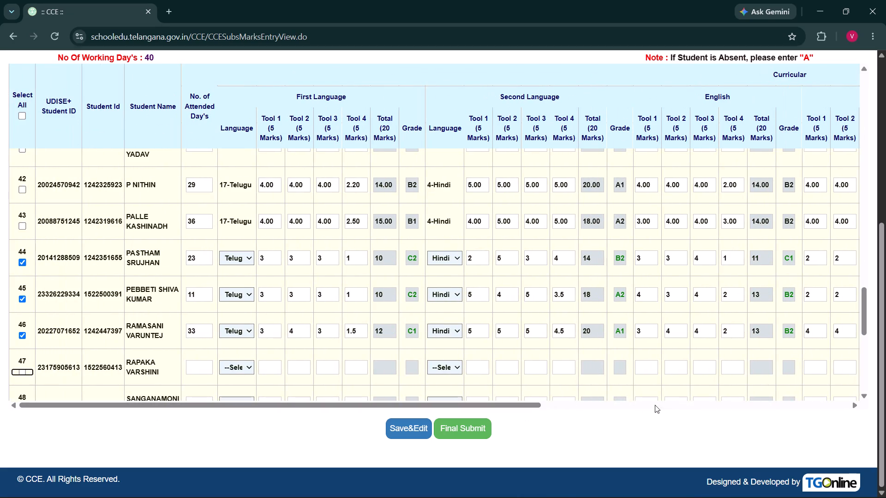
Save the marks entered for rows 44 to 46 and reload the Class 6, Section B student list.
click(402, 426)
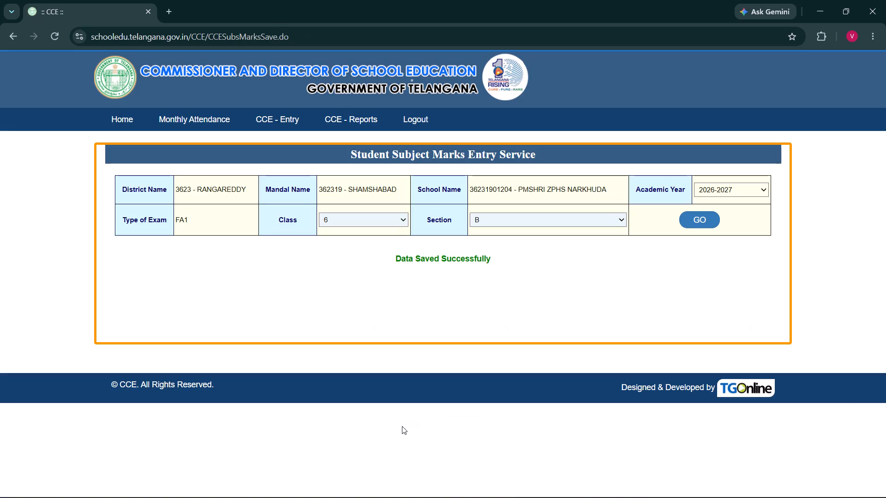
click(705, 218)
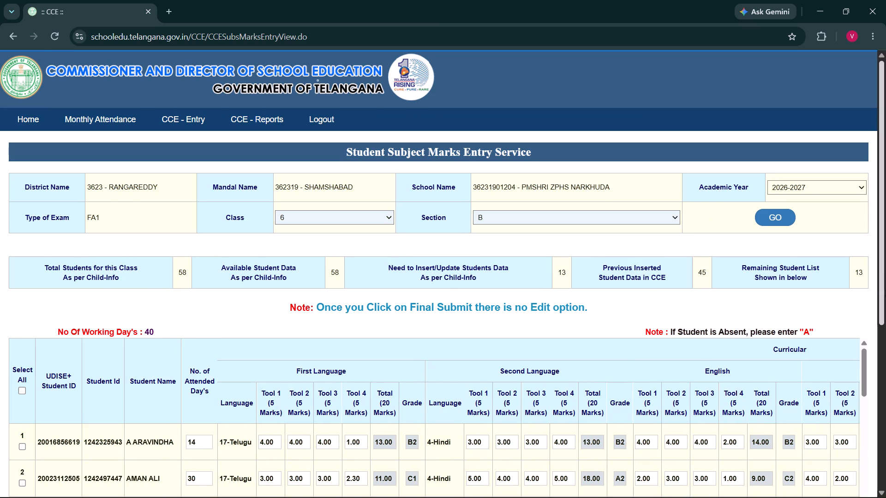
Select row 47 for entry and set its number of attended days to 17.
click(884, 493)
key(Down)
key(Down)
key(Down)
key(Down)
key(Down)
key(Down)
key(Down)
key(Down)
key(Down)
key(Down)
key(Down)
key(Down)
key(Down)
key(Down)
key(Down)
key(Down)
key(Down)
key(Down)
key(Down)
key(Down)
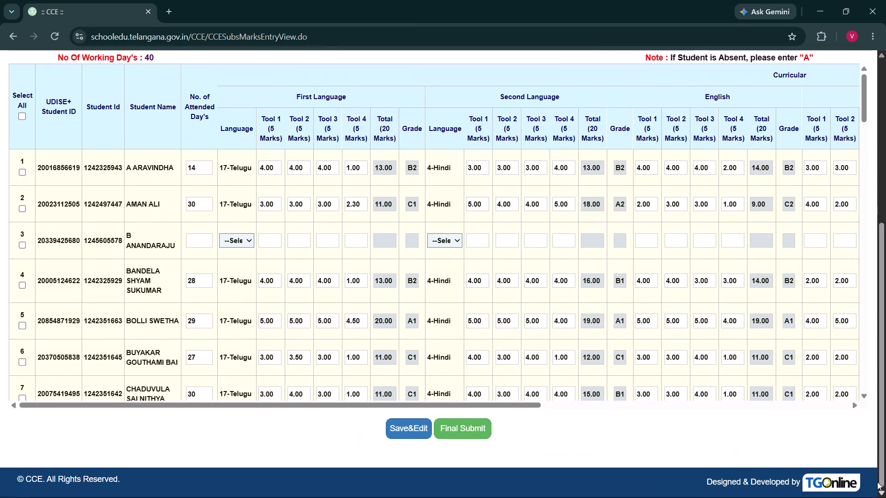
double_click(860, 395)
drag(860, 395, 860, 398)
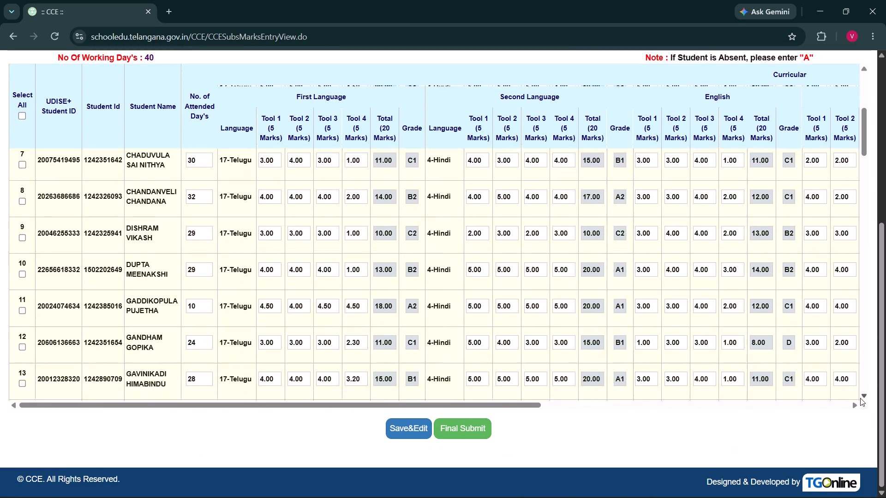
drag(860, 398, 860, 401)
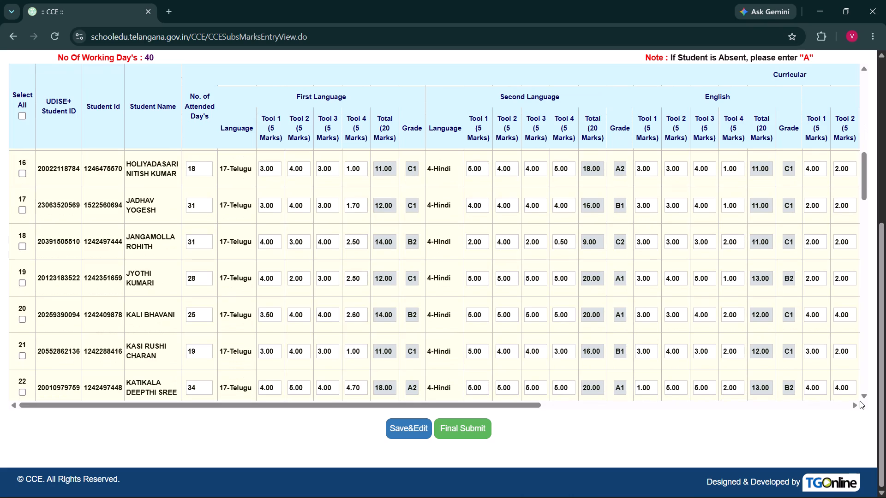
drag(862, 392, 861, 394)
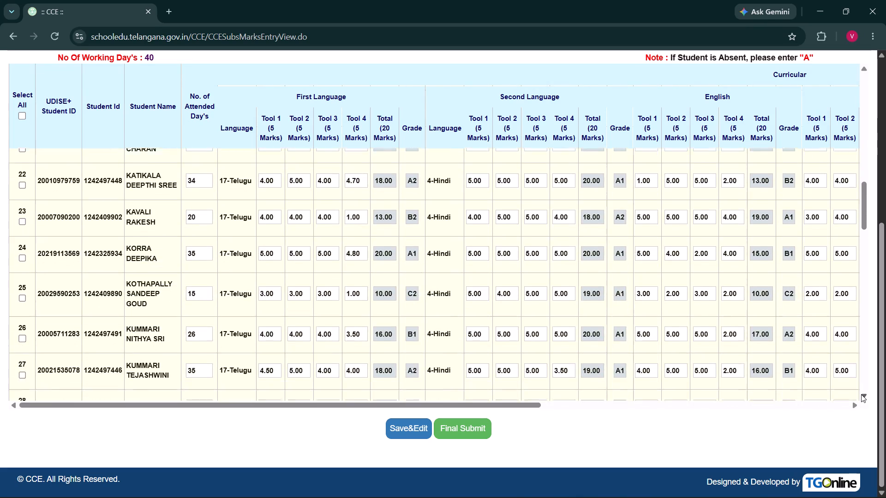
drag(861, 394, 861, 396)
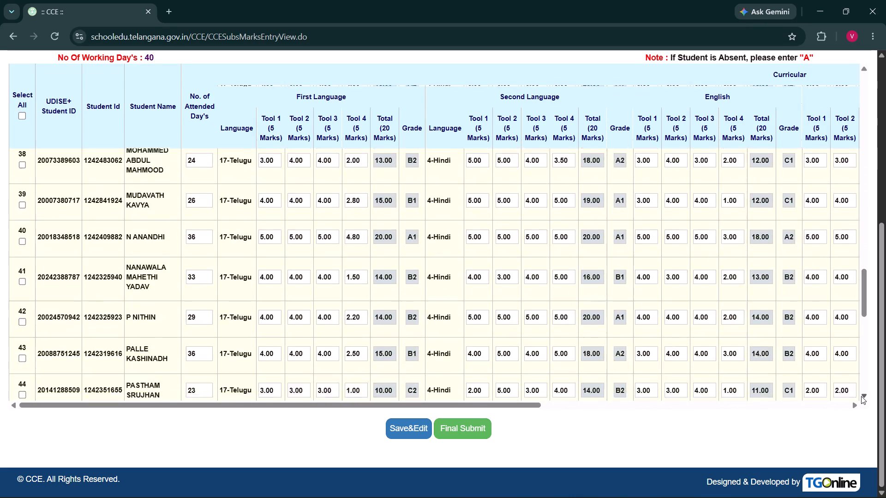
drag(861, 396, 861, 397)
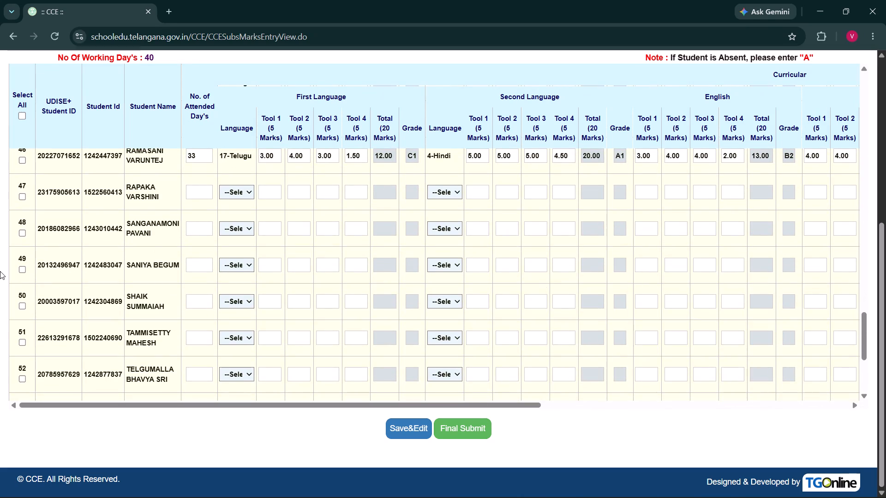
click(22, 197)
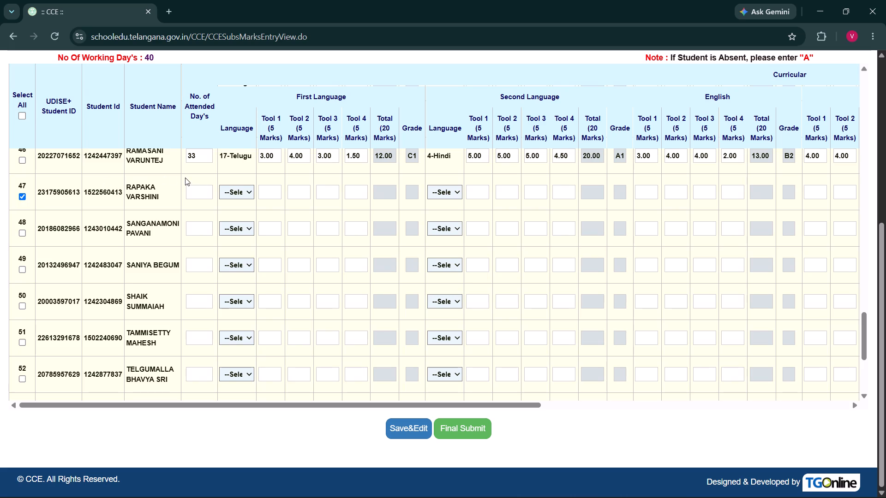
click(192, 196)
text(17)
key(Tab)
Set row 47's first language to Telugu and enter its marks as 5, 5, 5 and 4.1 for Tools 1 to 4.
key(Return)
key(Down)
key(Return)
key(Tab)
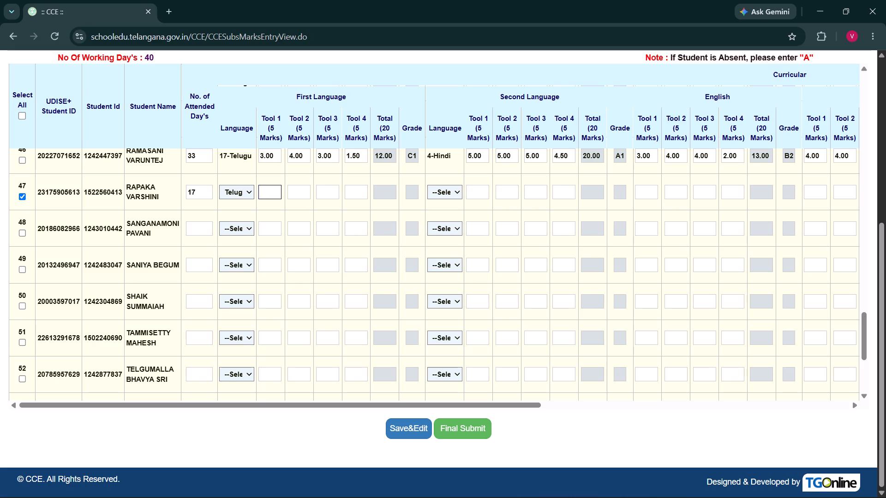
key(5)
key(Tab)
key(5)
key(Tab)
key(5)
key(Tab)
text(4.1)
key(Tab)
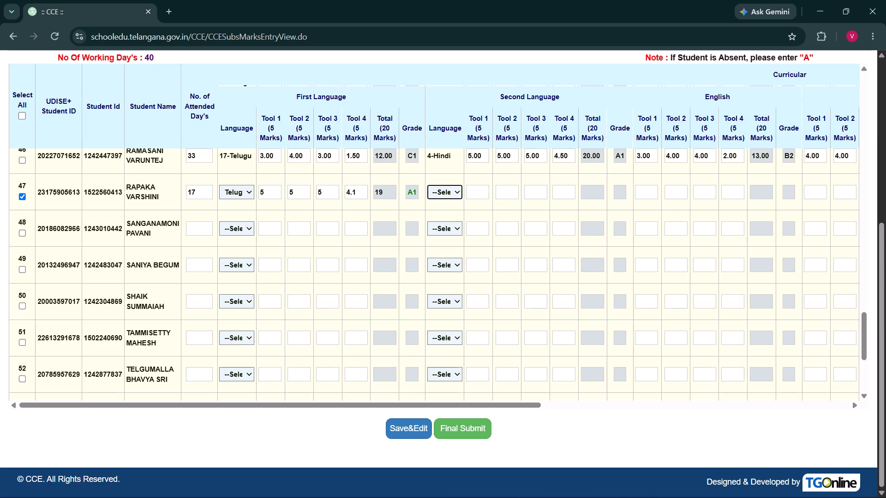
Set row 47's second language to Hindi and enter its marks as 5 for each of Tools 1 to 4.
key(Return)
key(Down)
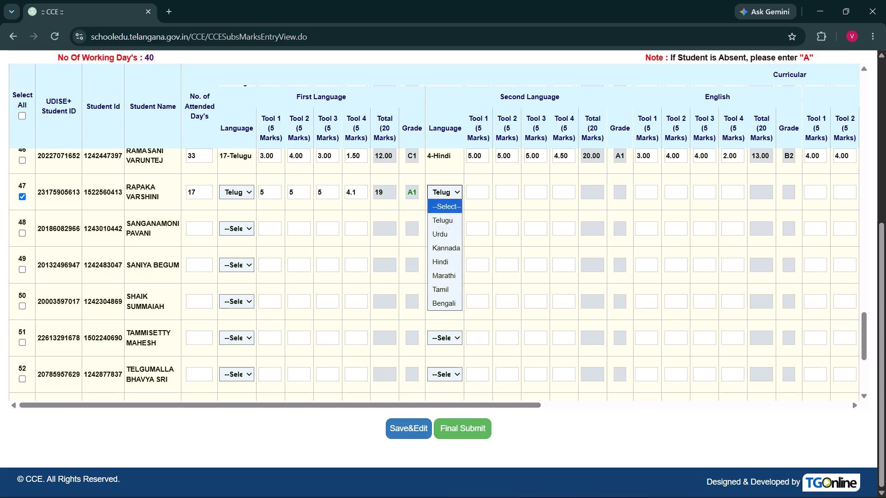
key(Down)
key(Down)
key(Down)
key(Return)
key(Tab)
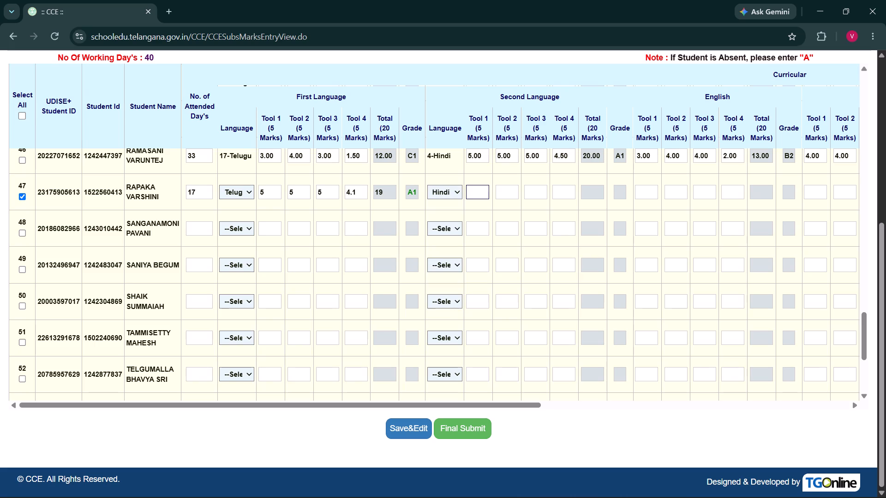
key(5)
key(Tab)
key(5)
key(Tab)
key(5)
key(Tab)
key(5)
key(Tab)
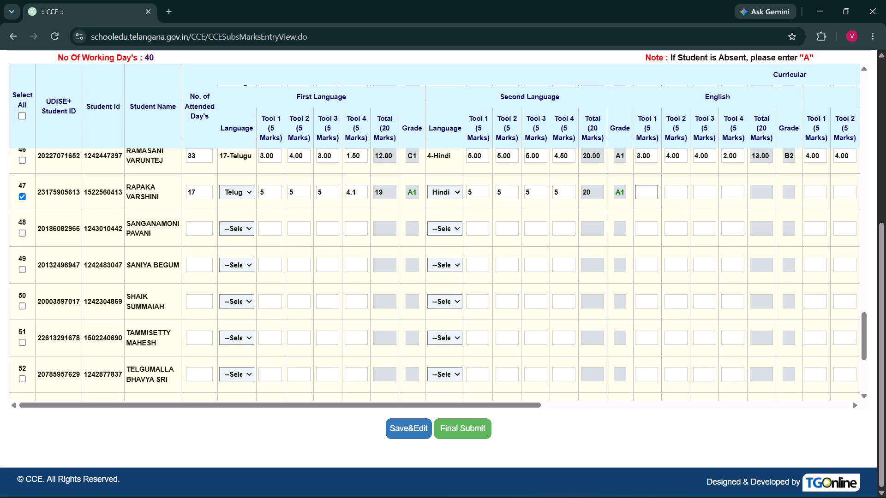
Enter row 47's English marks as 4, 4, 5 and 2 for Tools 1 to 4.
key(4)
key(Tab)
key(4)
key(Tab)
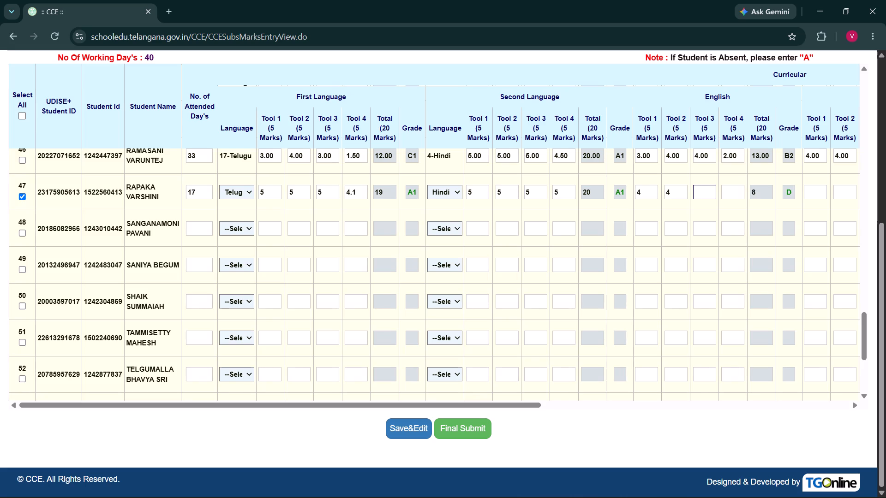
key(5)
key(Tab)
key(2)
key(Tab)
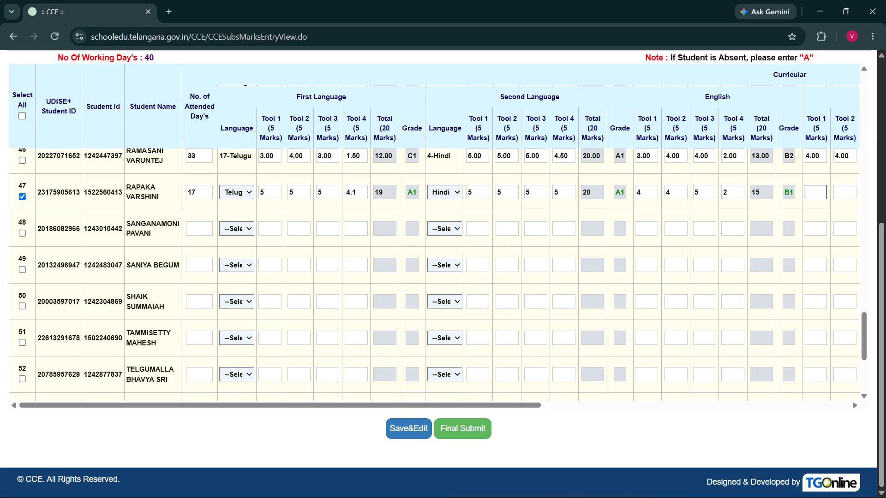
Enter row 47's Maths marks as 5, 5, 5 and 4 for Tools 1 to 4.
key(5)
key(Tab)
key(5)
key(Tab)
key(5)
key(Tab)
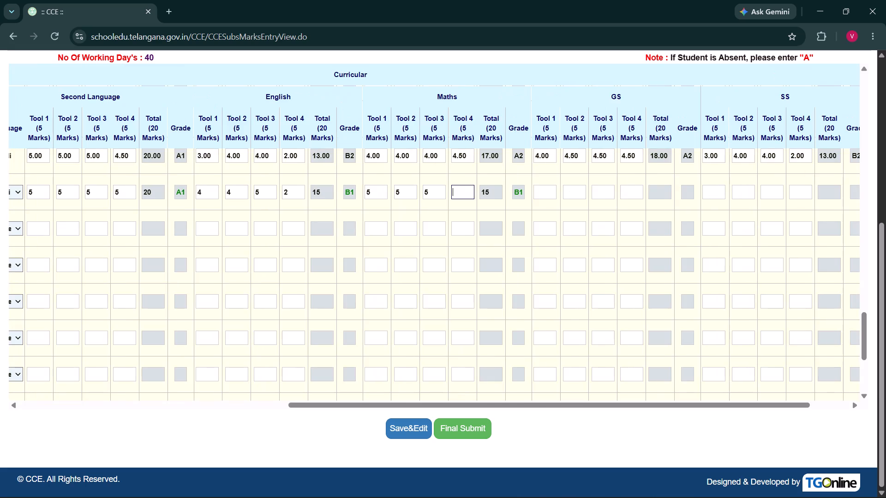
key(2)
key(Tab)
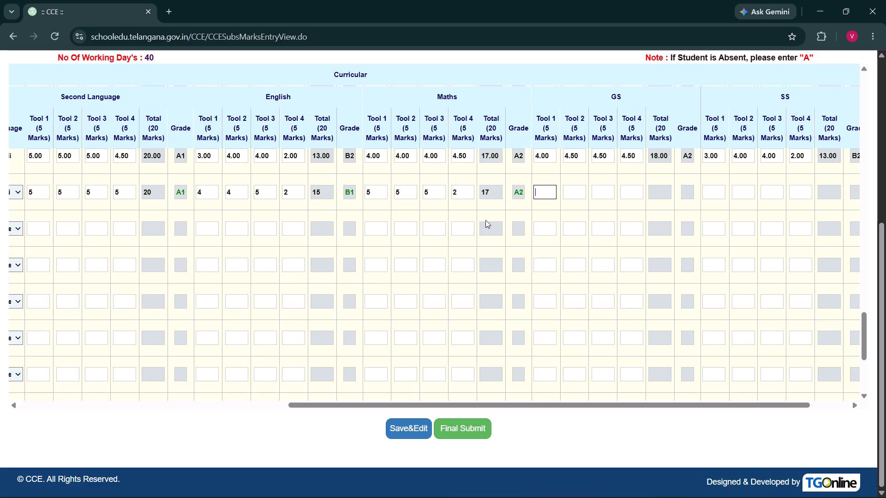
click(461, 193)
key(BackSpace)
key(4)
key(Tab)
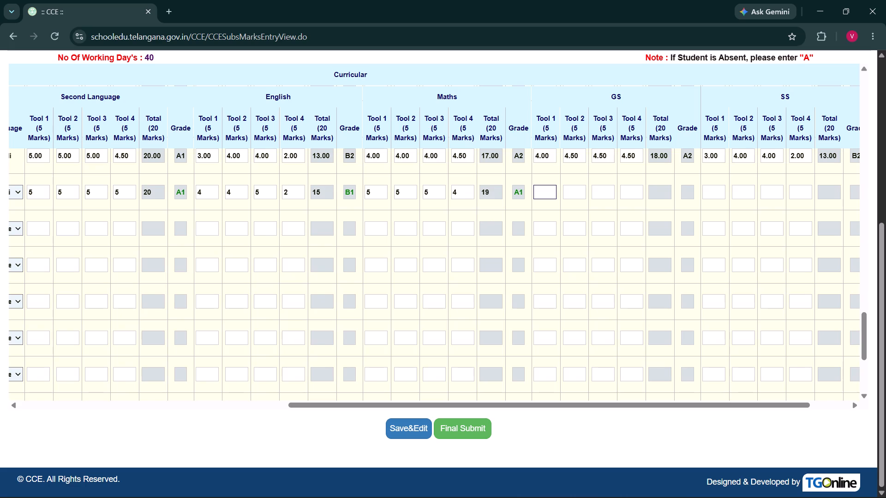
Enter row 47's GS marks as 5, 4.5, 5 and 3.8 for Tools 1 to 4.
key(5)
key(Tab)
text(4.85)
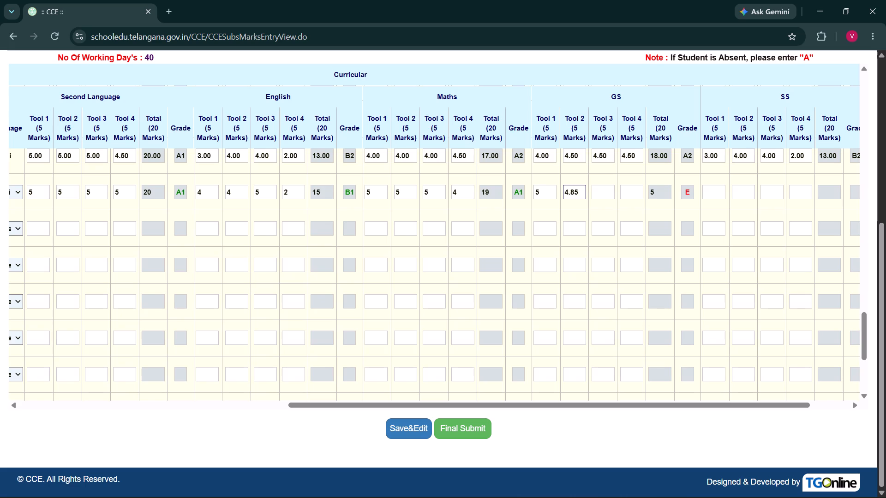
key(BackSpace)
key(BackSpace)
key(5)
key(Tab)
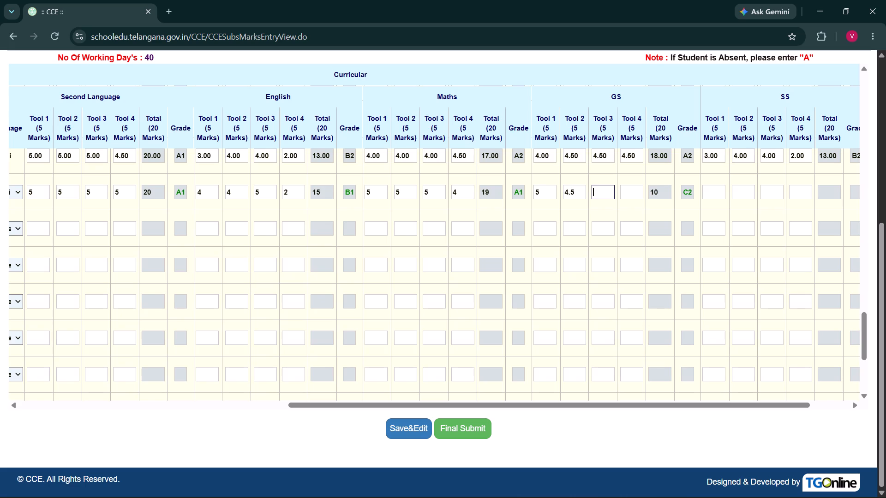
key(5)
key(Tab)
text(3.8)
key(Tab)
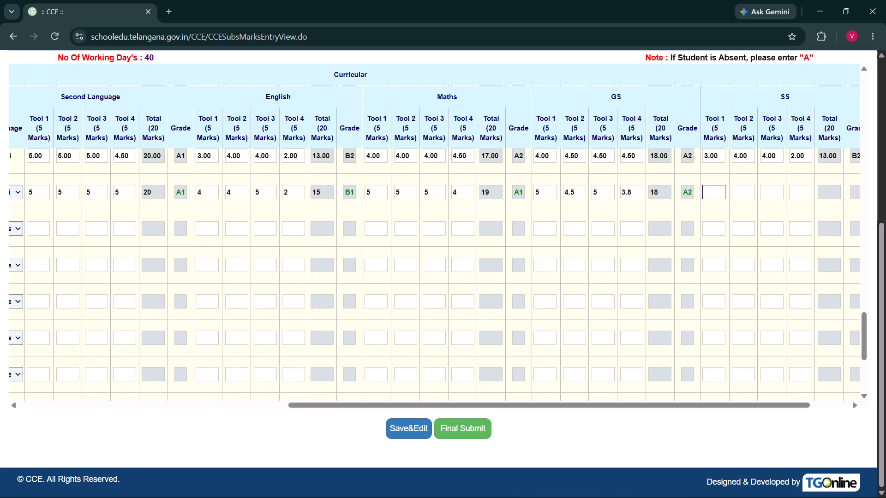
Enter row 47's SS marks as 2, 5, 4 and 1 for Tools 1 to 4.
key(2)
key(Tab)
key(5)
key(Tab)
key(4)
key(Tab)
key(1)
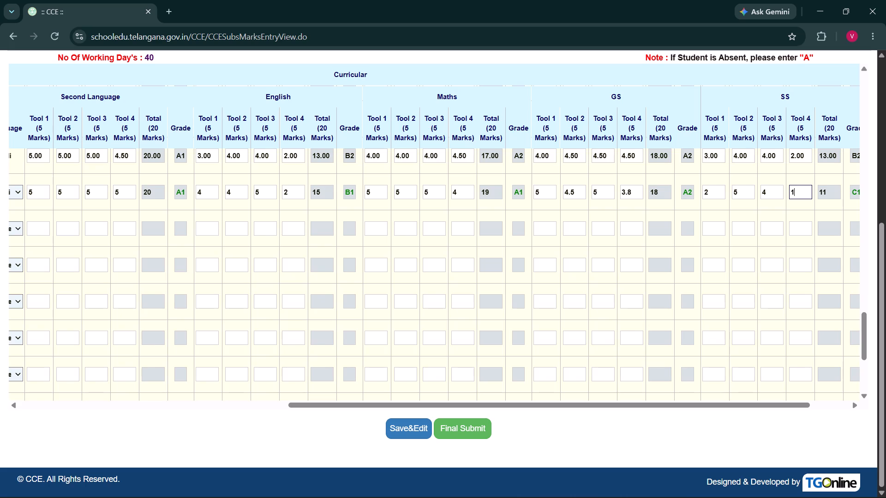
key(Tab)
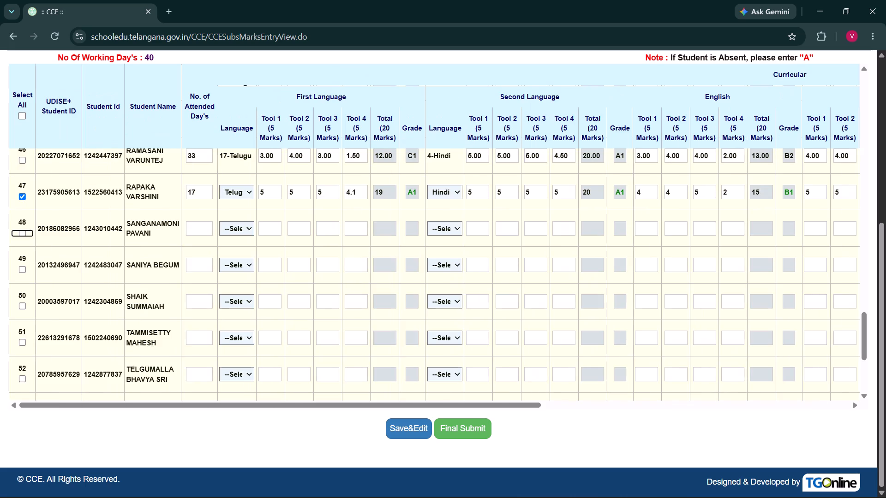
Check row 47's entered subject marks along with its overall total marks and grade.
key(Right)
key(Right)
key(Right)
key(Right)
key(Right)
key(Right)
key(Right)
key(Right)
key(Right)
key(Right)
key(Right)
key(Right)
key(Right)
key(Right)
key(Right)
key(Right)
key(Right)
key(Right)
key(Right)
key(Right)
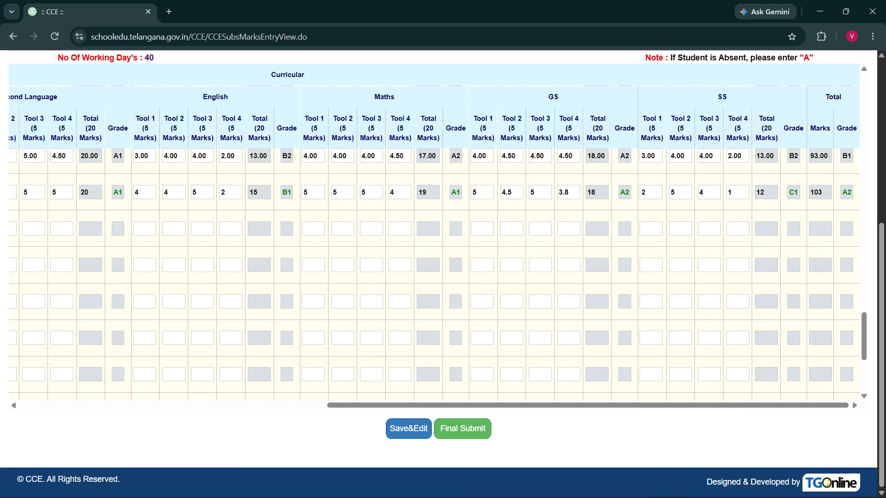
key(Left)
key(Left)
key(Left)
key(Left)
key(Left)
key(Left)
key(Left)
key(Left)
key(Left)
key(Left)
key(Left)
key(Left)
key(Left)
key(Left)
key(Left)
key(Left)
key(Left)
key(Left)
key(Left)
key(Left)
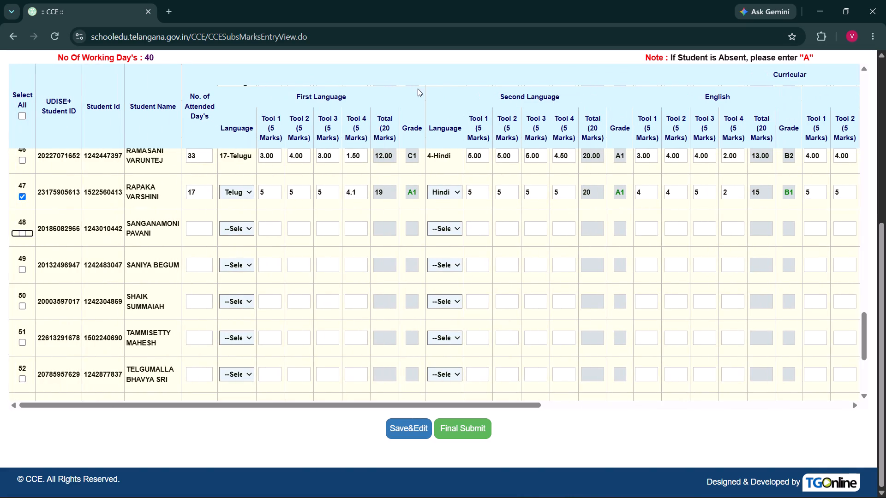
Select the student in row 48 for entry and set the number of attended days to 32.
click(27, 232)
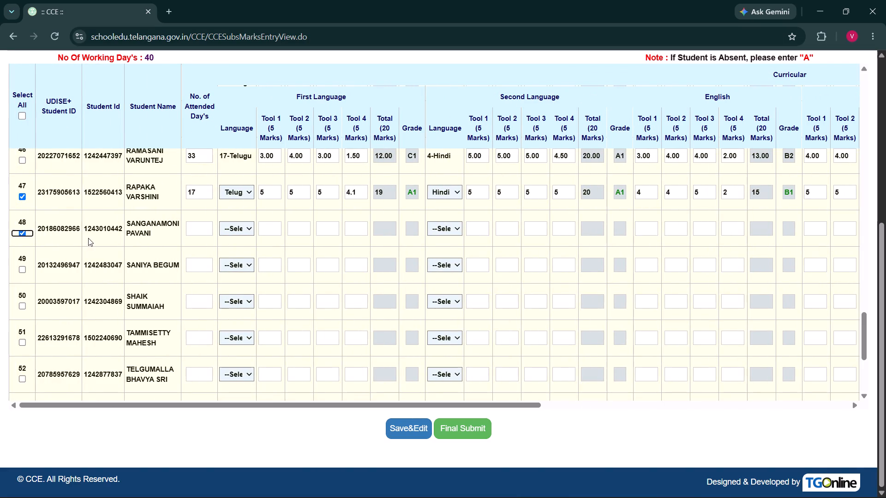
double_click(208, 232)
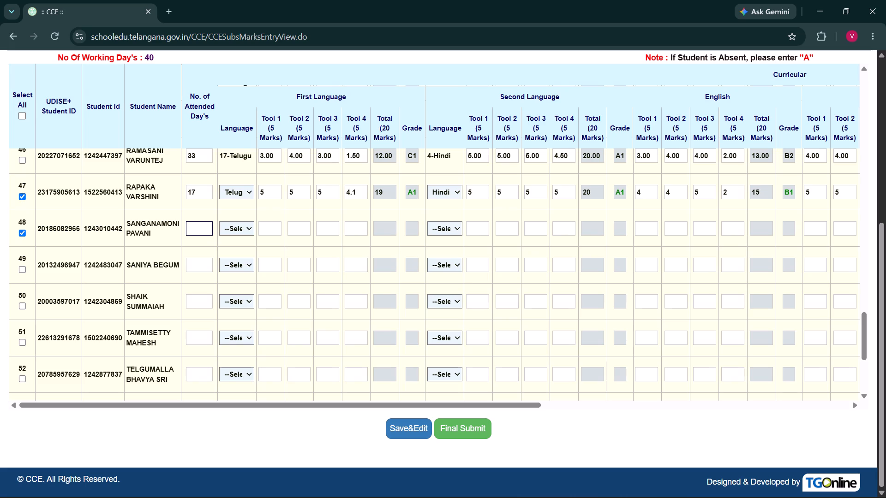
text(32)
key(Tab)
Set row 48's first language to Telugu and enter its marks as 4, 4, 2 and 2.5 for Tools 1 to 4.
key(Return)
key(Down)
key(Return)
key(Tab)
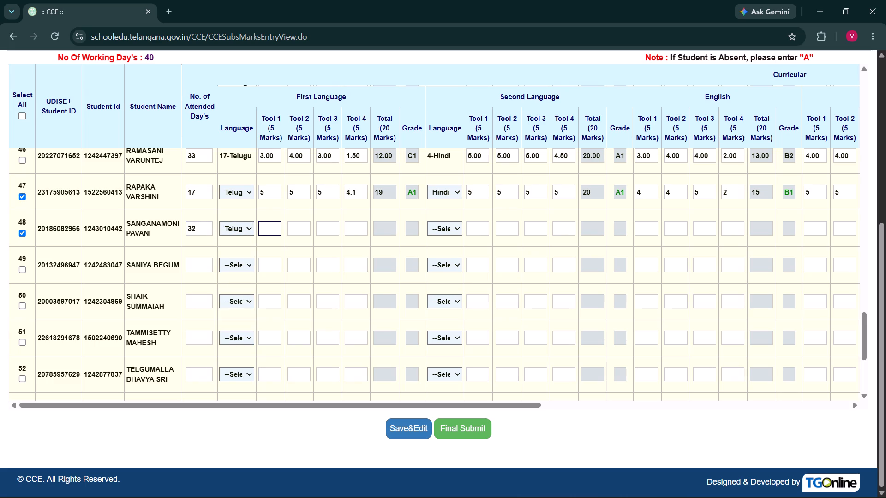
key(4)
key(Tab)
key(4)
key(Tab)
key(2)
key(Tab)
text(2.5)
key(Tab)
Set row 48's second language to Hindi and enter its marks as 4, 5, 4 and 4 for Tools 1 to 4.
key(Return)
key(Down)
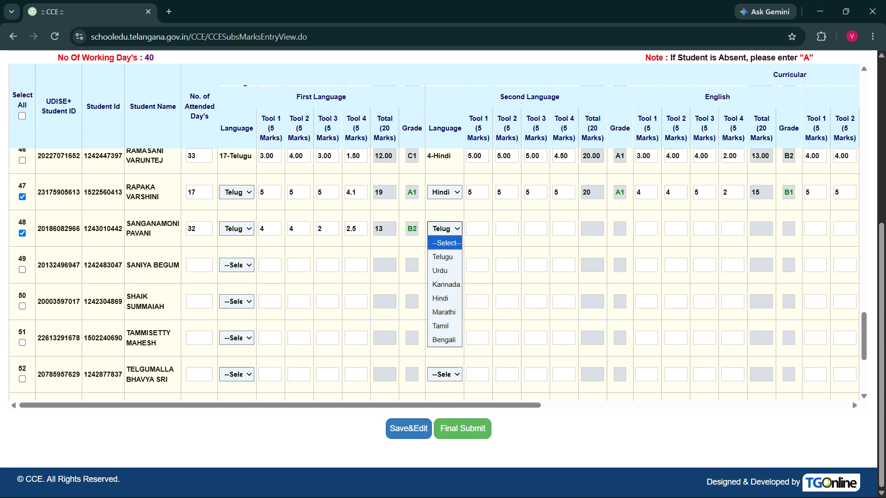
key(Down)
key(Down)
key(Down)
key(Return)
key(Tab)
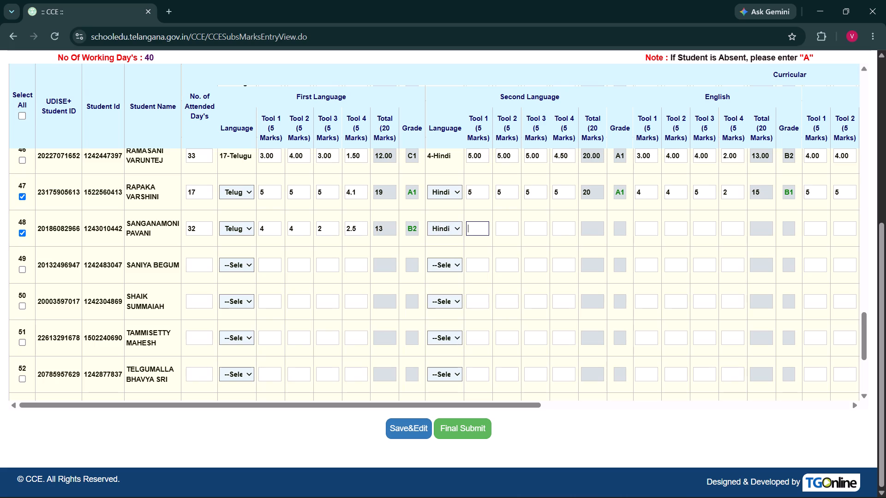
key(4)
key(Tab)
key(5)
key(Tab)
key(4)
key(Tab)
key(4)
key(Tab)
Enter row 48's English marks as 4, 4, 4 and 1 for Tools 1 to 4.
key(4)
key(Tab)
key(4)
key(Tab)
key(4)
key(Tab)
key(1)
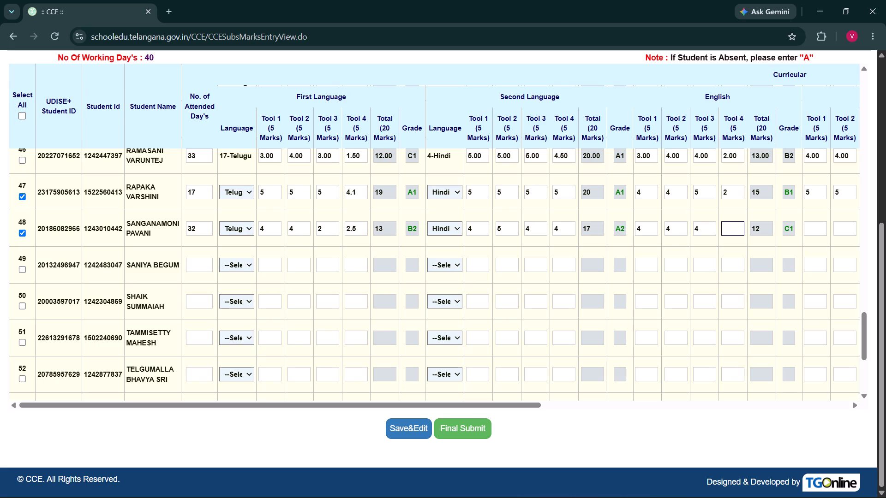
key(Tab)
Enter row 48's Maths marks as 2 for each of Tools 1 to 4.
key(2)
key(Tab)
key(2)
key(Tab)
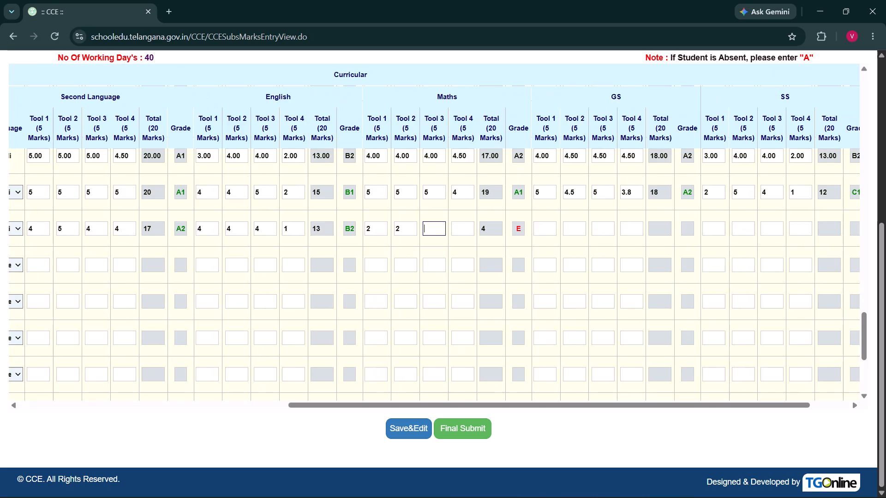
key(2)
key(Tab)
key(2)
key(Tab)
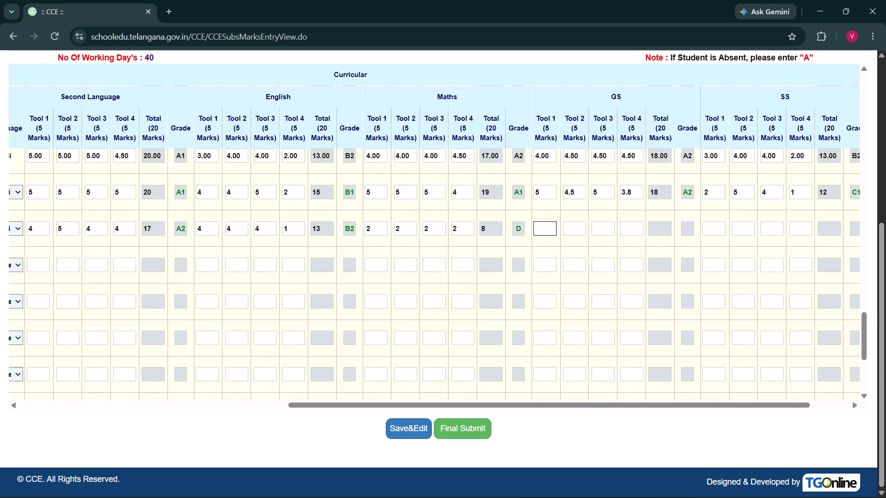
Enter row 48's GS marks as 3.5, 4, 3.5 and 1.8 for Tools 1 to 4.
text(3.5)
key(Tab)
key(4)
key(Tab)
text(3.5)
key(Tab)
text(1.8)
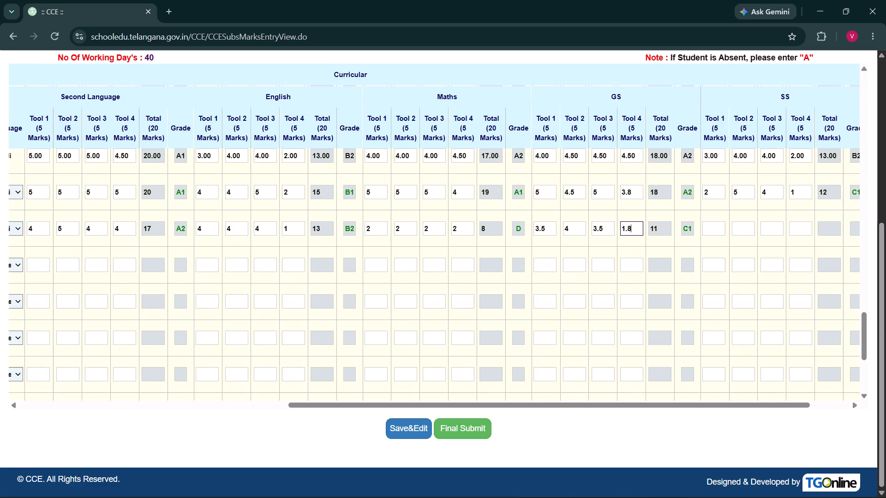
key(Tab)
Enter row 48's SS marks as 2, 3, 3 and 2 for Tools 1 to 4.
key(2)
key(Tab)
key(3)
key(Tab)
key(3)
key(Tab)
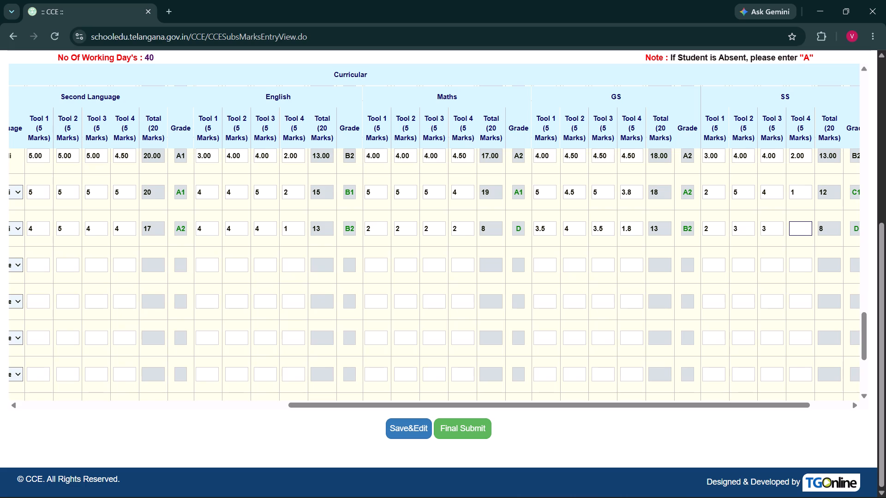
key(2)
key(Tab)
Check row 48's entered subject marks along with its overall total marks and grade.
key(Right)
key(Right)
key(Right)
key(Right)
key(Right)
key(Right)
key(Right)
key(Right)
key(Right)
key(Right)
key(Right)
key(Right)
key(Right)
key(Right)
key(Right)
key(Right)
key(Right)
key(Right)
key(Right)
key(Right)
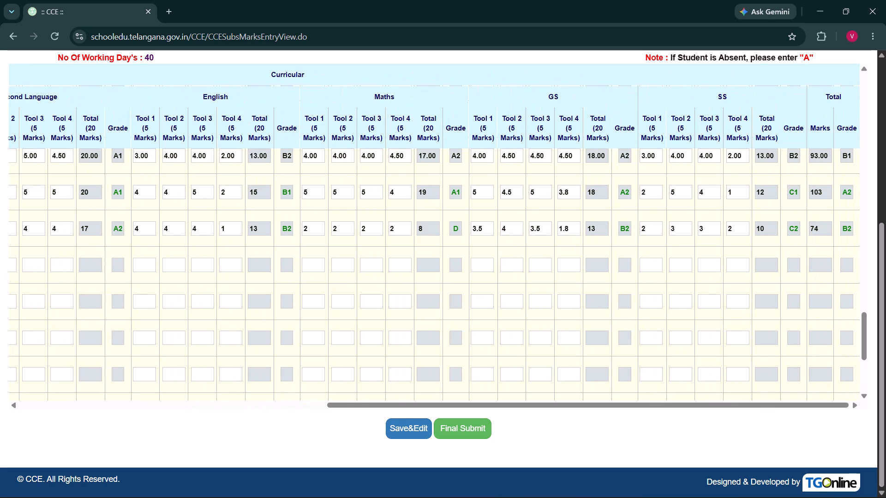
Select the student in row 49 and enter 30 as the number of attended days.
key(Left)
key(Left)
key(Left)
key(Left)
key(Left)
key(Left)
key(Left)
key(Left)
key(Left)
key(Left)
key(Left)
key(Left)
key(Left)
key(Left)
key(Left)
key(Left)
key(Left)
key(Left)
key(Left)
key(Left)
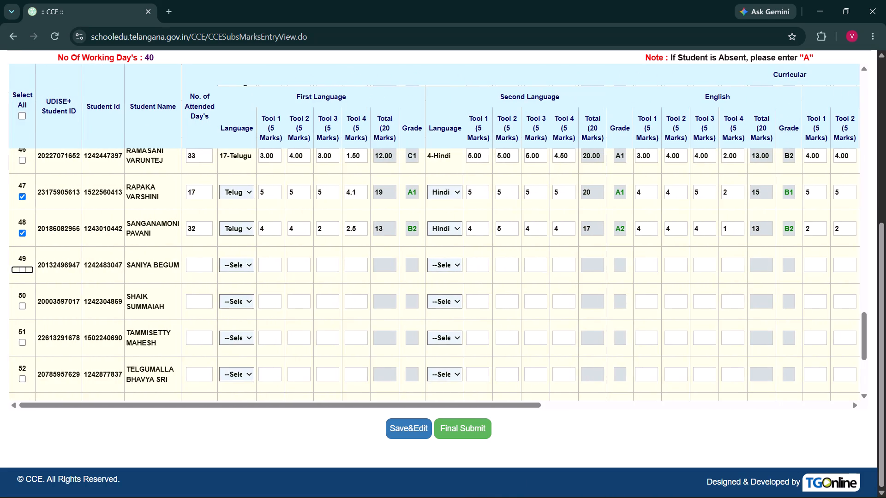
click(23, 269)
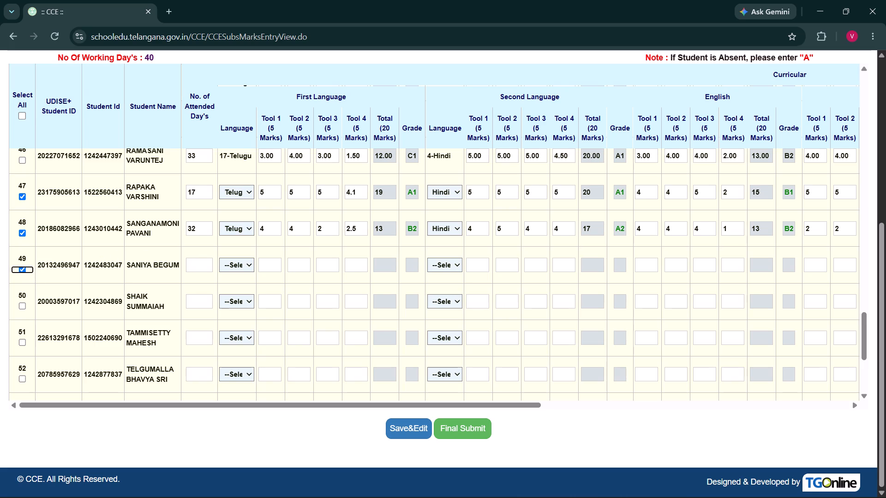
click(200, 263)
text(30)
key(Tab)
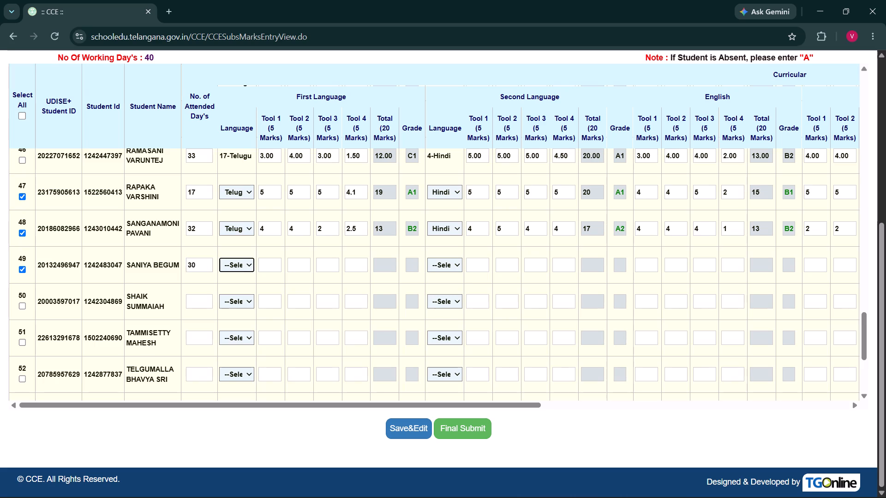
Set row 49's first language to Telugu and enter marks 5, 4, 5 and 3.5 for Tools 1 to 4.
key(Return)
key(Down)
key(Return)
key(Tab)
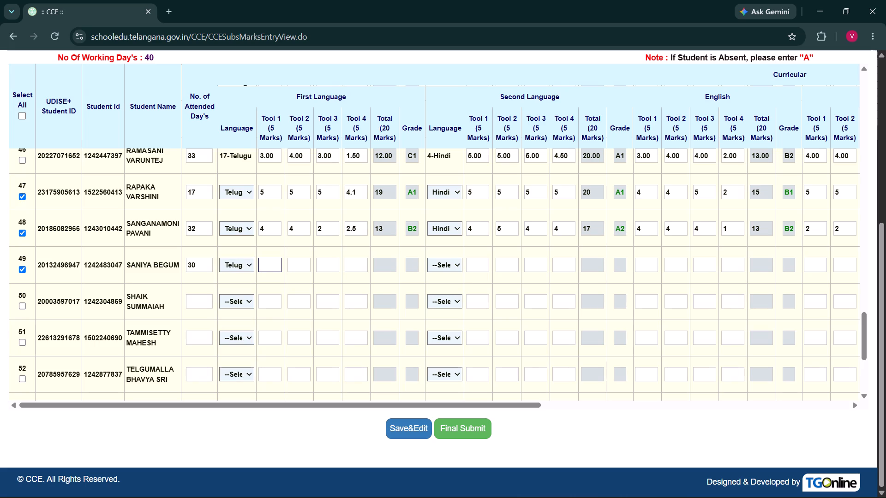
key(5)
key(Tab)
key(4)
key(Tab)
key(5)
key(Tab)
text(3.)
key(5)
key(Tab)
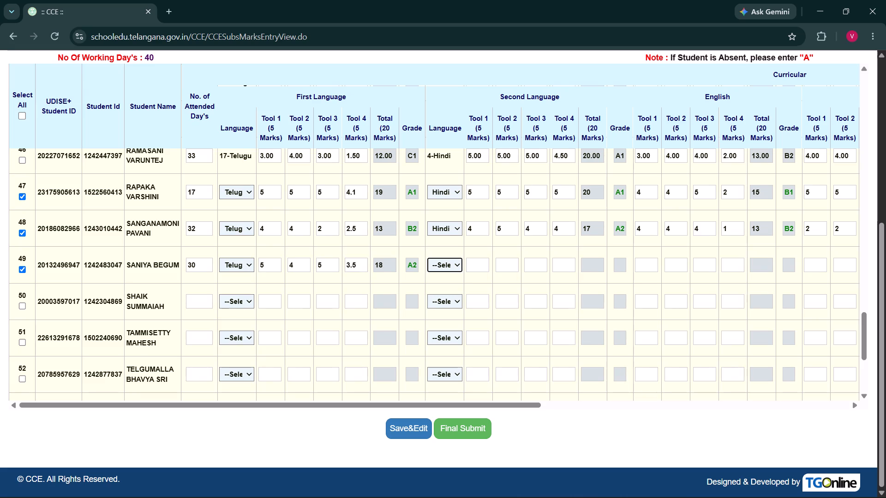
Set row 49's second language to Hindi and enter 5 marks for each of Tools 1 to 4.
key(Return)
key(Down)
key(Down)
key(Down)
key(Down)
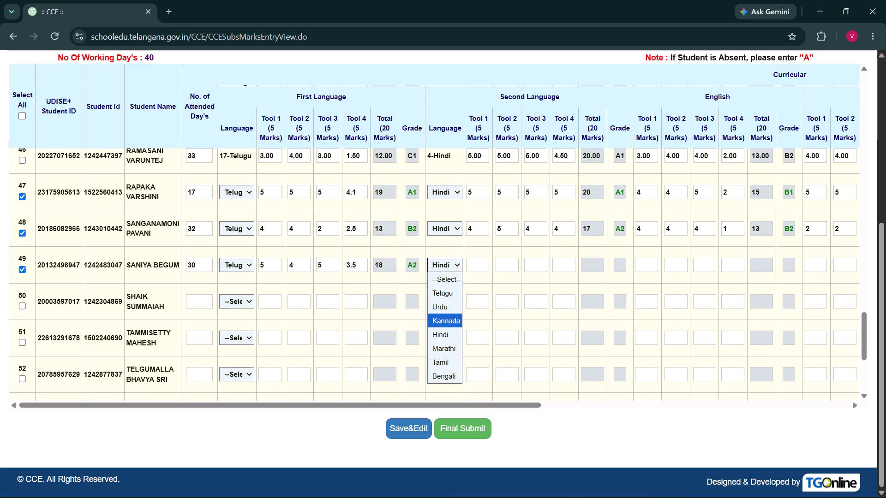
key(Return)
key(Tab)
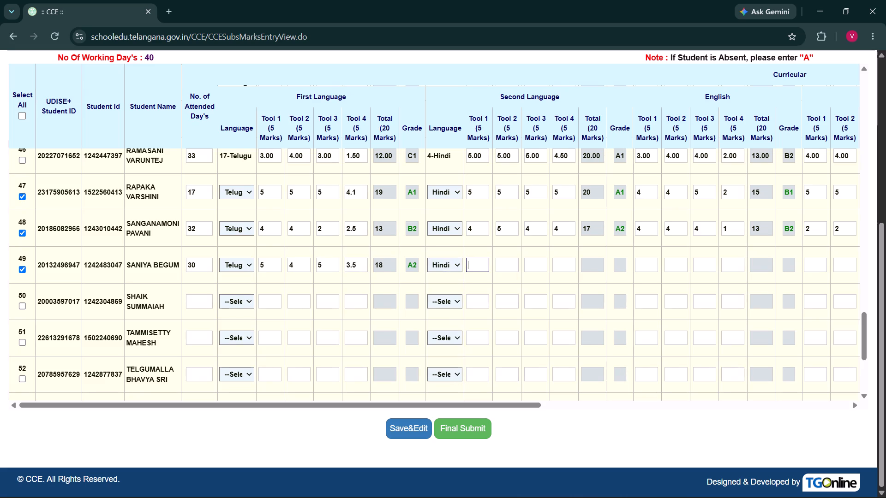
key(5)
key(Tab)
key(5)
key(Tab)
key(5)
key(Tab)
key(5)
key(Tab)
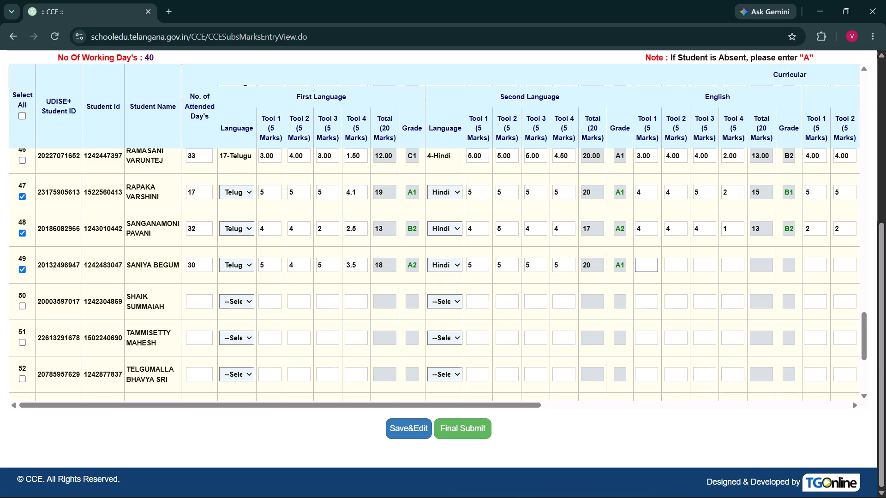
Enter row 49's English marks as 5, 5, 5 and 4 for Tools 1 to 4.
key(5)
key(Tab)
key(5)
key(Tab)
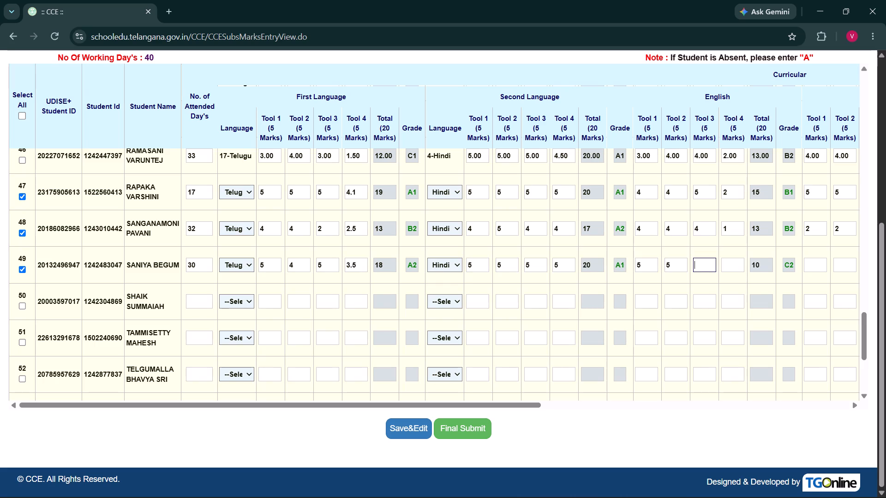
key(5)
key(Tab)
key(4)
key(Tab)
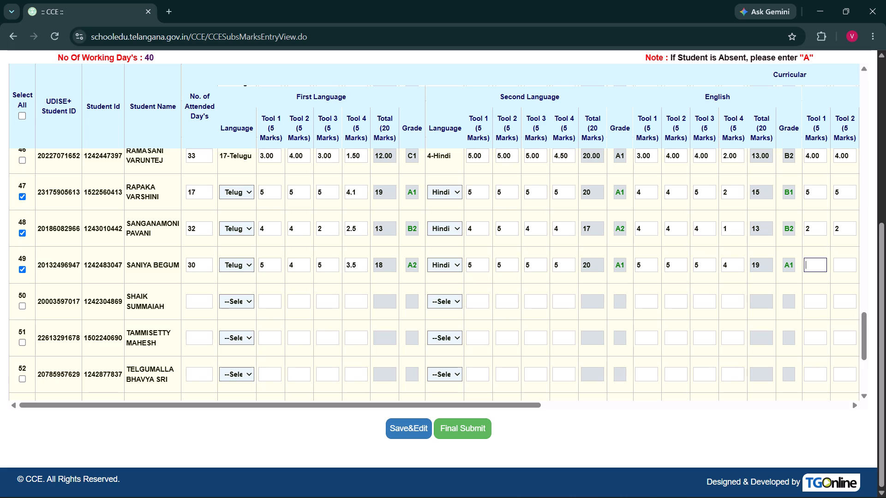
Enter row 49's Maths marks as 4, 4, 4 and 4.5 for Tools 1 to 4.
key(4)
key(Tab)
key(4)
key(Tab)
key(4)
key(Tab)
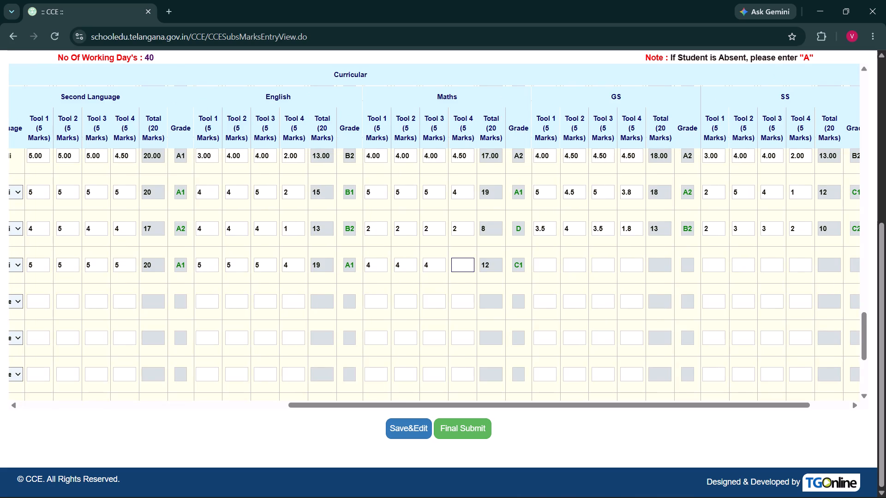
text(4.5)
key(Tab)
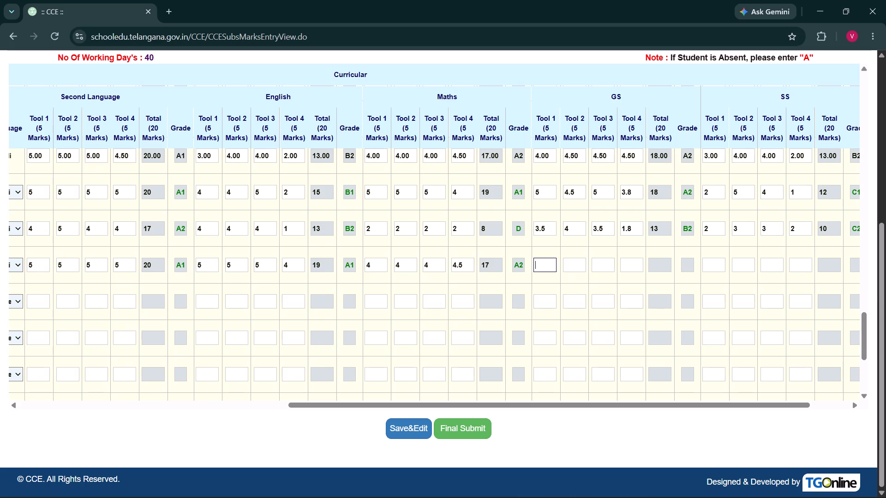
Enter row 49's GS marks as 5, 5, 5 and 4.8 for Tools 1 to 4.
key(5)
key(Tab)
key(5)
key(Tab)
key(5)
key(Tab)
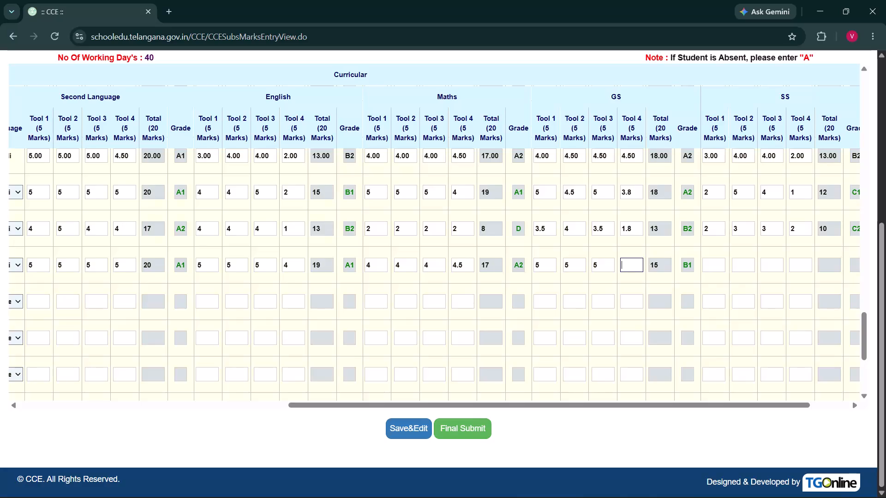
text(4.8)
key(Tab)
Enter row 49's SS marks as 3, 4, 5 and 2 for Tools 1 to 4.
key(3)
key(Tab)
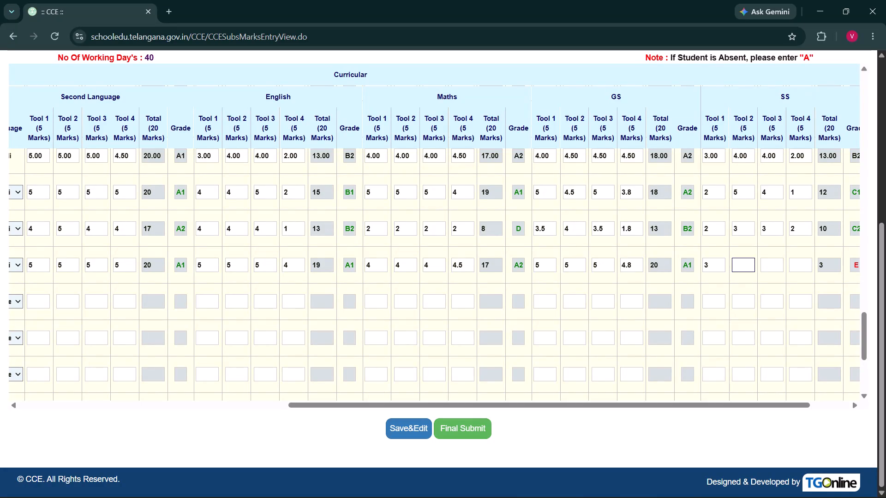
key(4)
key(Tab)
key(5)
key(Tab)
key(2)
key(Tab)
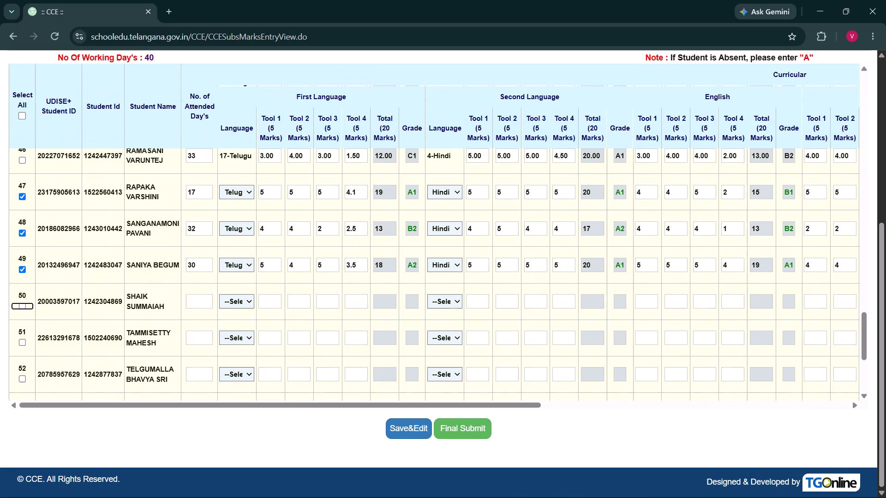
Check row 49's entered subject marks along with its overall total marks and grade.
key(Right)
key(Right)
key(Right)
key(Right)
key(Right)
key(Right)
key(Right)
key(Right)
key(Right)
key(Right)
key(Right)
key(Right)
key(Right)
key(Right)
key(Right)
key(Right)
key(Right)
key(Right)
key(Right)
key(Right)
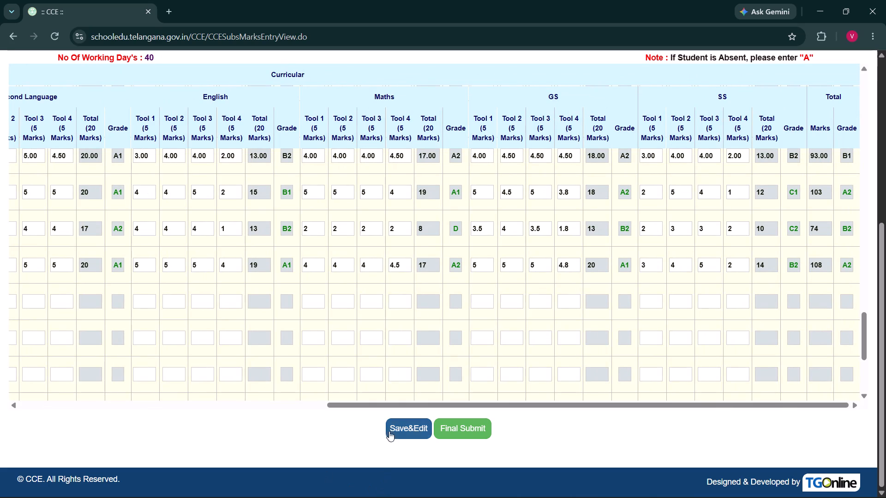
Save the entered marks, keeping them editable, and reload the Class 6, Section B student list.
click(402, 425)
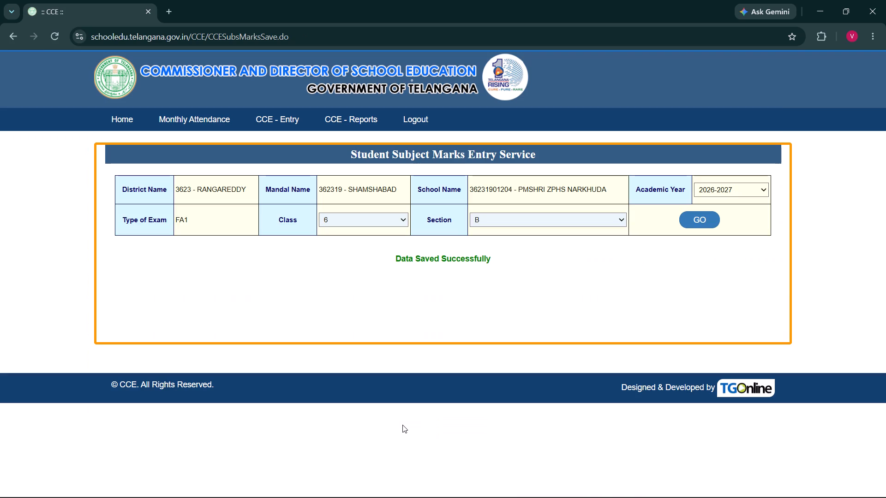
click(705, 217)
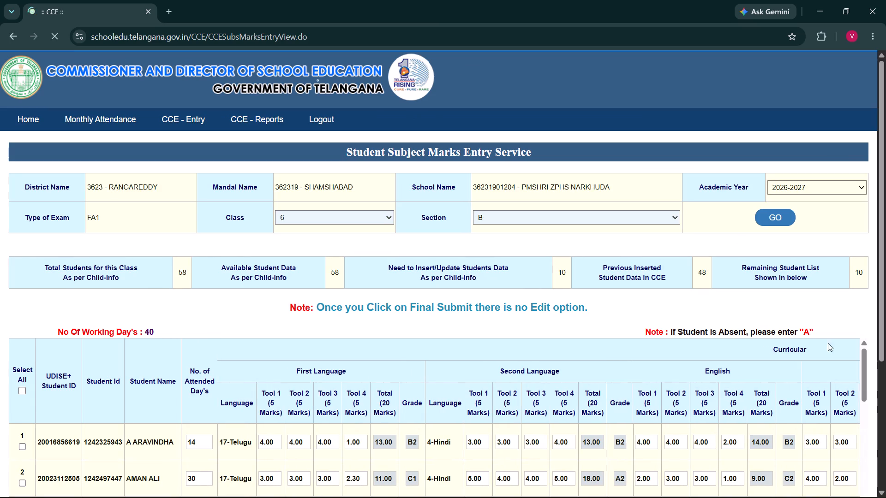
Select the student in row 50 and enter 21 as the number of attended days.
click(881, 493)
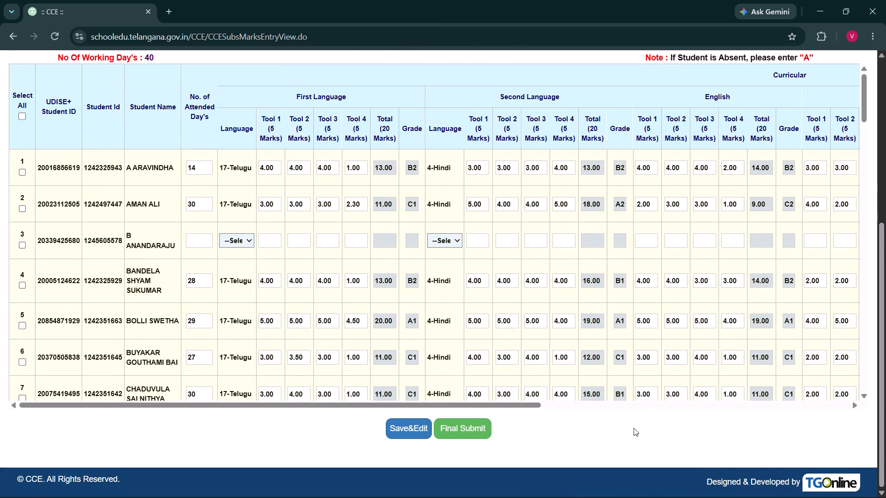
triple_click(862, 394)
double_click(862, 394)
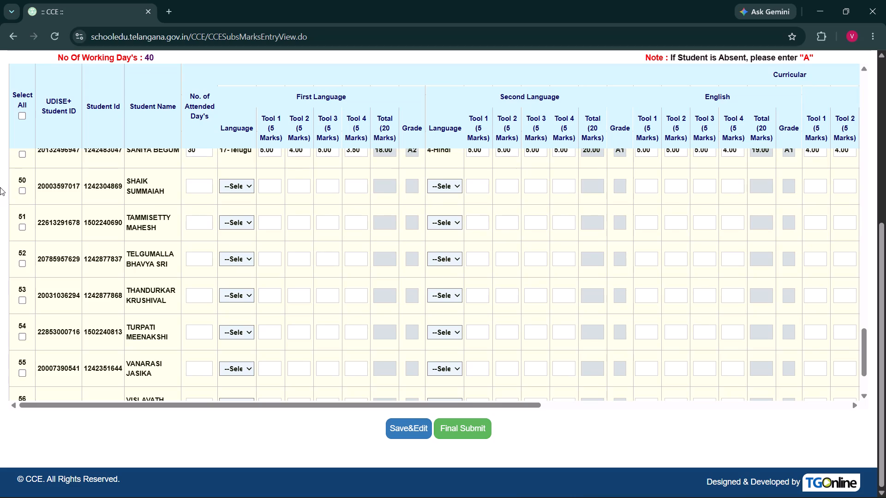
click(27, 190)
click(191, 179)
text(21)
key(Tab)
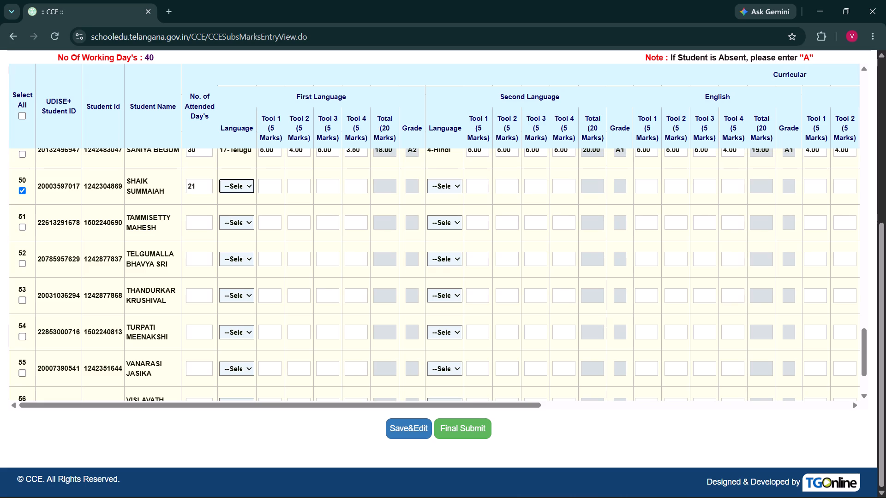
Set row 50's first language to Telugu and enter 3 marks for each of Tools 1 to 4.
key(Return)
key(Down)
key(Return)
key(Tab)
key(3)
key(Tab)
key(3)
key(Tab)
key(3)
key(Tab)
key(3)
key(Tab)
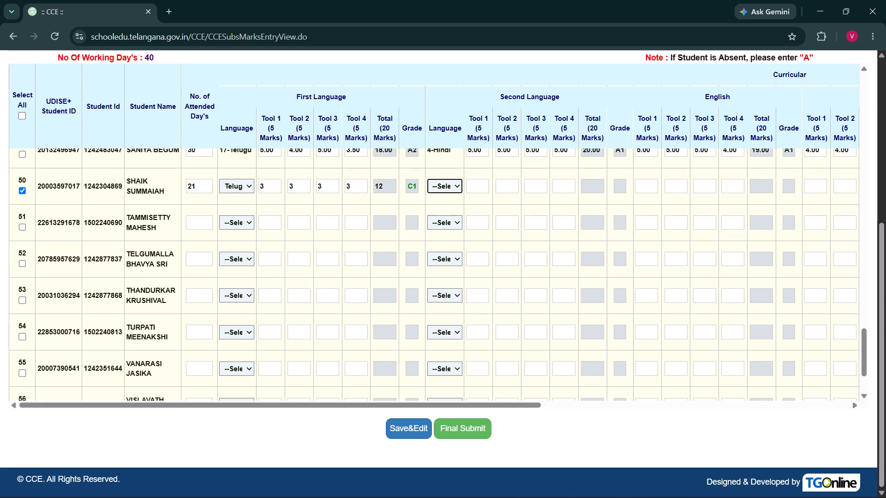
Set row 50's second language to Hindi and enter 5, 5, 5 and 4 marks for Tools 1 to 4.
key(Return)
key(Down)
key(Down)
key(Down)
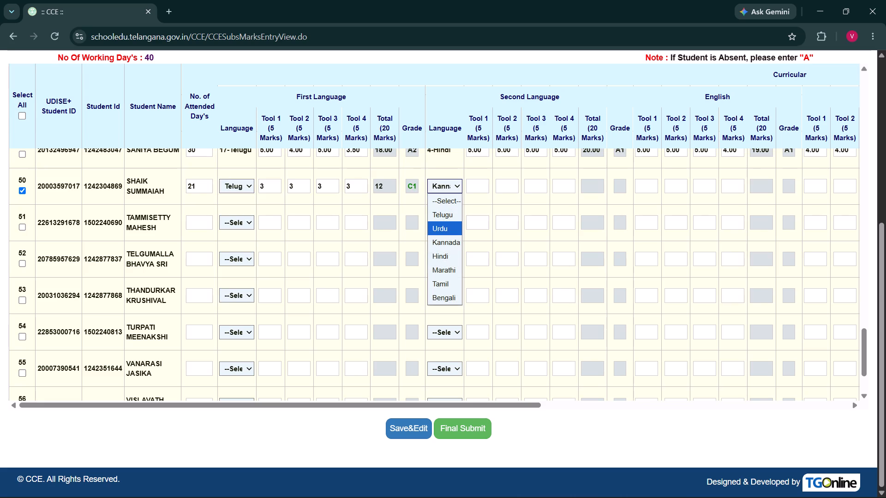
key(Down)
key(Return)
key(Tab)
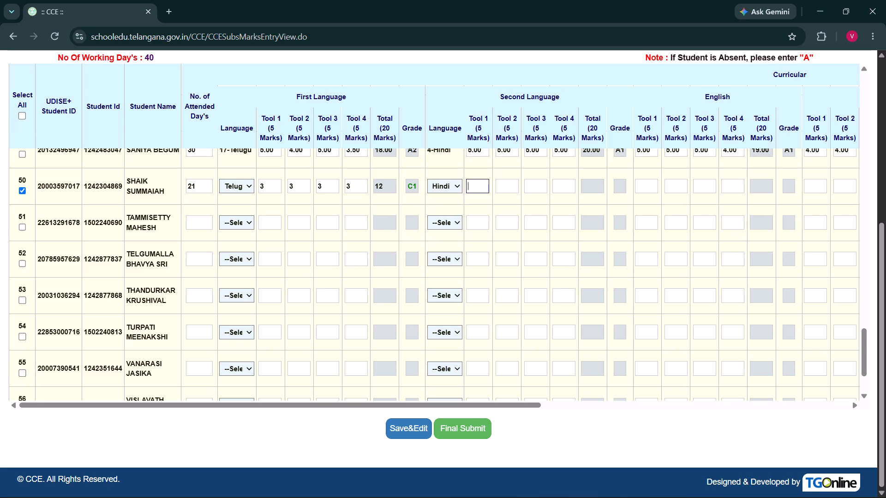
key(5)
key(Tab)
key(5)
key(Tab)
key(5)
key(Tab)
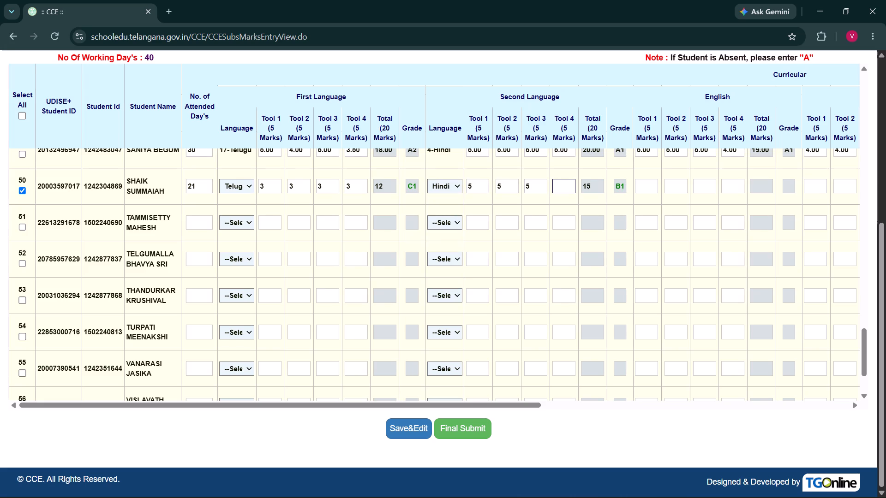
key(4)
key(Tab)
Enter row 50's English marks as 4, 3, 4 and 2 for Tools 1 to 4.
key(4)
key(Tab)
key(3)
key(Tab)
key(4)
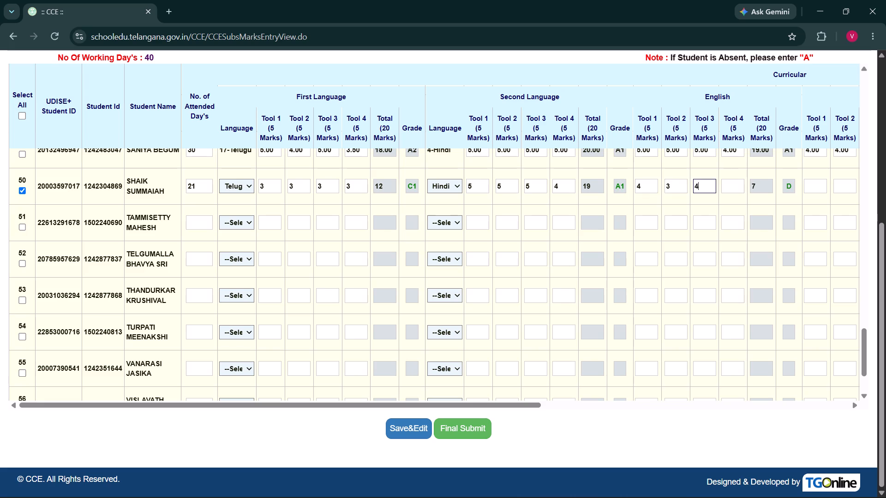
key(Tab)
key(2)
key(Tab)
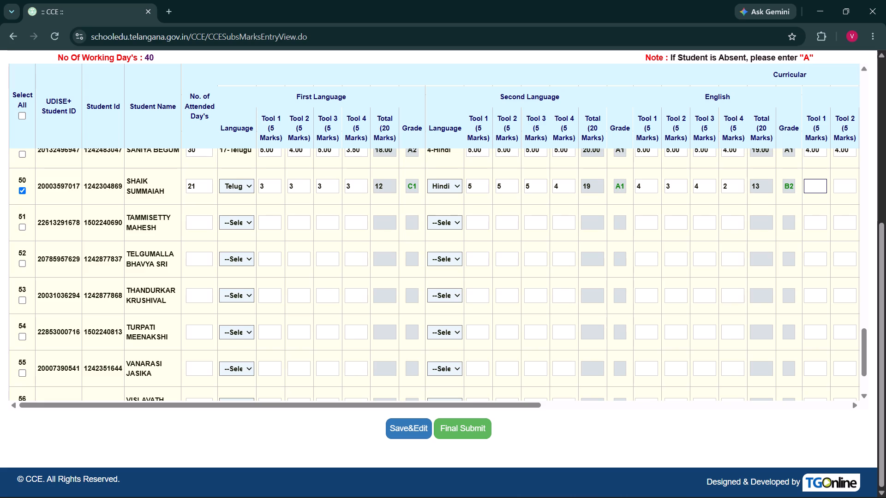
Enter row 50's Maths marks as 3, 2, 3 and 2 for Tools 1 to 4.
key(3)
key(Tab)
key(2)
key(Tab)
key(3)
key(Tab)
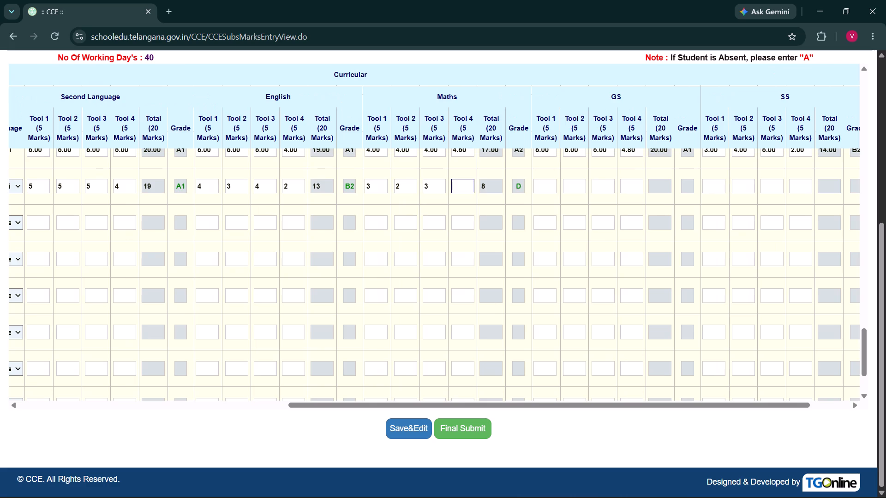
key(2)
key(Tab)
Enter row 50's GS marks as 3, 4, 4 and 2 for Tools 1 to 4.
key(3)
key(Tab)
key(4)
key(Tab)
key(4)
key(Tab)
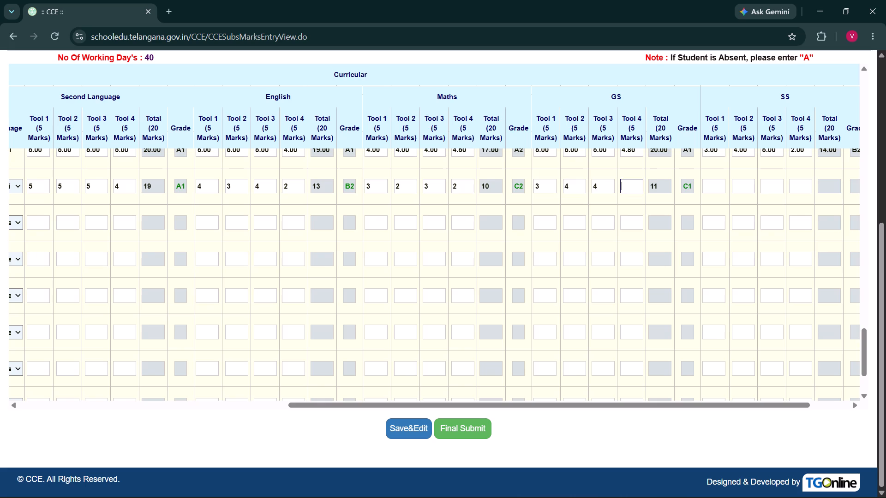
key(2)
key(Tab)
Enter row 50's SS marks as 2, 2, 3 and 1 for Tools 1 to 4.
key(2)
key(Tab)
key(2)
key(Tab)
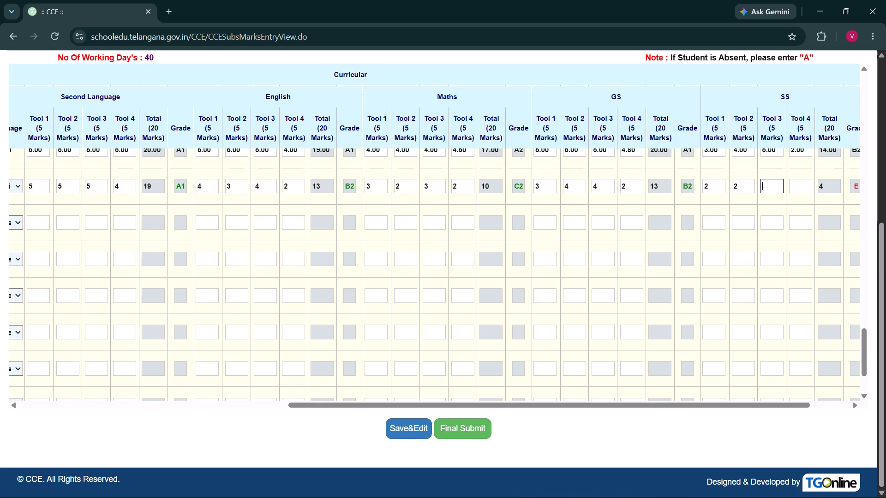
key(3)
key(Tab)
key(1)
key(Tab)
Check row 50's entered subject marks along with its overall total marks and grade.
key(Right)
key(Right)
key(Right)
key(Right)
key(Right)
key(Right)
key(Right)
key(Right)
key(Right)
key(Right)
key(Right)
key(Right)
key(Right)
key(Right)
key(Right)
key(Right)
key(Right)
key(Right)
key(Right)
key(Right)
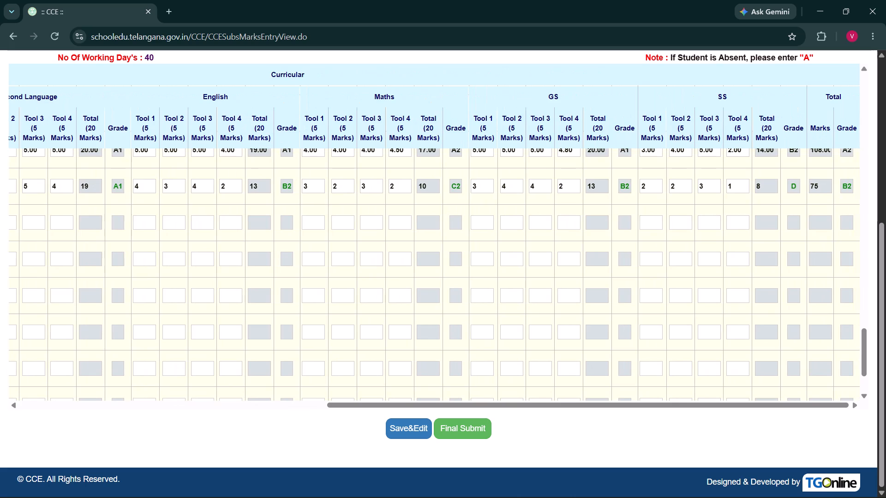
key(Left)
key(Left)
key(Left)
key(Left)
key(Left)
key(Left)
key(Left)
key(Left)
key(Left)
key(Left)
key(Left)
key(Left)
key(Left)
key(Left)
key(Left)
key(Left)
key(Left)
key(Left)
key(Left)
key(Left)
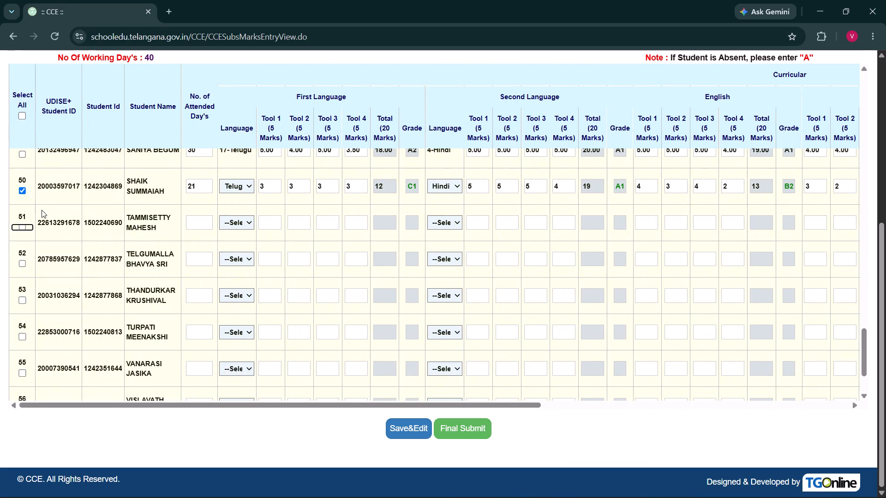
Select the student in row 51 and enter 24 as the number of attended days.
click(18, 230)
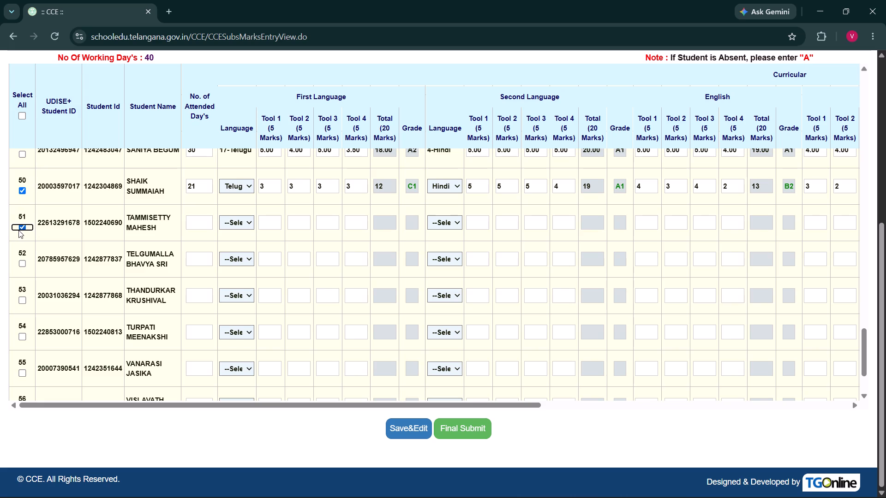
click(210, 220)
text(24)
key(Tab)
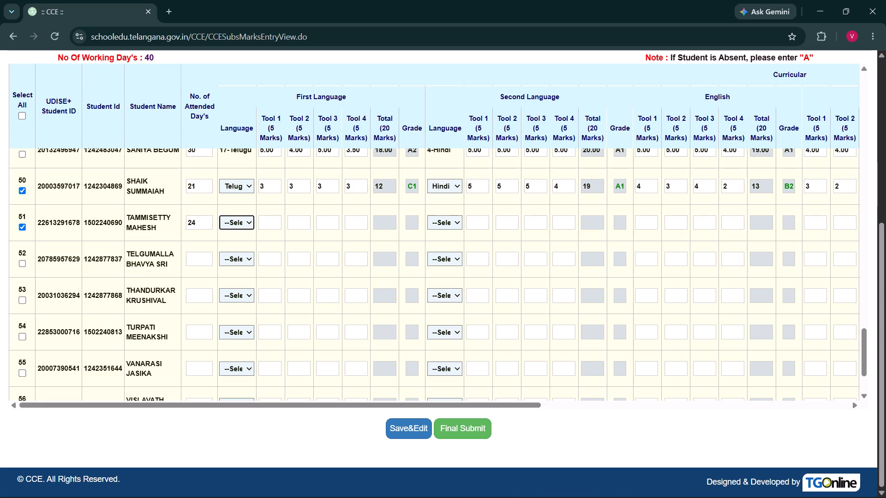
Set row 51's first language to Telugu and enter 3, 4, 3 and 2 marks for Tools 1 to 4.
key(Return)
key(Down)
key(Return)
key(Tab)
key(3)
key(Tab)
key(4)
key(Tab)
key(3)
key(Tab)
key(2)
key(Tab)
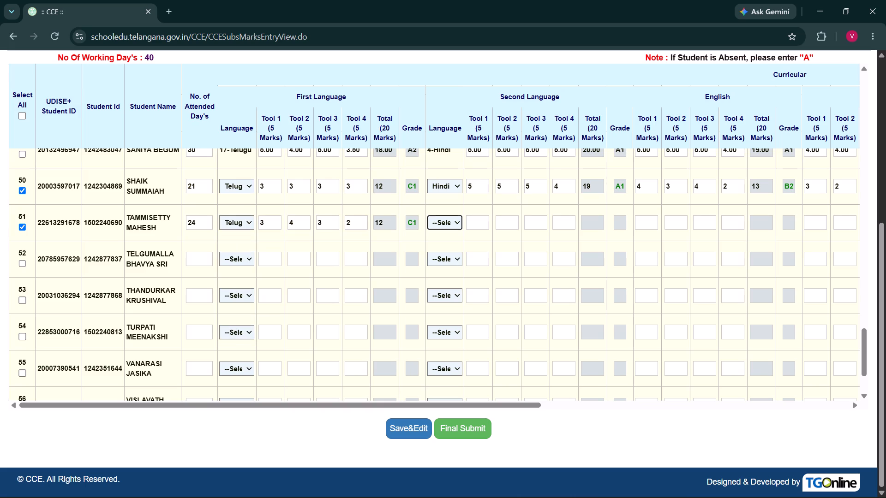
Set row 51's second language to Hindi and enter 4, 4, 4 and 2 marks for Tools 1 to 4.
key(Return)
key(Down)
key(Down)
key(Down)
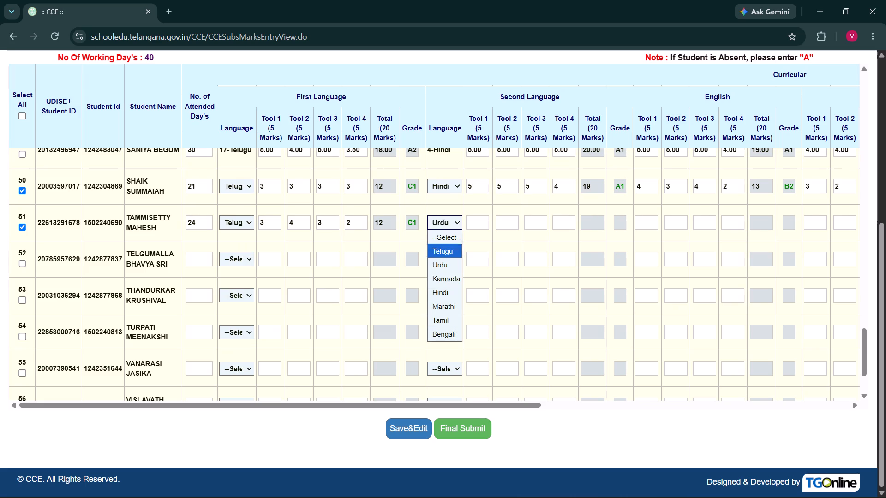
key(Down)
key(Return)
key(Tab)
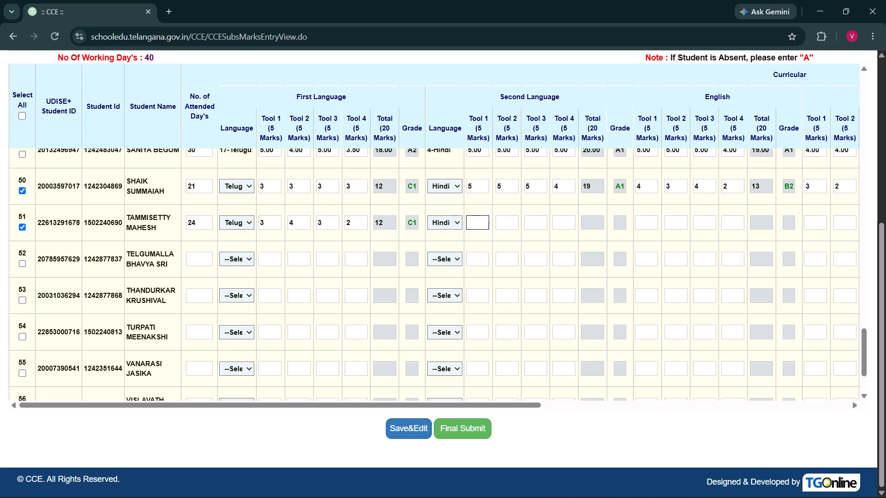
key(4)
key(Tab)
key(4)
key(Tab)
key(4)
key(Tab)
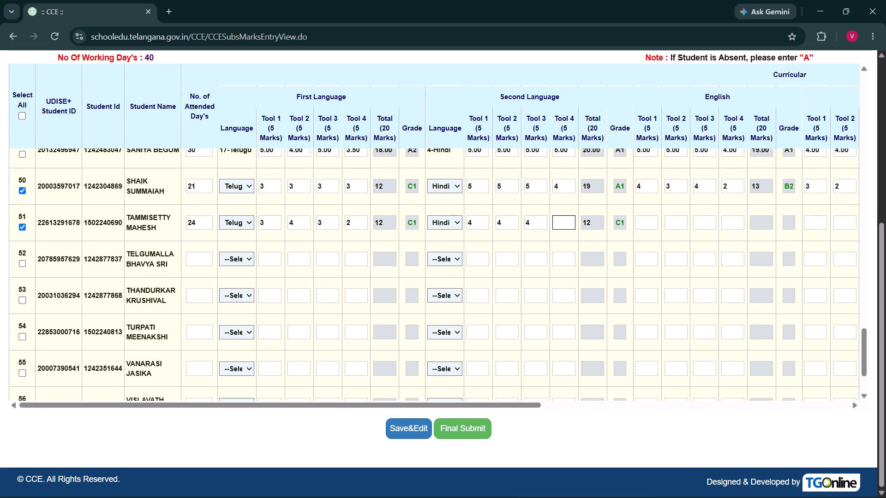
key(2)
key(Tab)
Enter row 51's English marks as 2, 3, 3 and 1 for Tools 1 to 4.
key(2)
key(Tab)
key(3)
key(Tab)
key(3)
key(Tab)
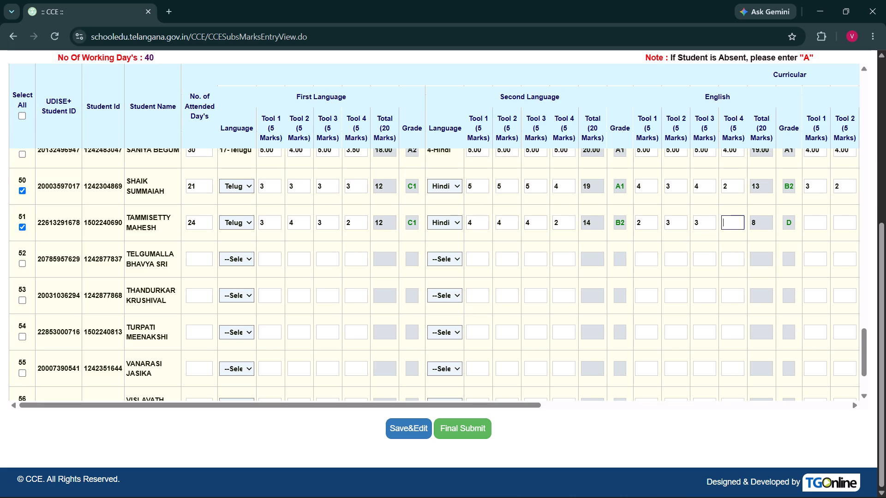
key(1)
key(Tab)
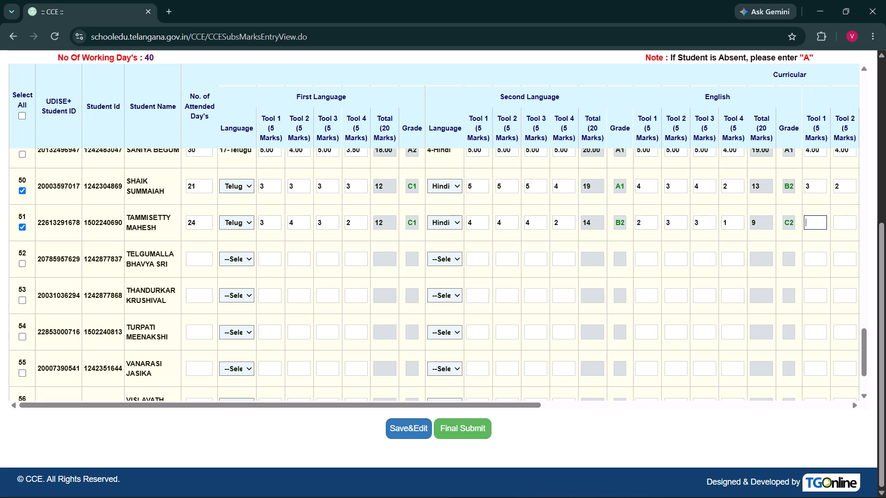
Enter row 51's Maths marks as 2, 2, 2 and 1 for Tools 1 to 4.
key(2)
key(Tab)
key(2)
key(Tab)
key(2)
key(Tab)
key(1)
key(Tab)
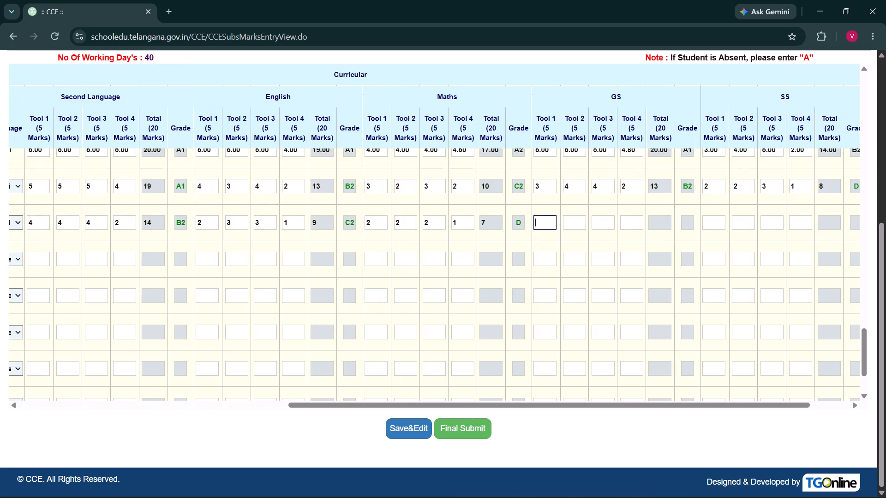
Enter row 51's GS marks as 3.5, 3, 3.5 and 1.8 for Tools 1 to 4.
text(3.5)
key(Tab)
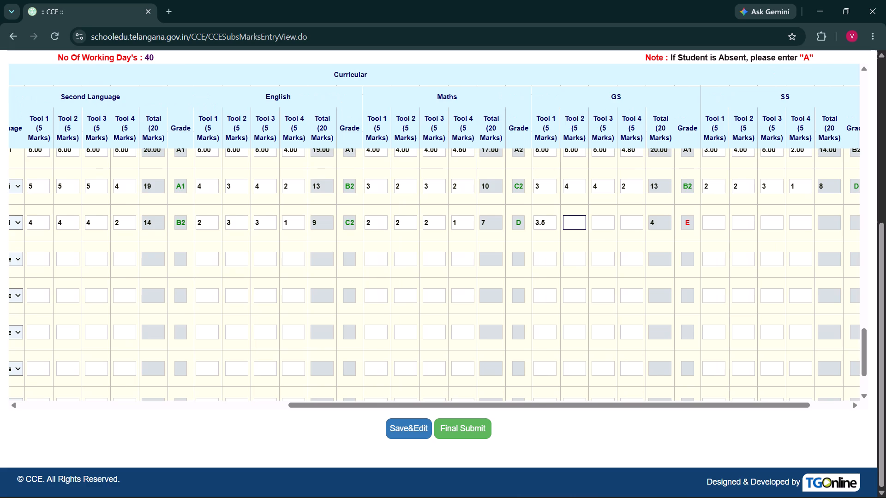
key(3)
key(Tab)
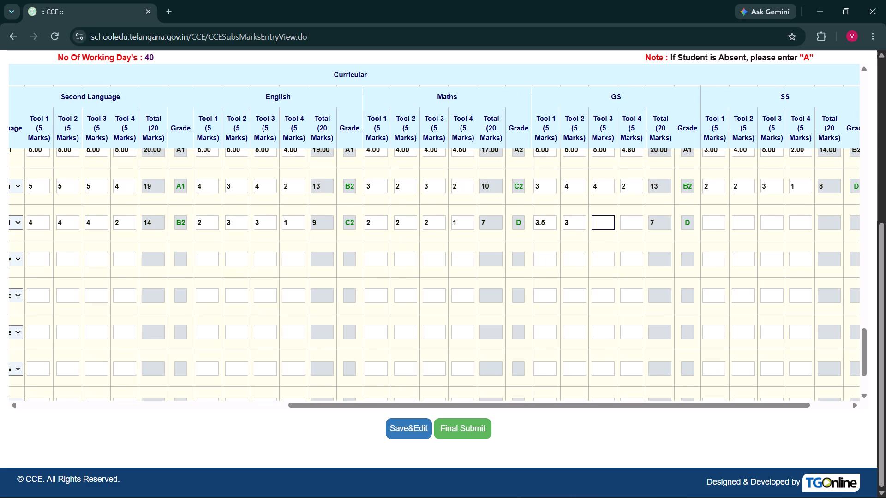
text(3.5)
key(Tab)
text(1.8)
key(Tab)
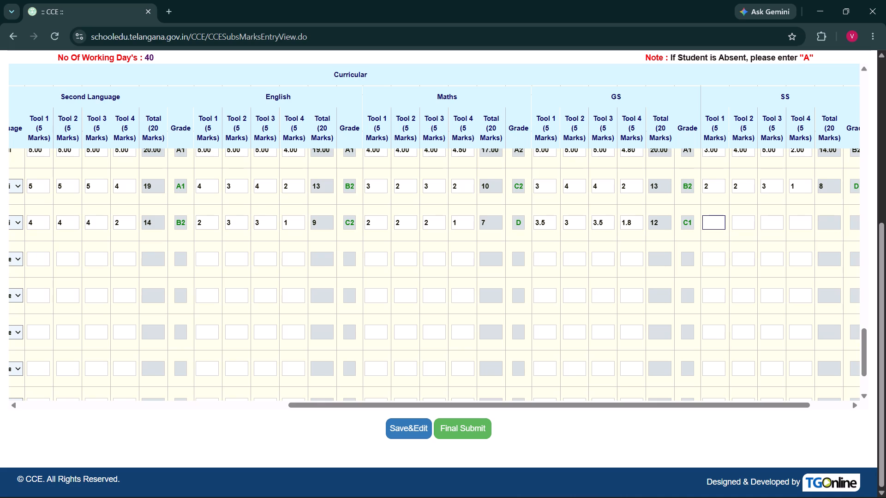
Enter row 51's SS marks as 3, 2, 3 and 2 for Tools 1 to 4.
key(3)
key(Tab)
key(2)
key(Tab)
key(3)
key(Tab)
key(2)
key(Tab)
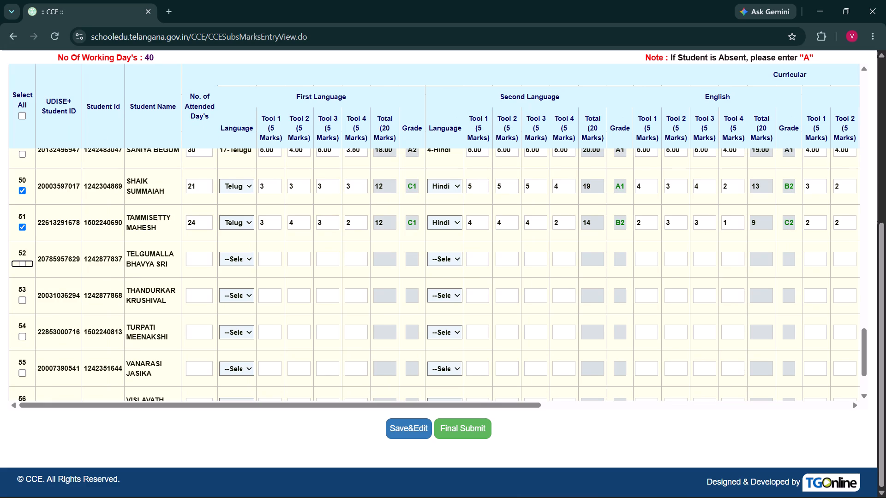
Review row 51's entered marks and grades across all subjects through to the overall Total columns.
key(Right)
key(Right)
key(Right)
key(Right)
key(Right)
key(Right)
key(Right)
key(Right)
key(Right)
key(Right)
key(Right)
key(Right)
key(Right)
key(Right)
key(Right)
key(Right)
key(Right)
key(Right)
key(Right)
key(Right)
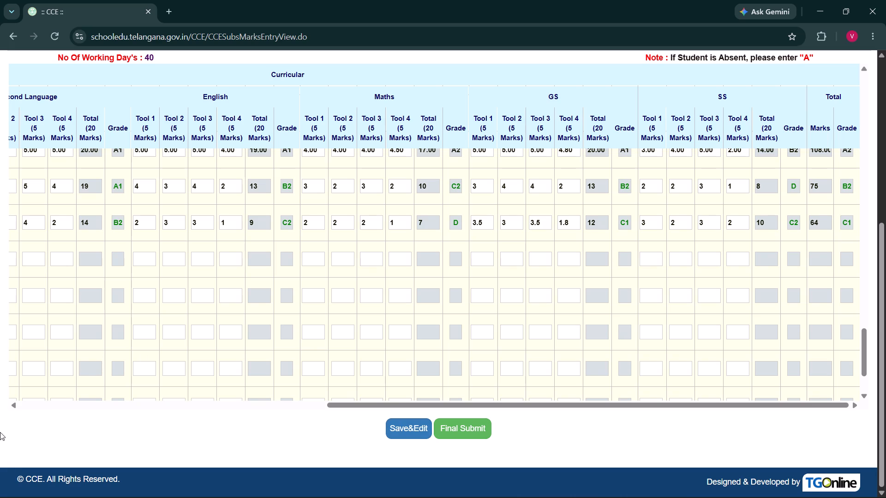
Select the student in row 52 for marks entry and open that row's number of attended days for editing.
key(Left)
key(Left)
key(Left)
key(Left)
key(Left)
key(Left)
key(Left)
key(Left)
key(Left)
key(Left)
key(Left)
key(Left)
key(Left)
key(Left)
key(Left)
key(Left)
key(Left)
key(Left)
key(Left)
key(Left)
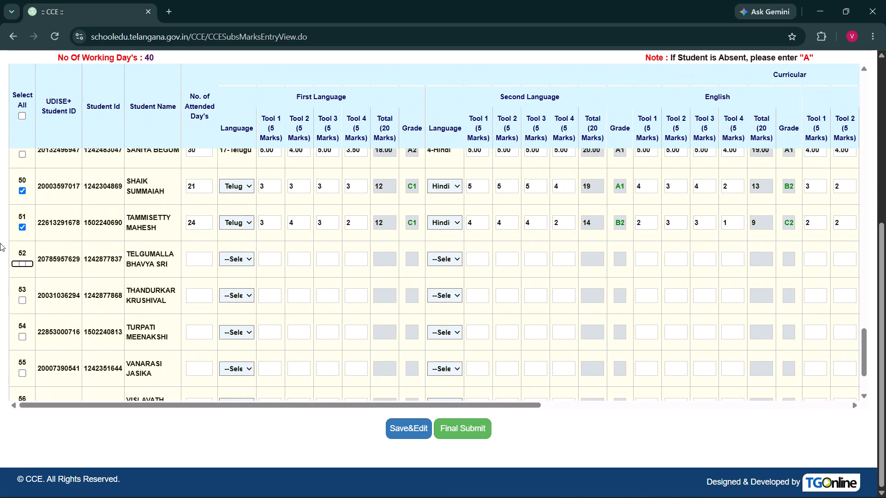
click(26, 265)
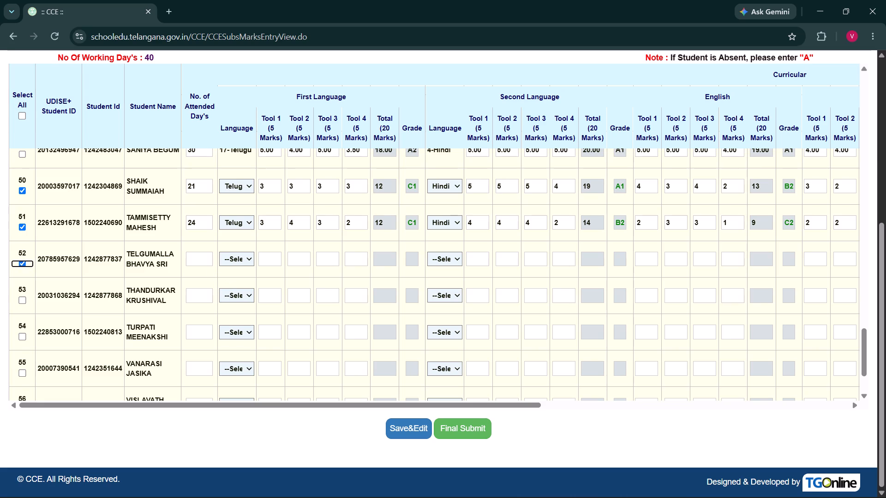
click(196, 252)
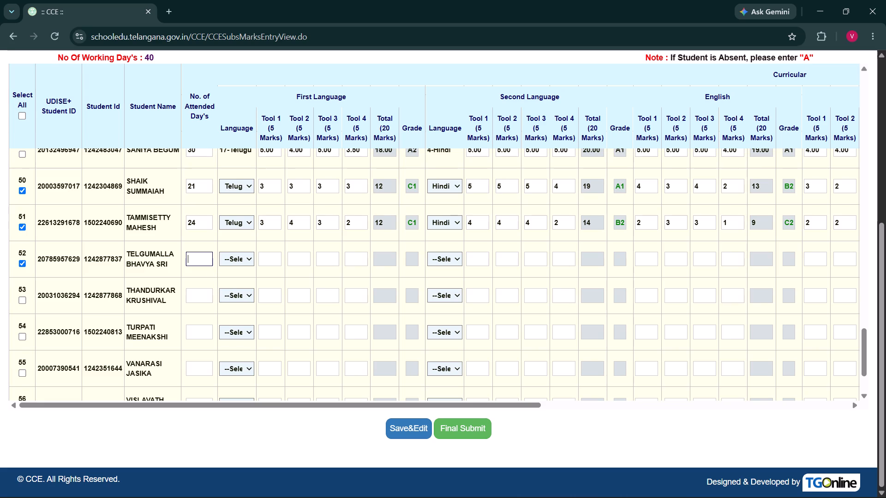
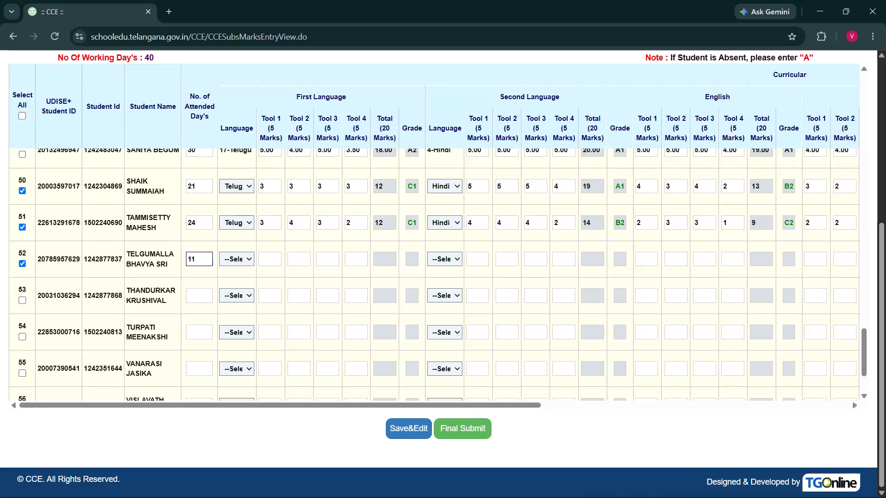
Set row 52's First Language to Telugu and enter its marks as 4, 5, 4 and 3.5 for Tools 1 to 4.
key(Tab)
key(Return)
key(Down)
key(Return)
key(Tab)
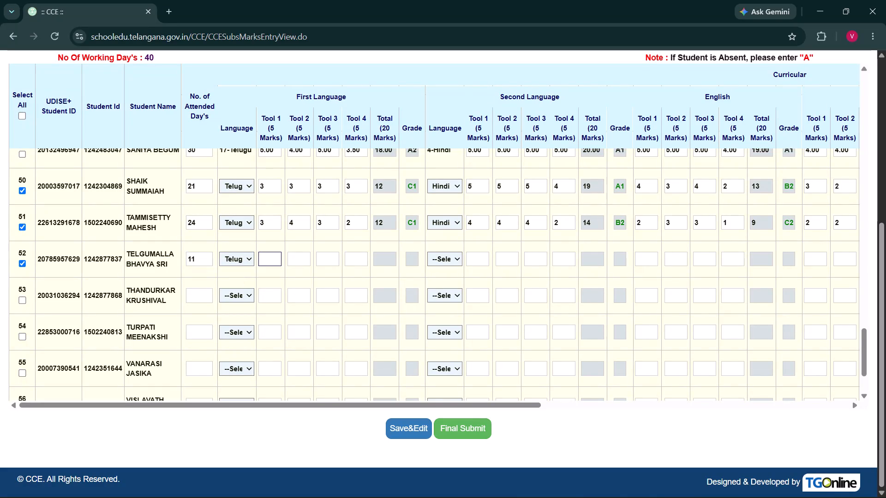
key(4)
key(Tab)
key(5)
key(Tab)
key(4)
key(Tab)
text(3.5)
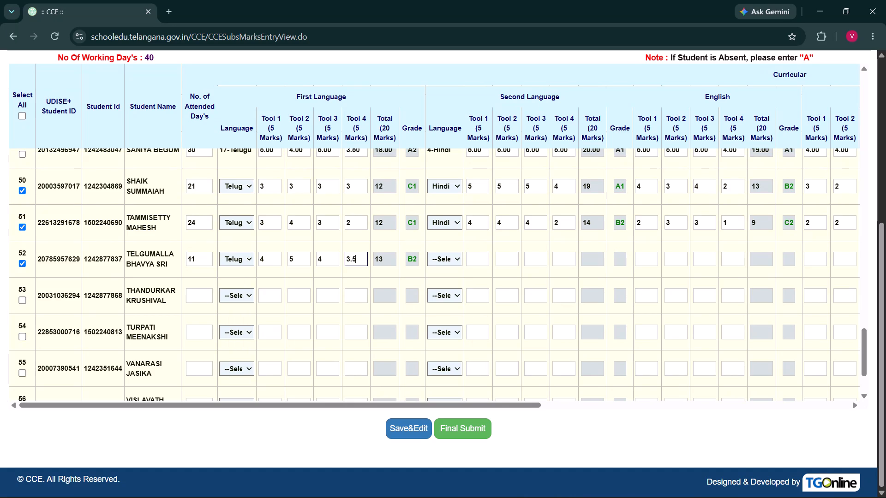
key(Tab)
Set row 52's Second Language to Hindi and enter 5 marks for each of Tools 1 to 4.
key(Return)
key(Down)
key(Down)
key(Down)
key(Down)
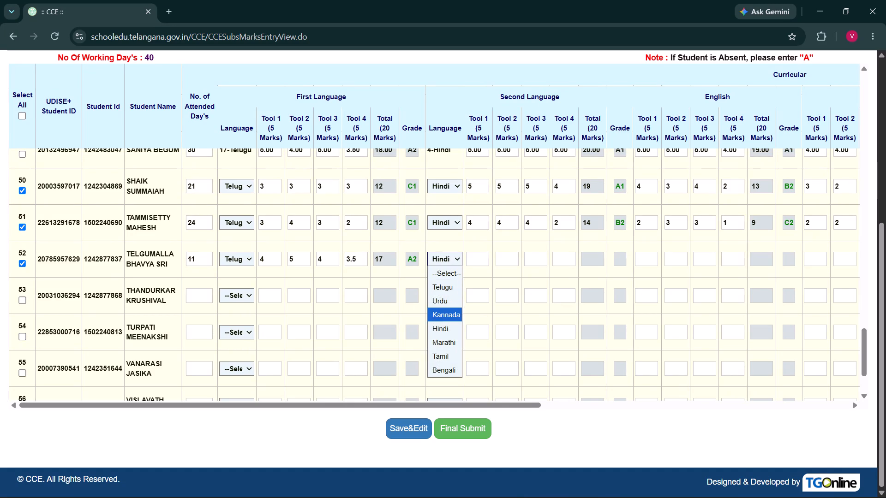
key(Return)
key(Tab)
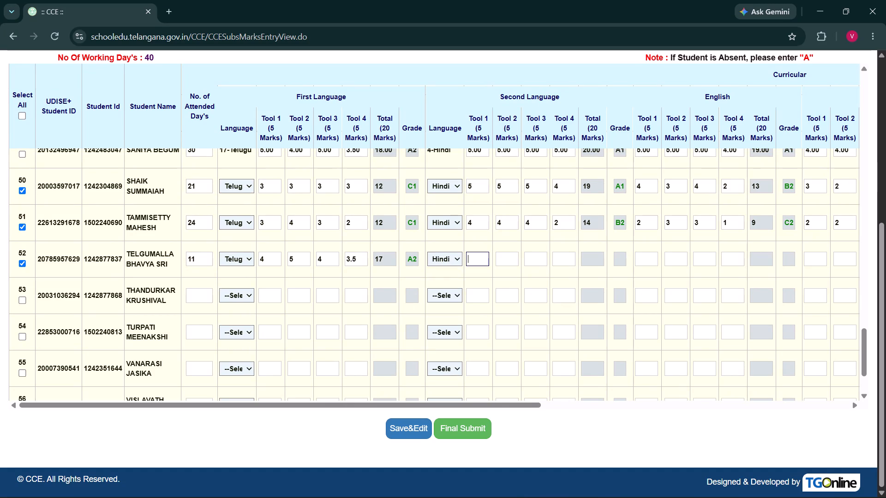
key(5)
key(Tab)
key(5)
key(Tab)
key(5)
key(Tab)
key(5)
key(Tab)
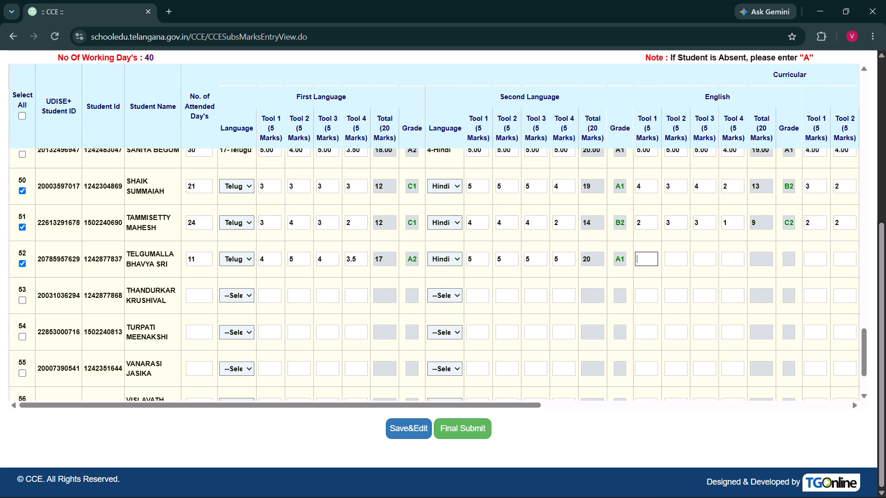
Enter row 52's English marks as 5, 5, 5 and 3 for Tools 1 to 4.
key(5)
key(Tab)
key(5)
key(Tab)
key(5)
key(Tab)
key(3)
key(Tab)
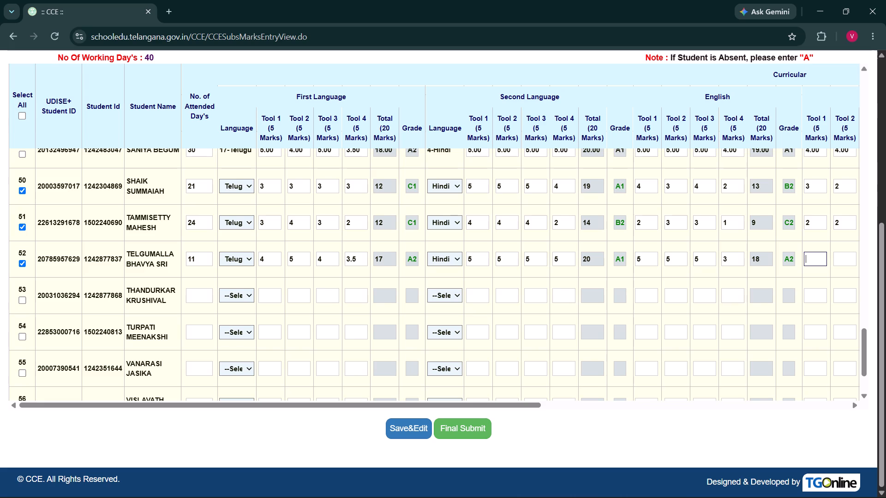
Enter row 52's Maths marks as 4, 4, 4 and 4.5 for Tools 1 to 4.
key(4)
key(Tab)
key(4)
key(Tab)
key(4)
key(Tab)
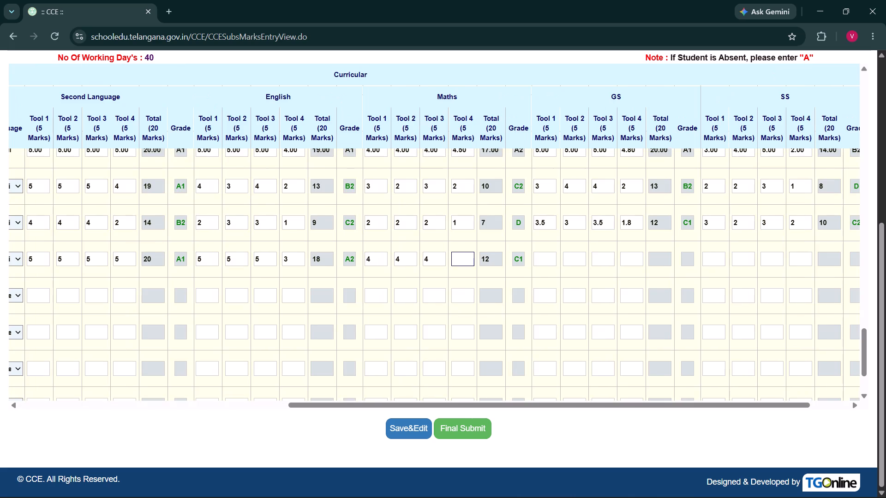
text(4.5)
key(Tab)
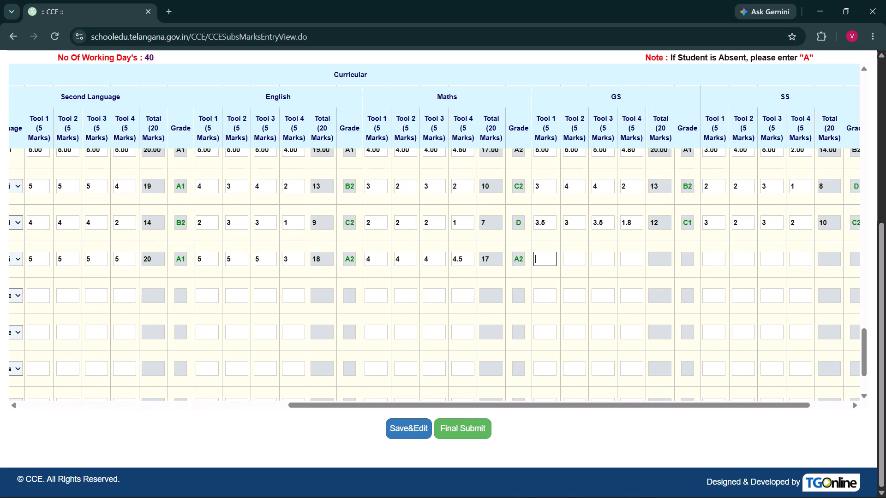
Enter row 52's GS marks as 4, 5, 4.5 and 3.8 for Tools 1 to 4.
key(4)
key(Tab)
key(5)
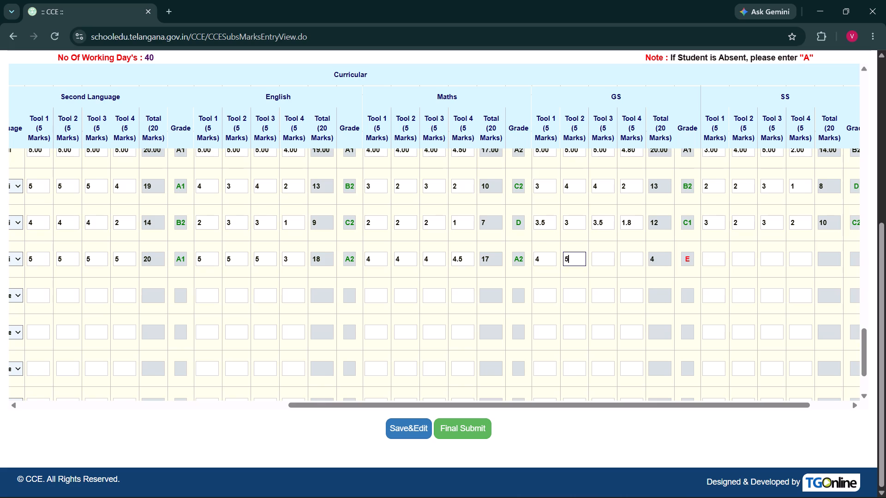
key(Tab)
text(45.)
key(BackSpace)
key(BackSpace)
key(BackSpace)
text(4.5)
key(Tab)
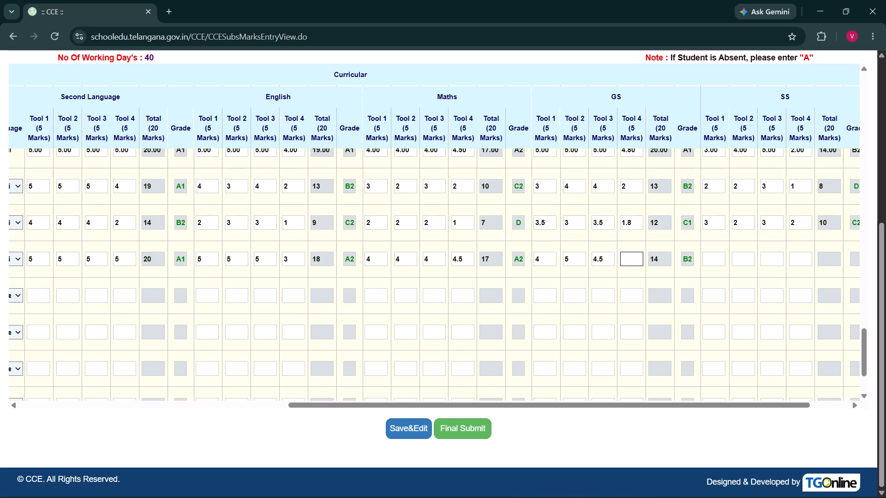
text(3.8)
key(Tab)
Enter row 52's SS marks as 4, 3, 4 and 2 for Tools 1 to 4.
key(3)
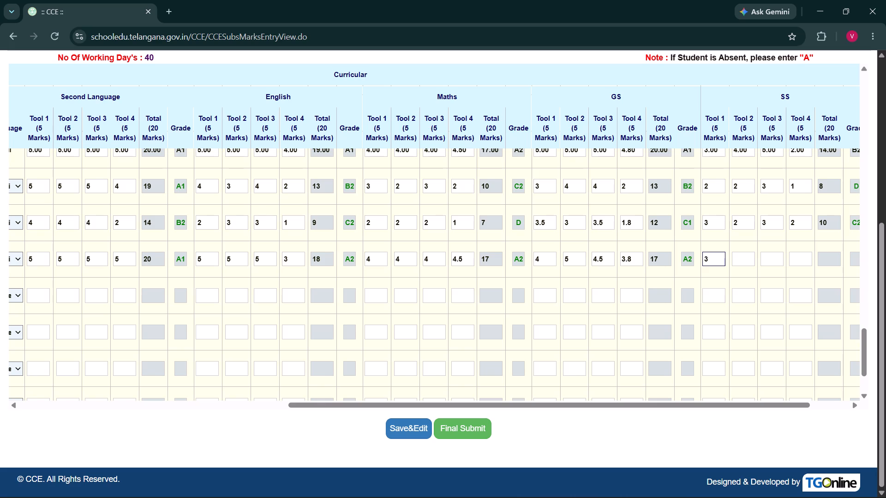
key(BackSpace)
key(4)
key(Tab)
key(3)
key(Tab)
key(4)
key(Tab)
key(2)
key(Tab)
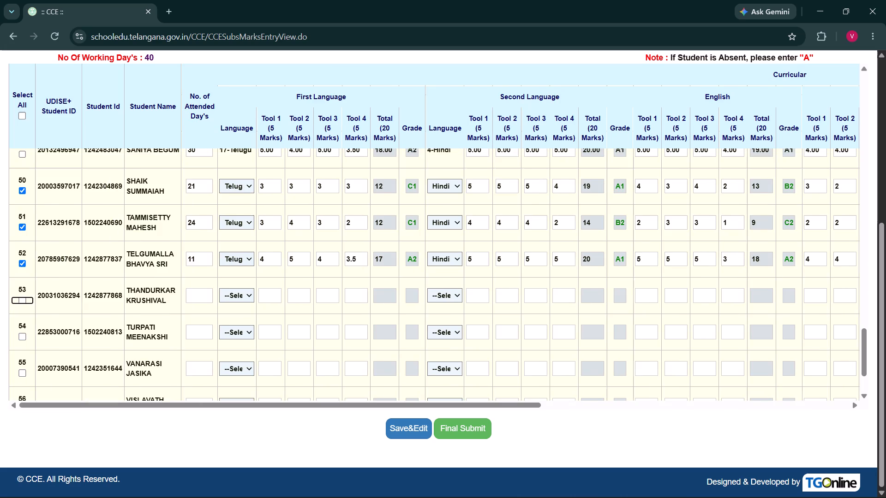
Review row 52's entered marks and grades across all subjects through to the overall Total columns.
key(Right)
key(Right)
key(Right)
key(Right)
key(Right)
key(Right)
key(Right)
key(Right)
key(Right)
key(Right)
key(Right)
key(Right)
key(Right)
key(Right)
key(Right)
key(Right)
key(Right)
key(Right)
key(Right)
key(Right)
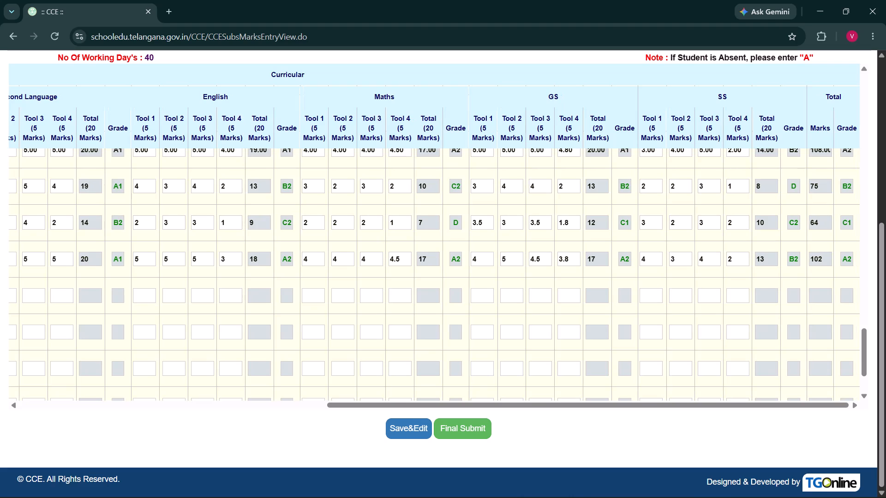
Save the marks entered for rows 50 to 52 as editable data, without making the final submission.
click(398, 425)
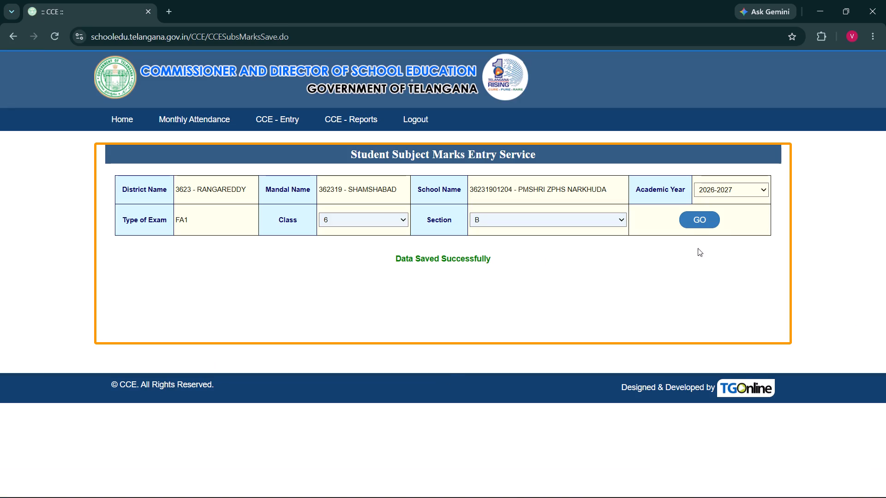
Reload the FA1 student marks list for Class 6, Section B, academic year 2026-2027.
click(687, 222)
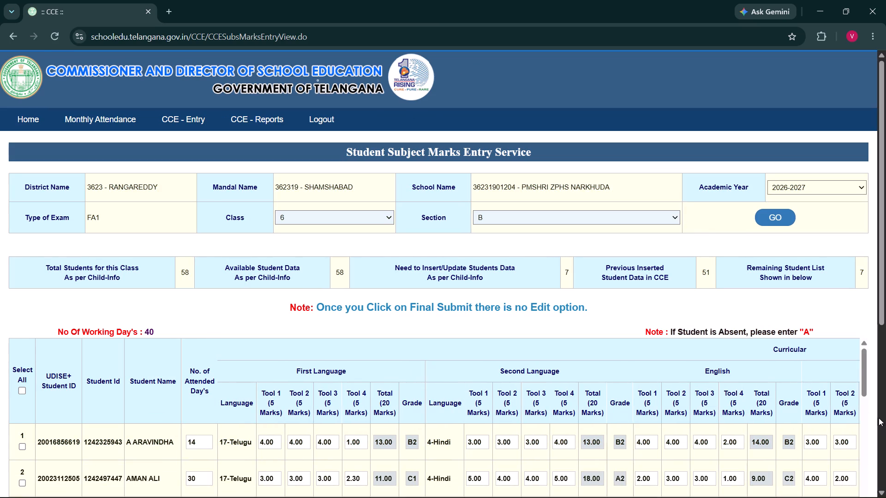
Select the student in row 53 for marks entry and set the number of attended days to 24.
triple_click(879, 421)
drag(879, 421, 756, 421)
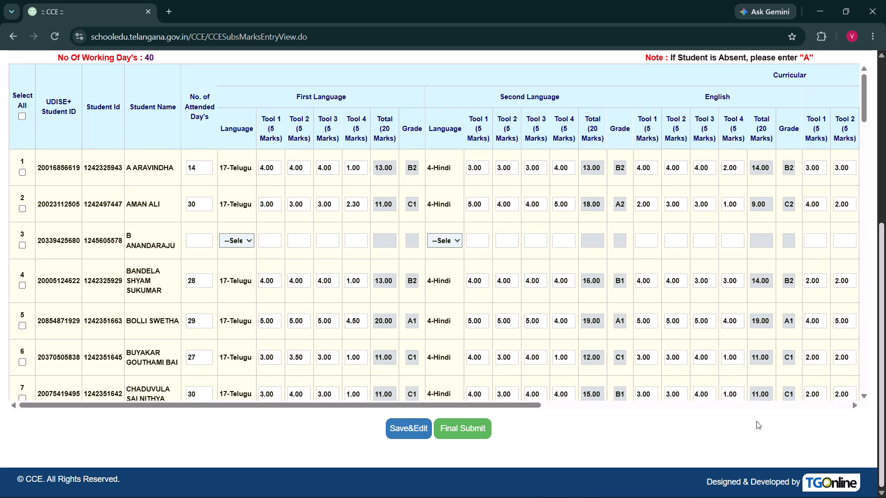
drag(756, 421, 480, 429)
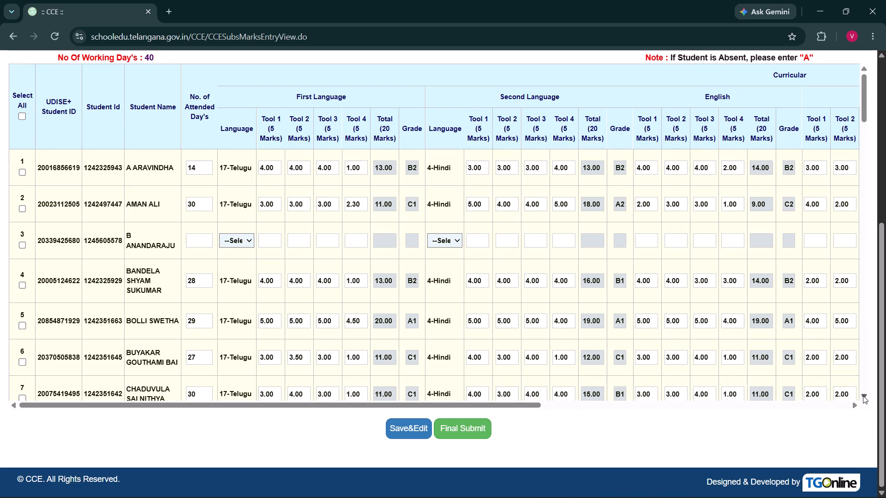
click(863, 396)
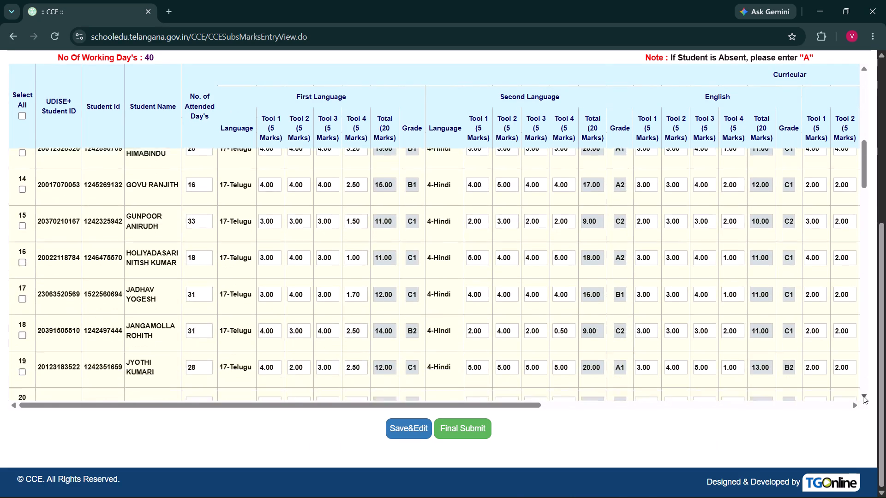
click(863, 396)
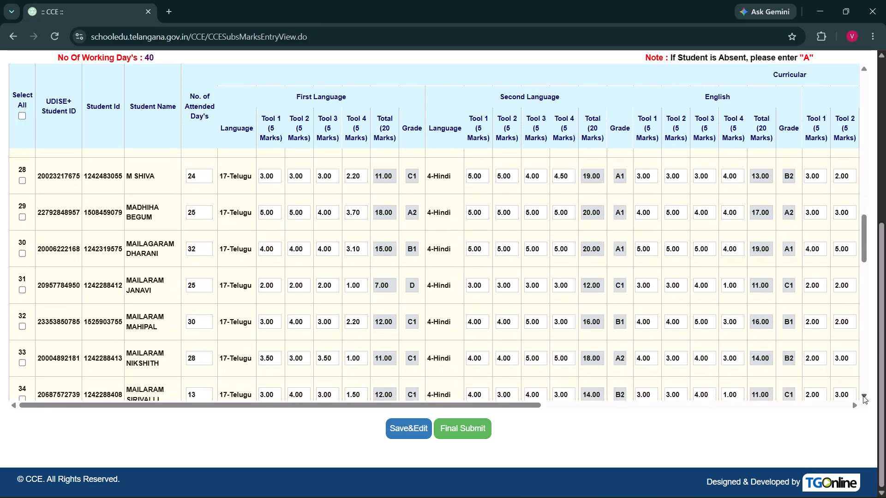
triple_click(863, 396)
triple_click(863, 396)
triple_click(863, 396)
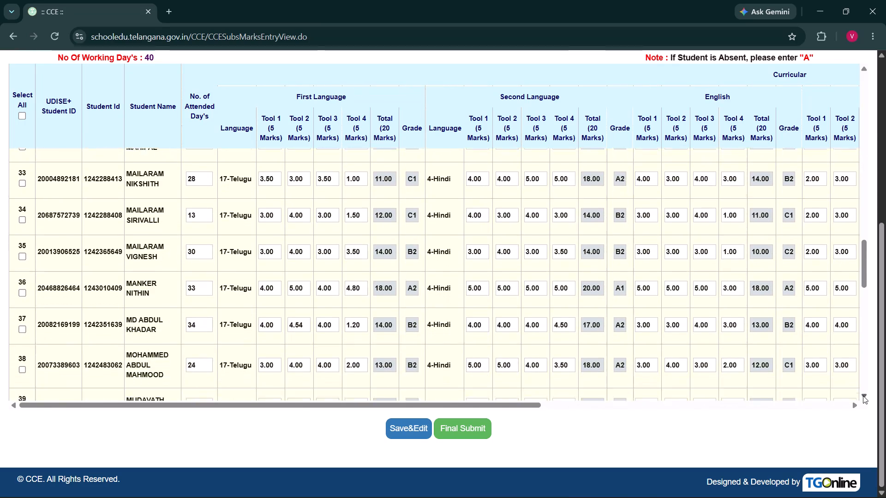
triple_click(863, 396)
triple_click(863, 396)
triple_click(863, 396)
triple_click(863, 396)
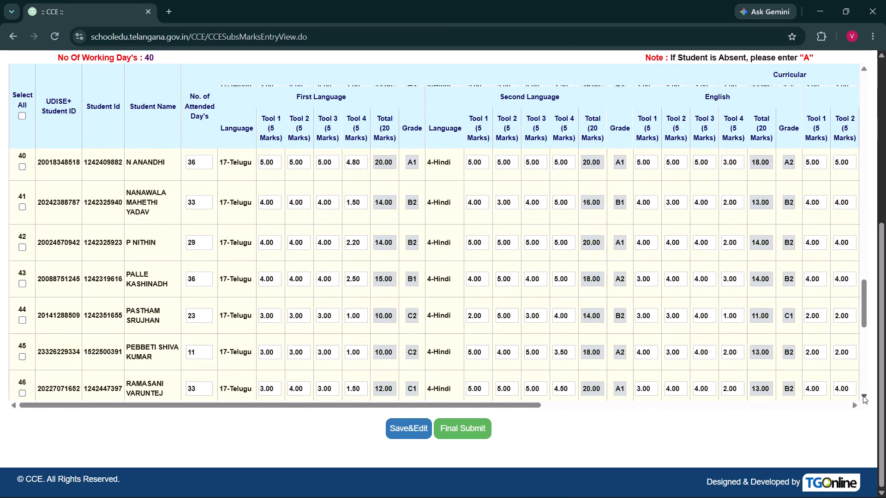
triple_click(863, 396)
triple_click(863, 396)
triple_click(863, 396)
triple_click(863, 396)
triple_click(863, 396)
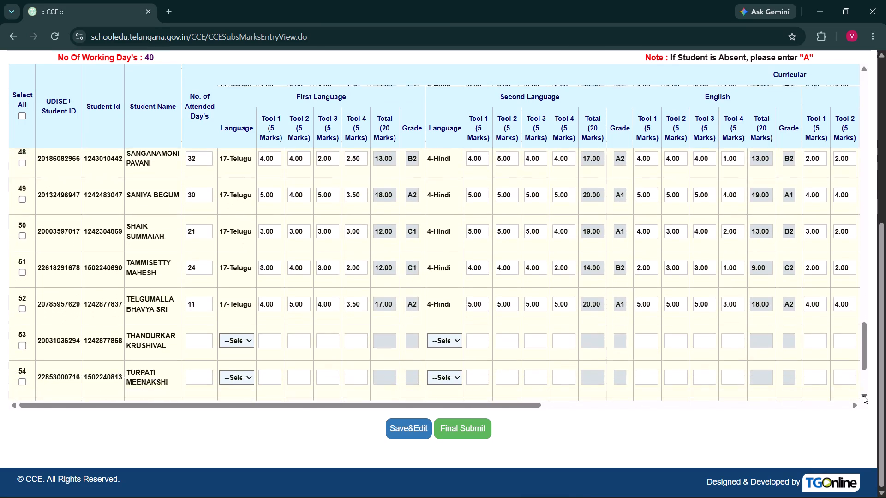
triple_click(863, 396)
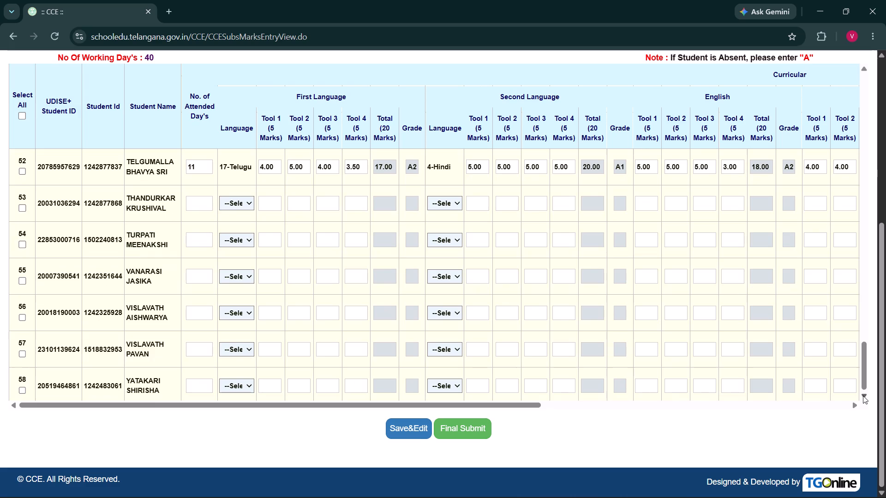
click(21, 207)
click(201, 205)
text(24)
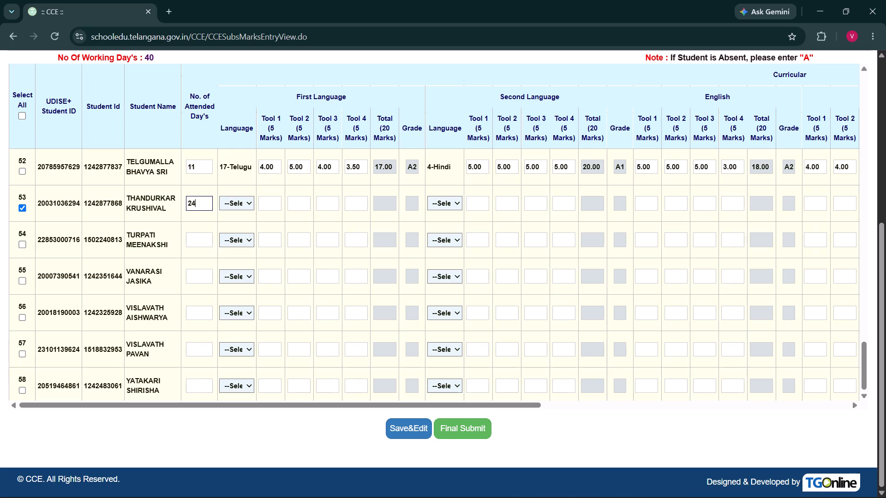
key(Tab)
Set row 53's First Language to Telugu.
key(Return)
key(Down)
key(Return)
key(Tab)
Enter row 53's First Language marks for Tools 1 to 4 as 3, 3, 3 and 1.5.
key(3)
key(Tab)
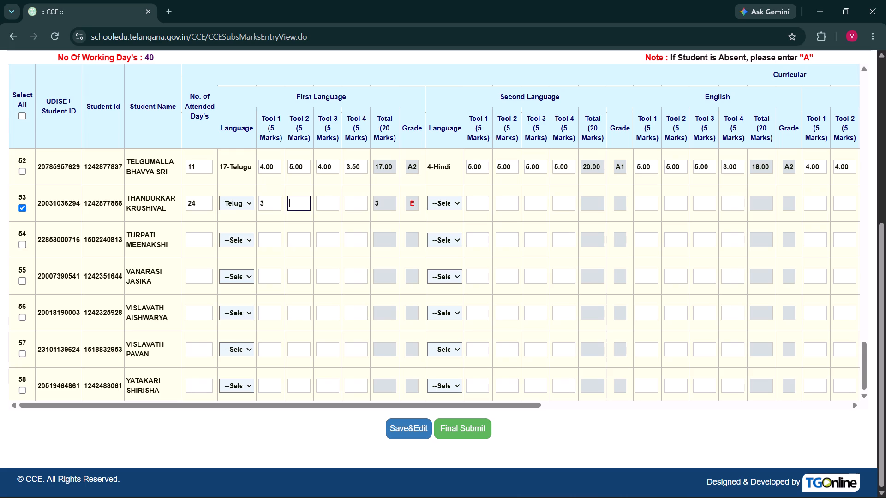
key(3)
key(Tab)
key(3)
key(Tab)
text(1.5)
key(Tab)
Set row 53's Second Language to Hindi.
key(Return)
key(Down)
key(Down)
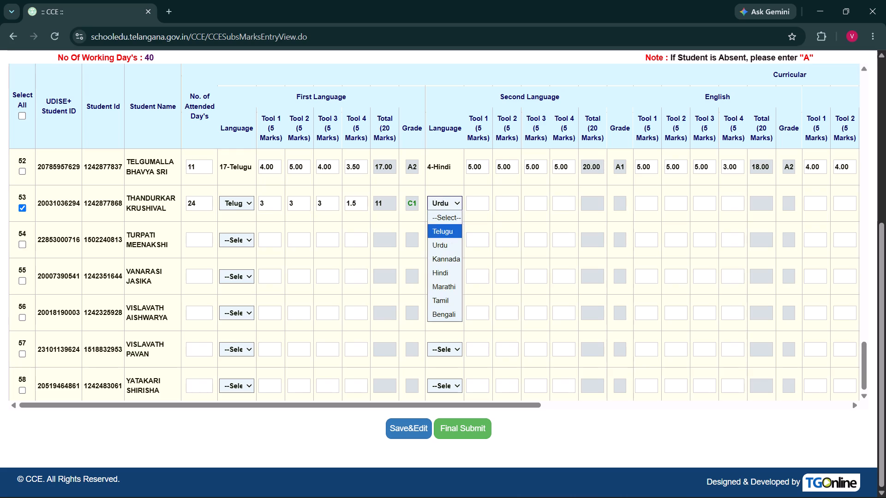
key(Down)
key(Down)
key(Return)
key(Tab)
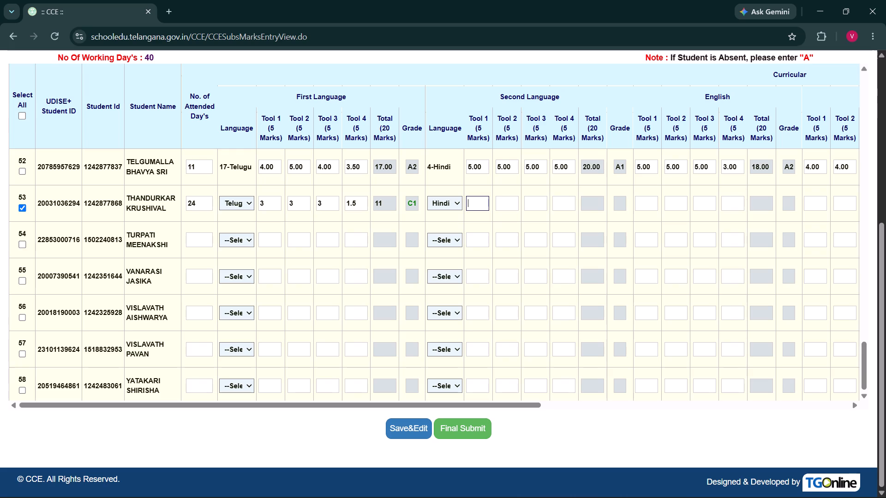
Enter row 53's Second Language marks for Tools 1 to 4 as 4, 4, 4 and 4.5.
key(4)
key(Tab)
key(4)
key(Tab)
key(4)
key(Tab)
text(4.5)
key(Tab)
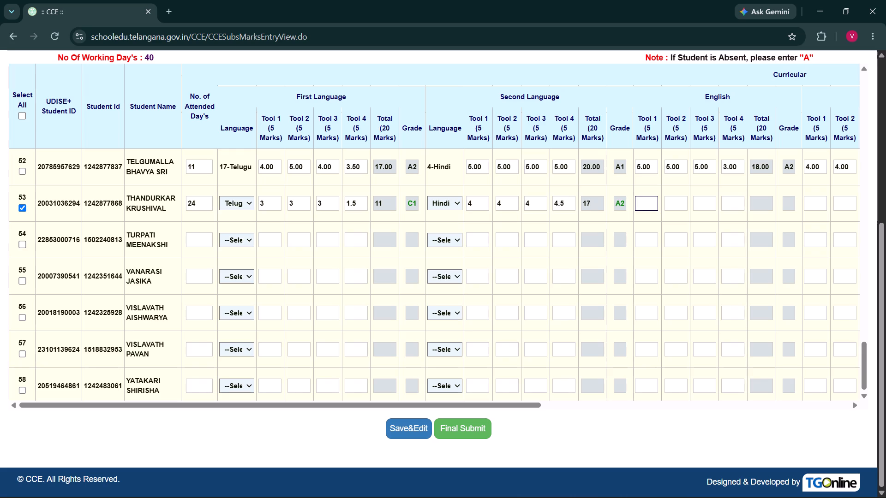
Enter row 53's English marks for Tools 1 to 4 as 3, 3, 4 and 2.
key(3)
key(Tab)
key(3)
key(Tab)
key(4)
key(Tab)
key(2)
key(Tab)
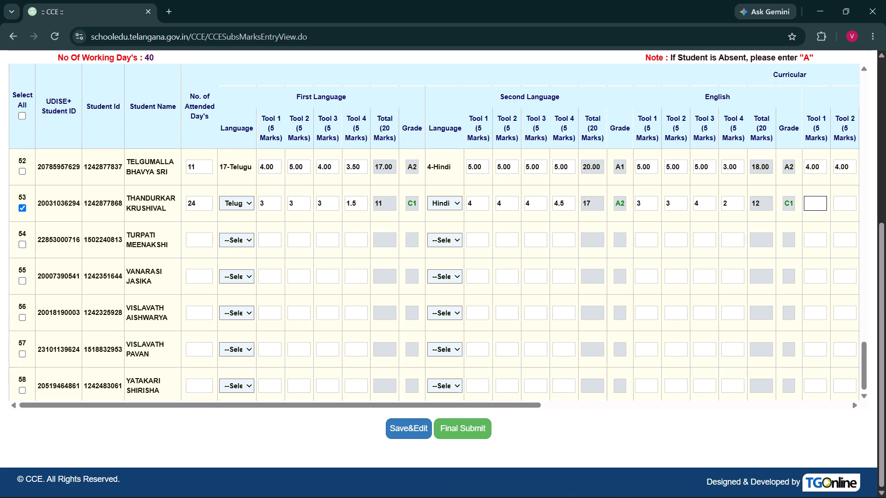
Enter row 53's Maths marks for Tools 1 to 4 as 2, 2, 2 and 2.
key(2)
key(Tab)
key(2)
key(Tab)
key(2)
key(Tab)
key(2)
key(Tab)
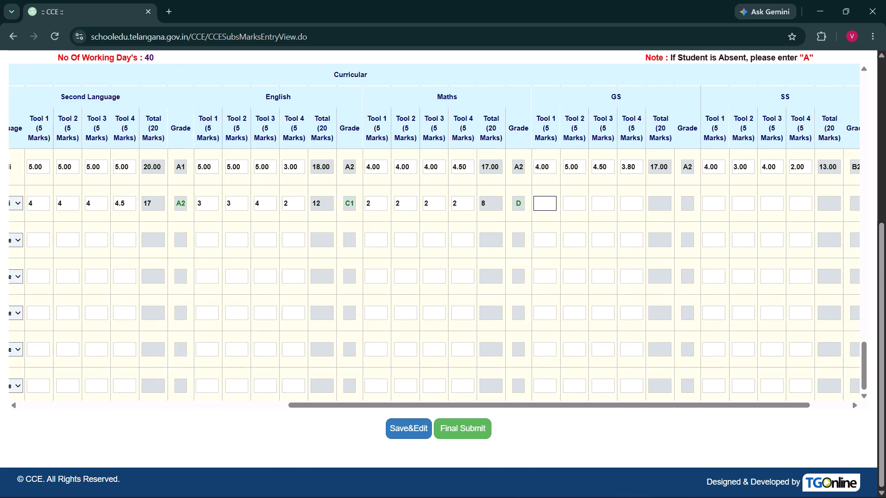
Enter row 53's GS marks for Tools 1 to 4 as 4, 4.5, 4.5 and 4.3.
key(4)
key(Tab)
text(4.5)
key(Tab)
text(4.5)
key(Tab)
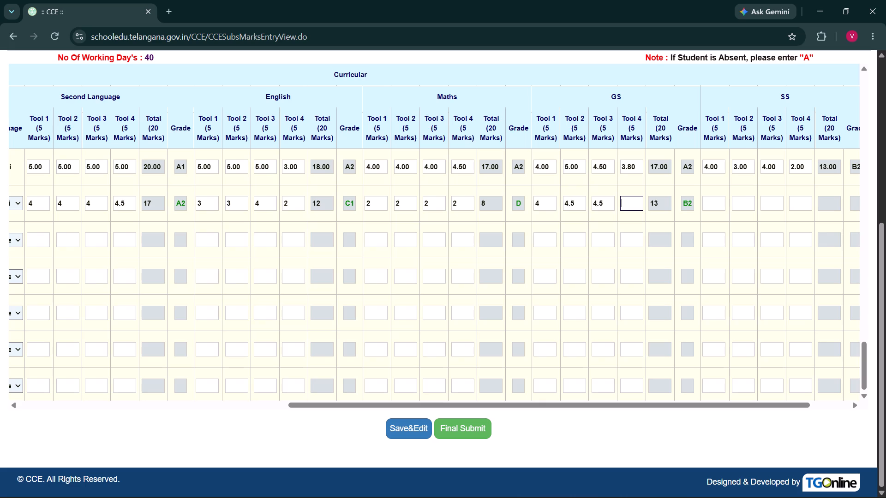
text(4.3)
key(Tab)
Enter row 53's SS marks for Tools 1 to 4 as 3, 2, 3 and 1.
key(3)
key(Tab)
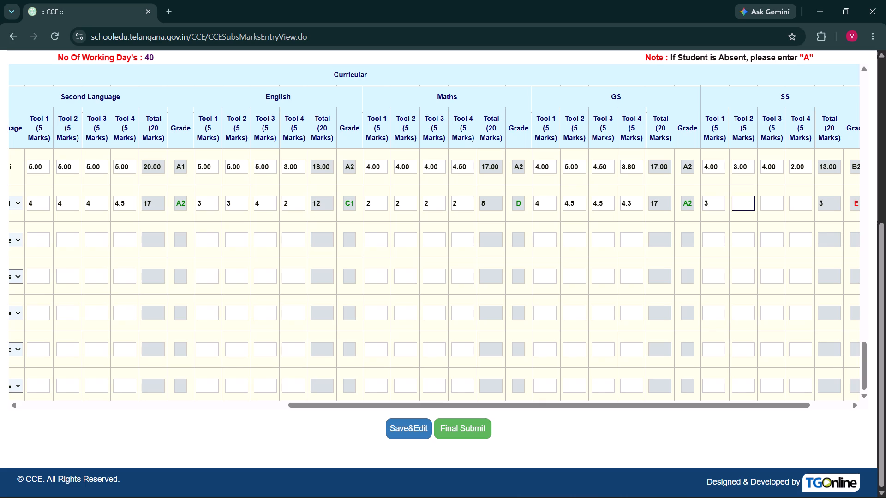
key(2)
key(Tab)
key(3)
key(Tab)
key(1)
key(Tab)
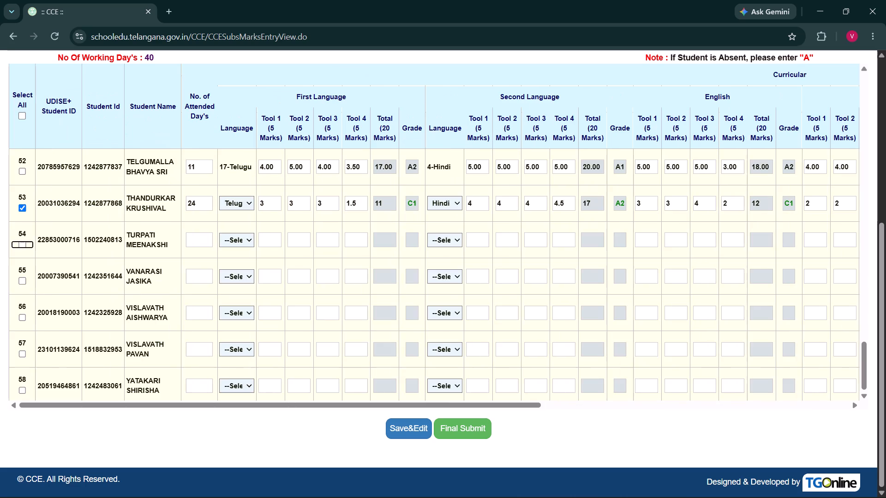
Review row 53's entered marks across all subjects, including its overall total marks and grade.
key(Right)
key(Right)
key(Right)
key(Right)
key(Right)
key(Right)
key(Right)
key(Right)
key(Right)
key(Right)
key(Right)
key(Right)
key(Right)
key(Right)
key(Right)
key(Right)
key(Right)
key(Right)
key(Right)
key(Right)
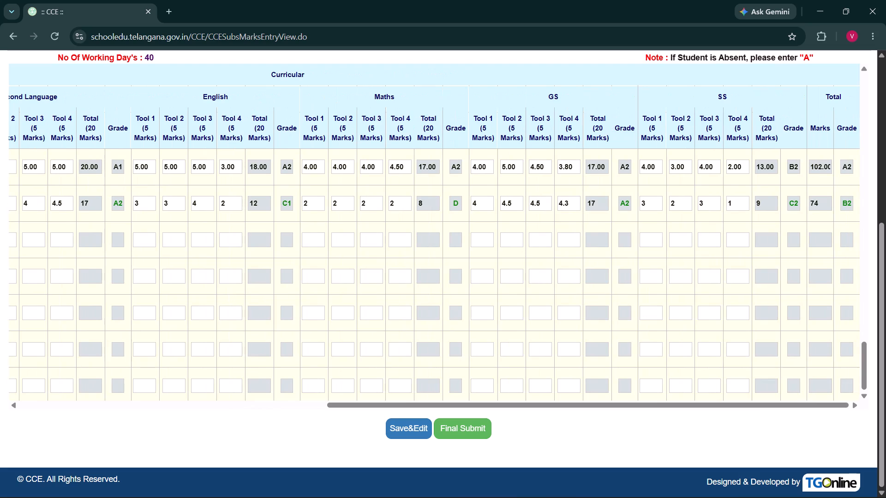
key(Left)
key(Left)
key(Left)
key(Left)
key(Left)
key(Left)
key(Left)
key(Left)
key(Left)
key(Left)
key(Left)
key(Left)
key(Left)
key(Left)
key(Left)
key(Left)
key(Left)
key(Left)
key(Left)
key(Left)
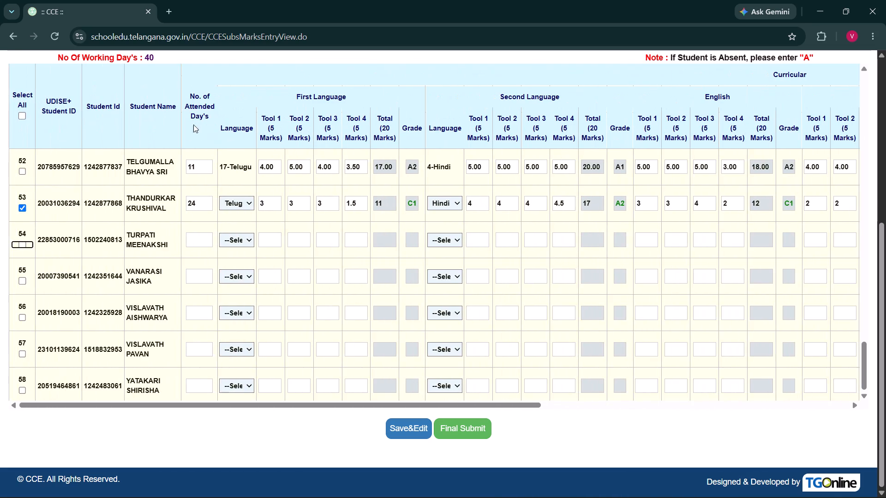
Select the student in row 54 for marks entry and set the number of attended days to 21.
click(24, 242)
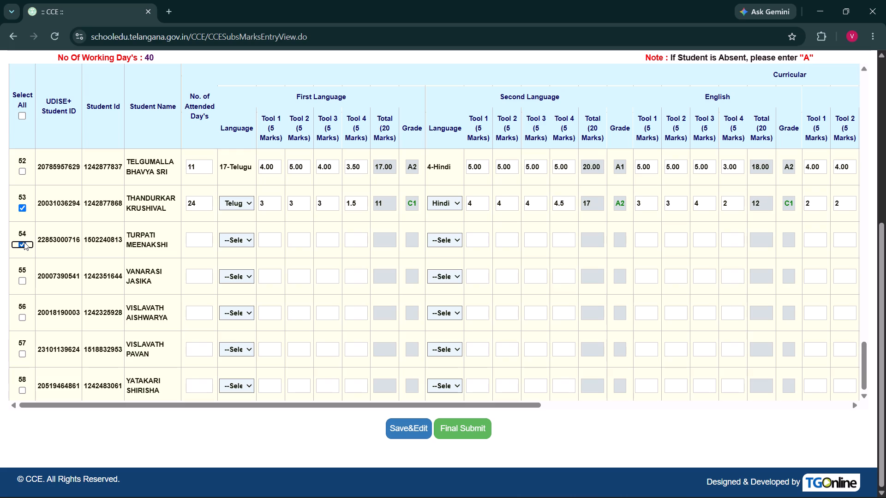
click(185, 241)
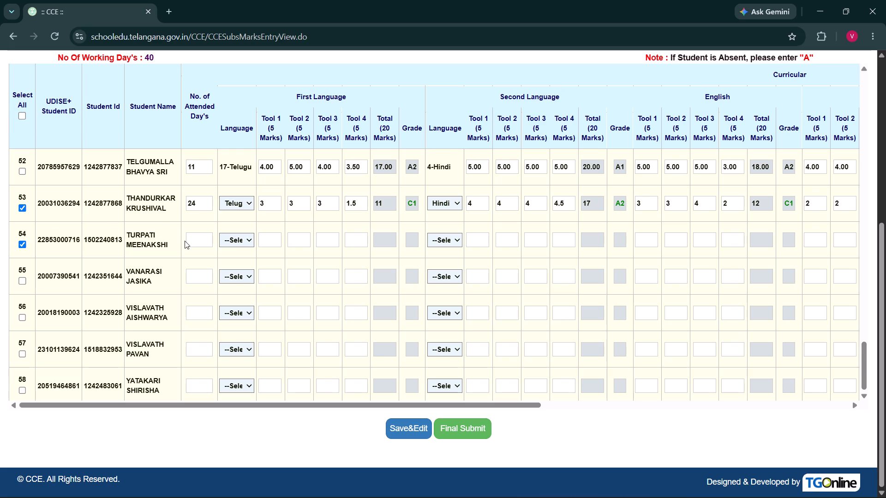
click(192, 241)
text(21)
key(Tab)
Set row 54's First Language to Telugu.
key(Return)
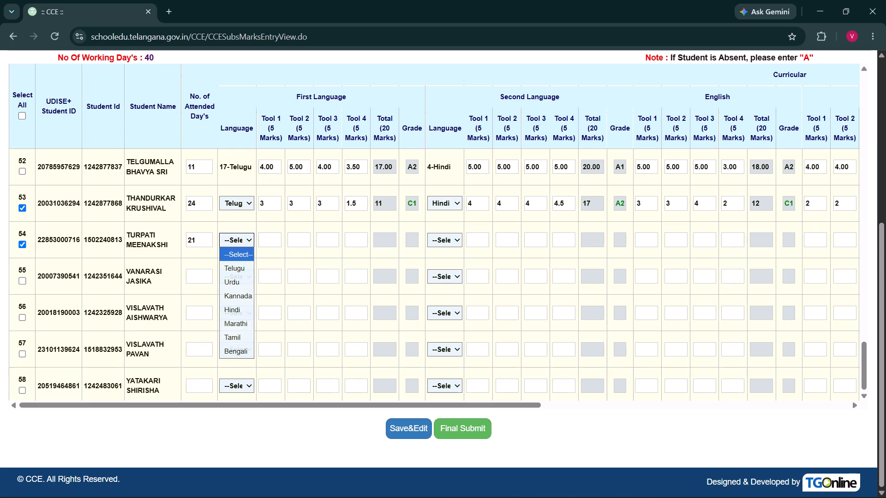
key(Down)
key(Return)
key(Tab)
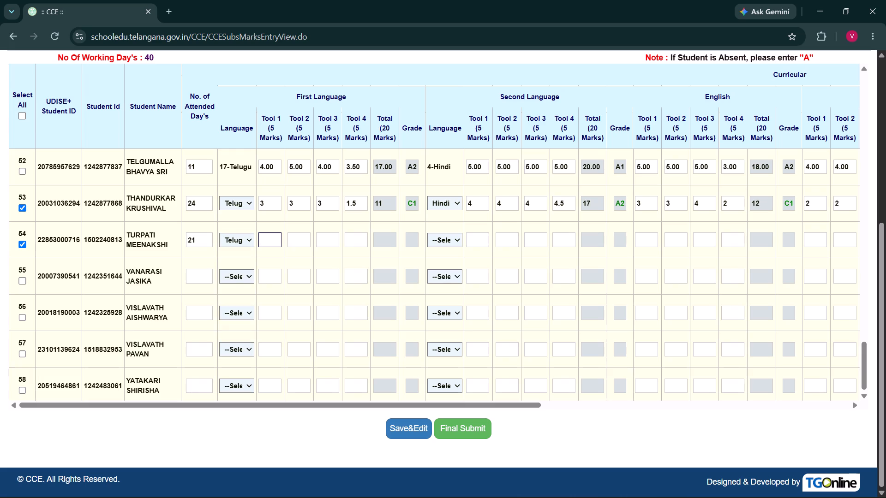
Enter row 54's First Language marks for Tools 1 to 4 as 4, 4, 4 and 1.
key(4)
key(Tab)
key(4)
key(Tab)
key(4)
key(Tab)
key(1)
key(Tab)
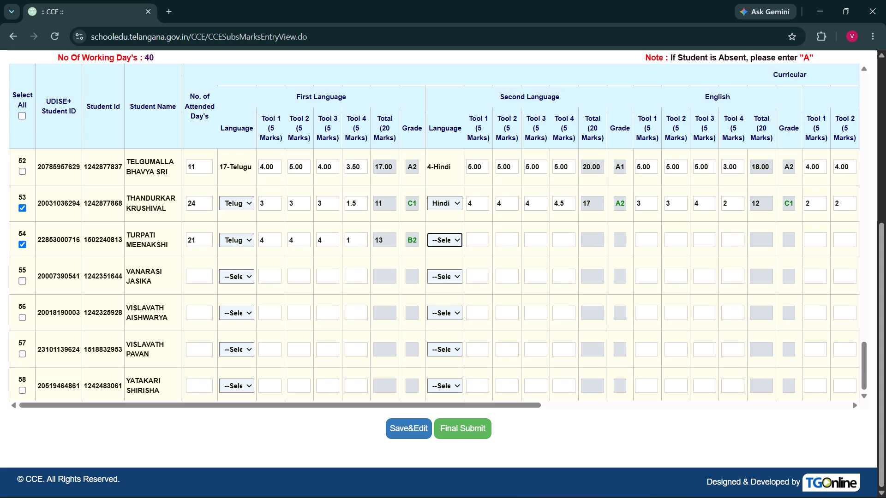
Set row 54's Second Language to Hindi.
key(Return)
key(Down)
key(Down)
key(Down)
key(Down)
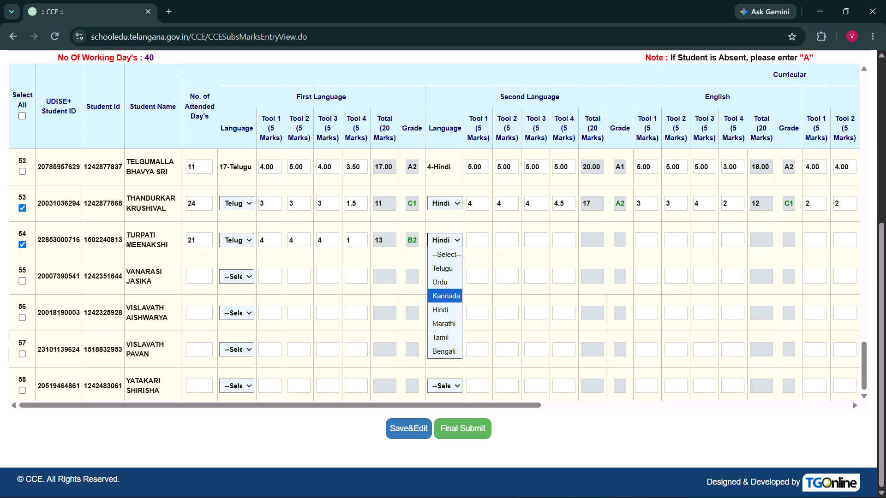
key(Return)
key(Tab)
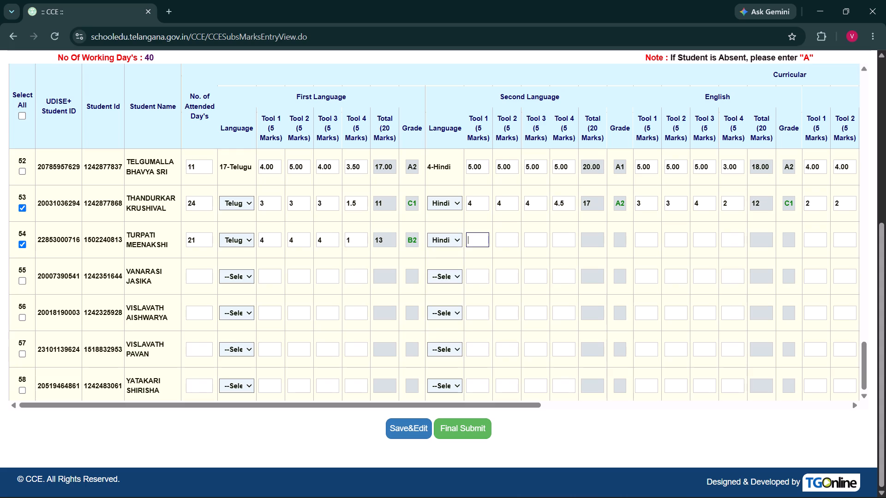
Enter row 54's Second Language marks for Tools 1 to 4 as 4, 3, 3 and 1.
key(4)
key(Tab)
key(3)
key(Tab)
key(3)
key(Tab)
key(1)
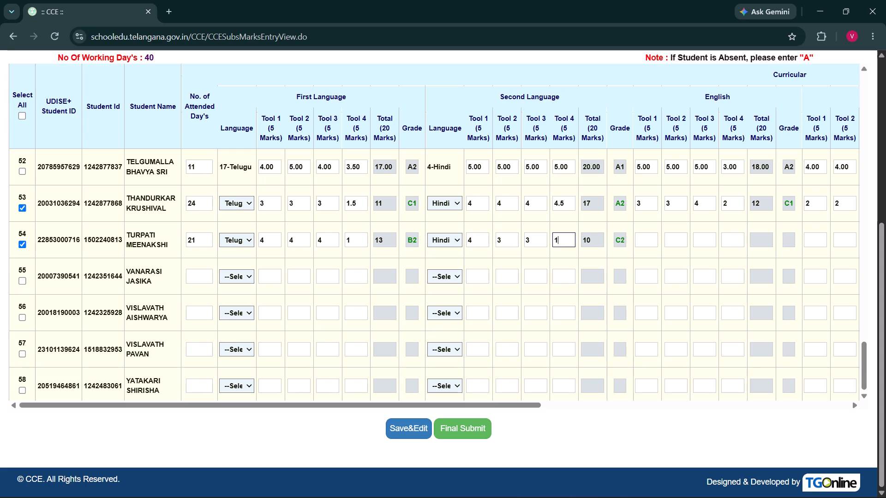
key(Tab)
Enter row 54's English marks for Tools 1 to 4 as 3, 3, 4 and 1.
key(Tab)
key(3)
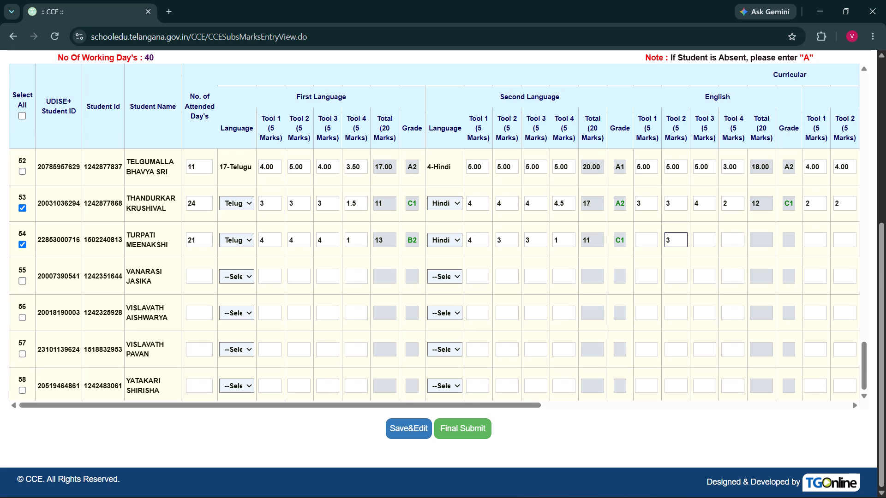
click(647, 240)
key(3)
click(712, 231)
click(702, 240)
key(4)
key(Tab)
key(1)
key(Tab)
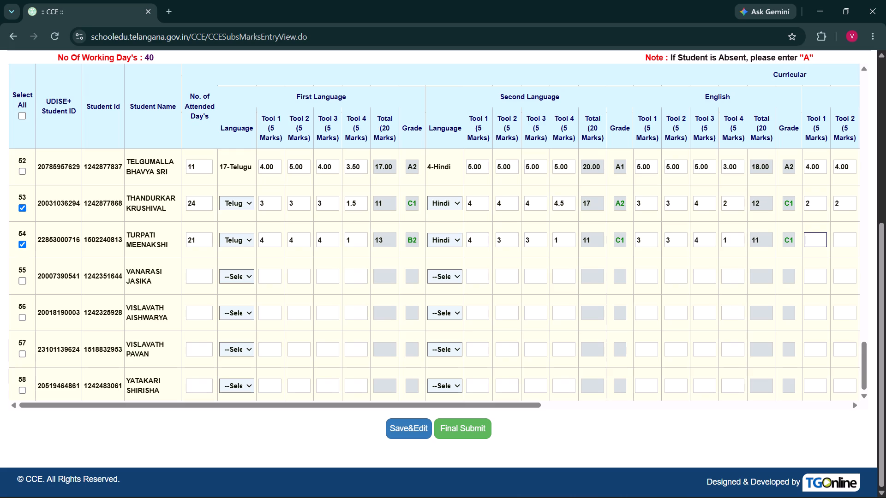
Enter row 54's Maths marks for Tools 1 to 4 as 3, 2, 3 and 1.
key(3)
key(Tab)
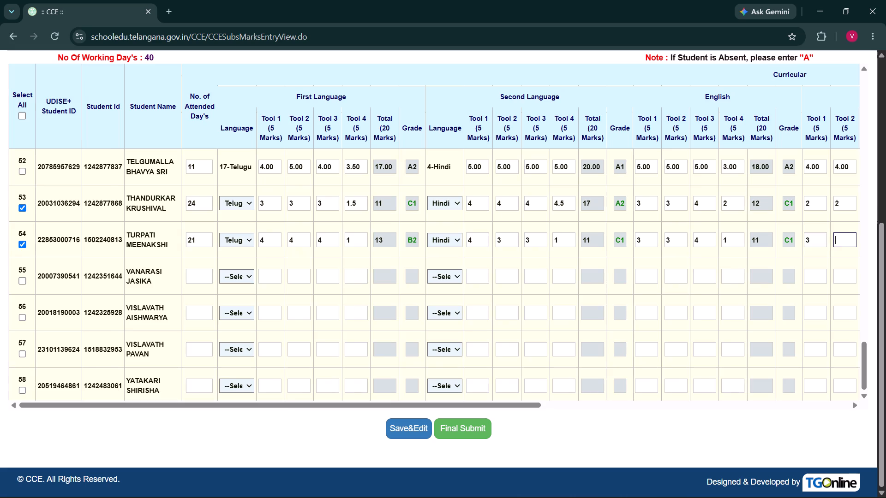
key(2)
key(Tab)
key(3)
key(Tab)
key(1)
key(Tab)
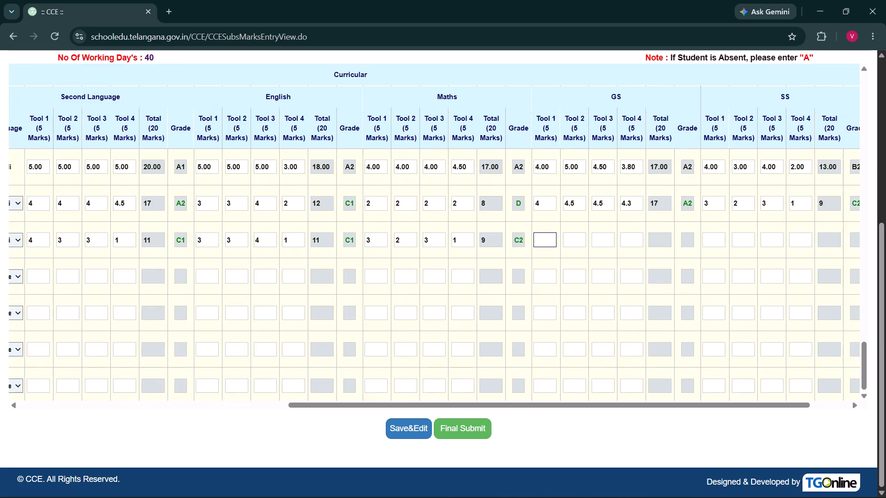
Enter row 54's GS marks for Tools 1 to 4 as 3, 3.5, 3.5 and 2.3.
key(3)
key(Tab)
text(3.5)
key(Tab)
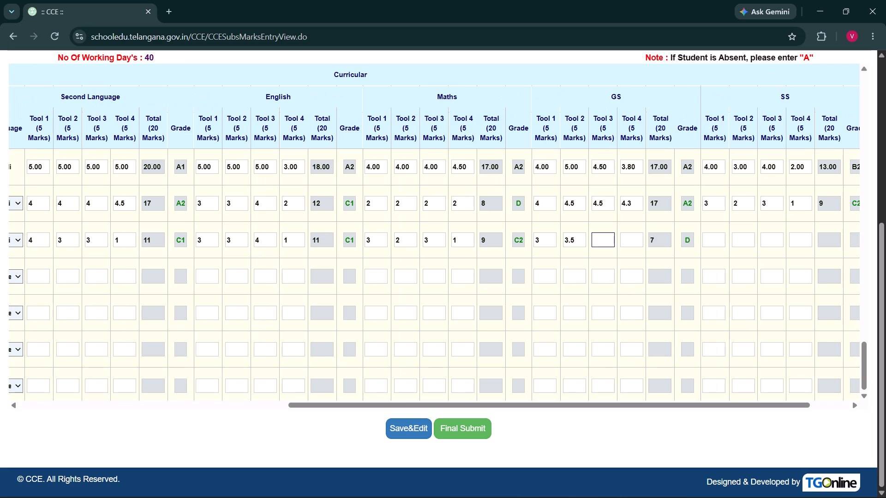
text(3.)
key(5)
key(Tab)
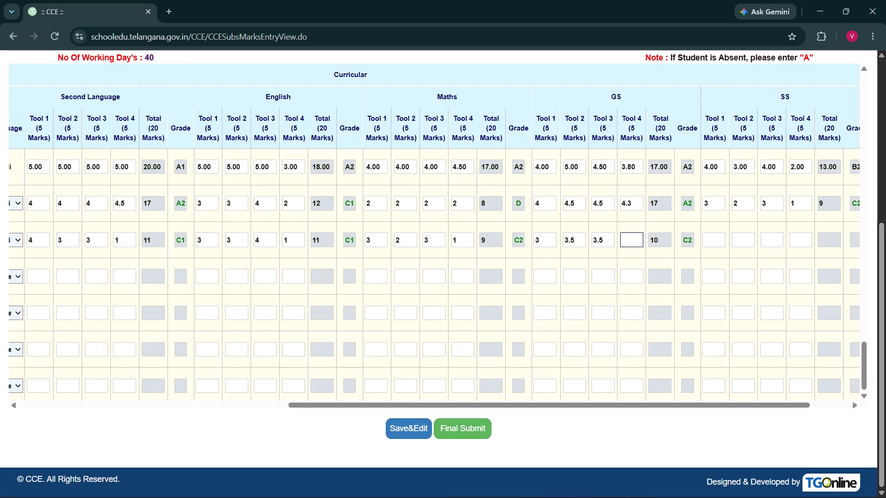
text(2.3)
key(Tab)
Enter row 54's SS marks for Tools 1 to 4 as 2, 2, 3 and 1.
key(2)
key(Tab)
key(2)
key(Tab)
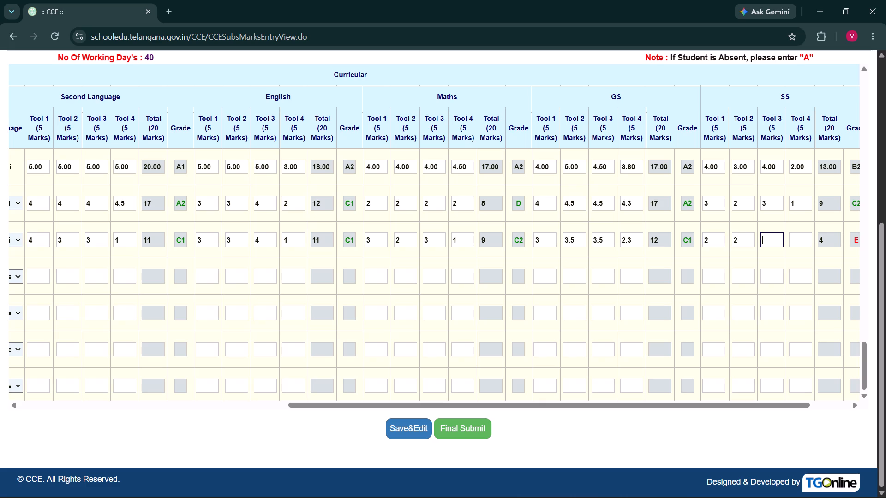
key(3)
key(Tab)
key(1)
key(Tab)
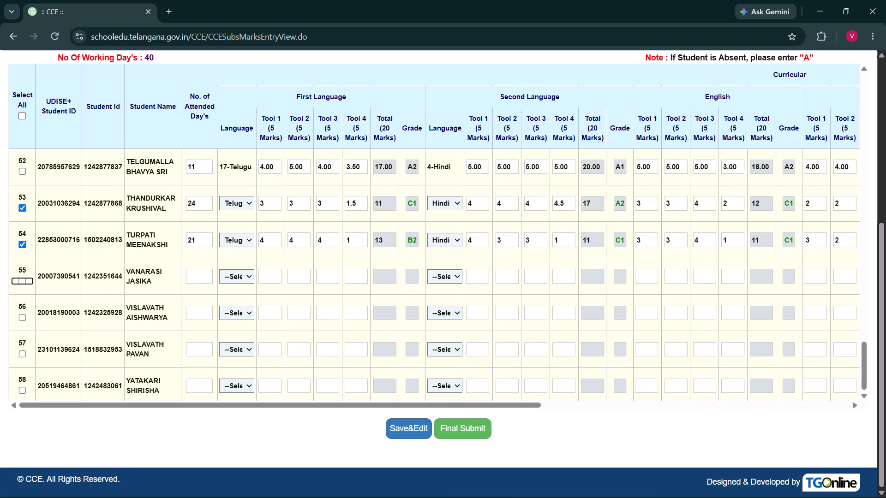
Check row 54's overall total marks and grade at the end of the marks table.
key(Right)
key(Right)
key(Right)
key(Right)
key(Right)
key(Right)
key(Right)
key(Right)
key(Right)
key(Right)
key(Right)
key(Right)
key(Right)
key(Right)
key(Right)
key(Right)
key(Right)
key(Right)
key(Right)
key(Right)
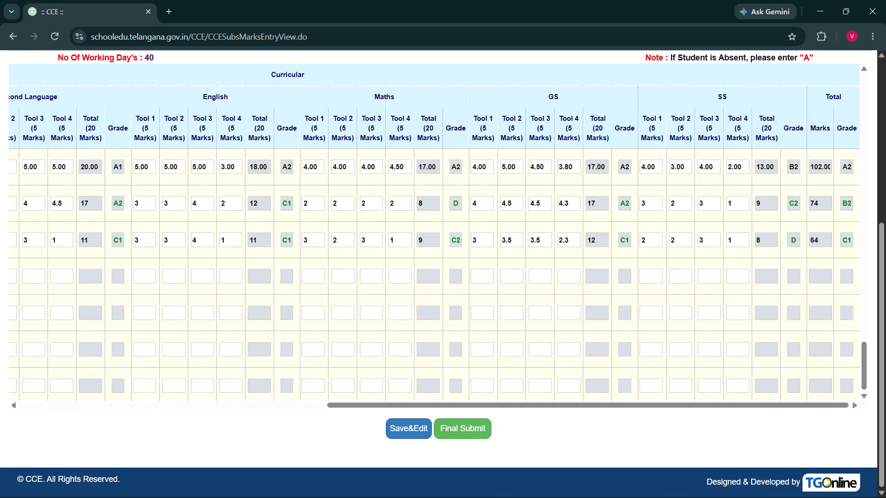
Mark row 55 for entry and set its number of attended days to 27.
key(Left)
key(Left)
key(Left)
key(Left)
key(Left)
key(Left)
key(Left)
key(Left)
key(Left)
key(Left)
key(Left)
key(Left)
key(Left)
key(Left)
key(Left)
key(Left)
key(Left)
key(Left)
key(Left)
key(Left)
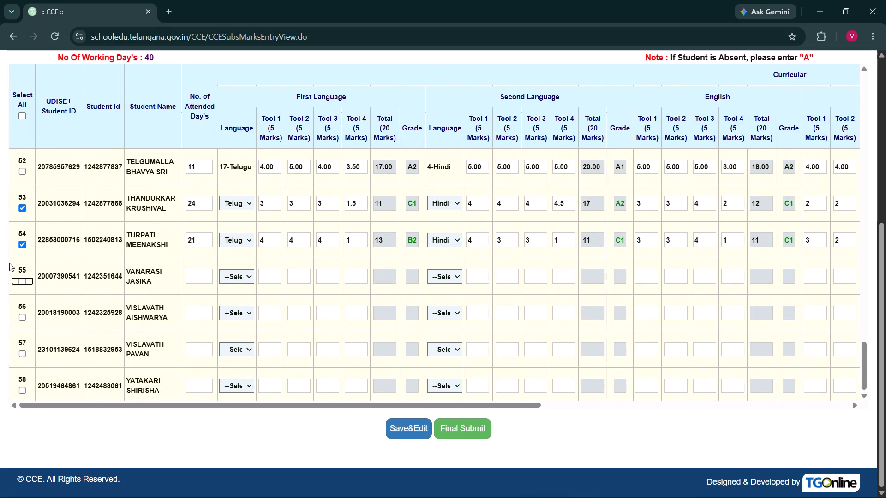
click(20, 285)
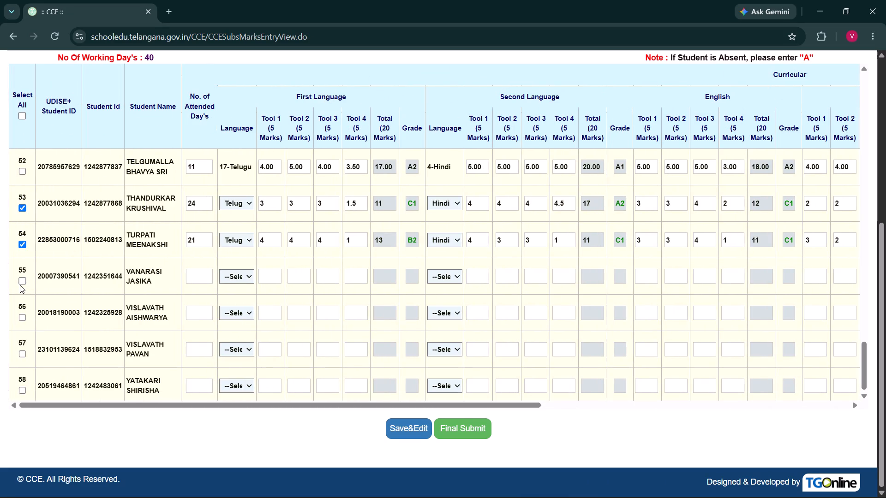
click(20, 280)
click(62, 275)
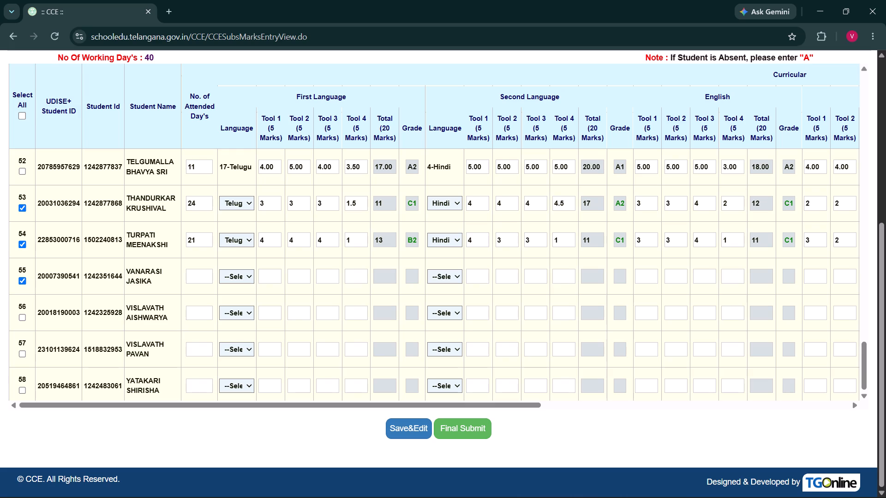
click(206, 279)
text(27)
Set row 55's First Language to Telugu.
key(Tab)
key(Return)
key(Down)
key(Return)
key(Tab)
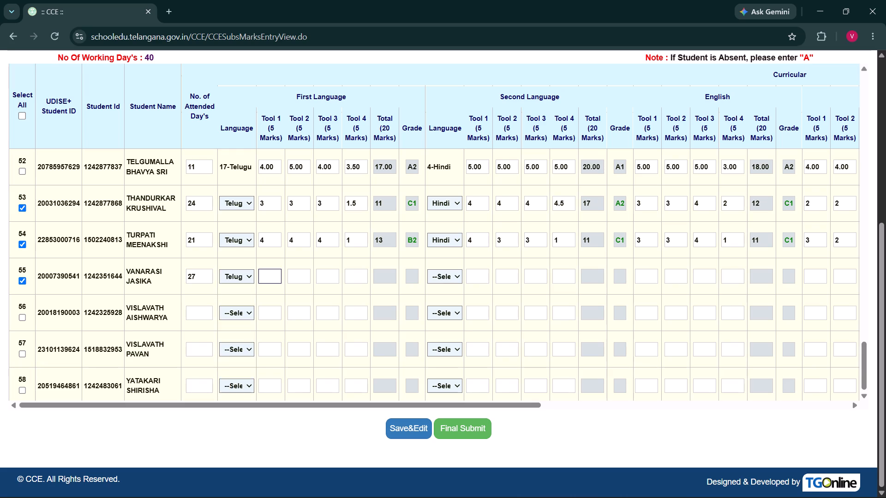
Enter row 55's First Language marks as 4 for each of Tools 1 to 4.
key(4)
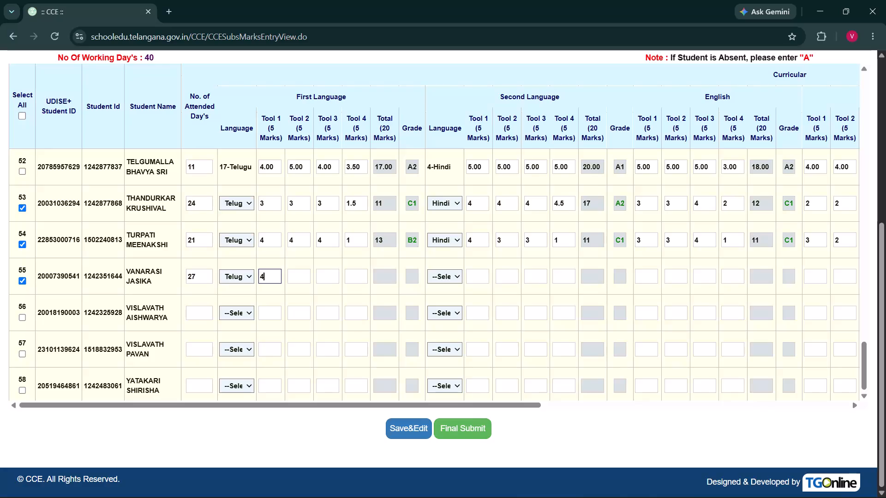
key(Tab)
key(4)
key(Tab)
key(4)
key(Tab)
key(4)
key(Tab)
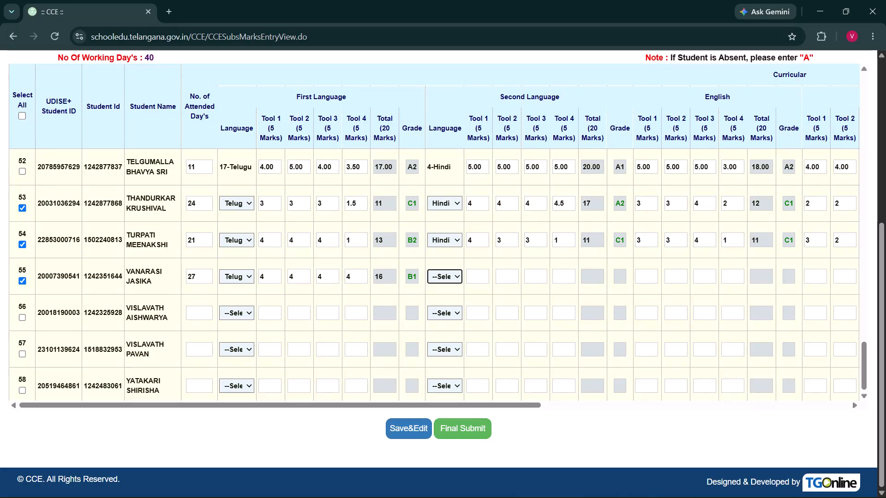
Set row 55's Second Language to Hindi.
key(Return)
key(Down)
key(Down)
key(Down)
key(Down)
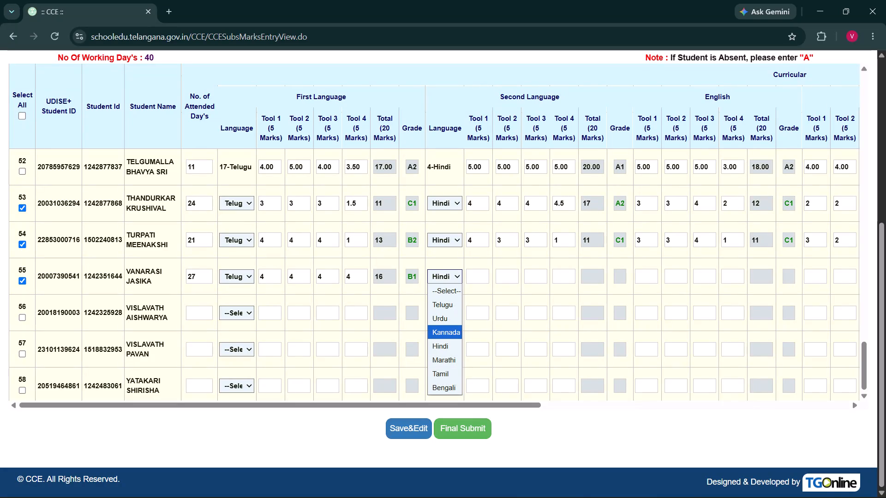
key(Return)
key(Tab)
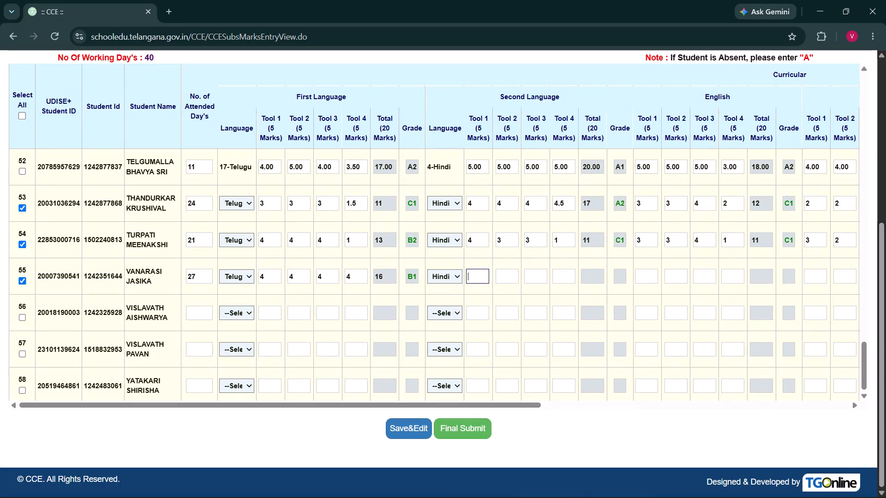
Enter row 55's Second Language marks as 5 for each of Tools 1 to 4.
key(5)
key(Tab)
key(5)
key(Tab)
key(5)
key(Tab)
key(5)
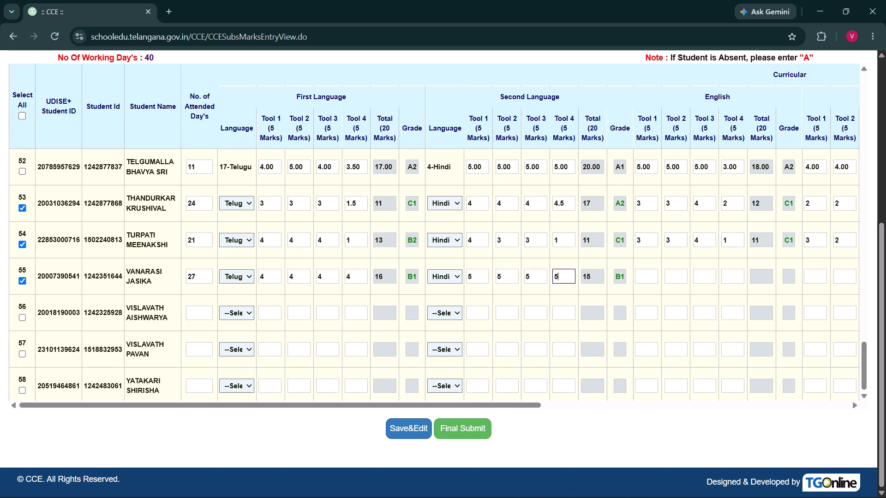
key(Tab)
Enter row 55's English marks for Tools 1 to 4 as 3, 4, 4 and 2.
key(3)
key(Tab)
key(4)
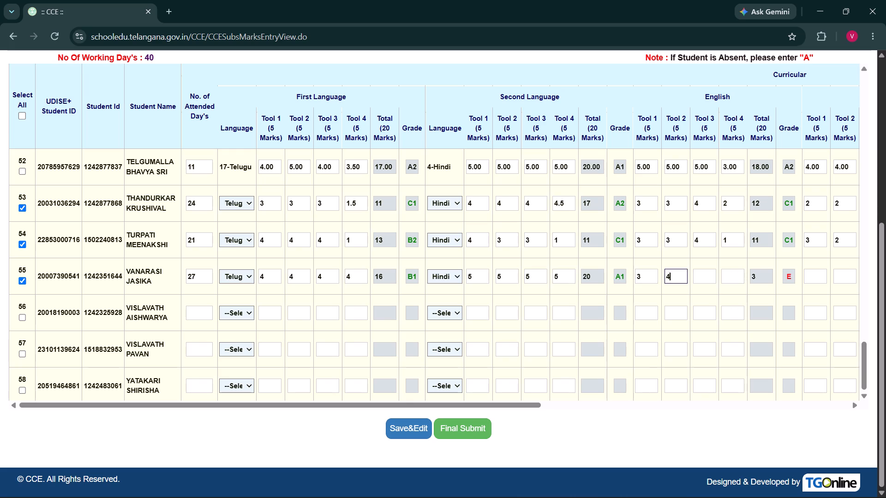
key(Tab)
key(4)
key(Tab)
key(2)
key(Tab)
Enter row 55's Maths marks for Tools 1 to 4 as 4, 4, 4 and 2.
key(4)
key(Tab)
key(4)
key(Tab)
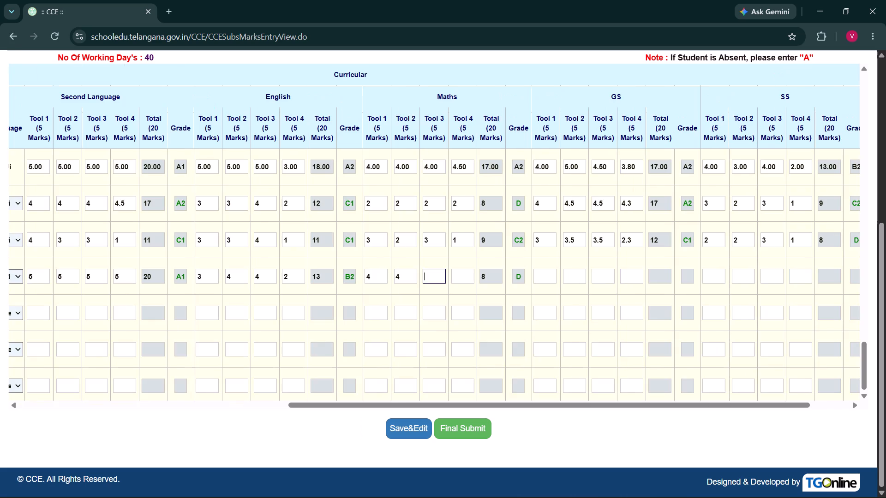
key(4)
key(Tab)
key(2)
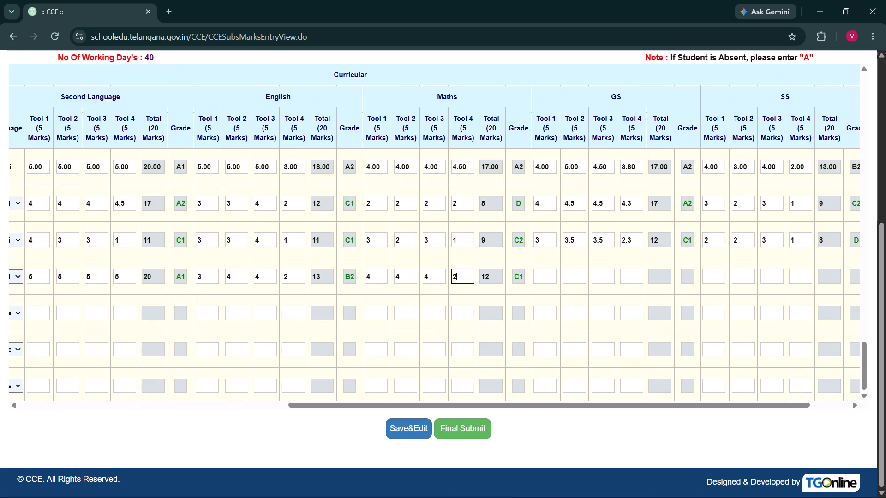
key(Tab)
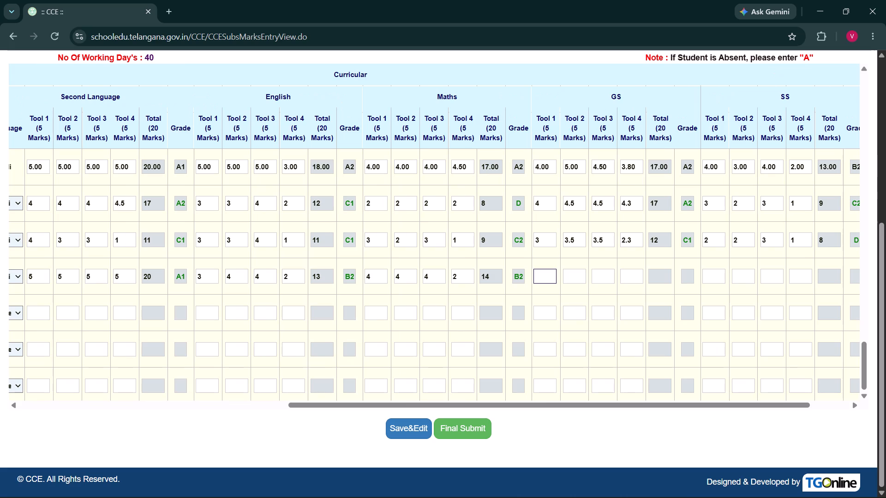
Enter row 55's GS marks for Tools 1 to 4 as 4, 4.45, 4.5 and 5.
key(4)
key(Tab)
text(4.45)
key(Tab)
text(4.5)
key(Tab)
key(5)
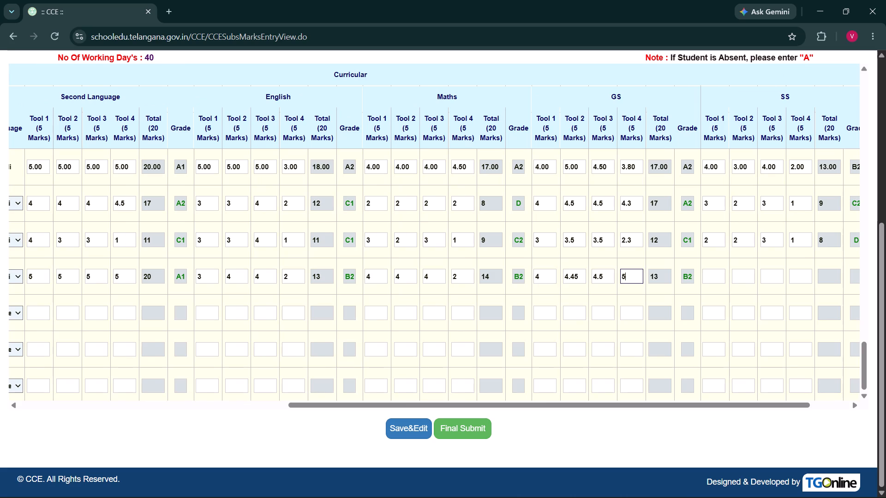
key(Tab)
Enter row 55's SS marks for Tools 1 to 4 as 2, 2, 4 and 1.
key(2)
key(Tab)
key(2)
key(Tab)
key(4)
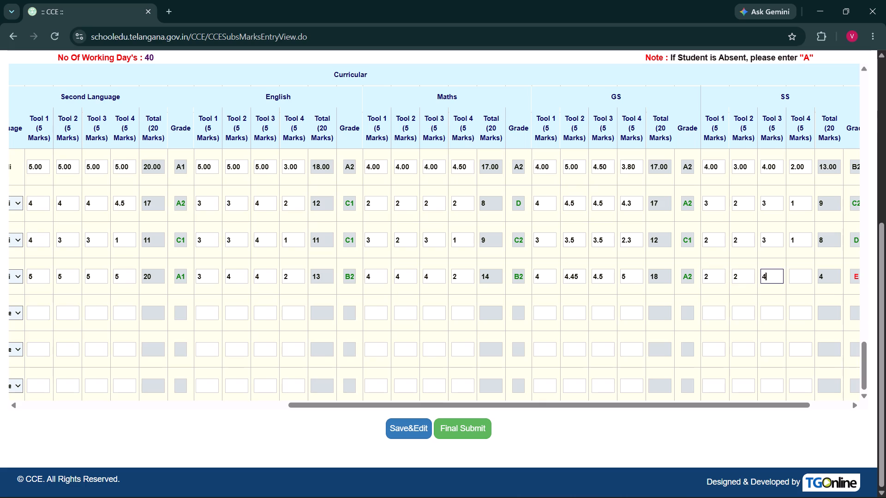
key(Tab)
key(1)
key(Tab)
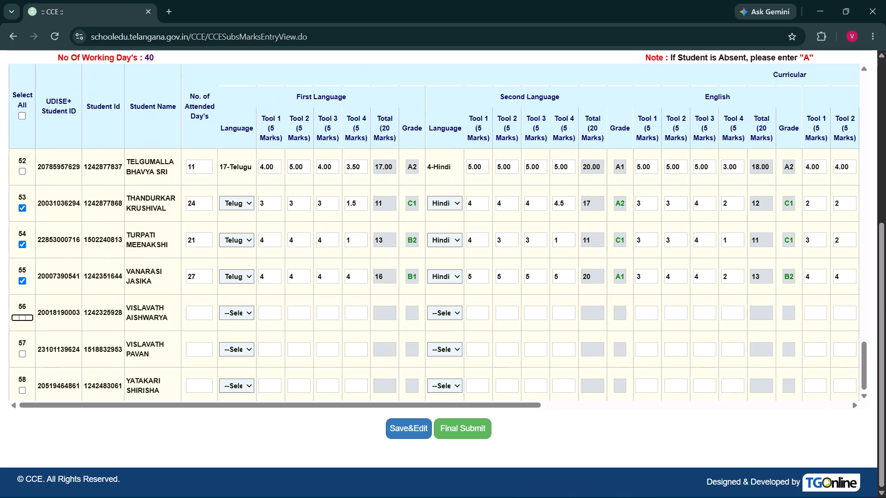
Check row 55's overall total marks and grade at the end of the marks table.
key(Right)
key(Right)
key(Right)
key(Right)
key(Right)
key(Right)
key(Right)
key(Right)
key(Right)
key(Right)
key(Right)
key(Right)
key(Right)
key(Right)
key(Right)
key(Right)
key(Right)
key(Right)
key(Right)
key(Right)
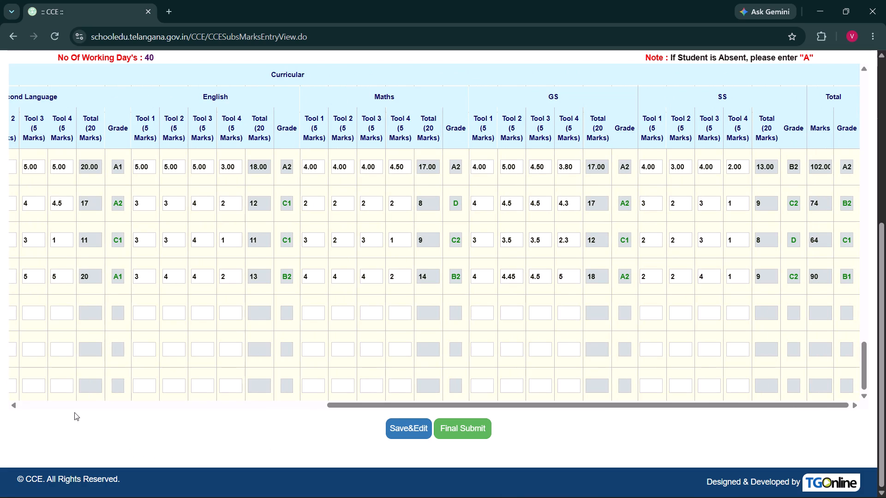
Save the entered marks for rows 53 to 55 while keeping them editable, without submitting them finally.
click(420, 432)
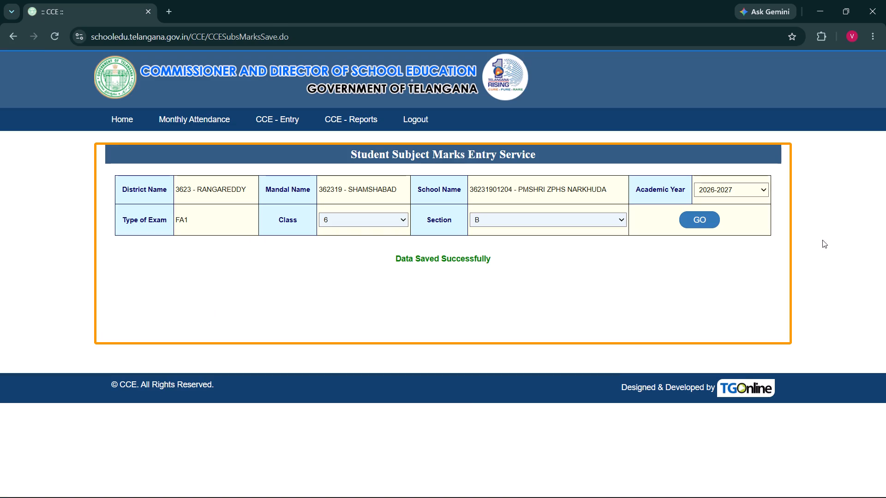
Reload the FA1 marks entry list for Class 6, Section B, academic year 2026-2027.
click(698, 213)
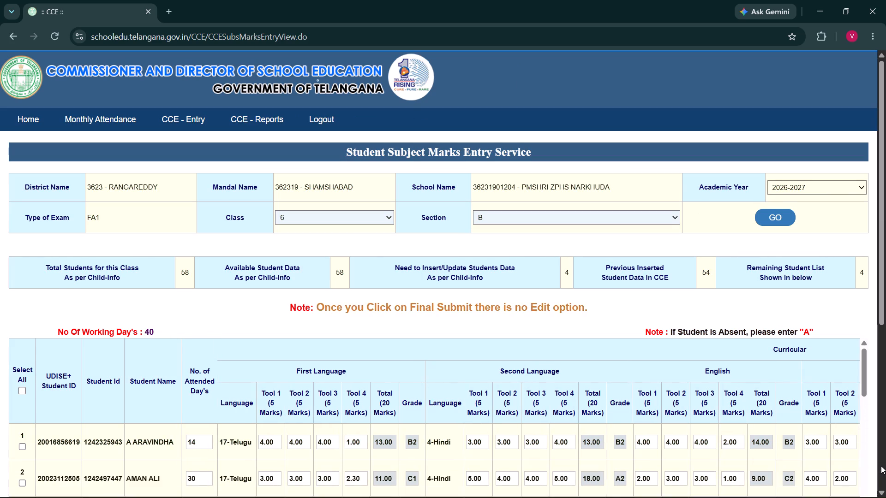
Select row 56 in the marks table for entry and set its number of attended days to 23.
click(881, 466)
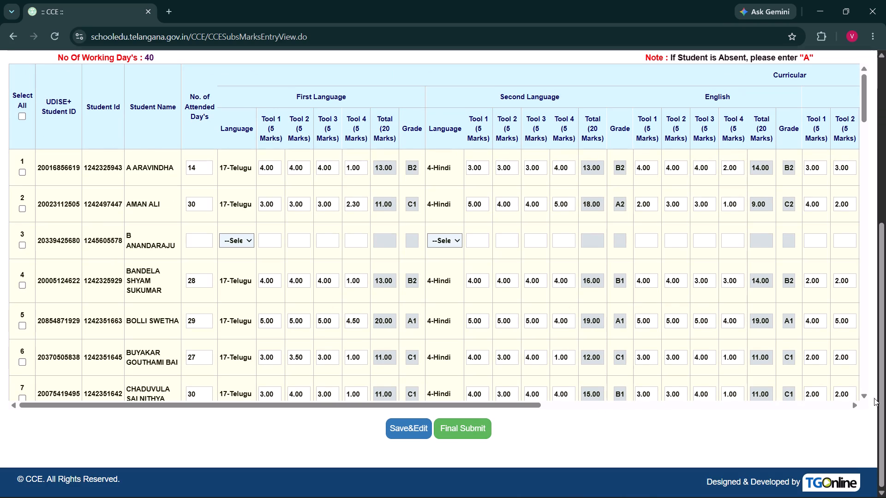
click(860, 393)
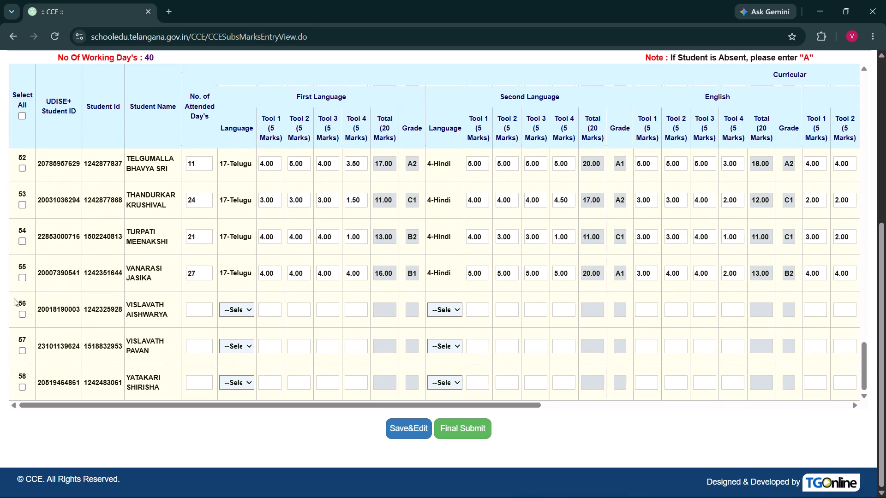
click(25, 316)
text(23)
key(Tab)
text(23)
key(Tab)
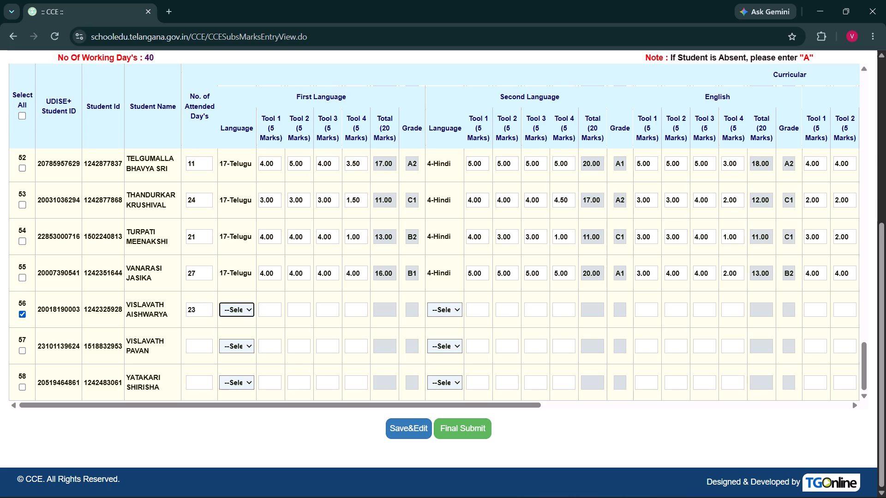
Set row 56's first language to Telugu and enter Tools 1 to 4 marks as 4, 4, 3 and 2.
key(Return)
key(Down)
key(Return)
key(Tab)
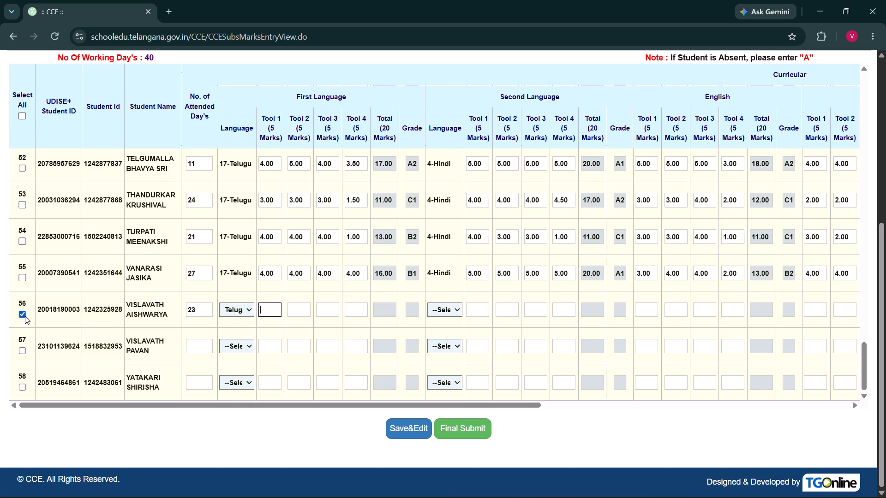
key(4)
key(Tab)
key(4)
key(Tab)
key(3)
key(Tab)
key(2)
key(Tab)
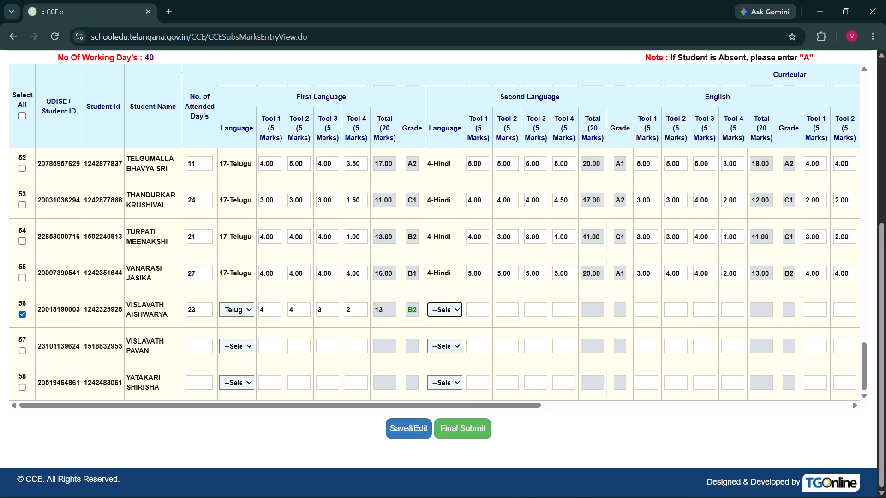
Set row 56's second language to Hindi and enter Tools 1 to 4 marks as 4, 4, 4 and 4.5.
key(Return)
key(Down)
key(Down)
key(Down)
key(Down)
key(Return)
key(Tab)
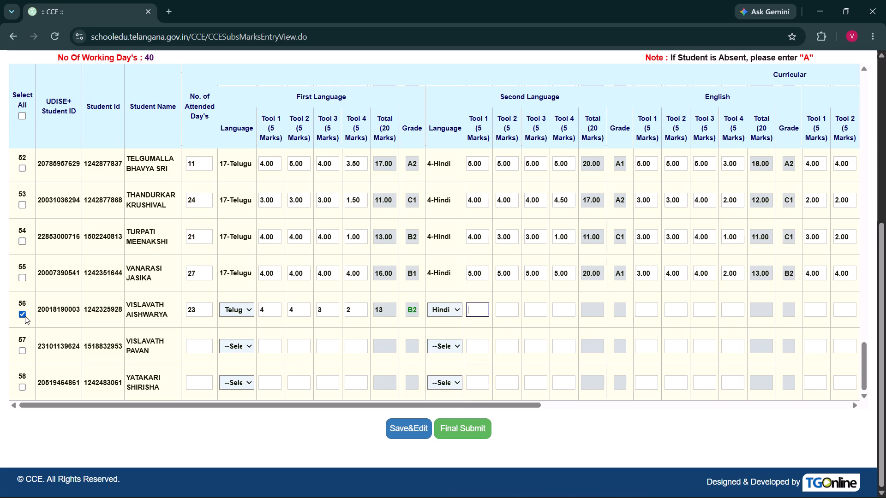
key(4)
key(Tab)
key(4)
key(Tab)
key(4)
key(Tab)
text(4.5)
key(Tab)
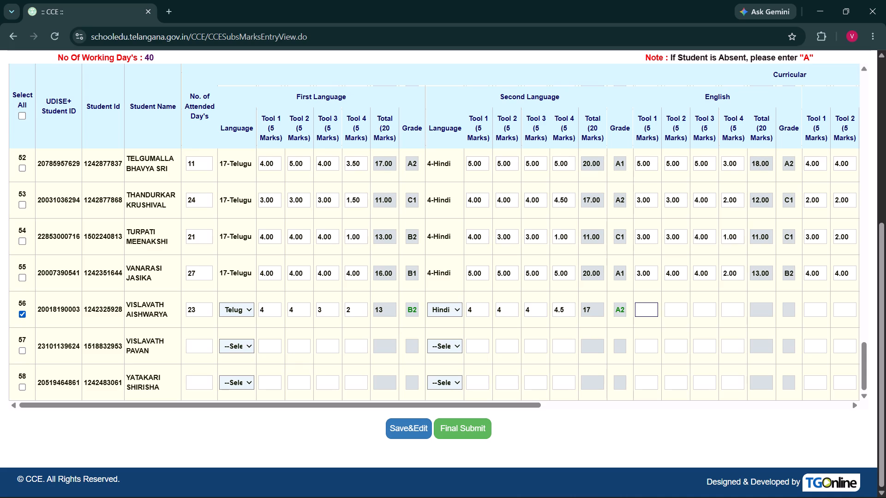
Enter row 56's English marks for Tools 1 to 4 as 4, 4, 5 and 2.
key(4)
key(Tab)
key(4)
key(Tab)
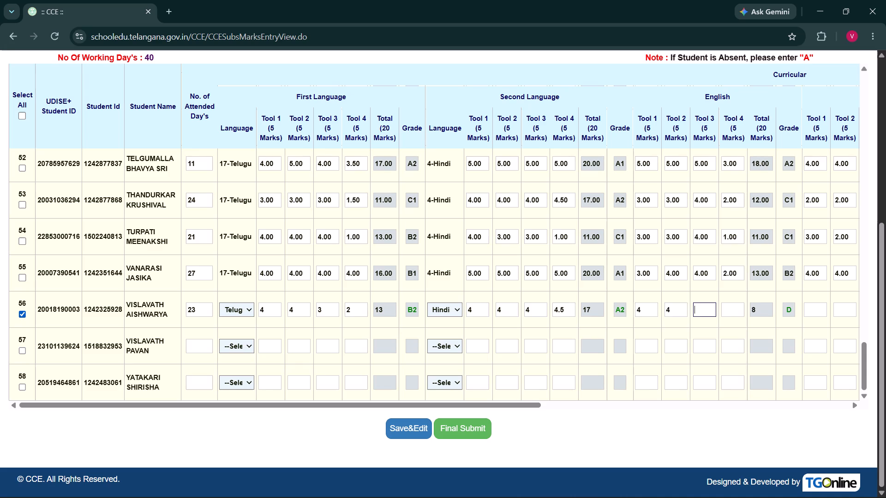
key(5)
key(Tab)
key(2)
key(Tab)
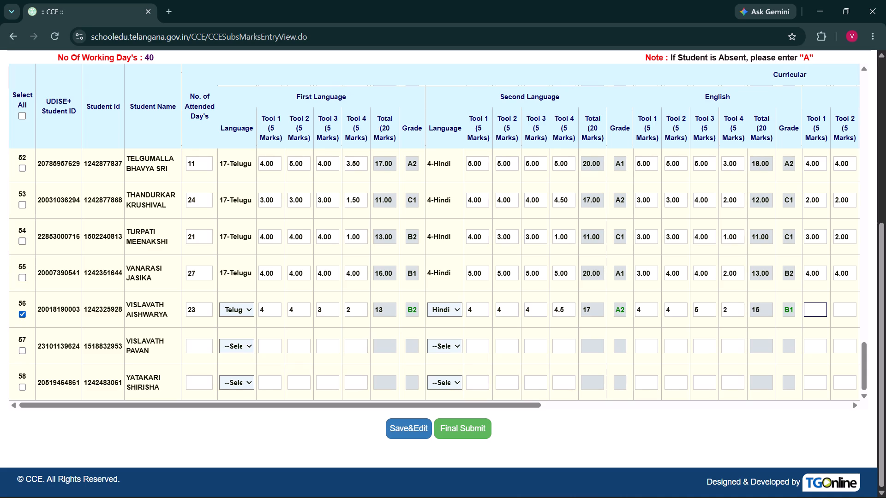
Enter row 56's Maths marks for Tools 1 to 4 as 4, 3, 4 and 2.
key(4)
key(Tab)
key(3)
key(Tab)
key(4)
key(Tab)
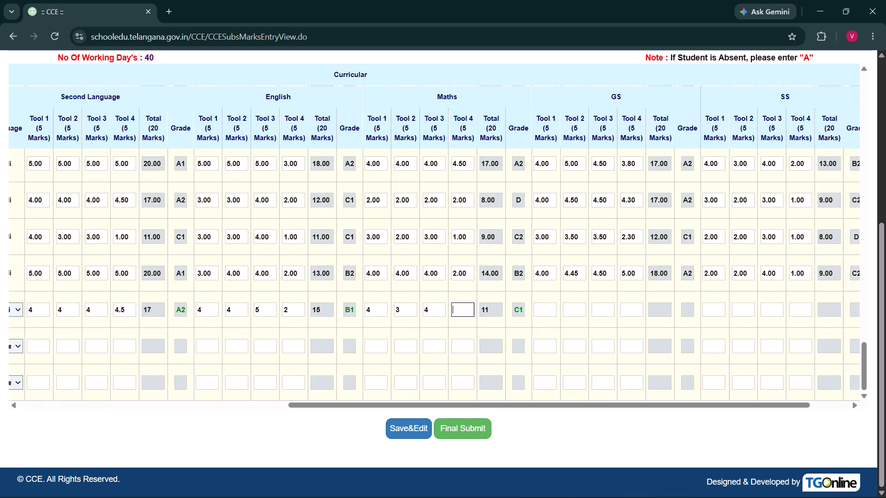
key(2)
key(Tab)
Enter row 56's GS marks for Tools 1 to 4 as 4, 4.5, 3.5 and 2.8.
key(4)
key(Tab)
text(4.5)
key(Tab)
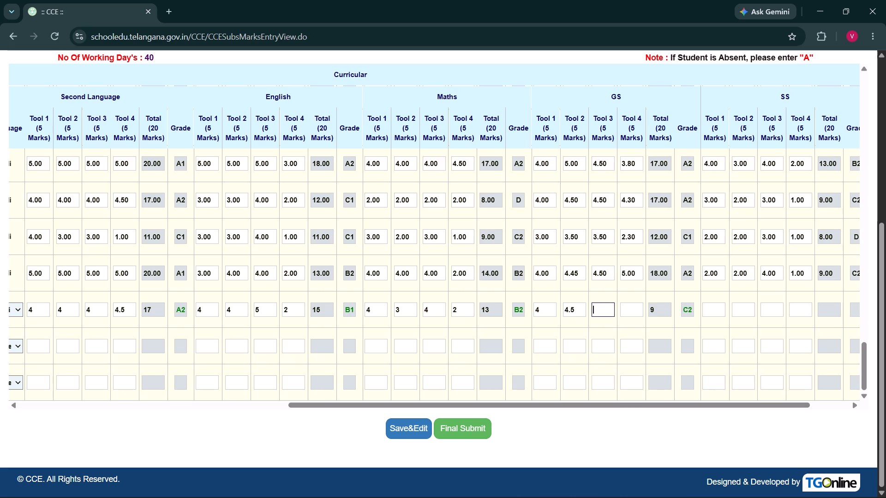
text(3.5)
key(Tab)
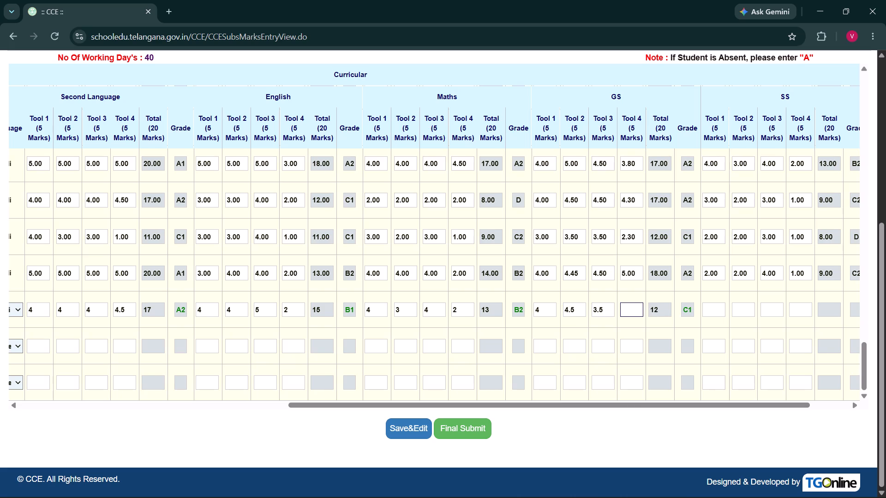
text(2.8)
key(Tab)
Enter row 56's SS marks for Tools 1 to 4 as 3, 4, 4 and 2.
key(3)
key(Tab)
key(4)
key(Tab)
key(4)
key(Tab)
key(2)
key(Tab)
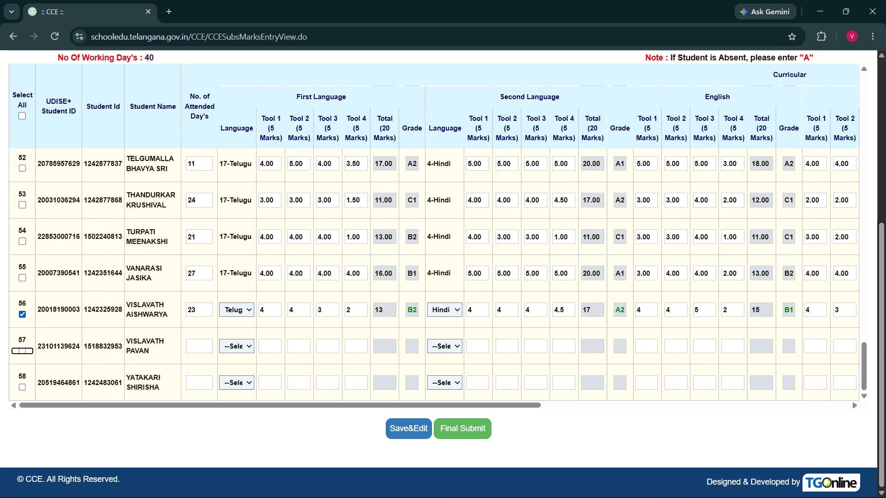
Check row 56's overall total marks and grade at the end of the marks table.
key(Right)
key(Right)
key(Right)
key(Right)
key(Right)
key(Right)
key(Right)
key(Right)
key(Right)
key(Right)
key(Right)
key(Right)
key(Right)
key(Right)
key(Right)
key(Right)
key(Right)
key(Right)
key(Right)
key(Right)
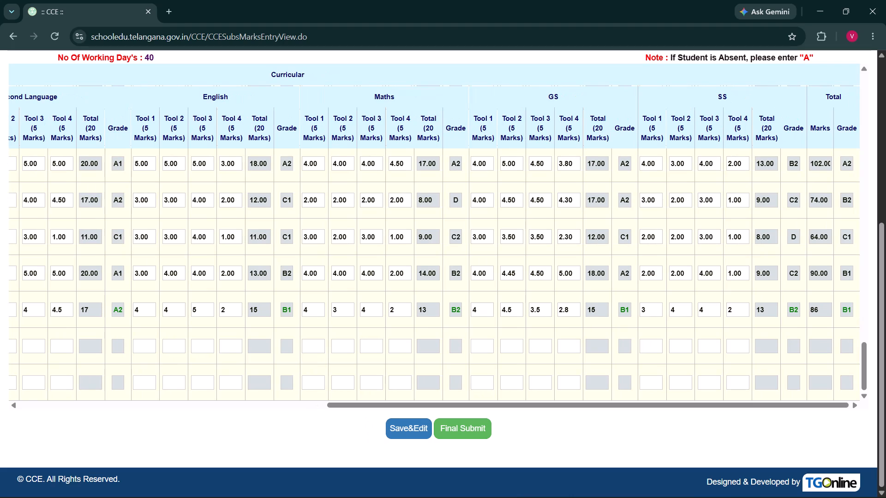
key(Left)
key(Left)
key(Left)
key(Left)
key(Left)
key(Left)
key(Left)
key(Left)
key(Left)
key(Left)
key(Left)
key(Left)
key(Left)
key(Left)
key(Left)
key(Left)
key(Left)
key(Left)
key(Left)
key(Left)
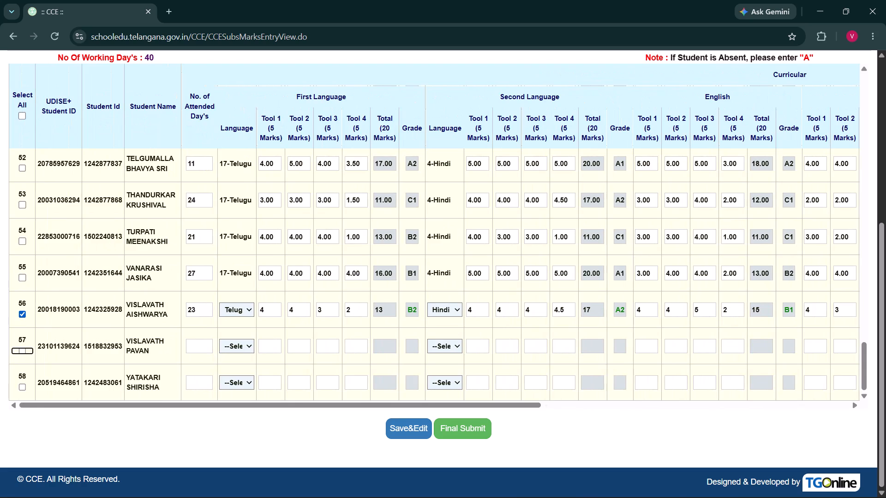
Select row 57 in the marks table for entry and set its number of attended days to 21.
click(19, 346)
click(24, 349)
key(Tab)
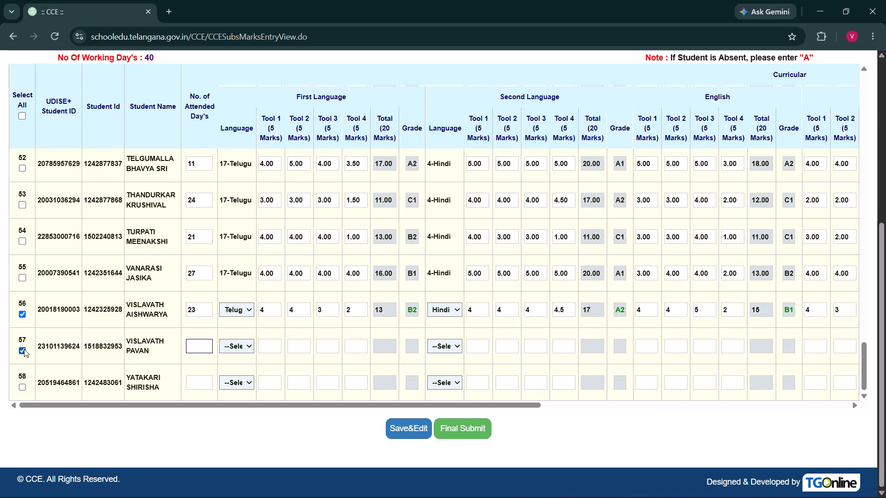
text(21)
key(Tab)
Set row 57's first language to Telugu and enter Tools 1 to 4 marks as 4, 4, 4 and 2.1.
key(Return)
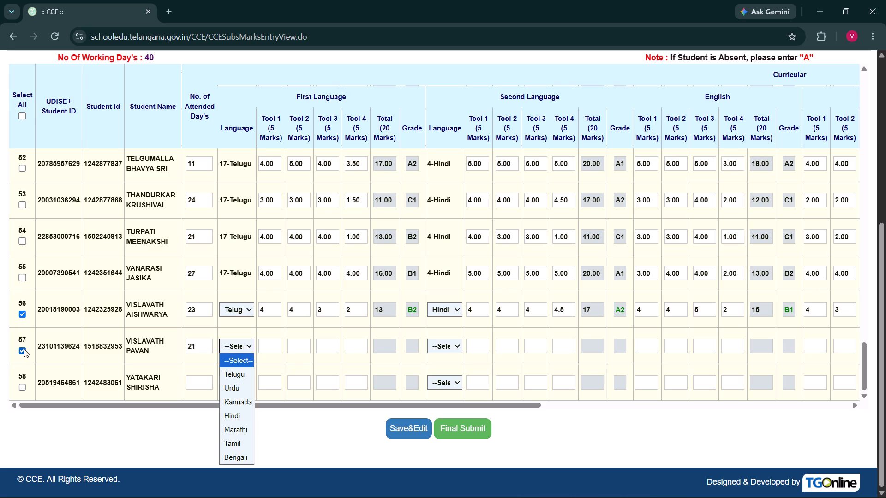
key(Down)
key(Down)
key(Down)
key(Down)
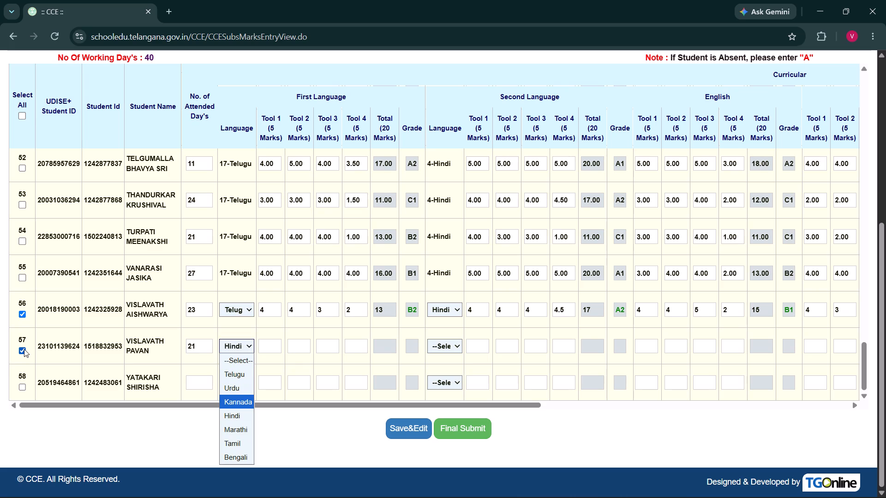
key(Up)
key(Up)
key(Up)
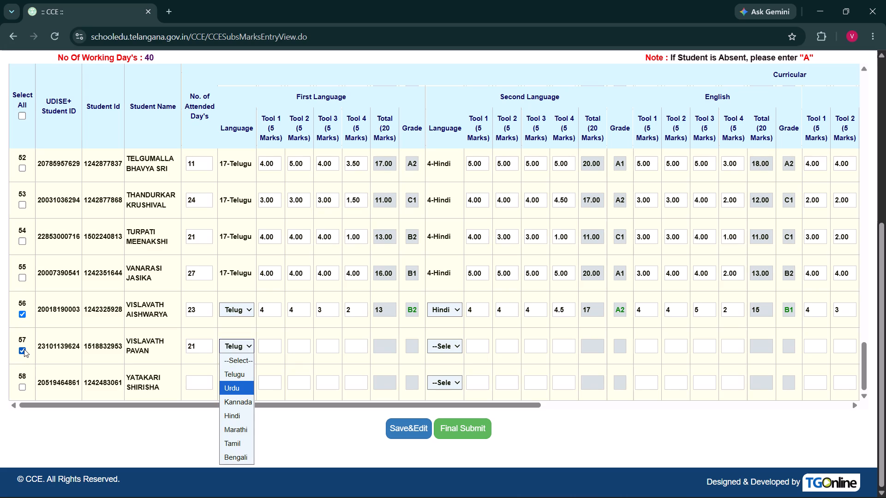
key(Return)
key(Tab)
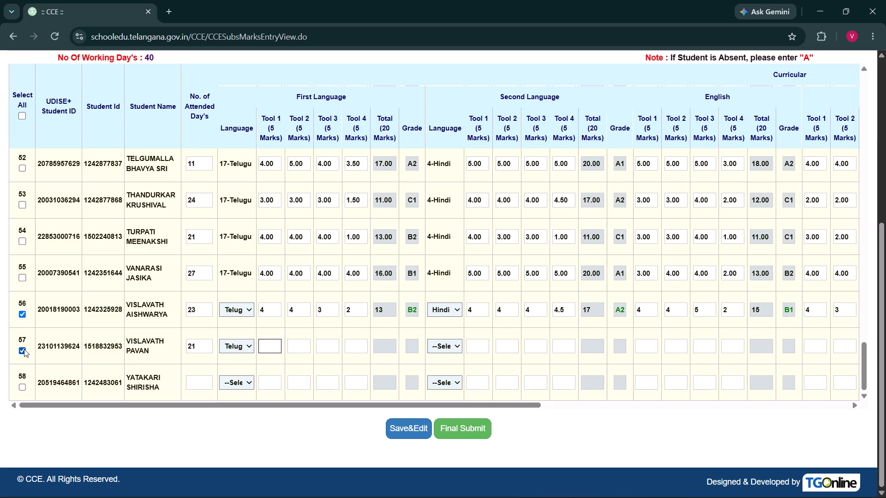
key(4)
key(Tab)
key(4)
key(Tab)
key(4)
key(Tab)
text(2.1)
key(Tab)
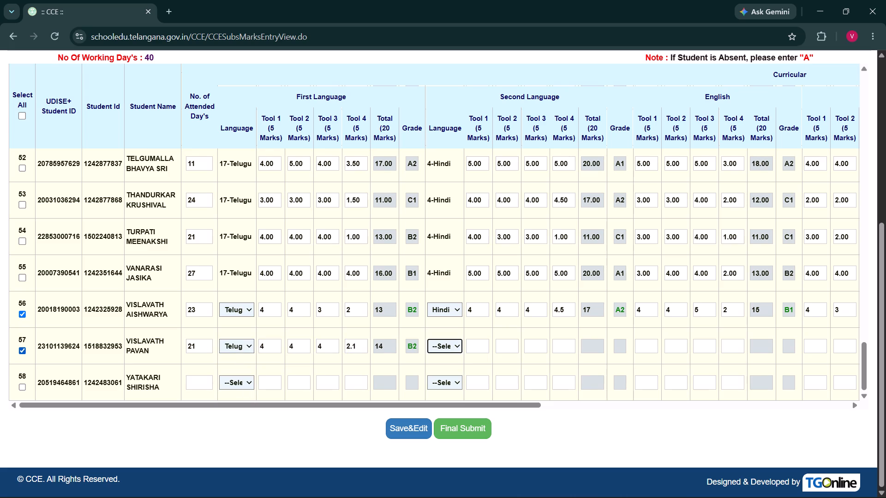
Set row 57's second language to Hindi and enter Tools 1 to 4 marks as 4, 5, 4 and 4.5.
key(Return)
key(Down)
key(Down)
key(Down)
key(Down)
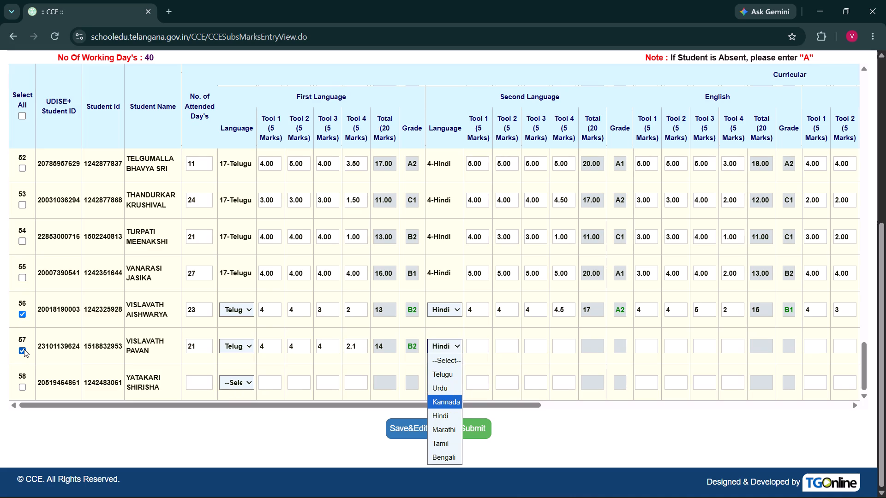
key(Return)
key(Tab)
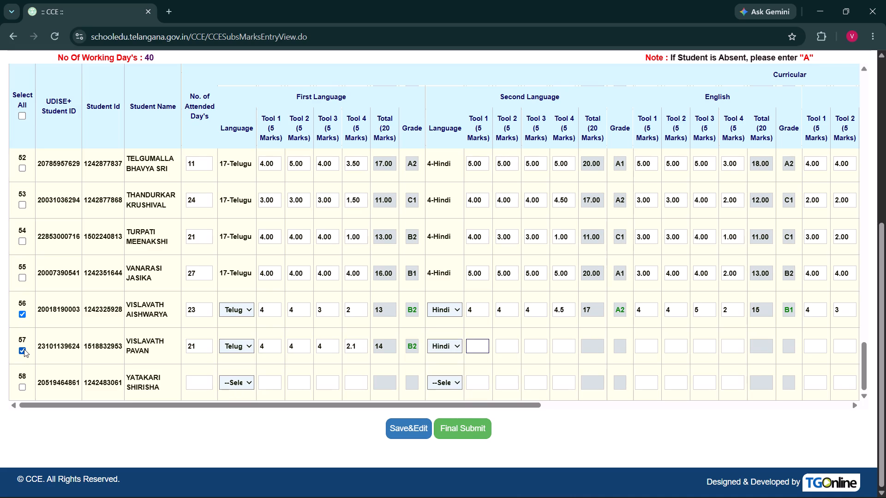
key(4)
key(Tab)
key(5)
key(Tab)
key(4)
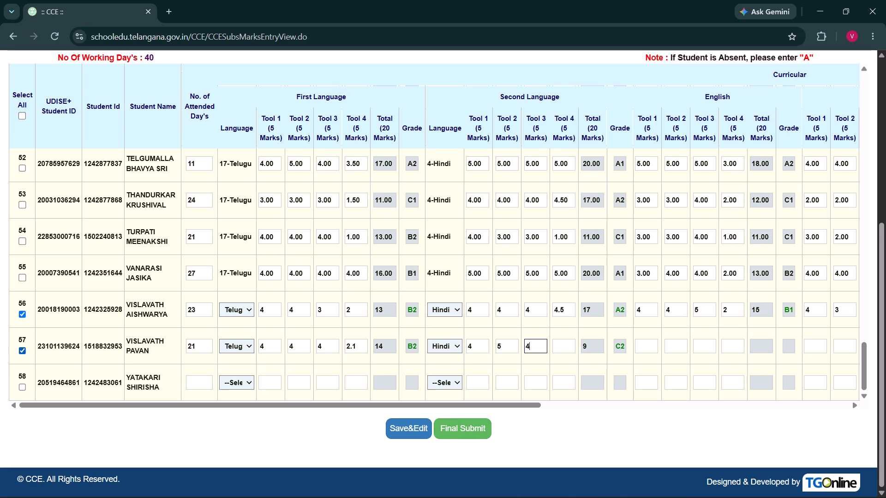
key(Tab)
text(4.5)
key(Tab)
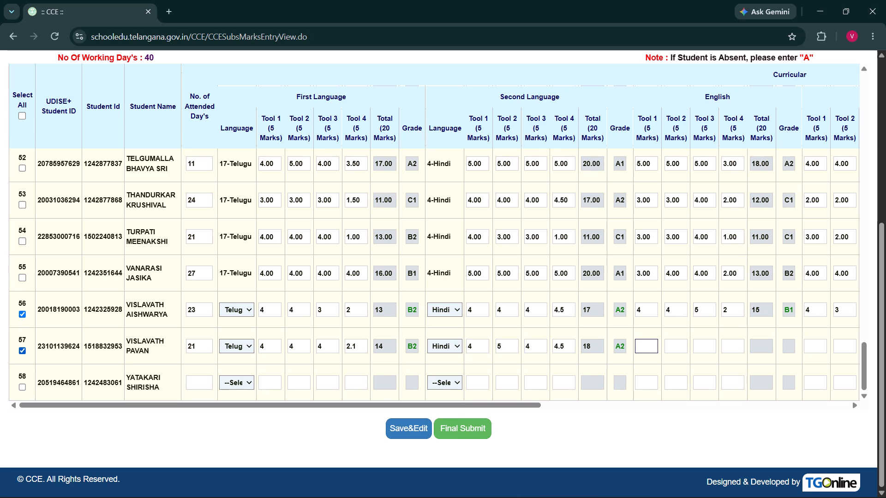
Enter row 57's English marks for Tools 1 to 4 as 4, 4, 3 and 3.
key(4)
key(Tab)
key(4)
key(Tab)
key(3)
key(Tab)
key(3)
key(Tab)
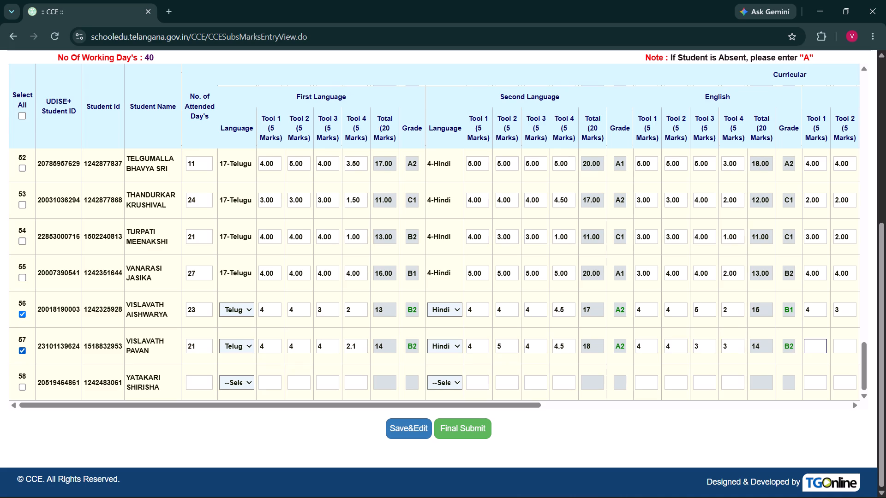
Enter row 57's Maths marks for Tools 1 to 4 as 4, 4, 4 and 1.
key(4)
key(Tab)
key(4)
key(Tab)
key(4)
key(Tab)
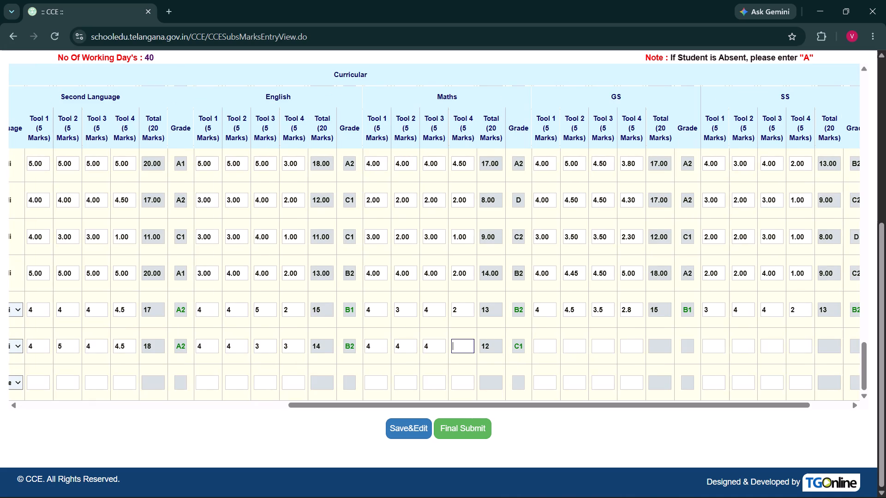
key(1)
key(Tab)
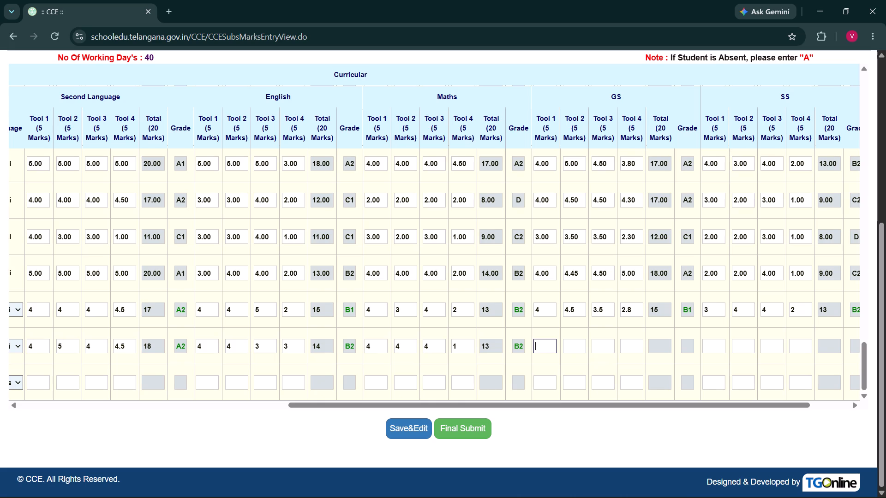
Enter row 57's GS marks for Tools 1 to 4 as 3.5, 4, 4 and 2.3.
text(3.5)
key(Tab)
key(4)
key(Tab)
key(4)
key(Tab)
text(2.3)
key(Tab)
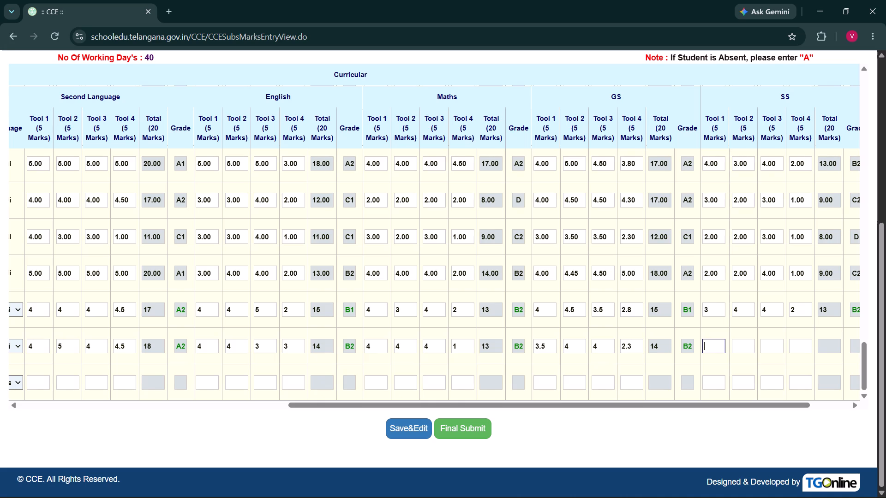
Enter row 57's SS marks for Tools 1 to 4 as 4, 3, 5 and 2.
key(4)
key(Tab)
key(3)
key(Tab)
key(5)
key(Tab)
key(2)
key(Tab)
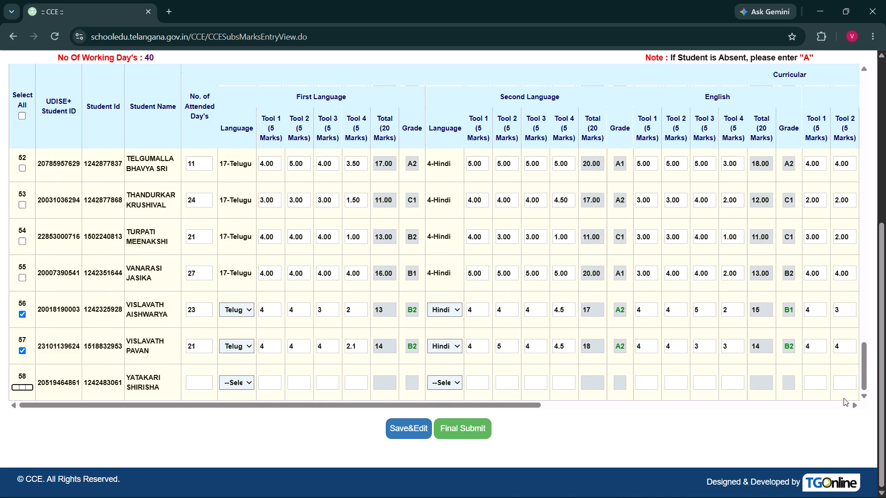
Check row 57's overall total marks and grade at the end of the marks table.
key(Right)
key(Right)
key(Right)
key(Right)
key(Right)
key(Right)
key(Right)
key(Right)
key(Right)
key(Right)
key(Right)
key(Right)
key(Right)
key(Right)
key(Right)
key(Right)
key(Right)
key(Right)
key(Right)
key(Right)
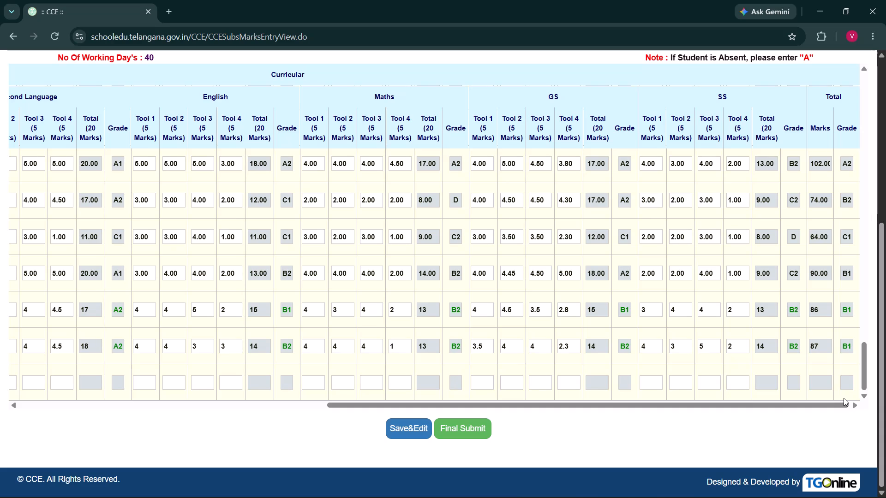
Select row 58 in the marks table for entry and set its number of attended days to 26.
key(Left)
key(Left)
key(Left)
key(Left)
key(Left)
key(Left)
key(Left)
key(Left)
key(Left)
key(Left)
key(Left)
key(Left)
key(Left)
key(Left)
key(Left)
key(Left)
key(Left)
key(Left)
key(Left)
key(Left)
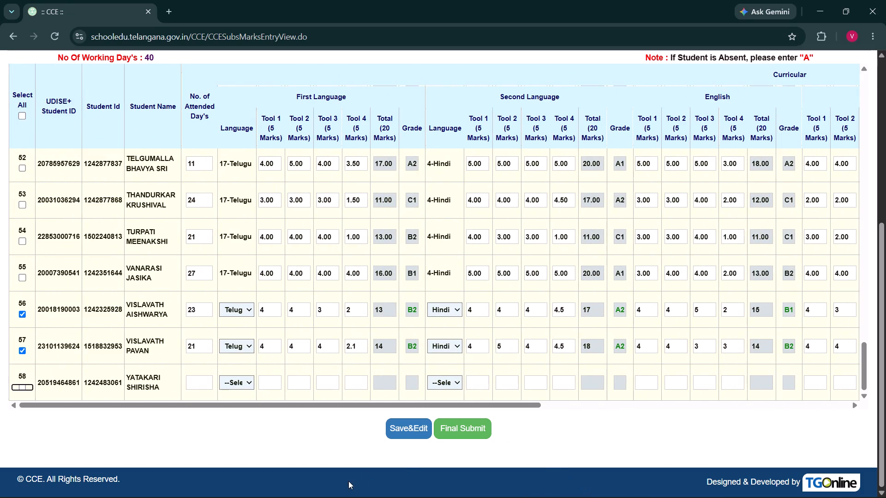
click(19, 389)
key(Tab)
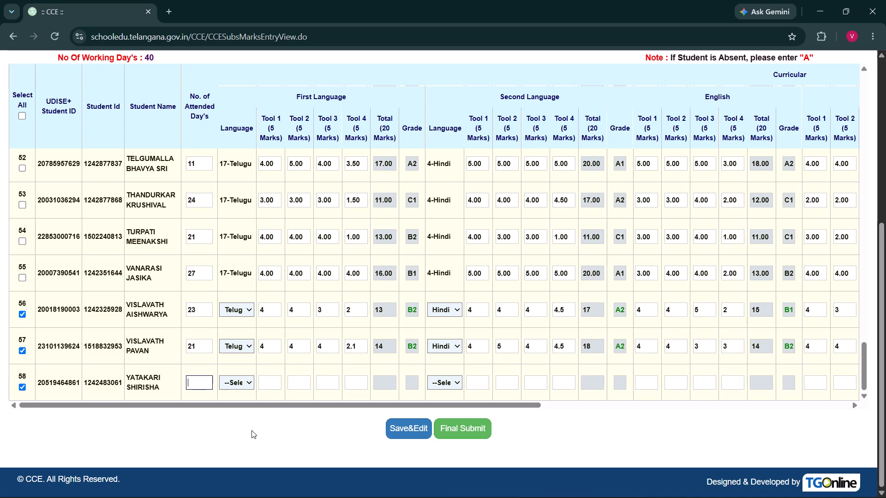
text(26)
key(Tab)
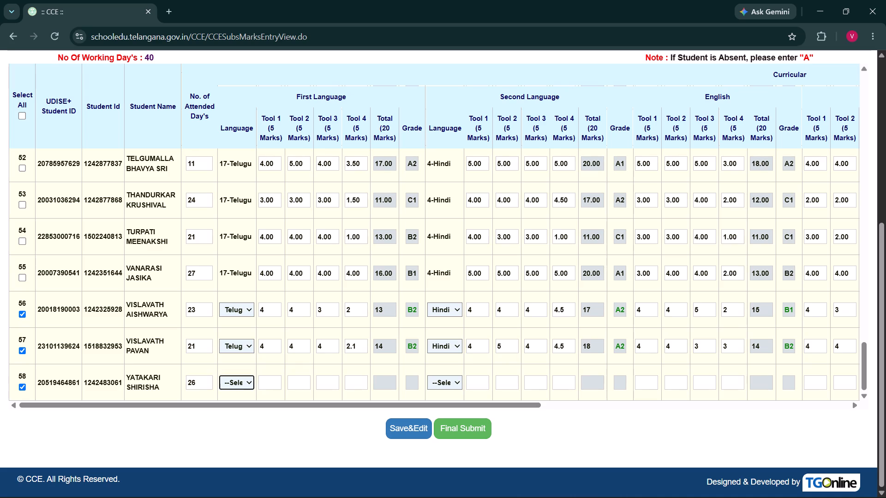
Set row 58's first language to Telugu and enter Tools 1 to 4 marks as 4, 5, 4 and 2.5.
key(Return)
key(Down)
key(Return)
key(Tab)
key(4)
key(Tab)
key(5)
key(Tab)
key(4)
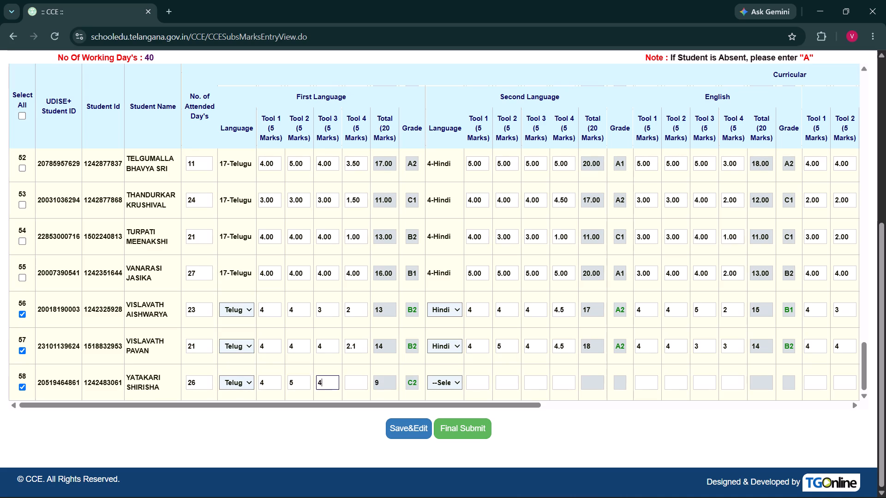
key(Tab)
text(2.5)
key(Tab)
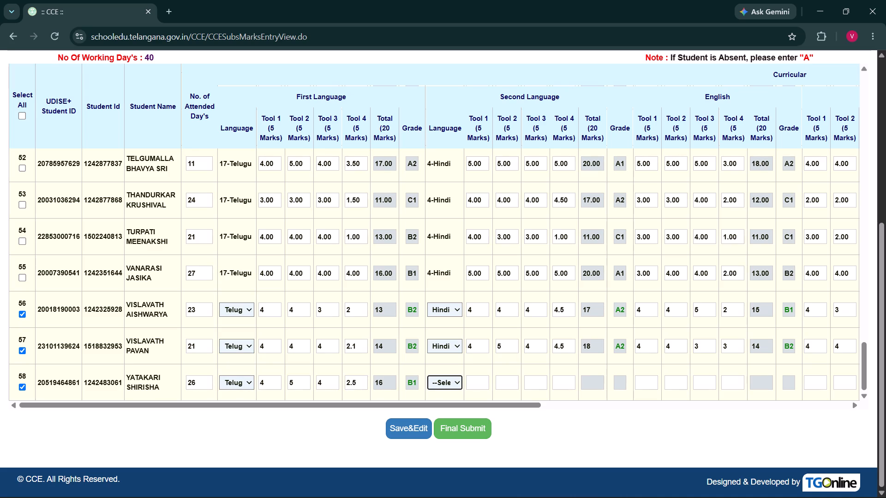
Set row 58's second language to Hindi and enter Tools 1 to 4 marks as 5, 5, 5 and 3.
key(Return)
key(Down)
key(Down)
key(Down)
key(Down)
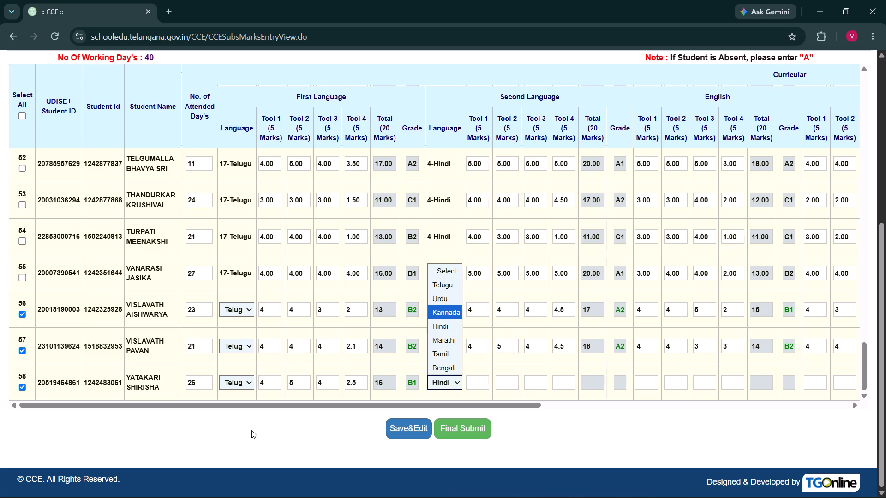
key(Return)
key(Tab)
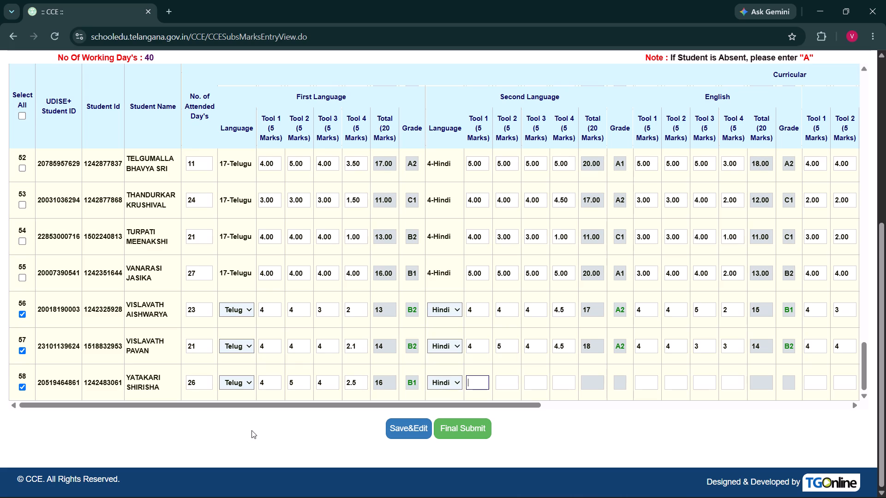
key(5)
key(Tab)
key(5)
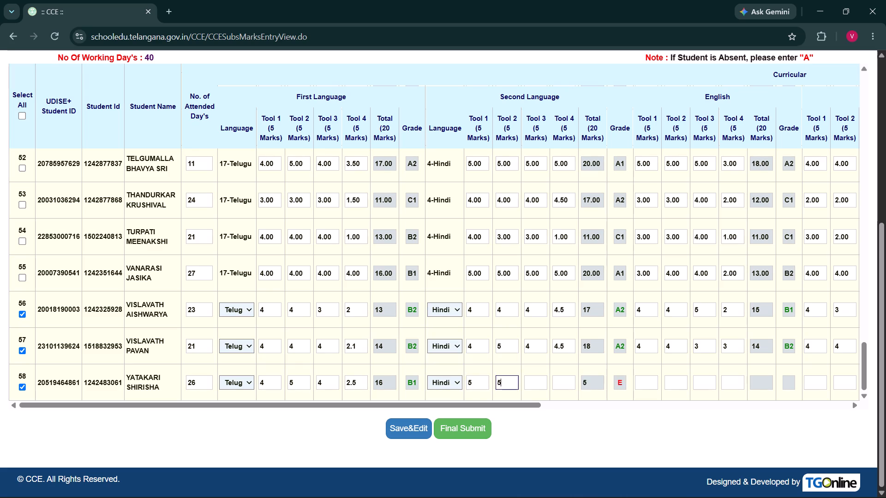
key(Tab)
key(5)
key(Tab)
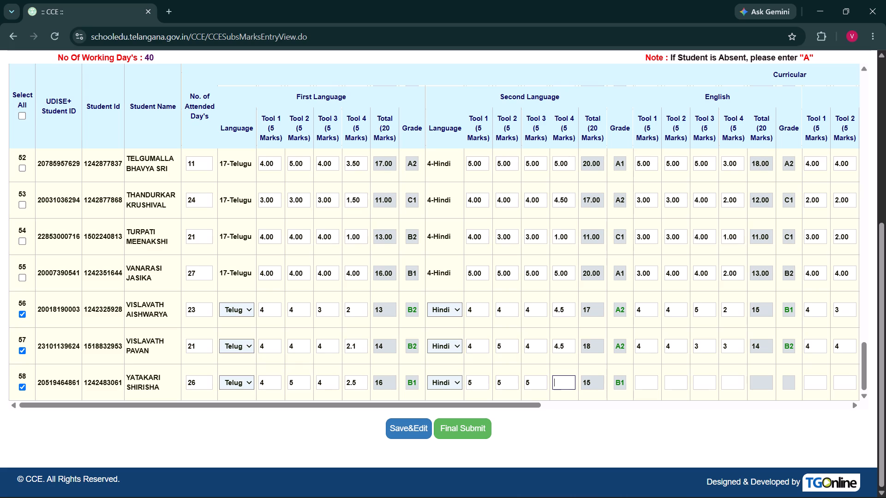
key(3)
key(Tab)
Enter row 58's English marks for Tools 1 to 4 as 4, 4, 5 and 3.
key(4)
key(Tab)
key(4)
key(Tab)
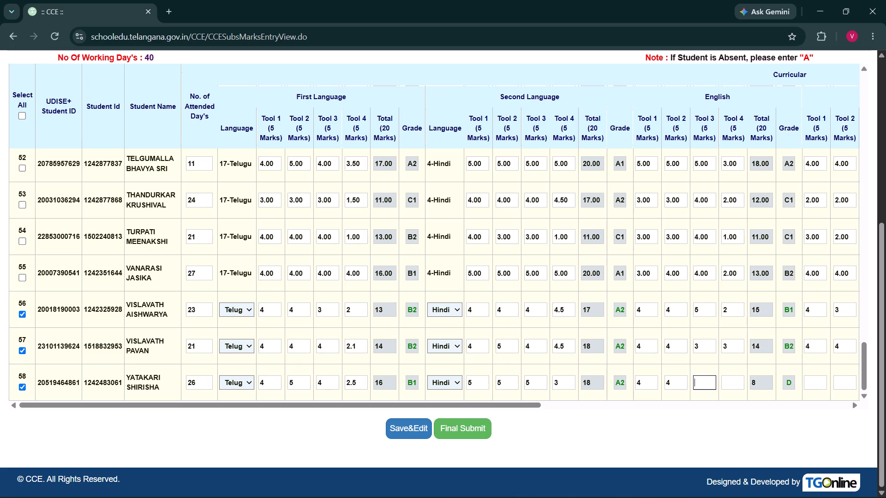
key(5)
key(Tab)
key(3)
key(Tab)
Enter row 58's Maths marks for Tools 1 to 4 as 4, 4, 4 and 2.
key(4)
key(Tab)
key(4)
key(Tab)
key(4)
key(Tab)
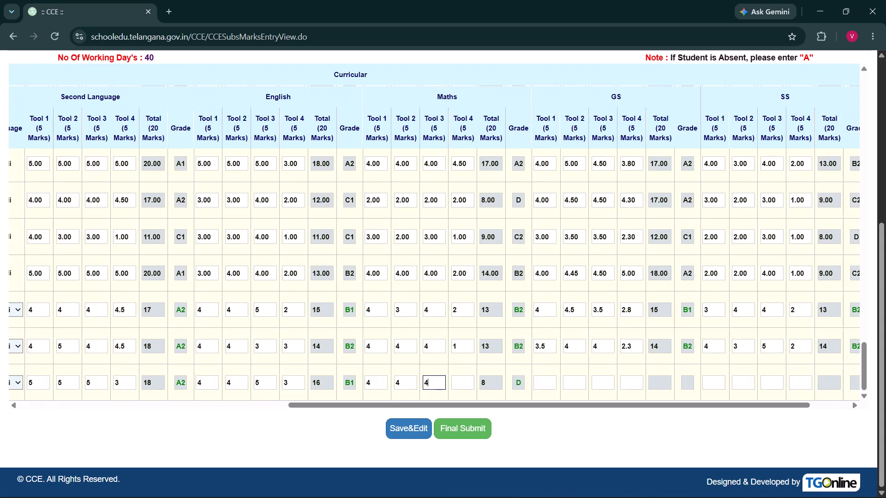
key(2)
key(Tab)
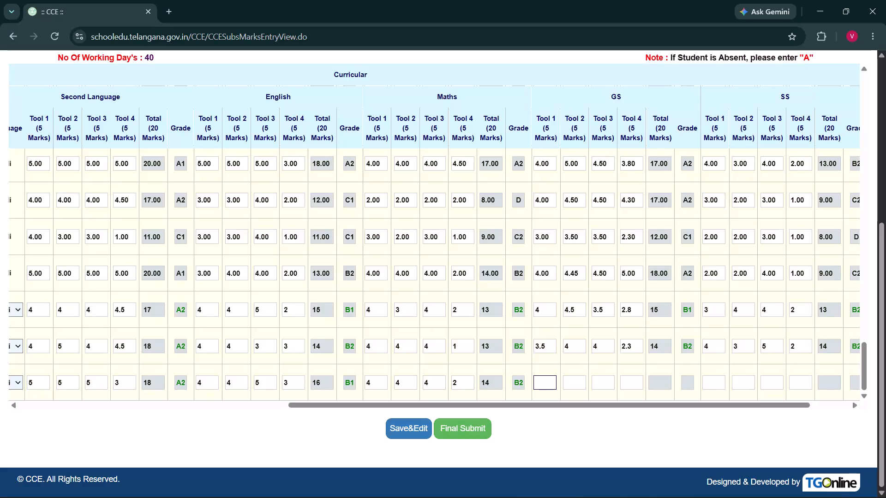
Enter row 58's GS marks for Tools 1 to 4 as 3, 3.5, 3.5 and 2.
key(3)
key(Tab)
text(3.5)
key(Tab)
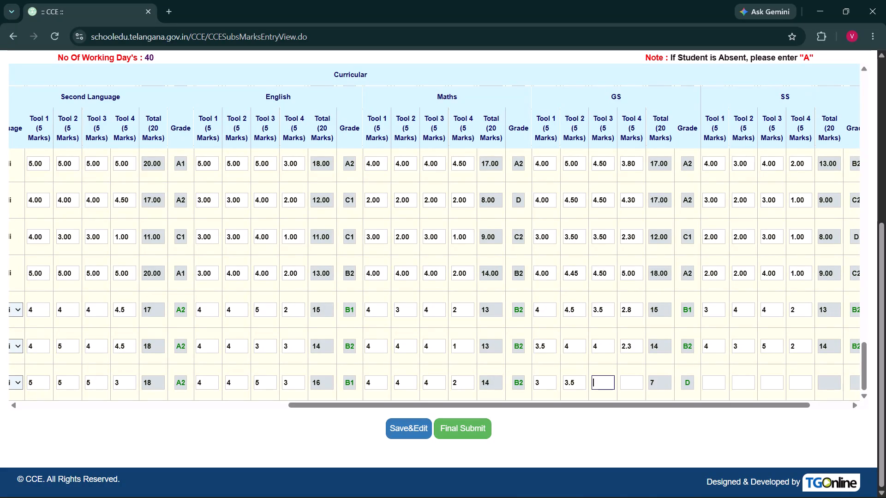
text(3.5)
key(Tab)
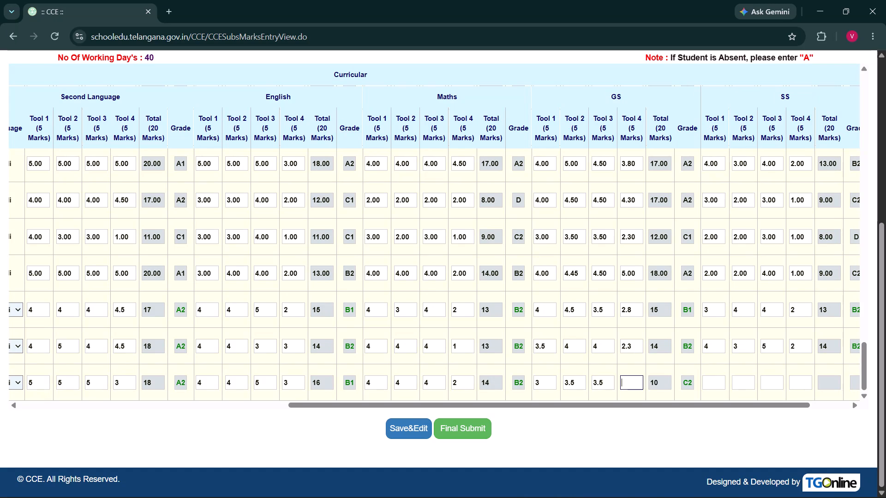
key(2)
key(Tab)
Enter row 58's SS marks for Tools 1 to 4 as 3, 3, 5 and 2.
key(3)
key(Tab)
key(3)
key(Tab)
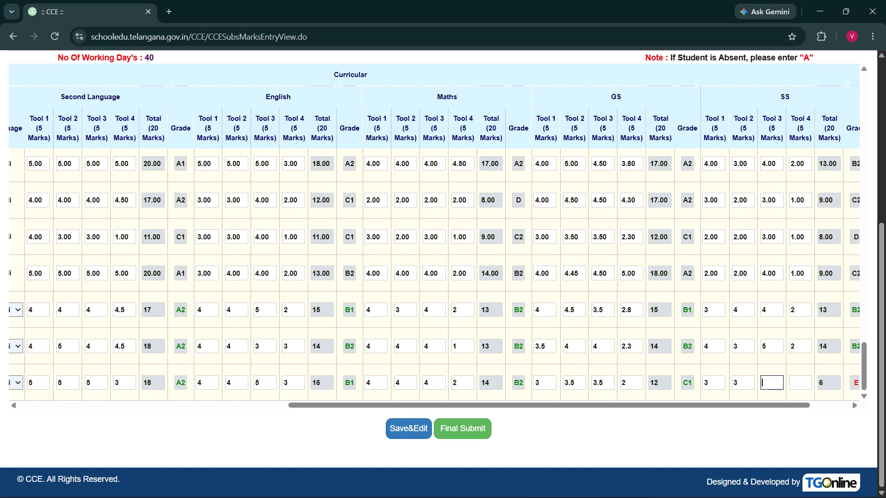
key(5)
key(Tab)
key(2)
key(Tab)
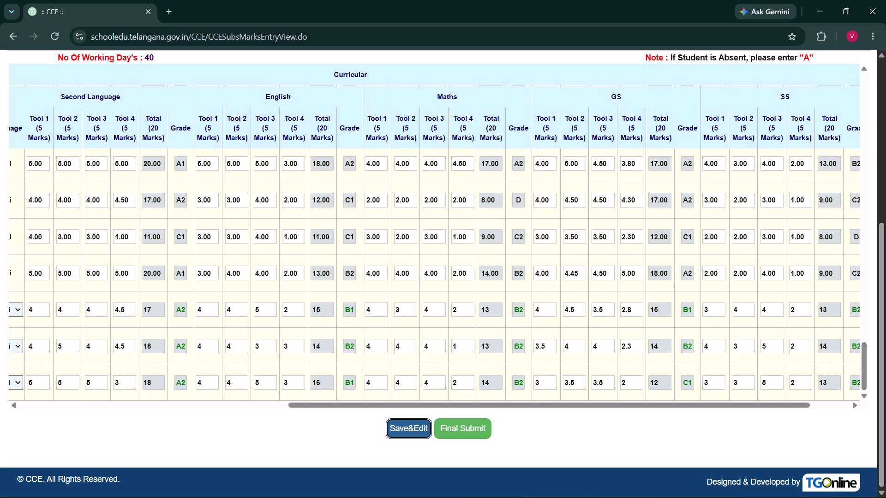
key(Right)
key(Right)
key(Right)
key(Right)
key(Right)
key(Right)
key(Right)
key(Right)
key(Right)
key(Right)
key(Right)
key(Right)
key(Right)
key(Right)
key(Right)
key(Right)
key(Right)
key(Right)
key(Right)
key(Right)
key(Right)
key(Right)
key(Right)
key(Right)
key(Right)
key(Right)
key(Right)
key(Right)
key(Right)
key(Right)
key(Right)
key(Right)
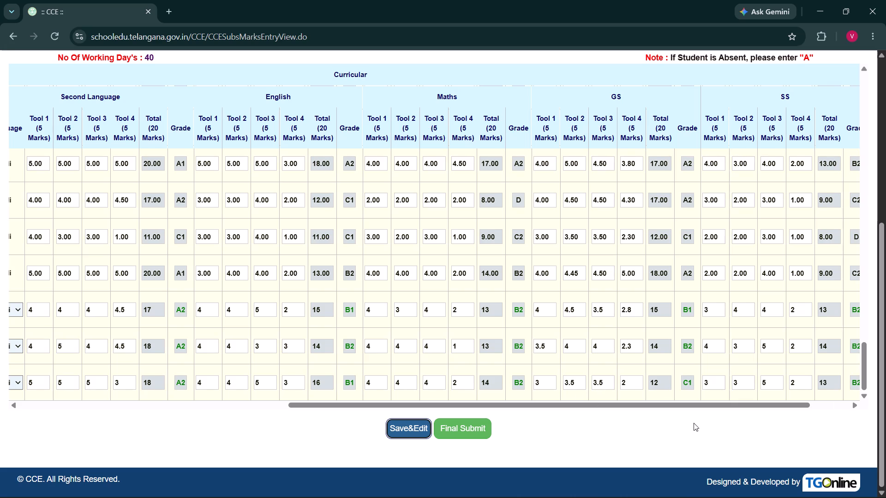
Save the newly entered marks for the last three rows, 56 to 58, keeping them editable.
triple_click(855, 405)
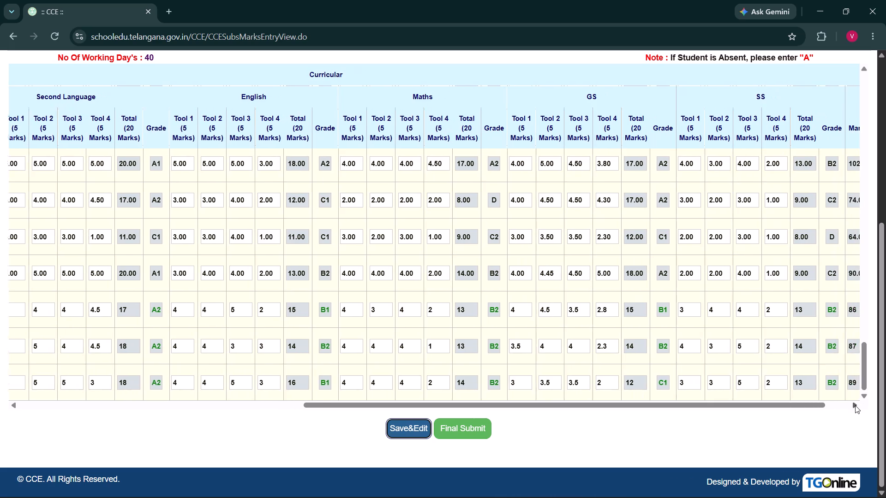
triple_click(855, 405)
triple_click(855, 405)
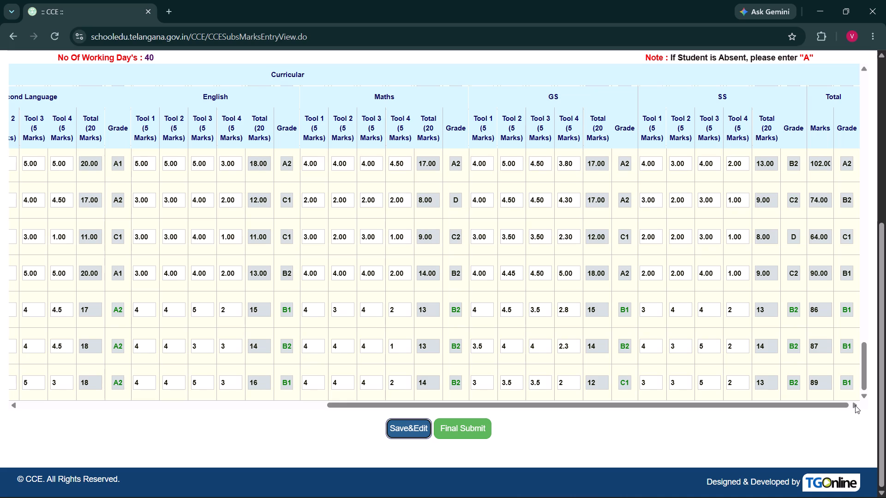
click(415, 433)
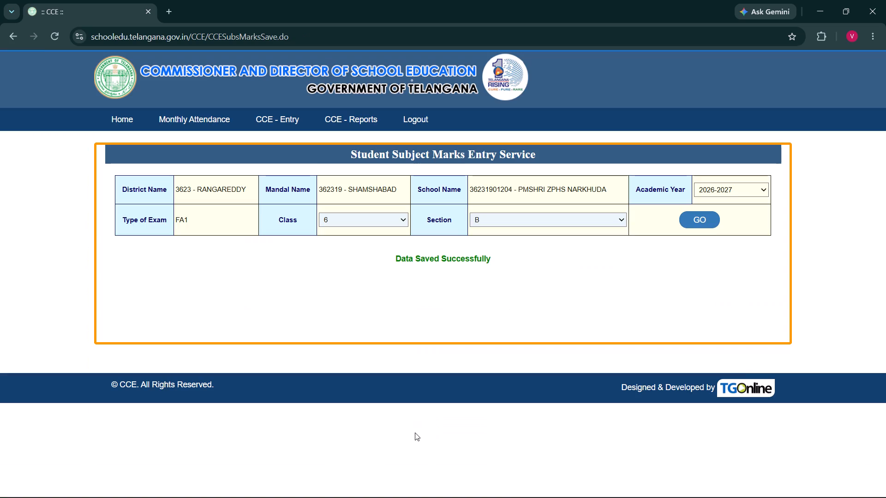
Reload the FA1 marks list for Class 6, Section B.
click(685, 223)
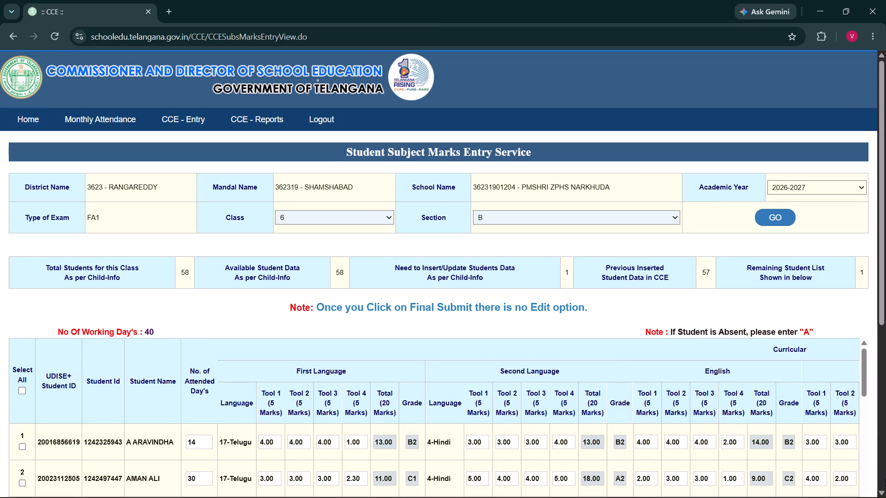
double_click(885, 480)
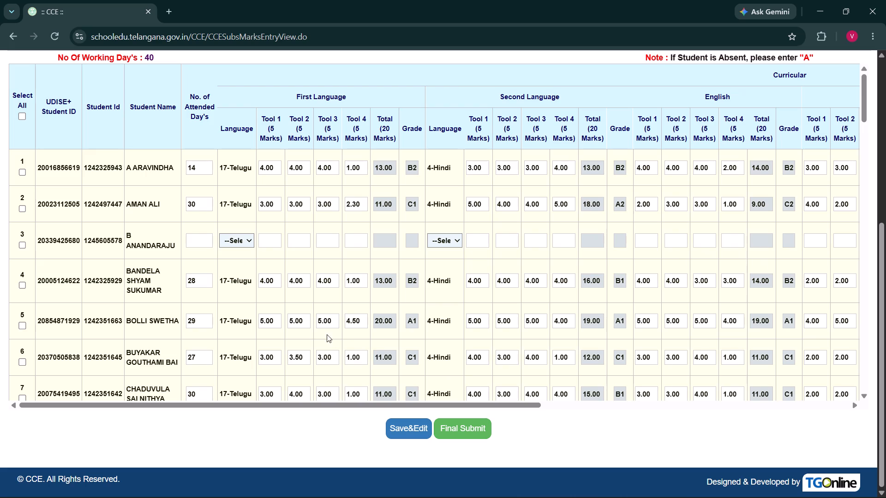
Set row 3's number of attended days to 00.
click(207, 239)
text(ni)
text(00)
Mark row 3 absent in First Language by entering A for Tools 1 to 4.
click(261, 237)
key(Tab)
key(Tab)
key(Tab)
key(Tab)
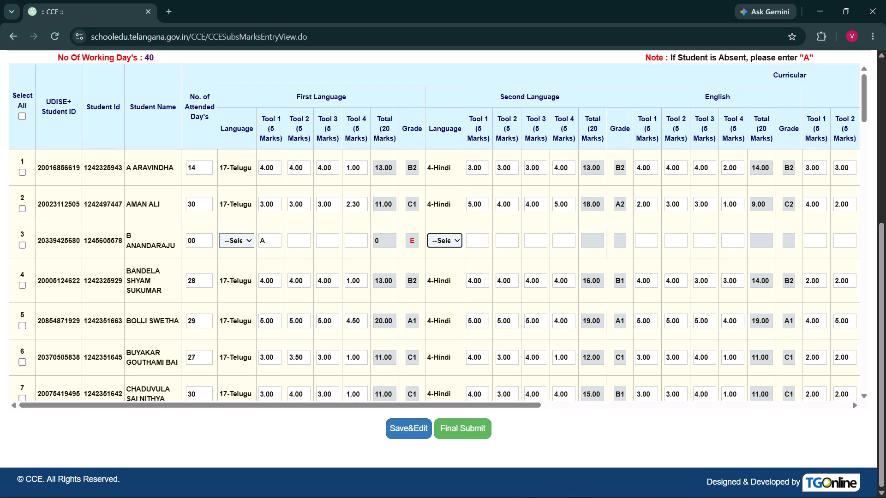
click(291, 240)
key(Tab)
key(a)
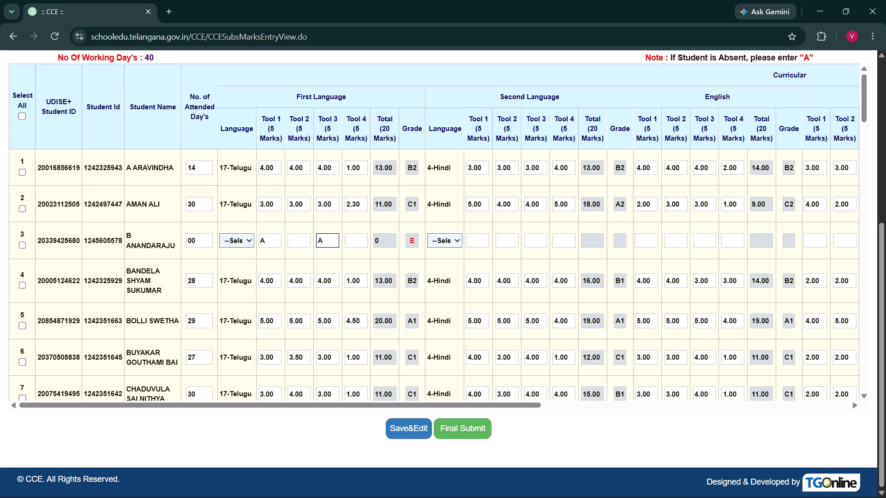
click(297, 239)
key(a)
key(Tab)
key(Tab)
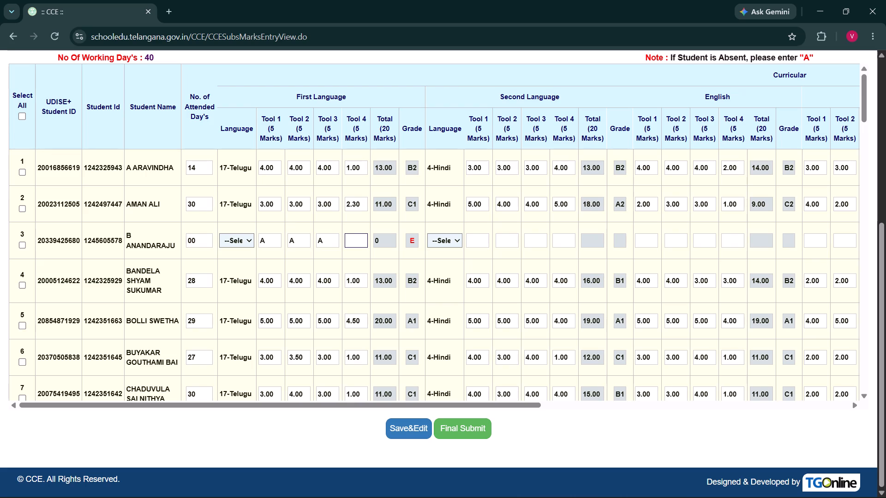
key(a)
key(Tab)
key(Tab)
Set row 3's first language to Telugu and second language to Hindi.
click(243, 243)
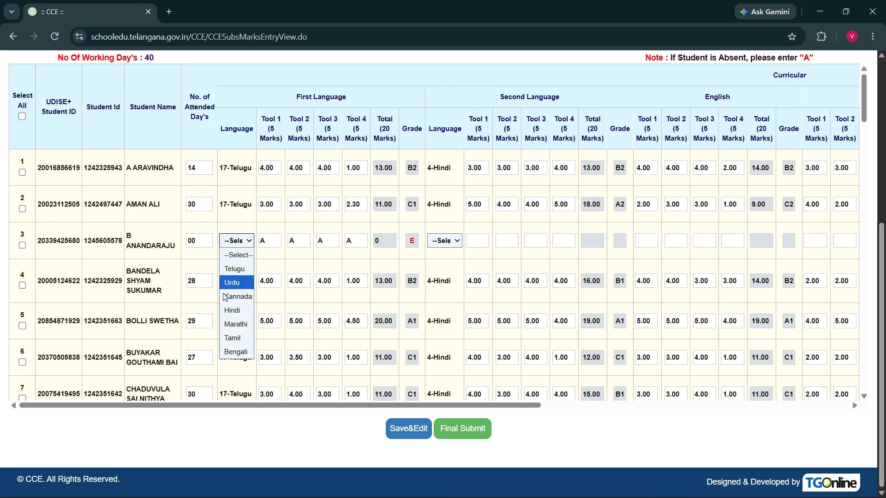
click(231, 273)
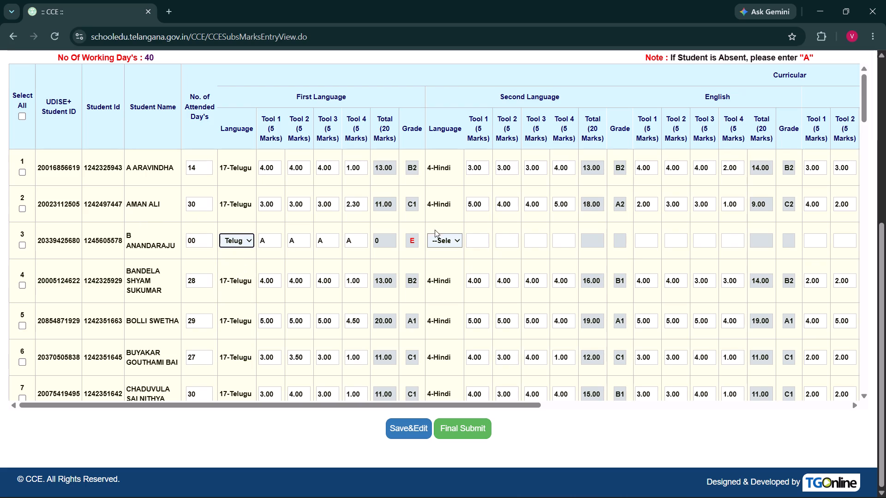
click(456, 239)
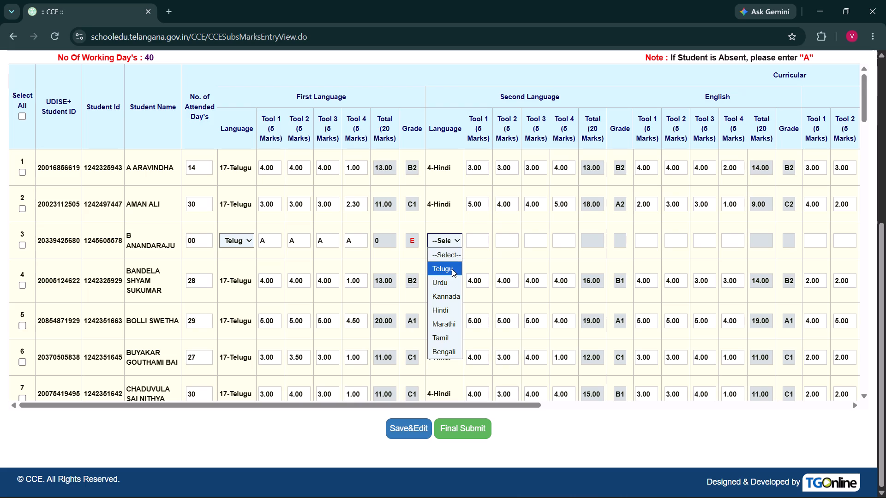
click(447, 311)
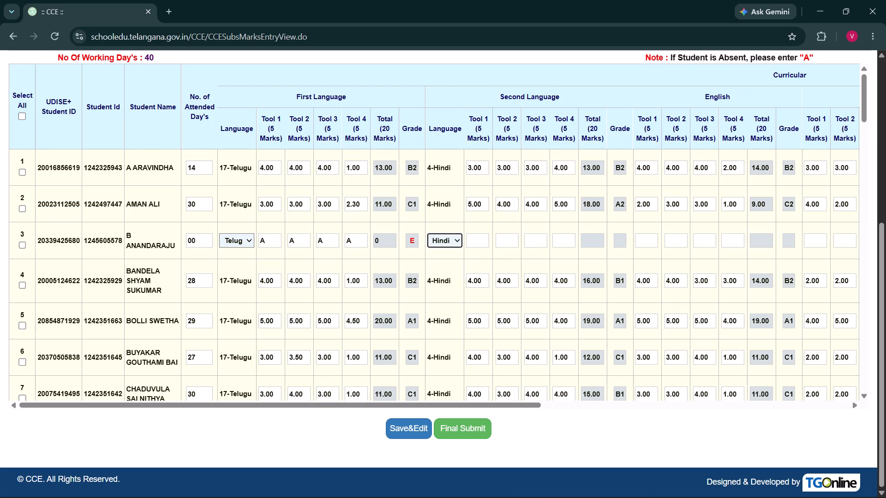
text(AA)
Mark row 3 absent in Second Language by entering A for Tools 1 to 4.
key(Tab)
key(a)
key(Tab)
key(a)
key(Tab)
key(a)
key(Tab)
key(a)
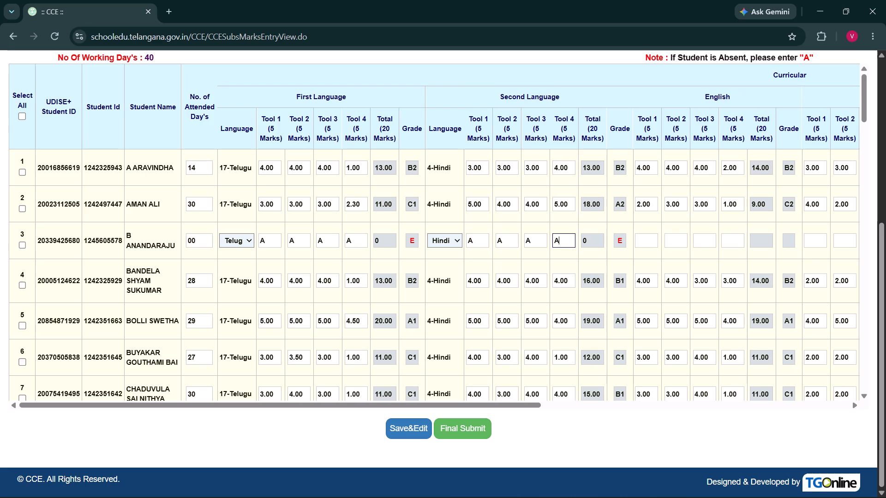
Mark row 3 absent in English by entering A for Tools 1 to 4.
key(Tab)
key(a)
key(Tab)
key(a)
key(Tab)
key(a)
key(Tab)
key(a)
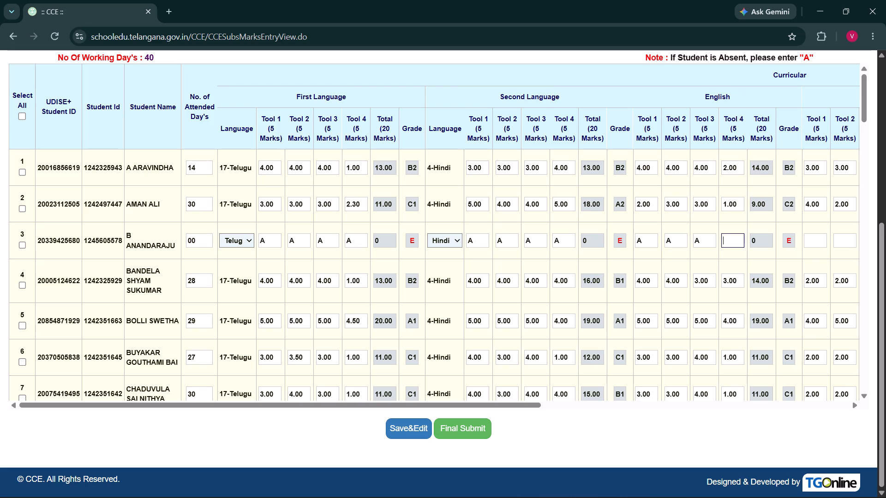
Mark row 3 absent in Maths by entering A for Tools 1 to 4.
key(Tab)
key(a)
key(Tab)
key(a)
key(Tab)
key(a)
key(Tab)
key(a)
Mark row 3 absent in GS by entering A for Tools 1 to 4.
key(Tab)
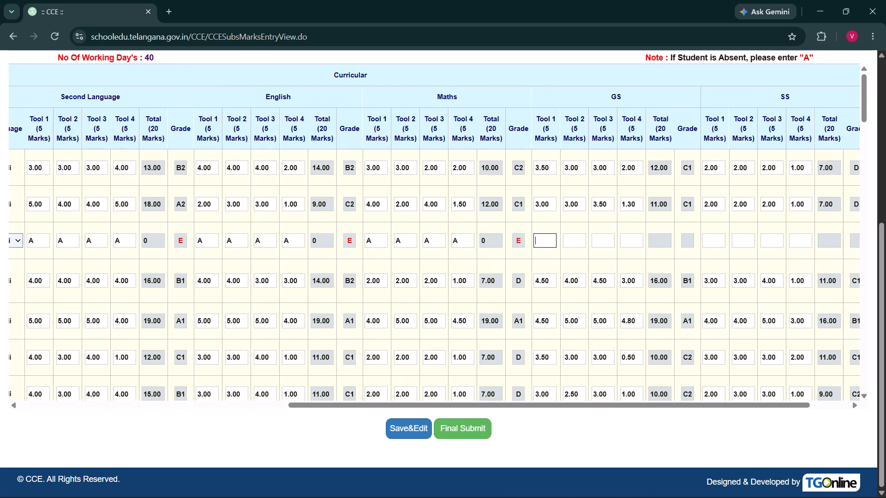
key(a)
key(Tab)
key(a)
key(Tab)
key(a)
key(Tab)
key(a)
Mark row 3 absent in SS by entering A for Tools 1 to 4.
key(Tab)
key(a)
key(Tab)
key(a)
key(Tab)
key(a)
key(Tab)
key(a)
key(Tab)
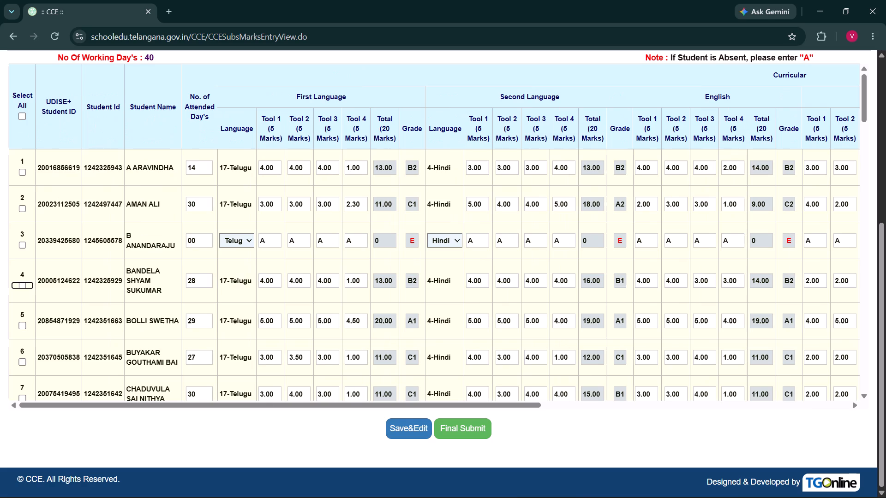
key(a)
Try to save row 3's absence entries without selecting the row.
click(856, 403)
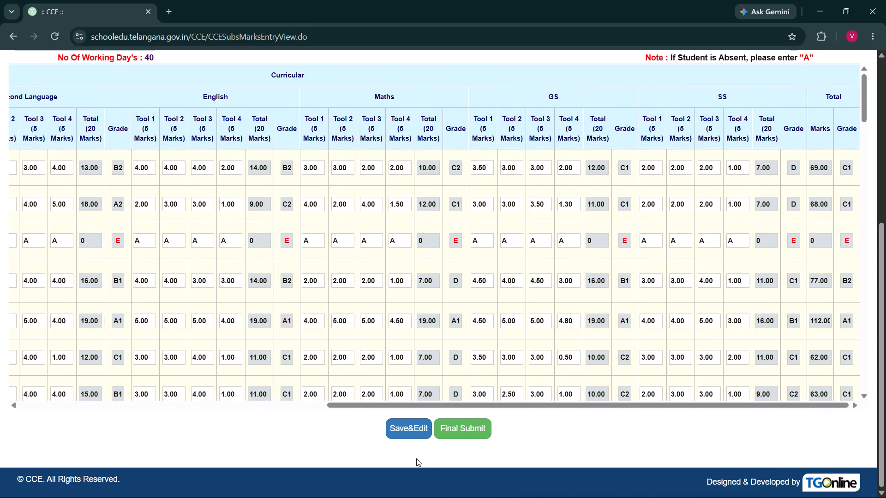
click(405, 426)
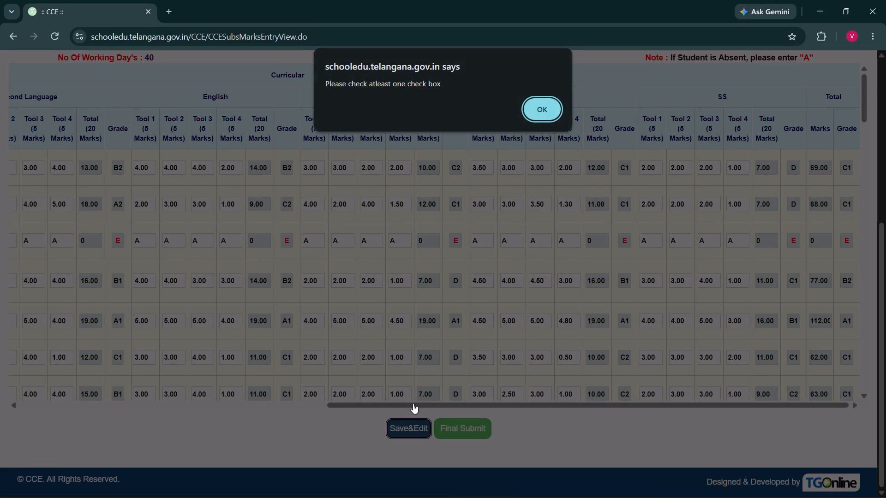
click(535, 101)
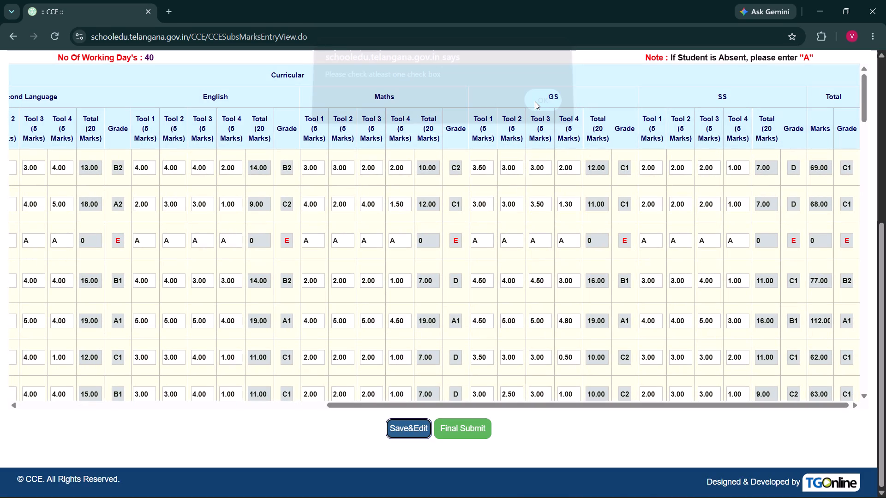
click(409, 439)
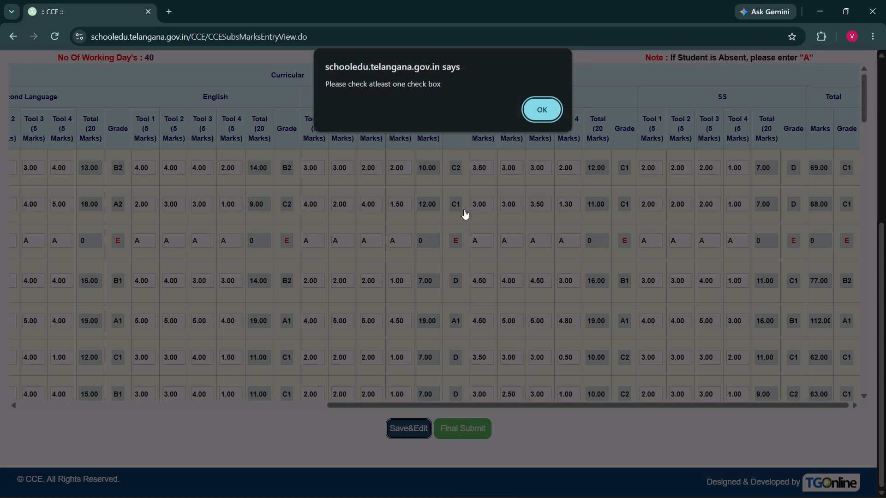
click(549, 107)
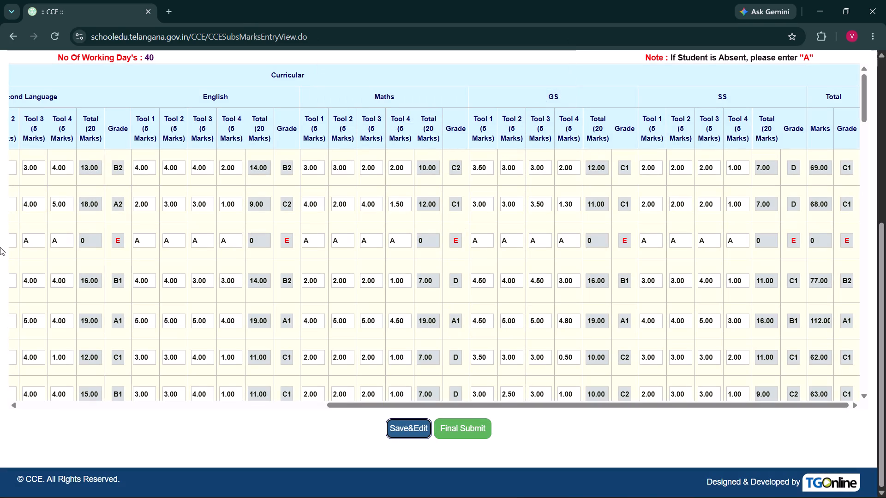
Select row 3 and save its absence entries, keeping them editable.
click(14, 402)
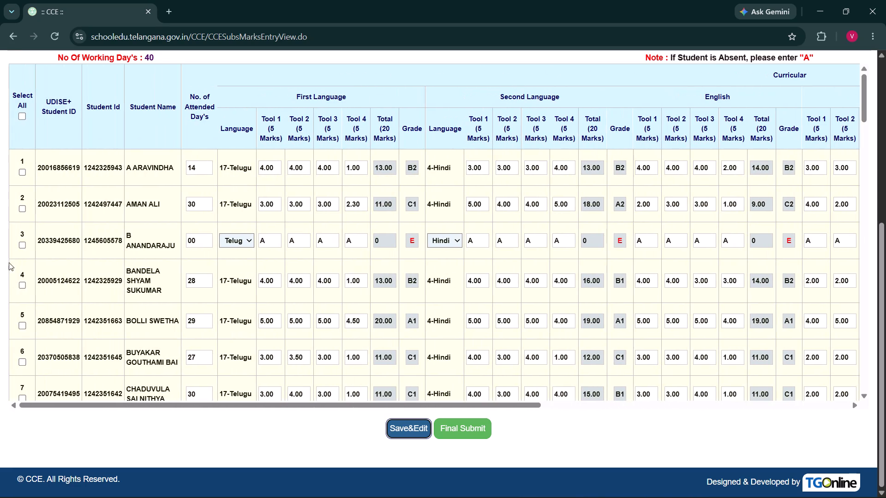
click(25, 246)
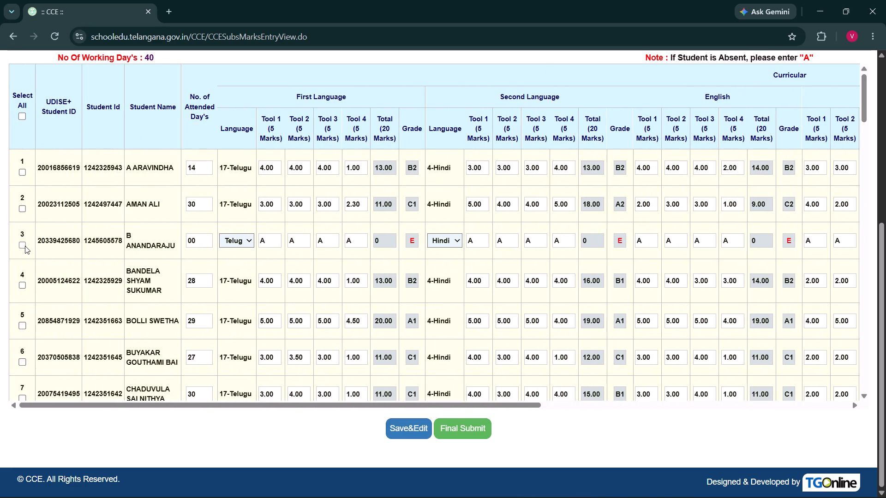
click(408, 423)
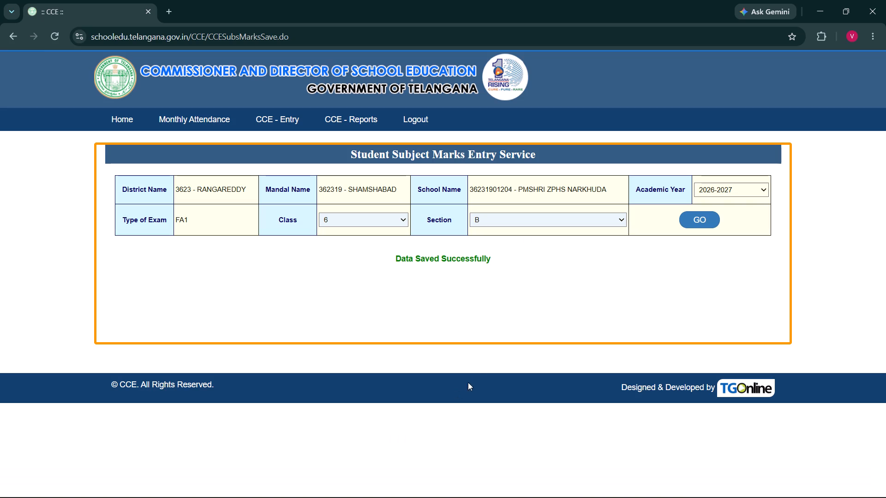
Reload the Class 6, Section B marks list and check row 3's saved entries.
click(714, 212)
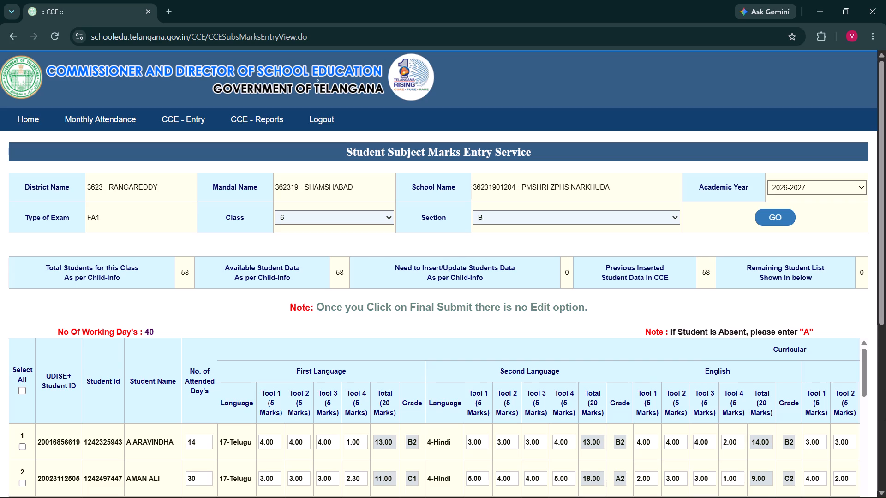
double_click(882, 468)
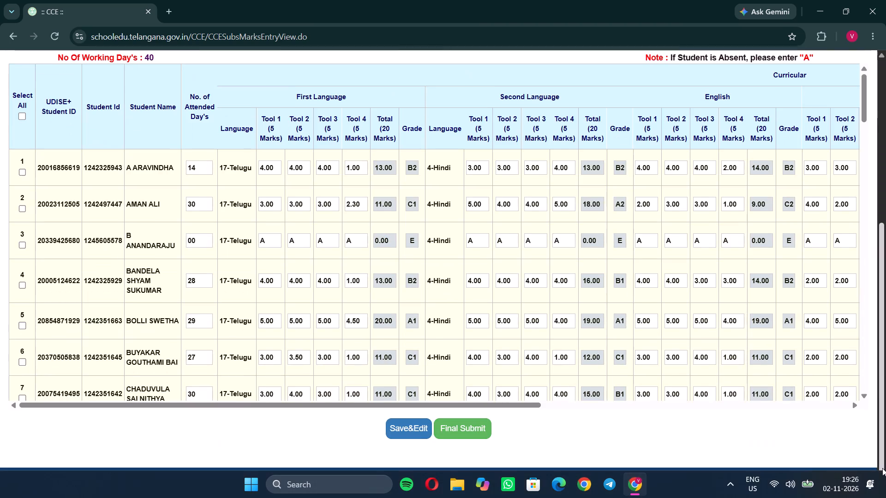